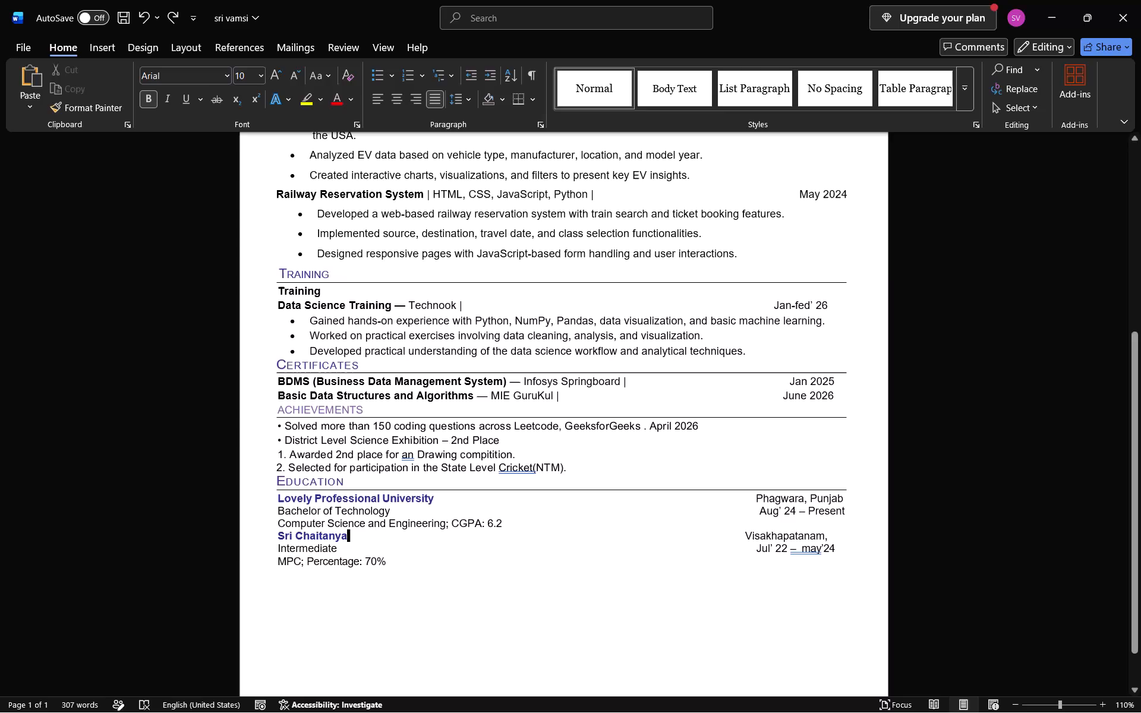
Extend the school name in the Education section to read "Sri Chaitanya junior college".
key("space")
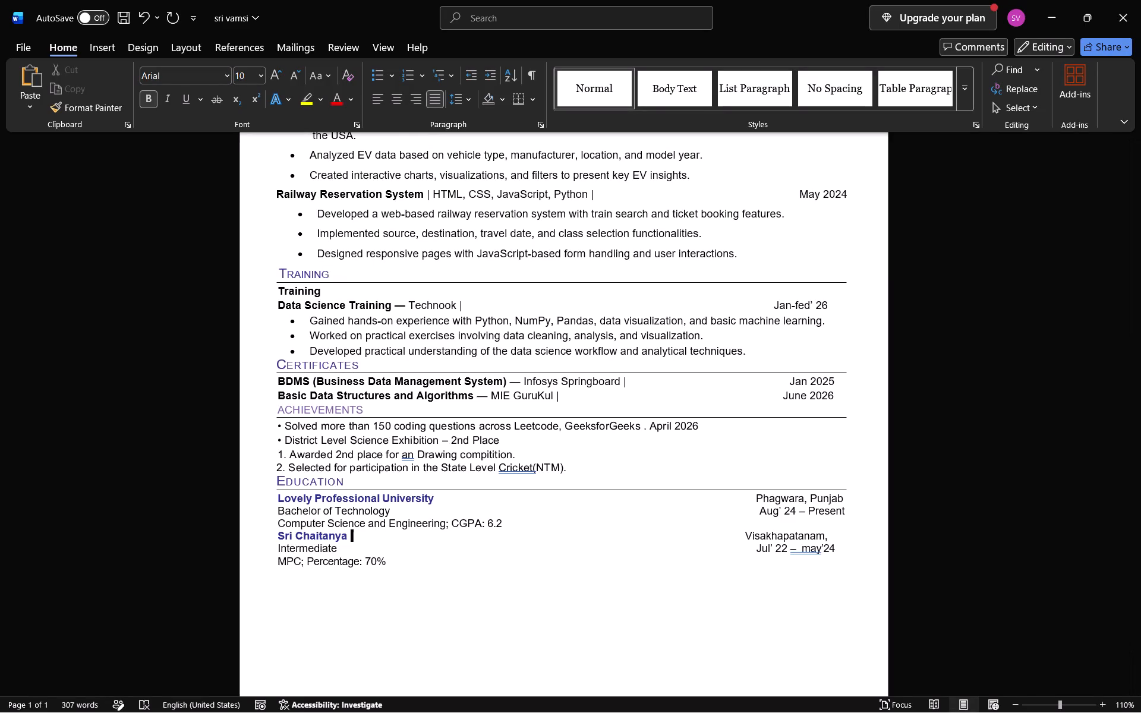
scroll(394, 542, "up", 9)
scroll(440, 411, "right", 1)
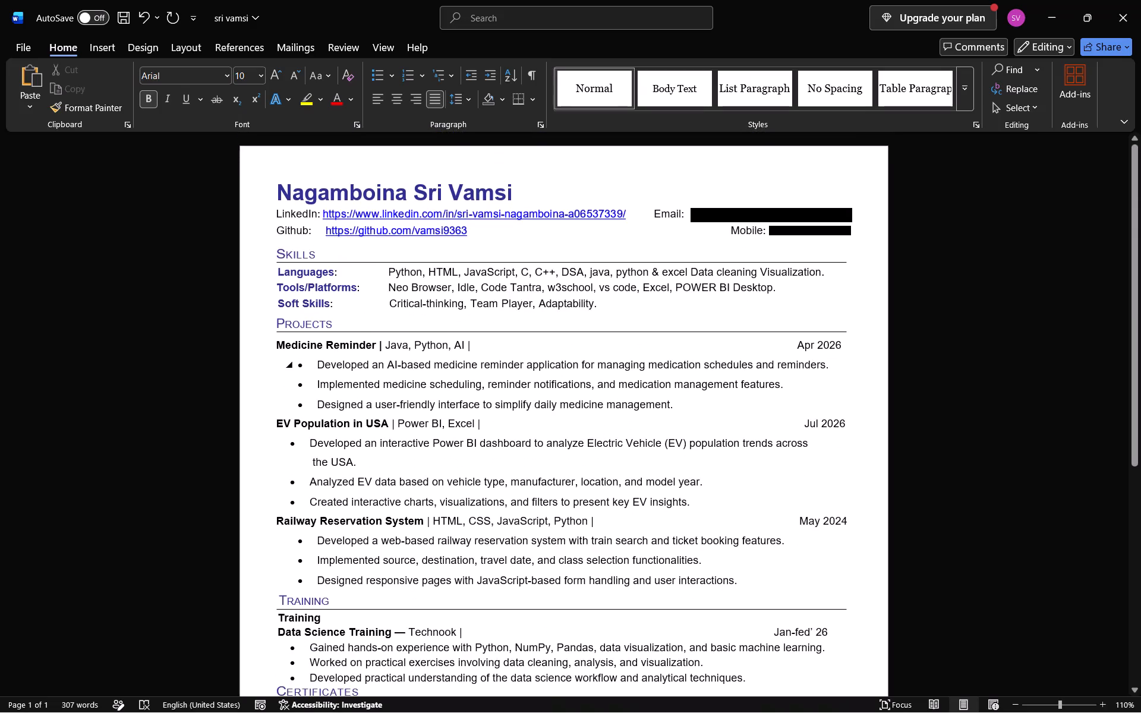
scroll(569, 365, "down", 17)
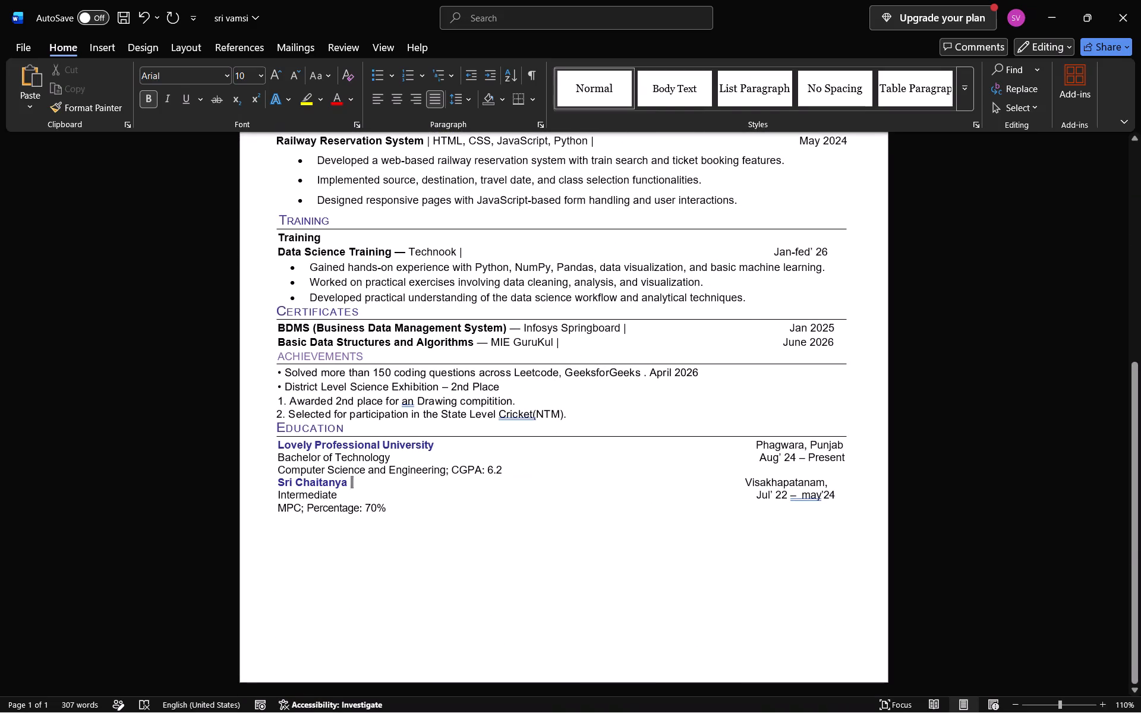
key("j")
key("i")
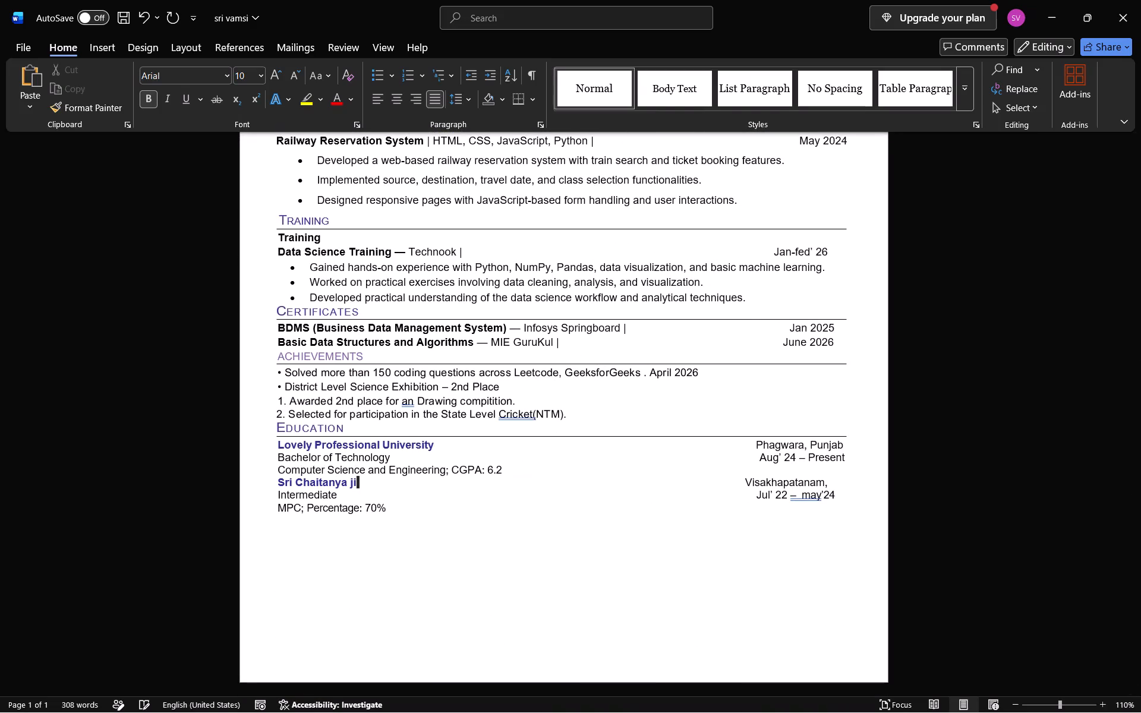
key("BackSpace")
key("BackSpace")
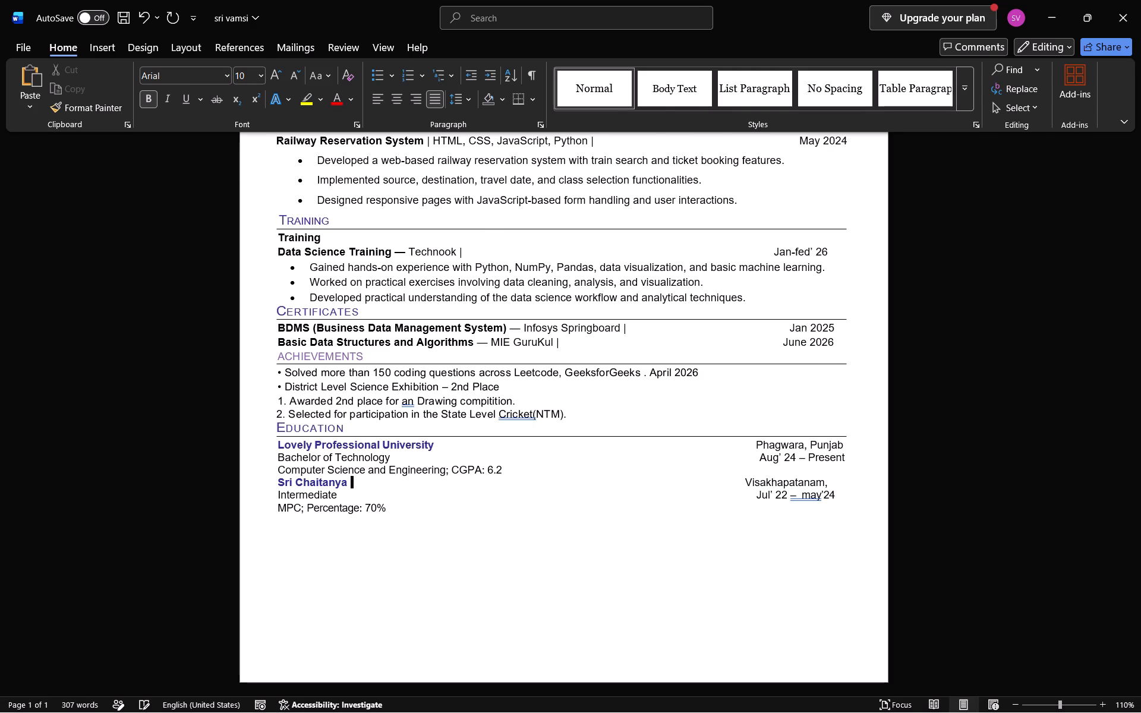
type("junp")
key("BackSpace")
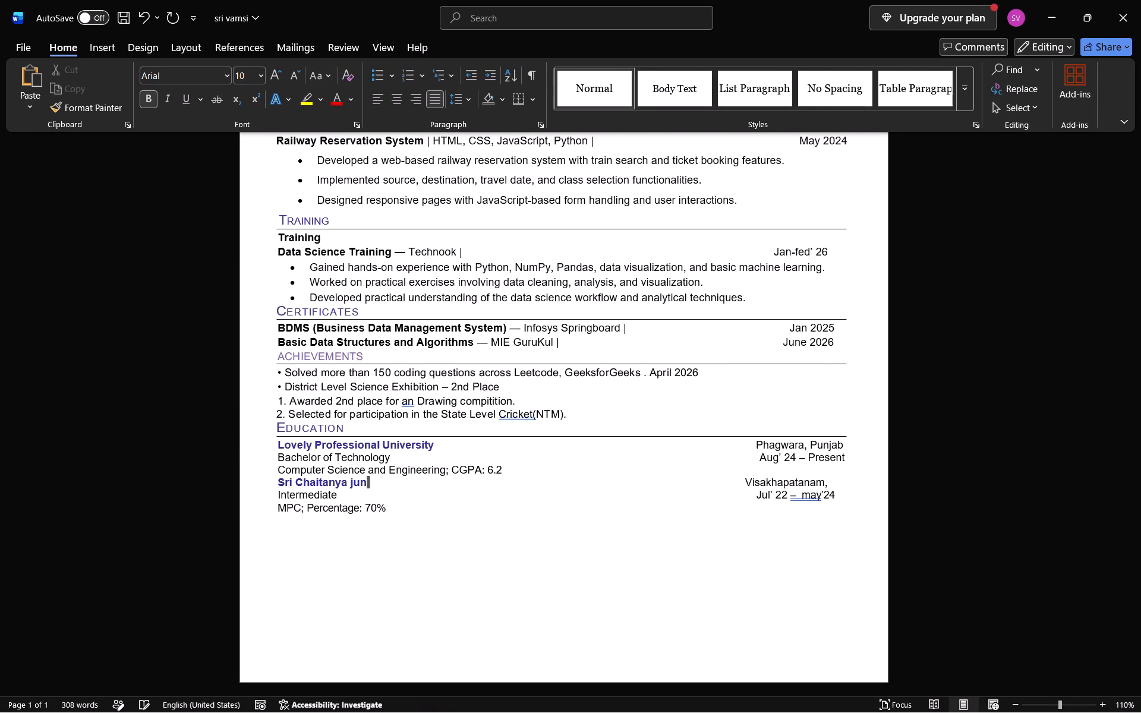
key("o")
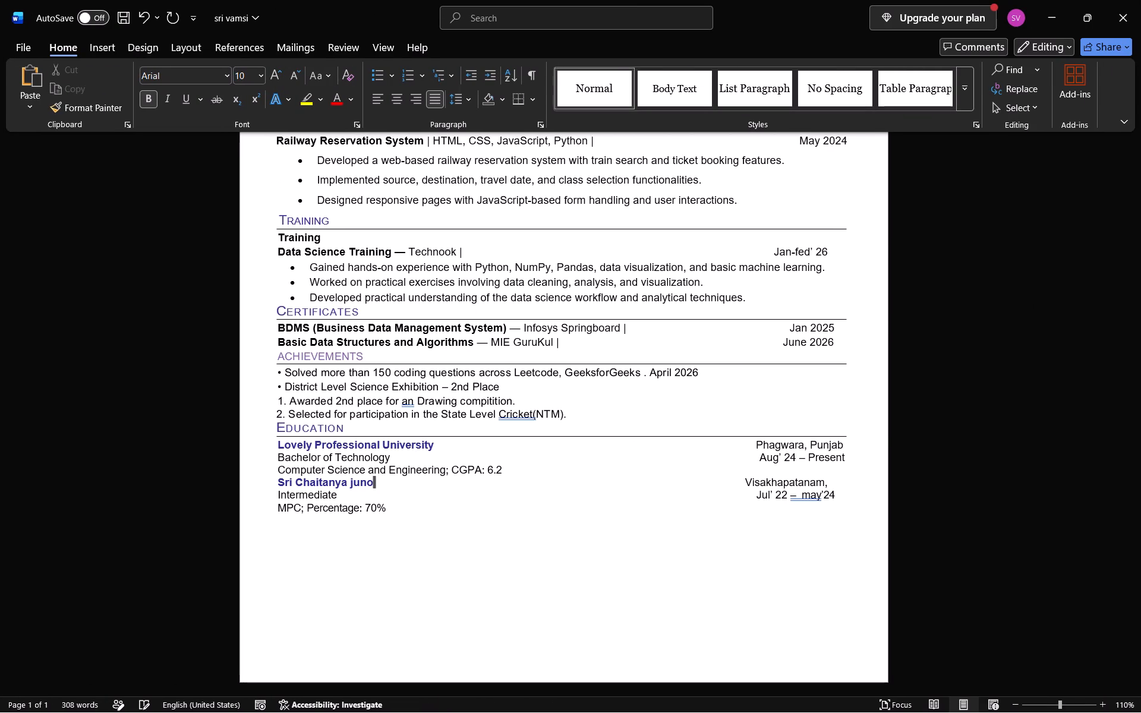
type("ur")
key("space")
left_click(359, 482)
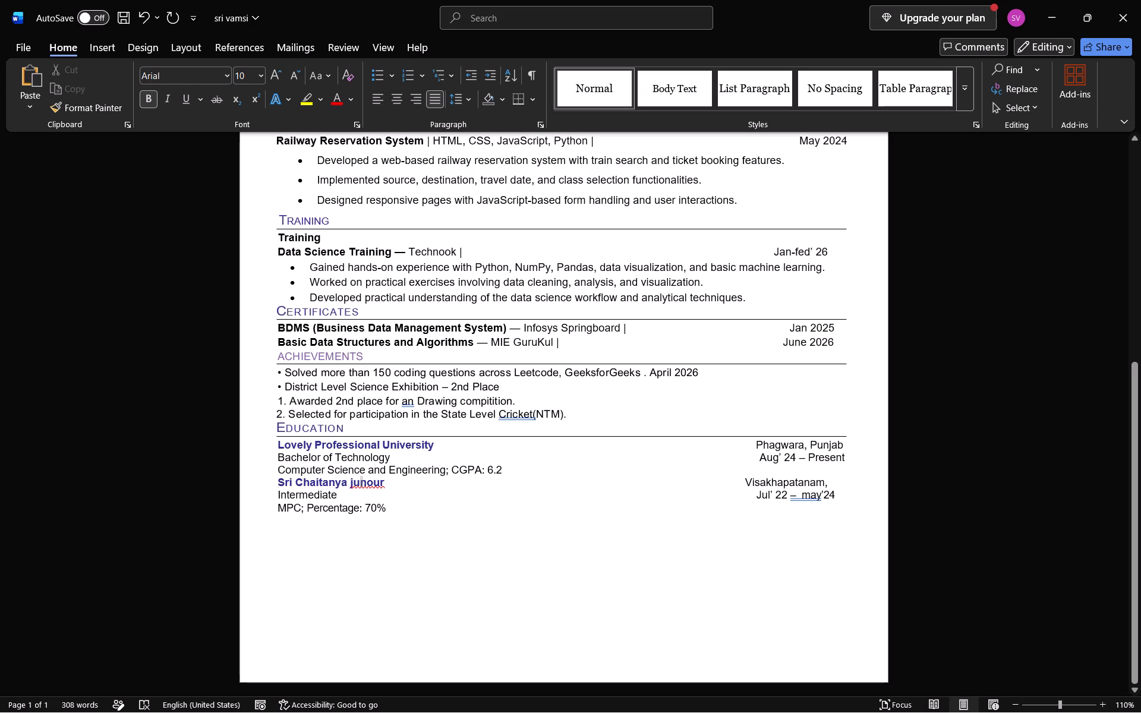
left_click(380, 481)
key("BackSpace")
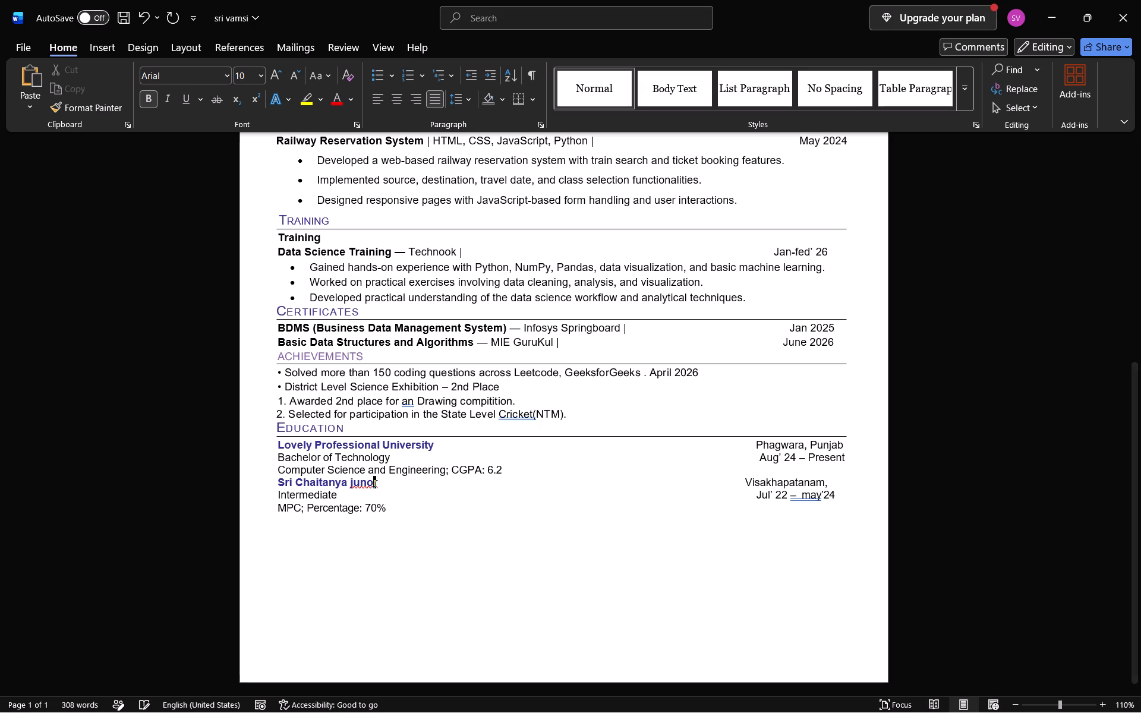
key("BackSpace")
type("io")
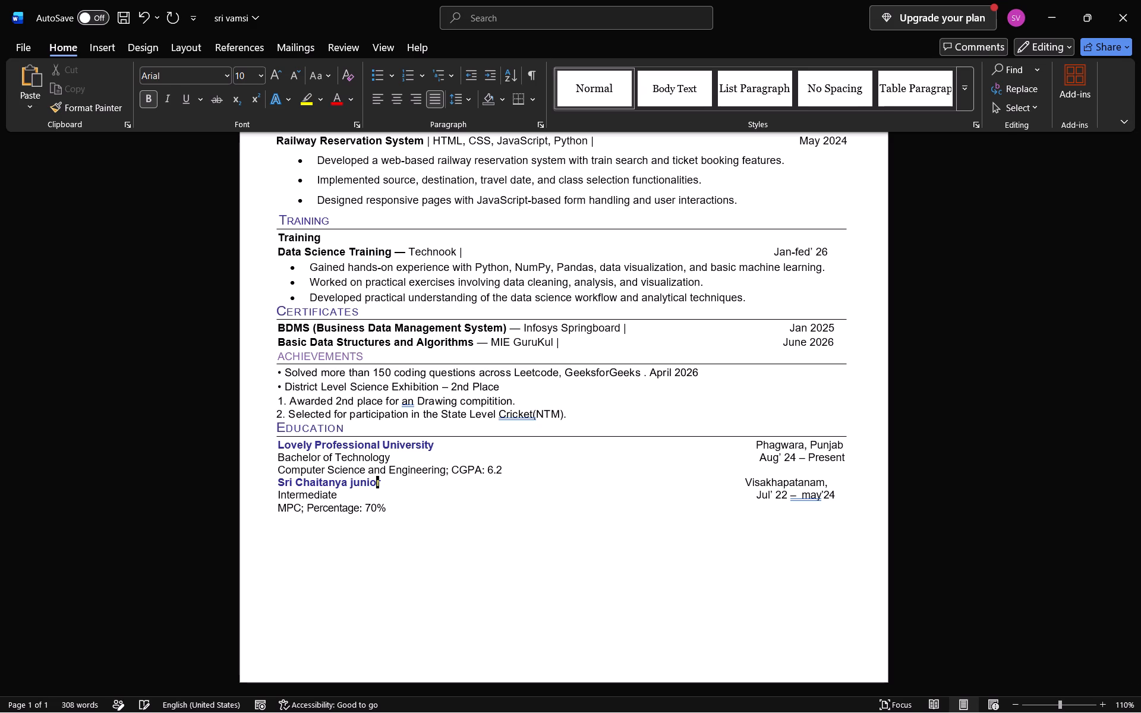
left_click(384, 482)
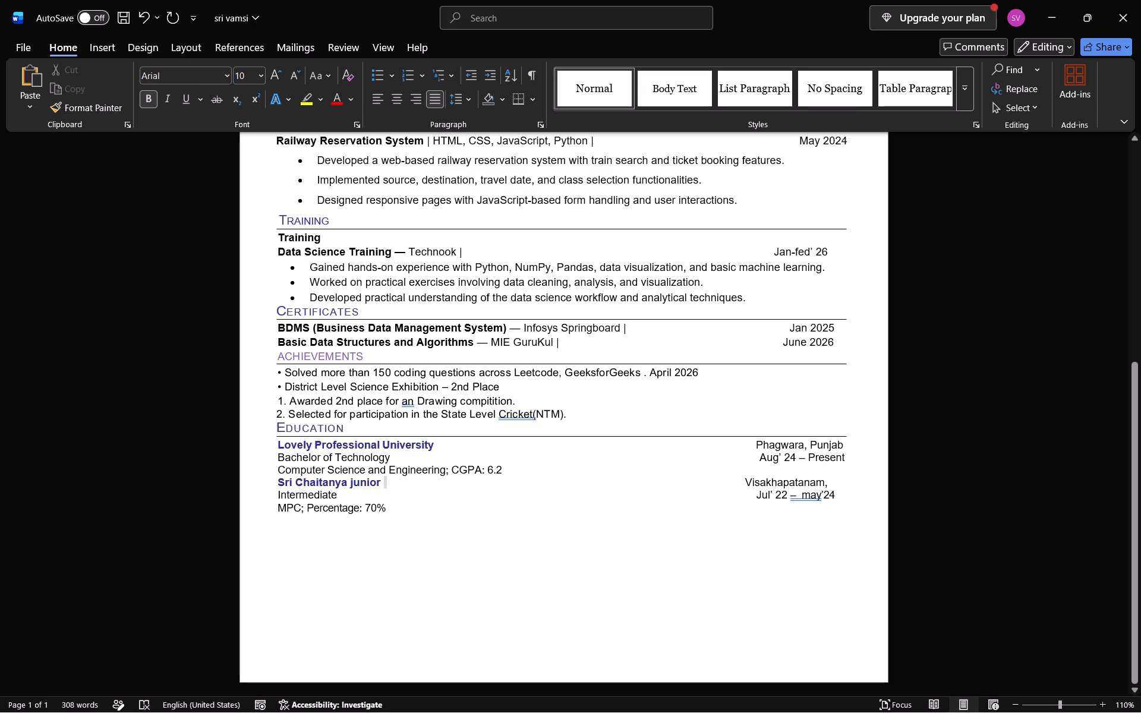
key("c")
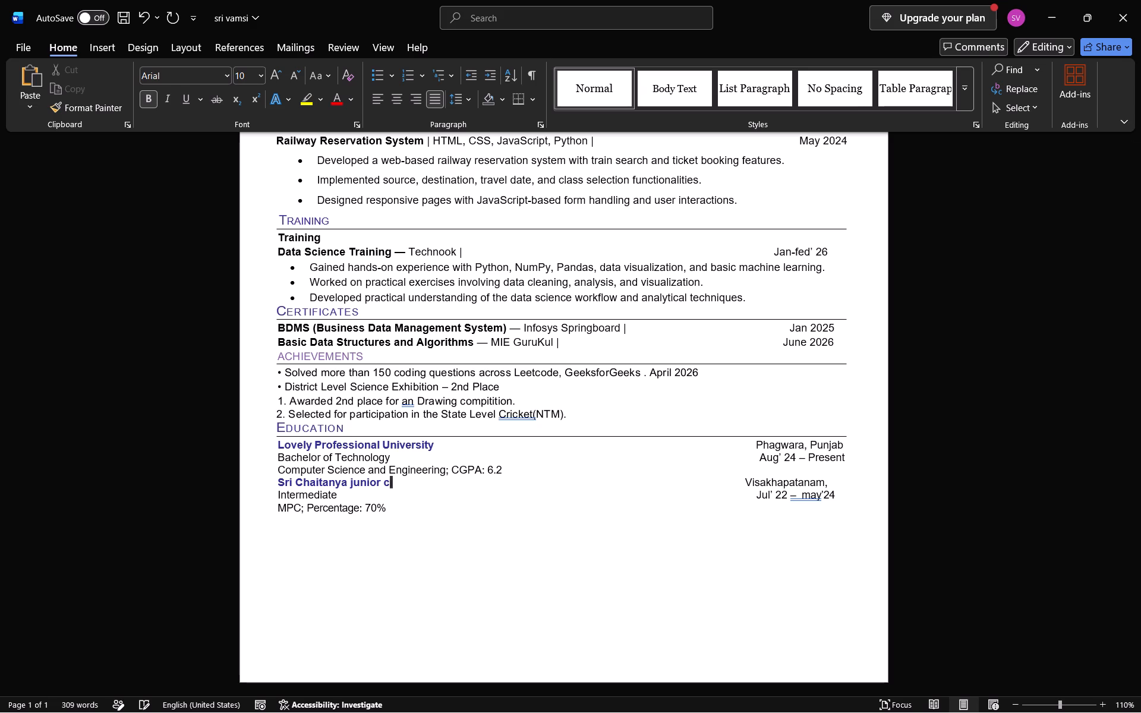
type("ollege")
key("space")
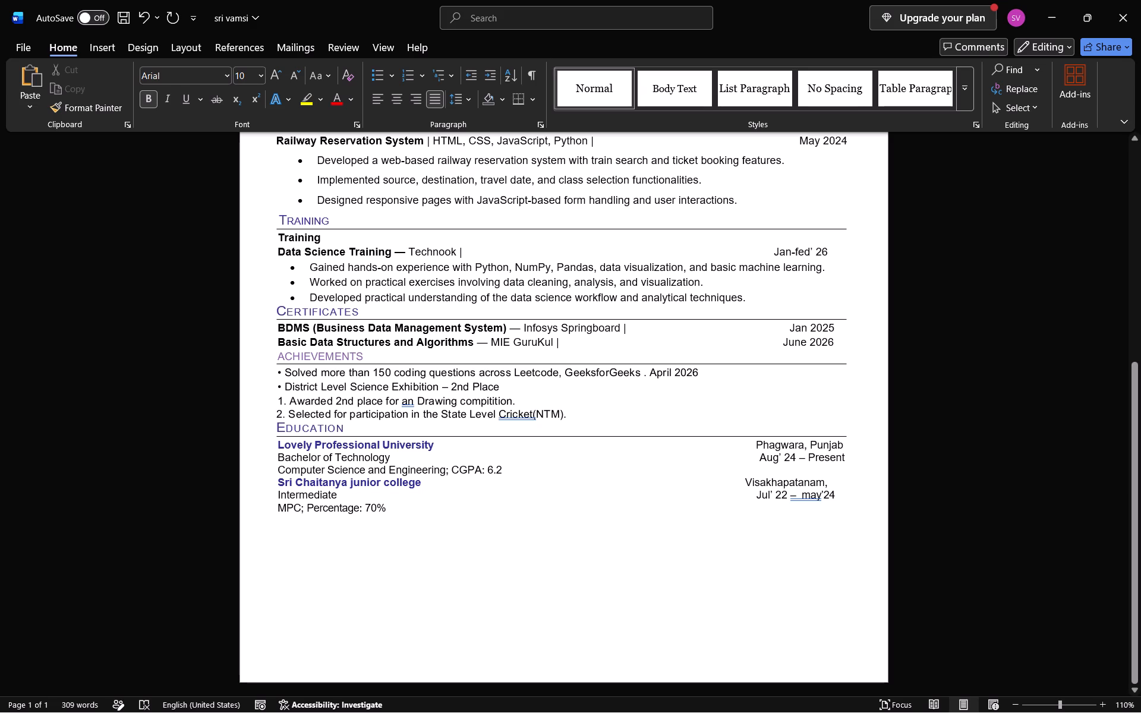
Add spacing before "April 2026" in the first Achievements line so it lines up with the date column above.
left_click(648, 373)
key("space")
key("space")
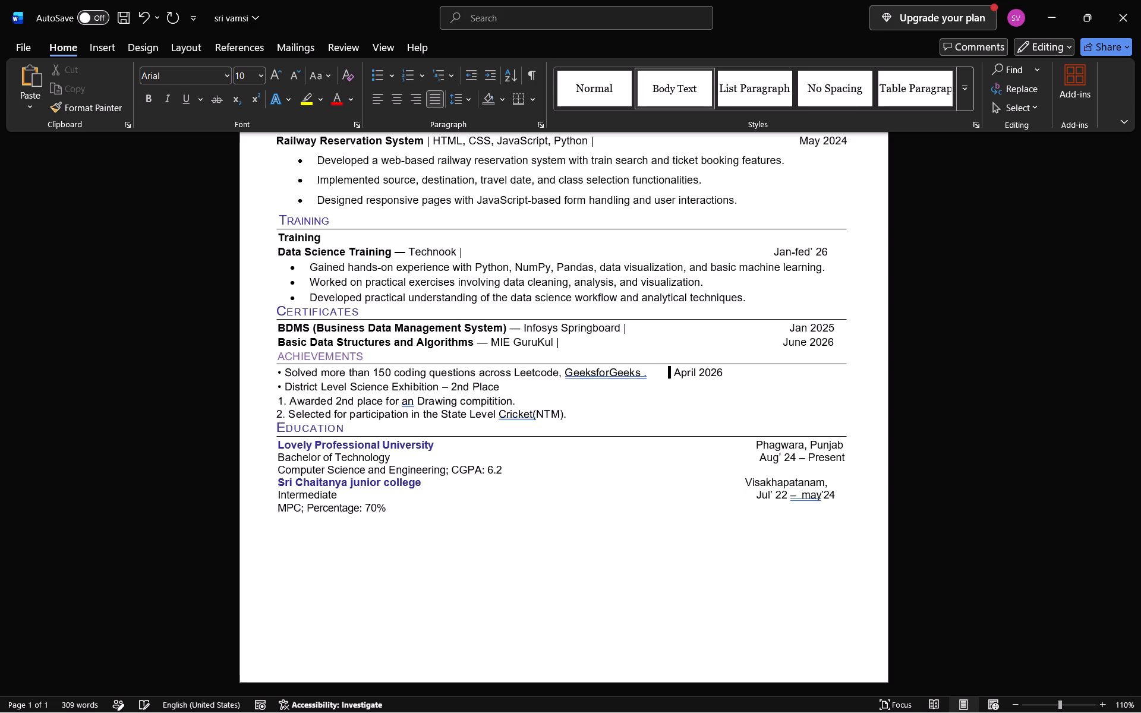
key("space")
key("space")
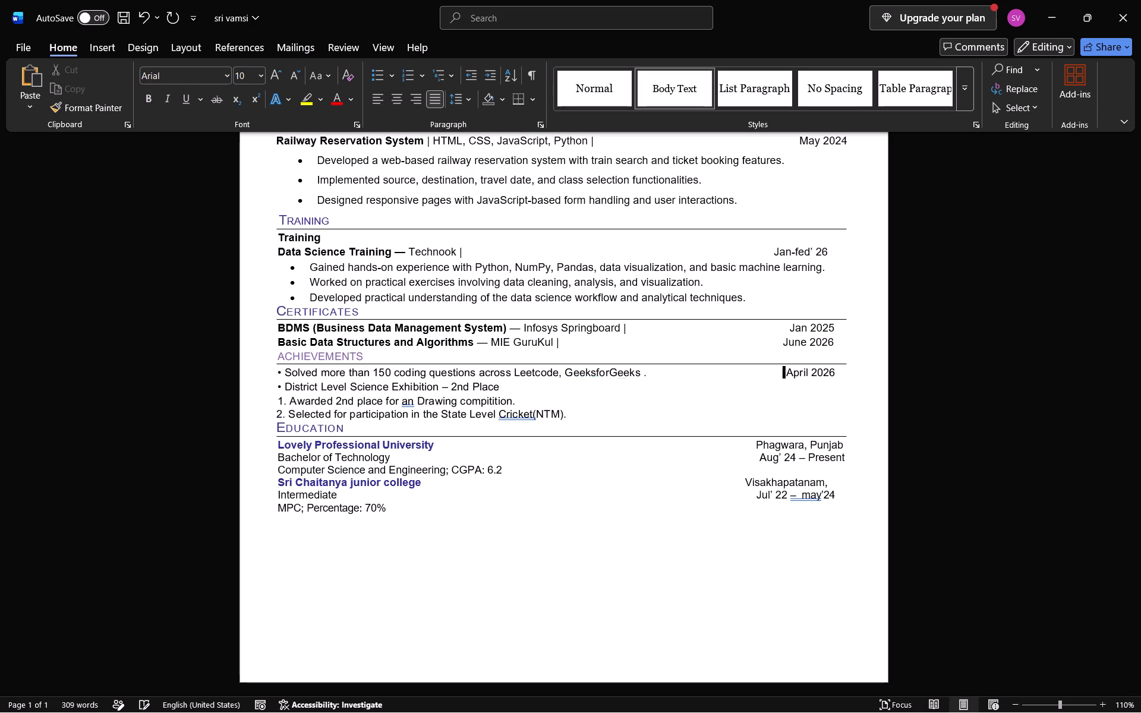
key("BackSpace")
key("space")
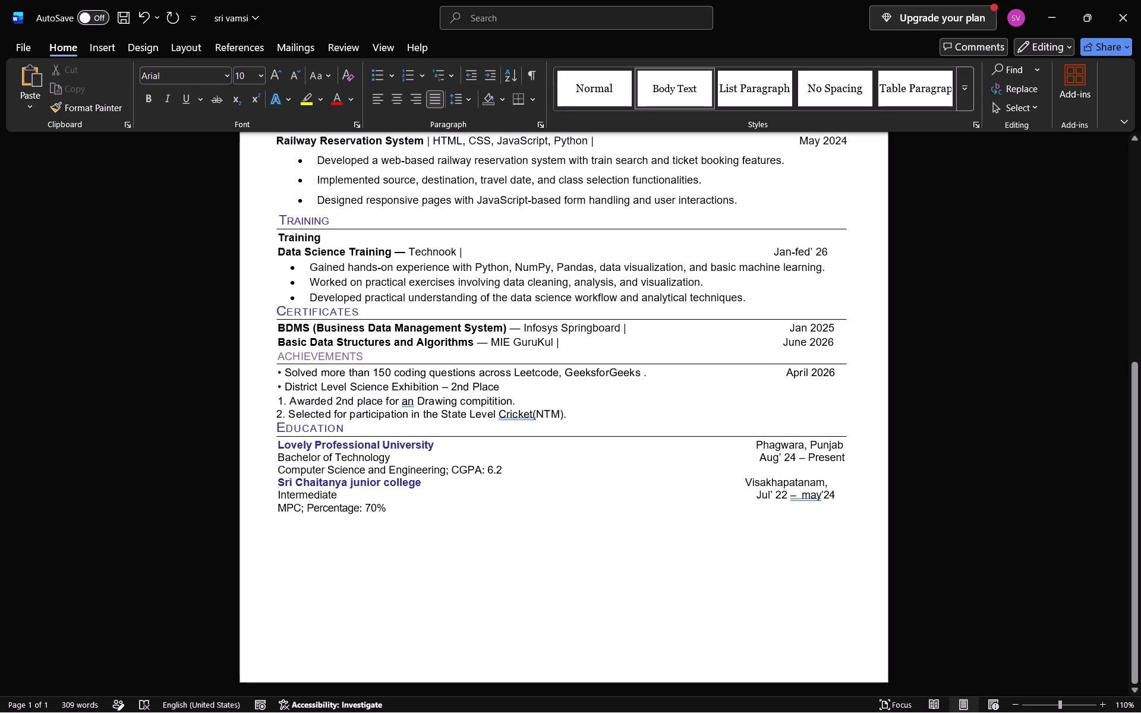
Insert an apostrophe before 2026 in the April achievement date and remove one space ahead of the month.
left_click(811, 373)
key("apostrophe")
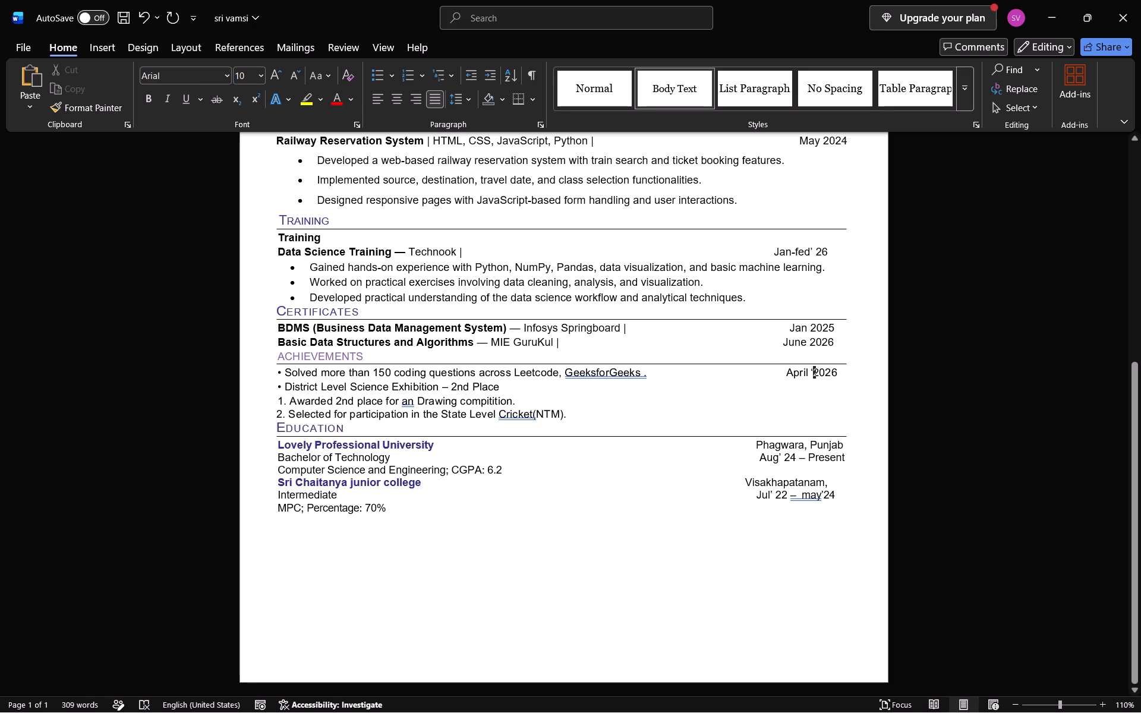
left_click(784, 374)
key("BackSpace")
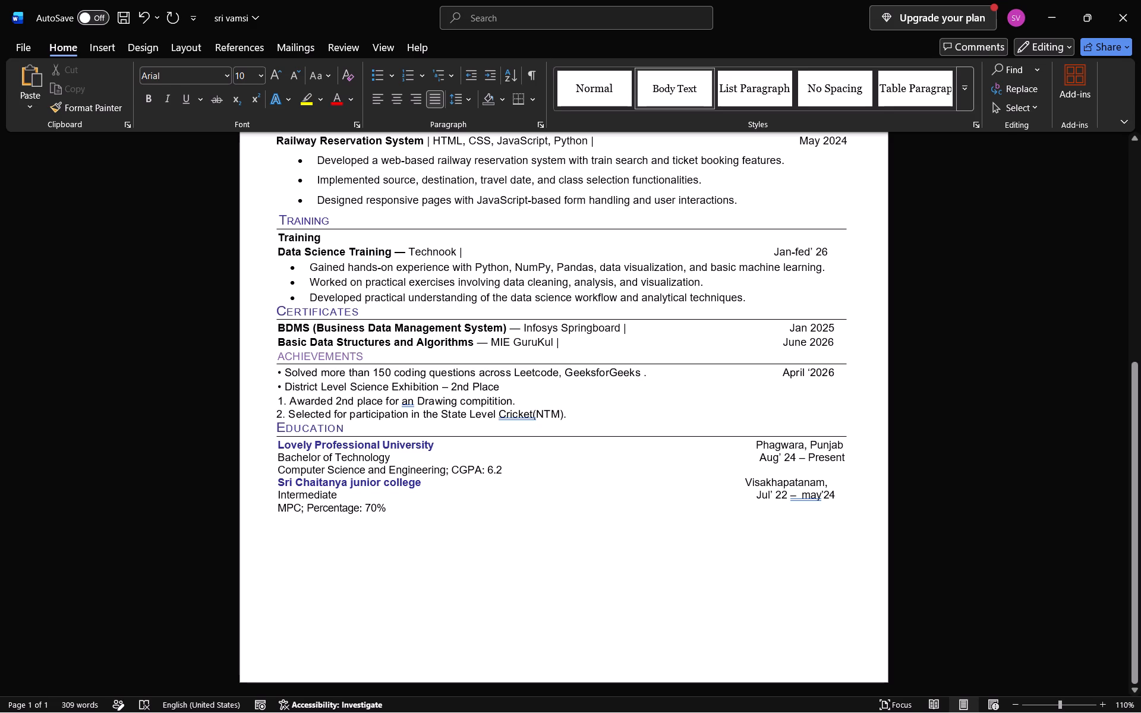
Insert an apostrophe before 2026 in the June certificate date and remove one space ahead of the month.
left_click(780, 343)
left_click(809, 342)
key("apostrophe")
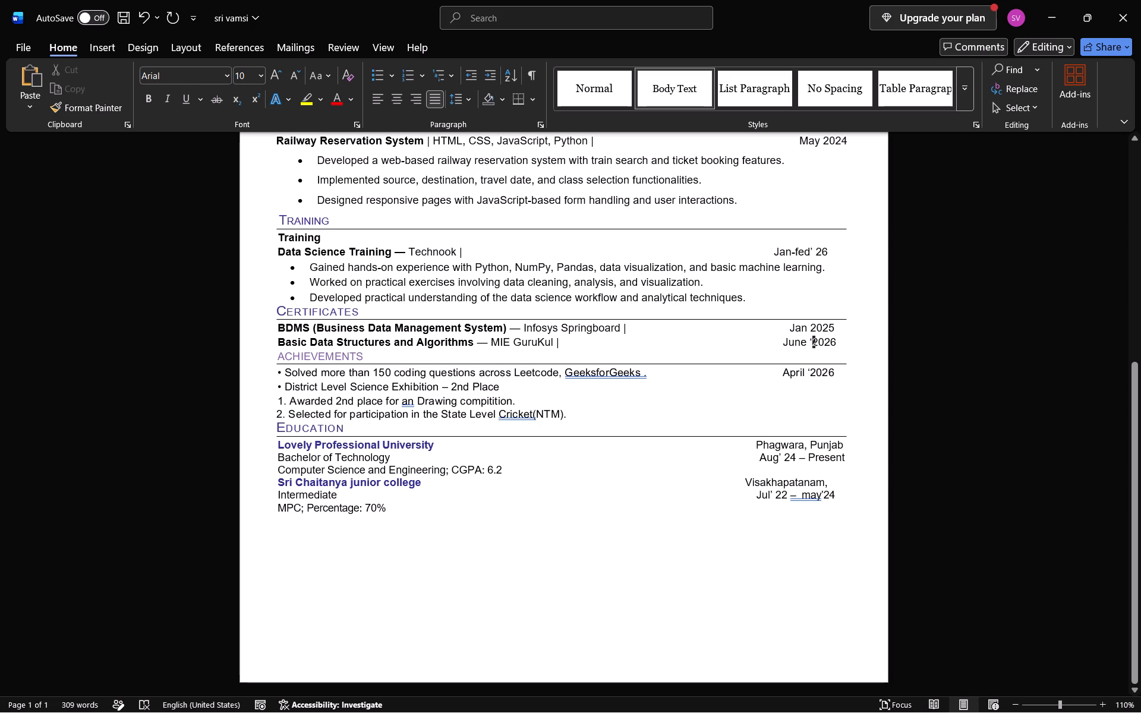
left_click(779, 343)
key("BackSpace")
Rewrite the BDMS certificate date as Jan'2025, with an apostrophe in place of the space.
left_click(813, 327)
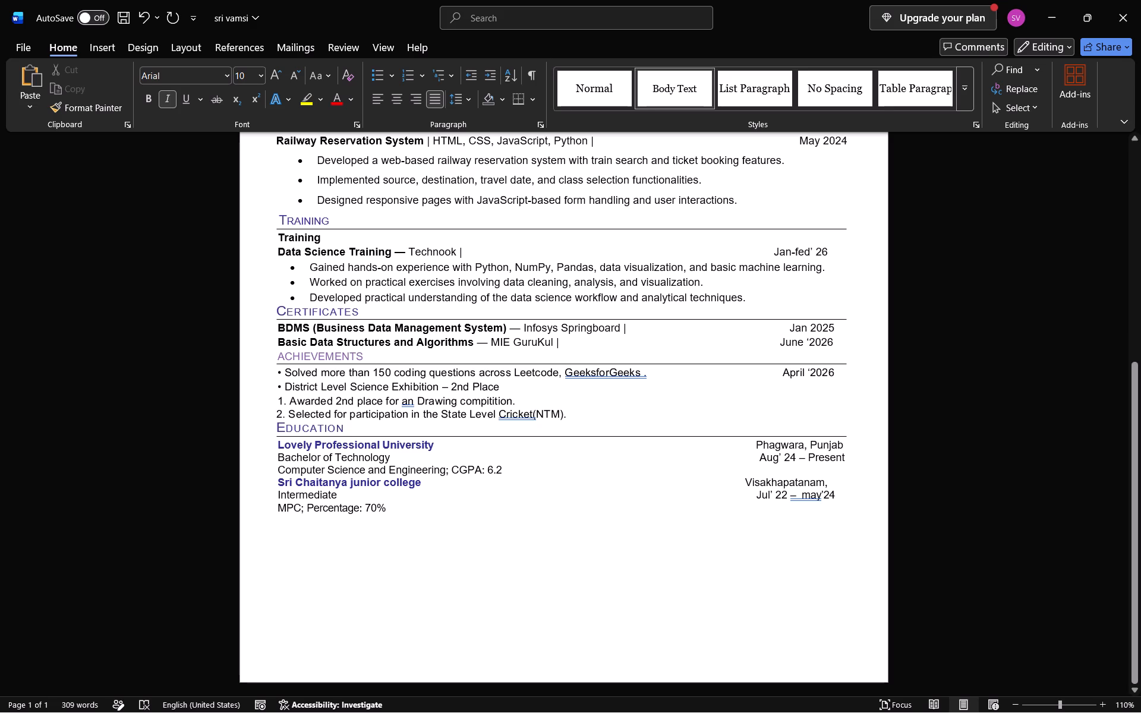
left_click(808, 329)
key("apostrophe")
key("BackSpace")
key("apostrophe")
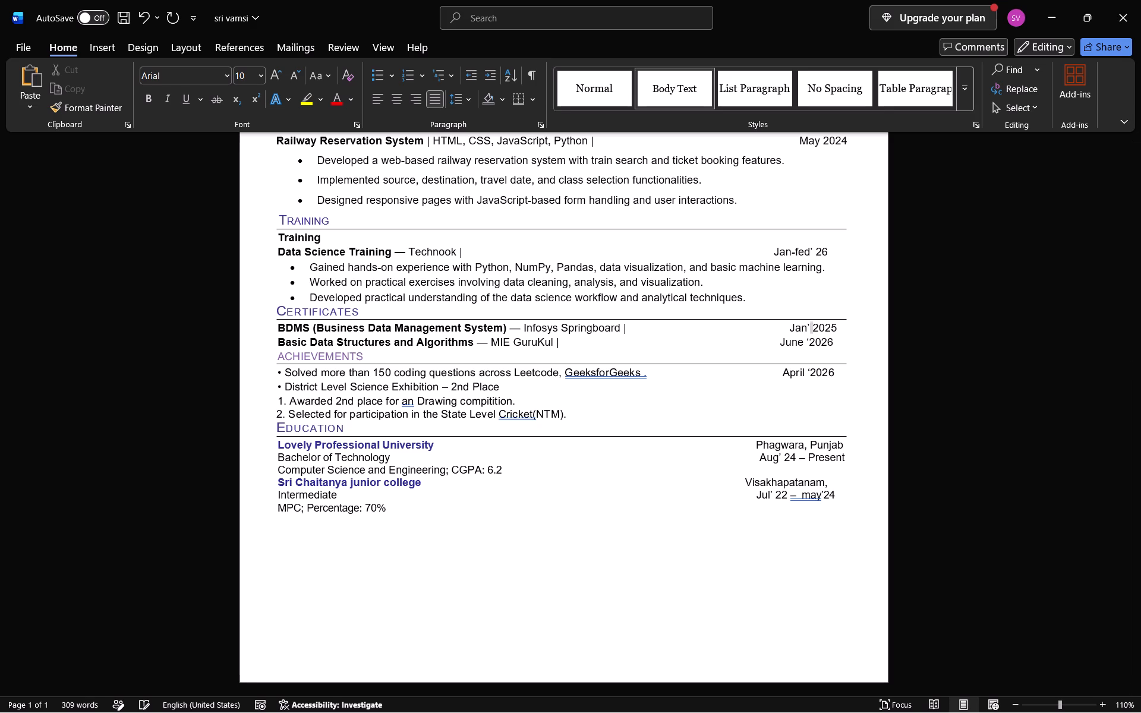
key("Right")
key("BackSpace")
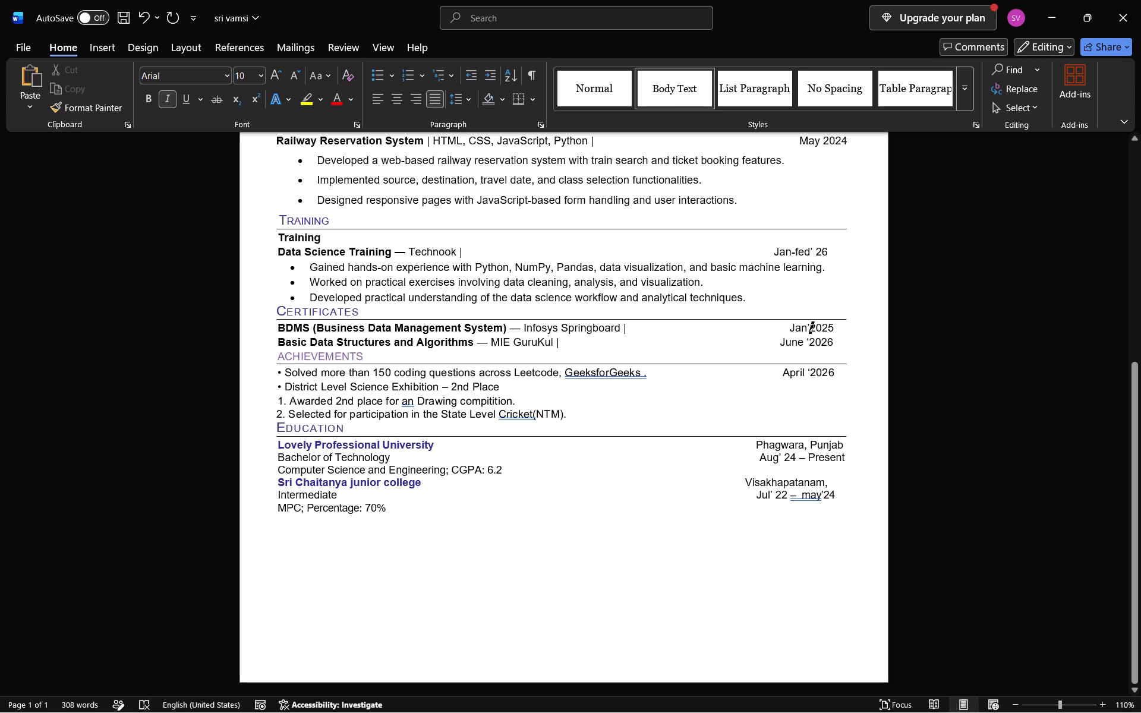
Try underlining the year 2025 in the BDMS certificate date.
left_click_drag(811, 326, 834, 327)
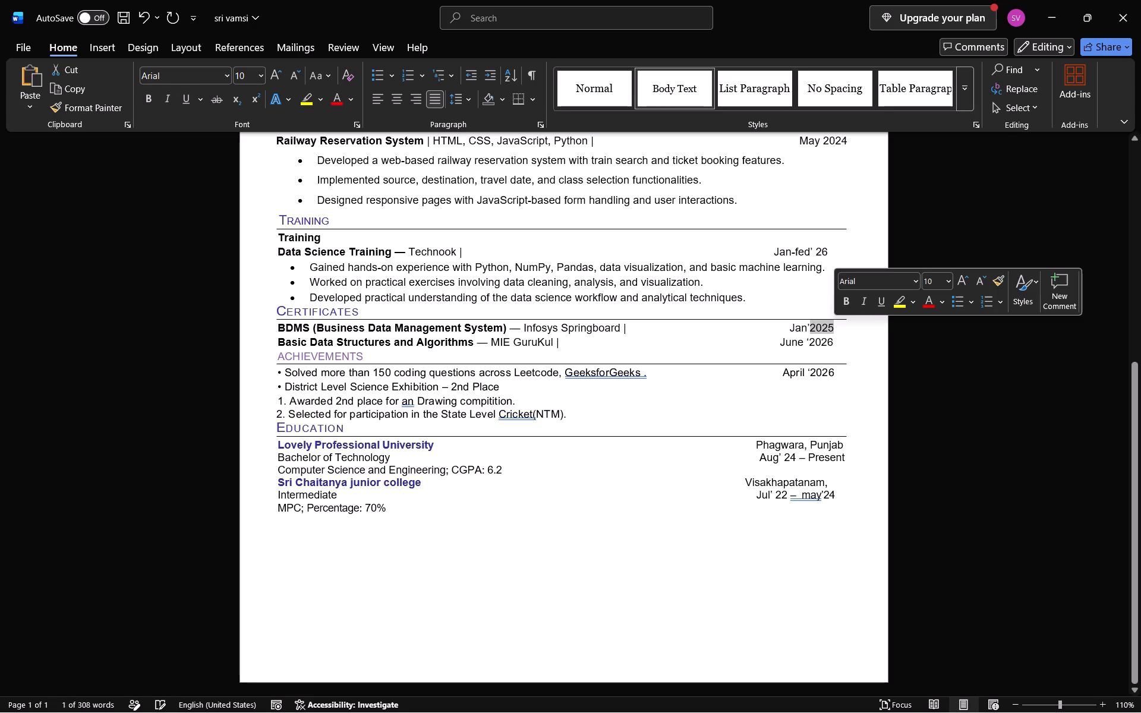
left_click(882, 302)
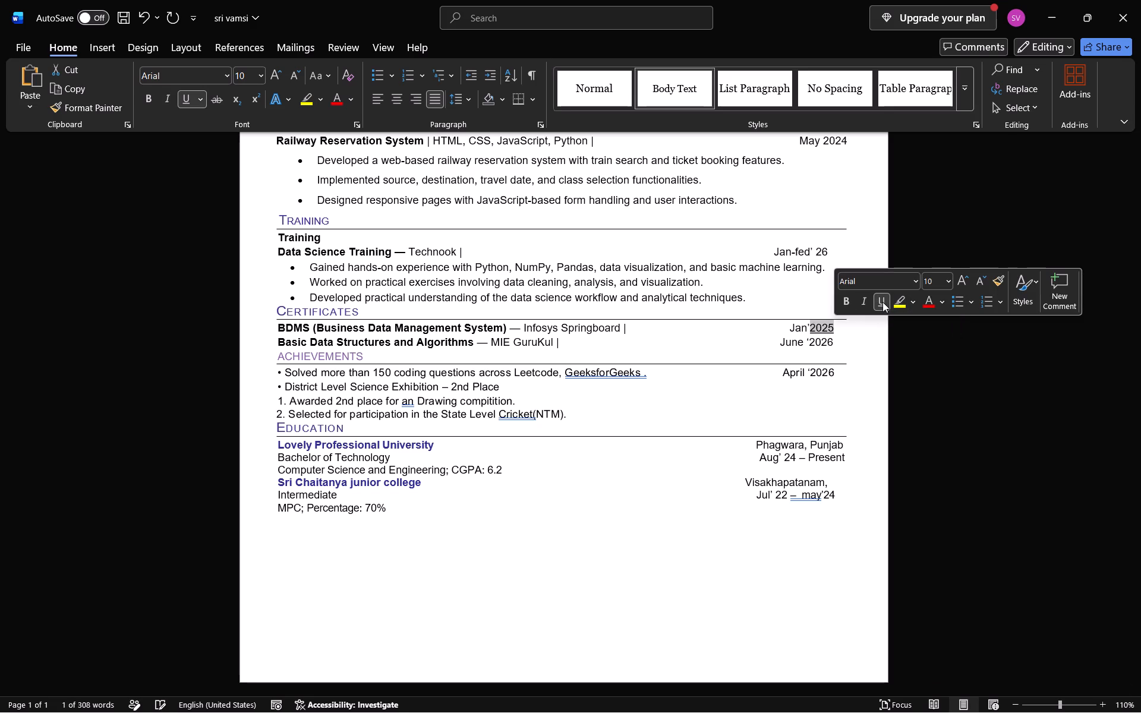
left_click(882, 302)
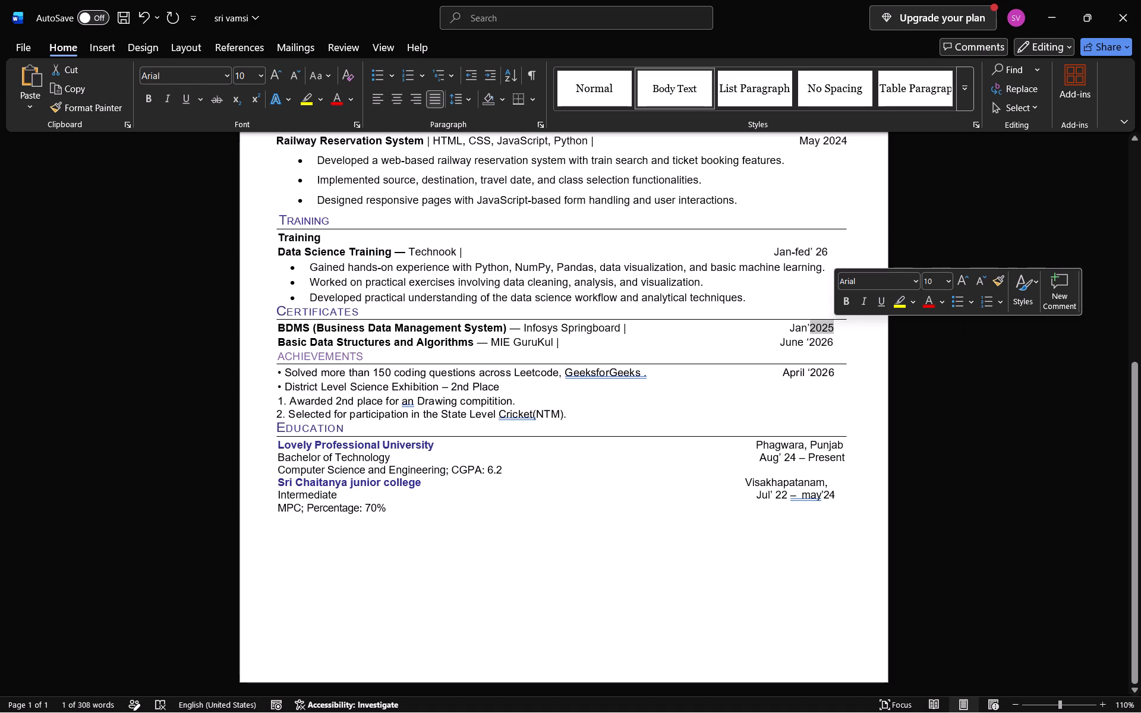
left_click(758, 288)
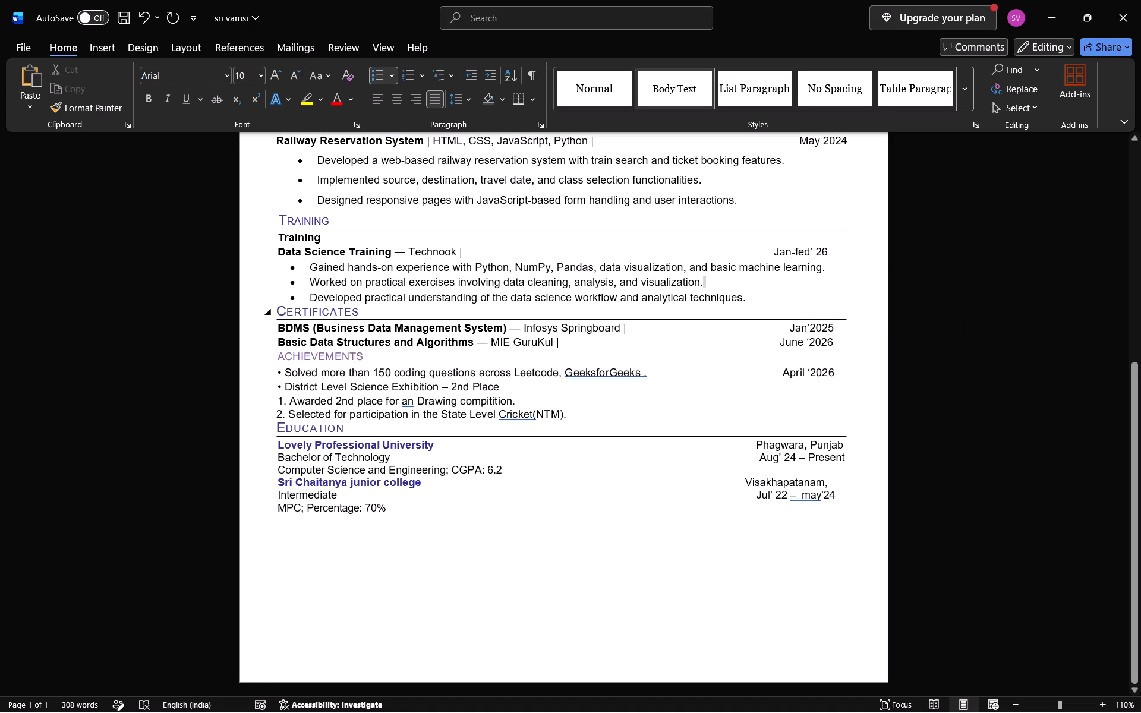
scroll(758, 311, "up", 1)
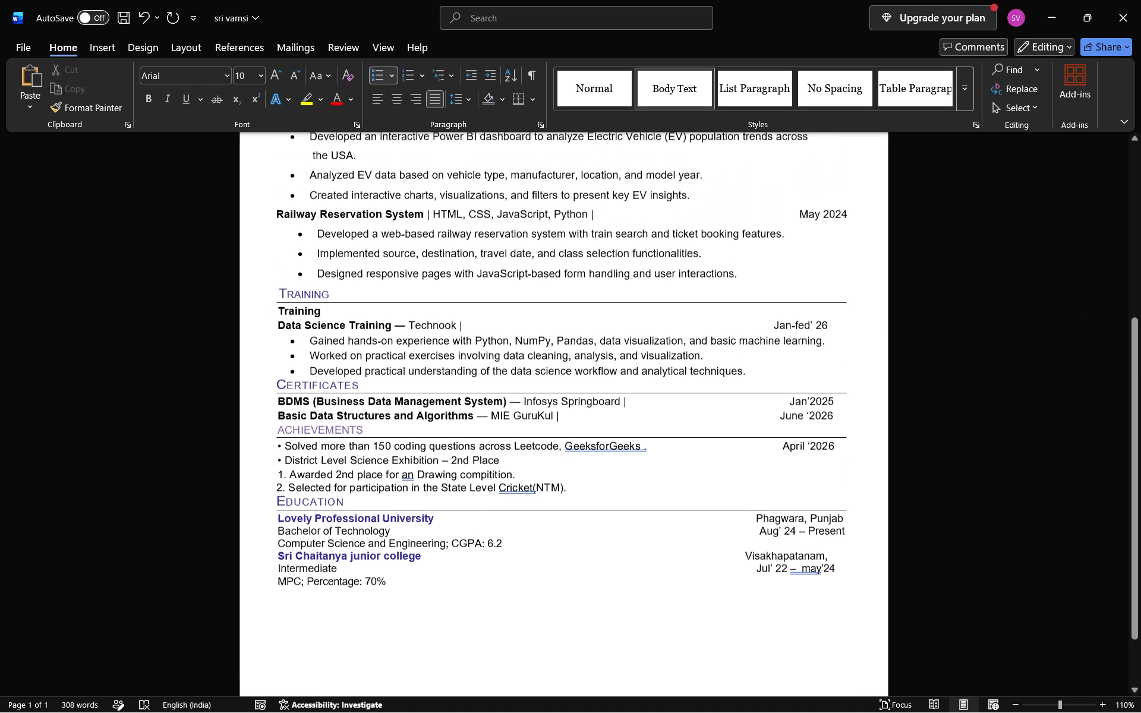
Move the BDMS certificate line, including its date, below the Basic Data Structures and Algorithms certificate line.
scroll(758, 311, "up", 1)
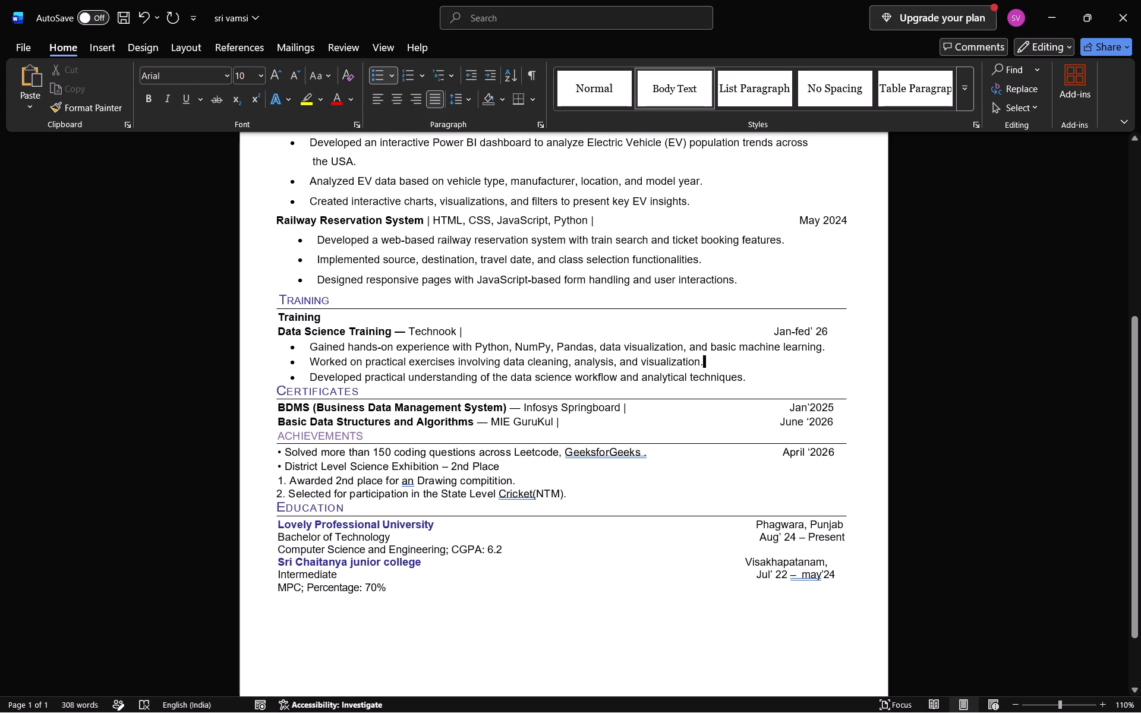
left_click_drag(834, 408, 455, 397)
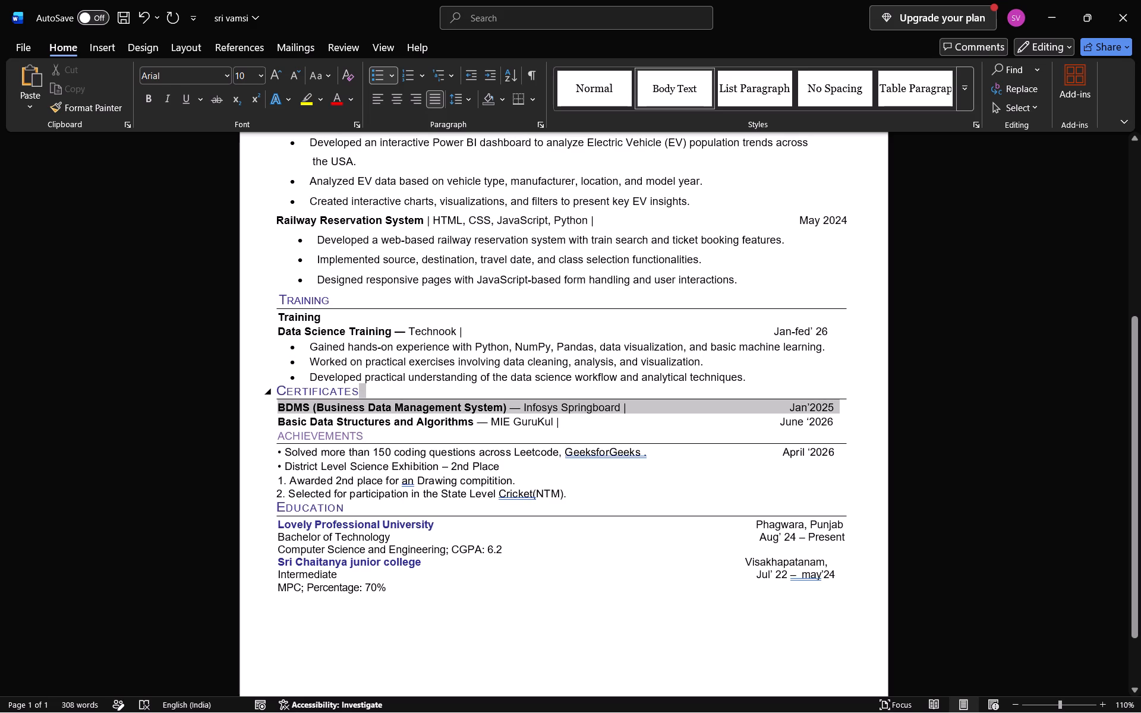
left_click_drag(455, 397, 385, 406)
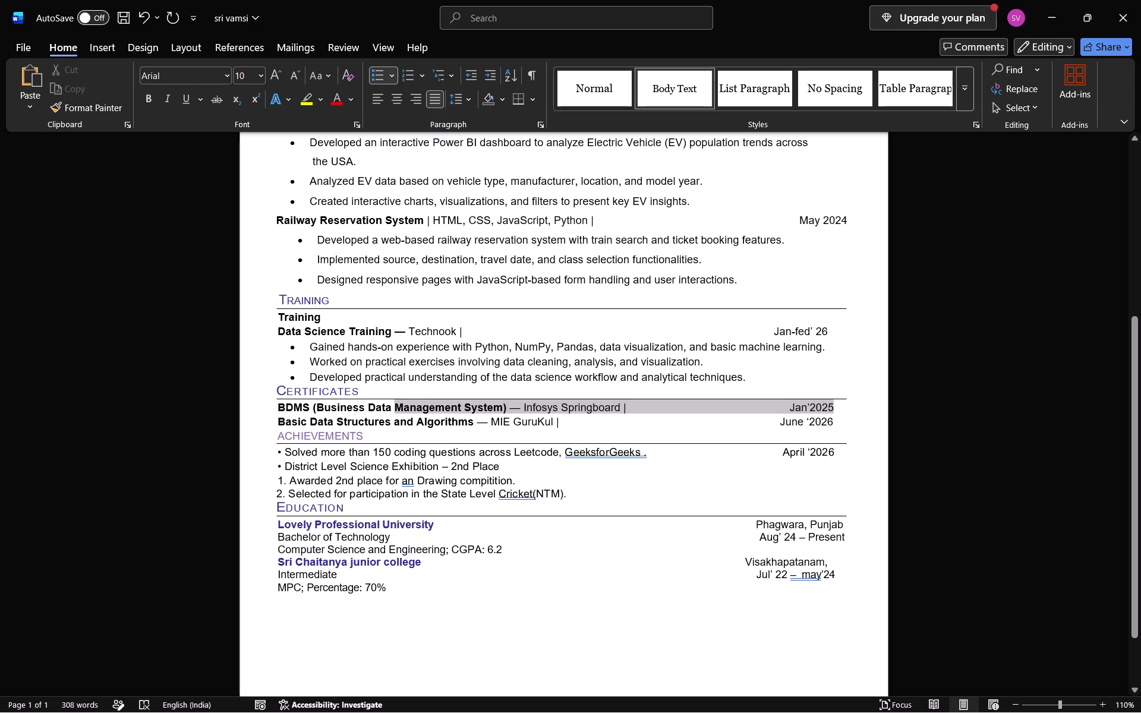
left_click_drag(385, 406, 222, 409)
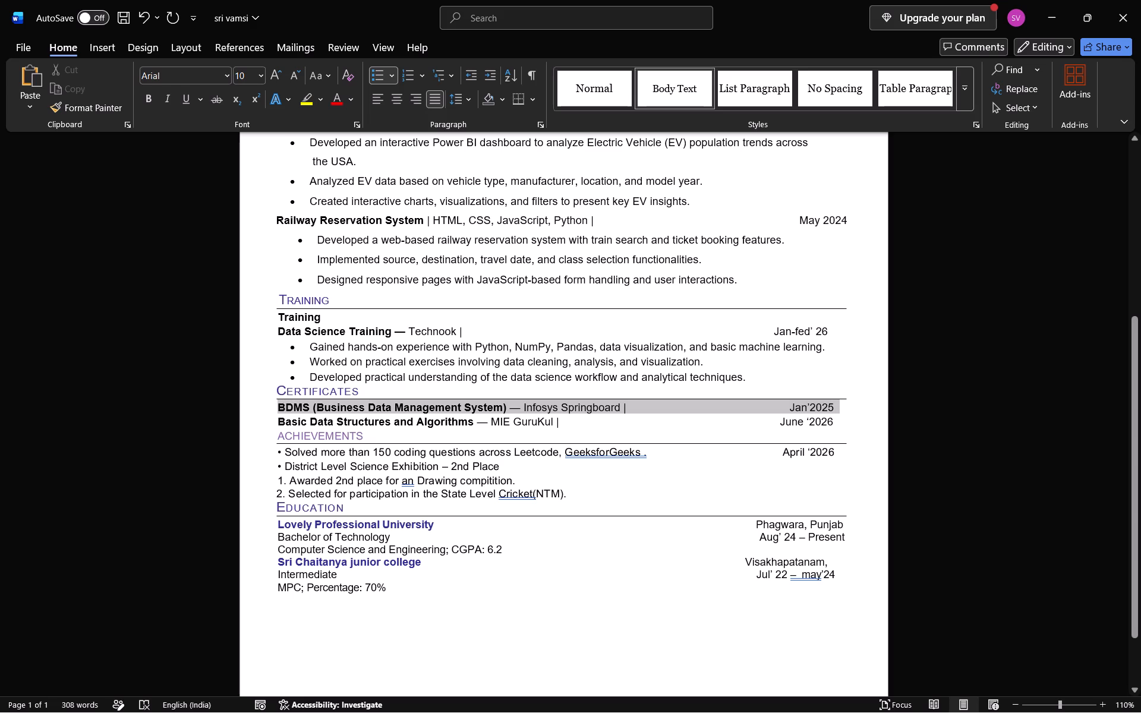
left_click_drag(222, 409, 268, 410)
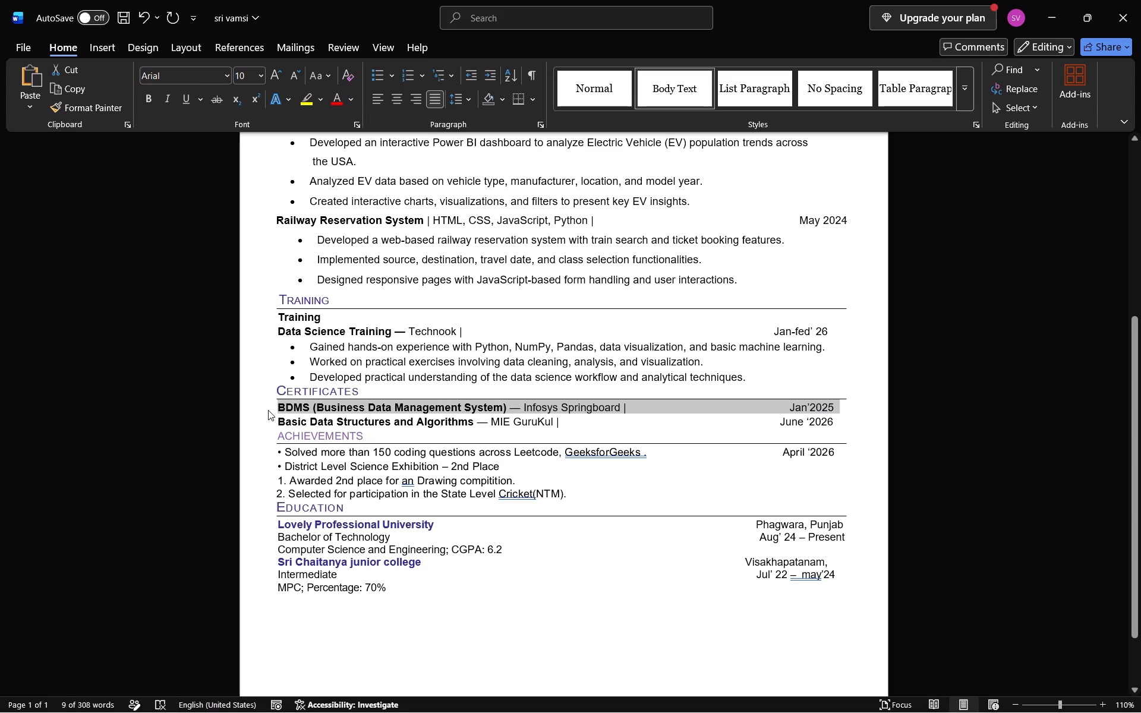
key("ctrl+c")
key("ctrl+c")
key("ctrl+c")
key("ctrl+c")
key("ctrl+c")
key("BackSpace")
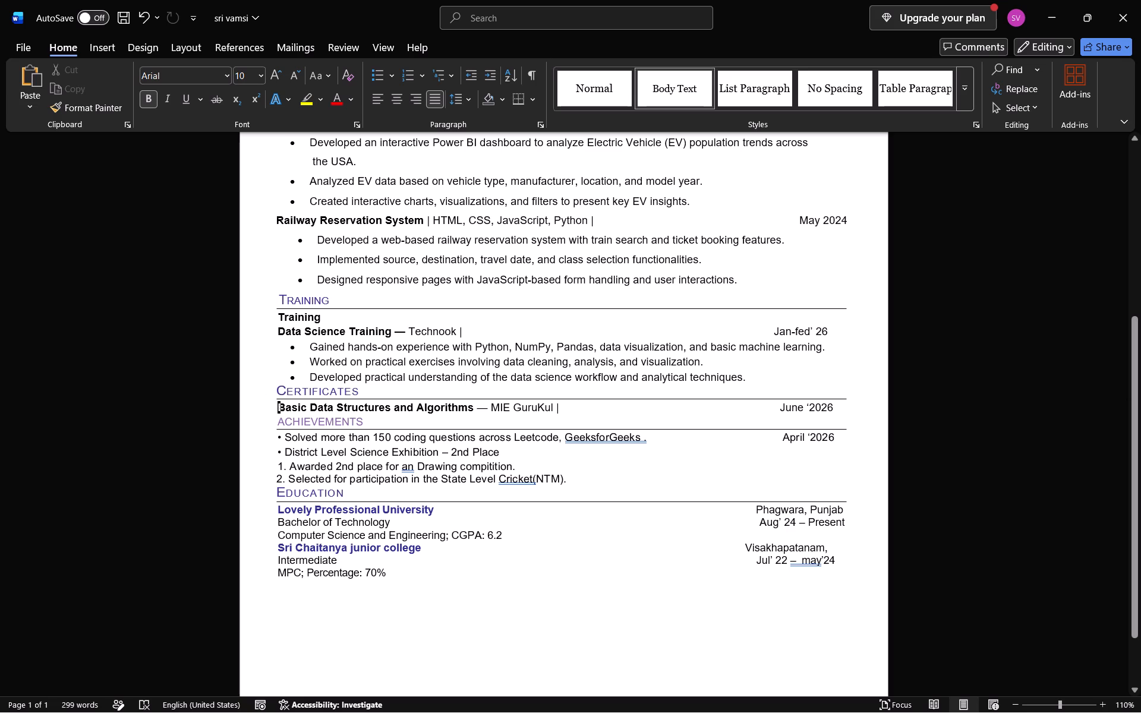
left_click(837, 403)
key("Return")
key("ctrl+v")
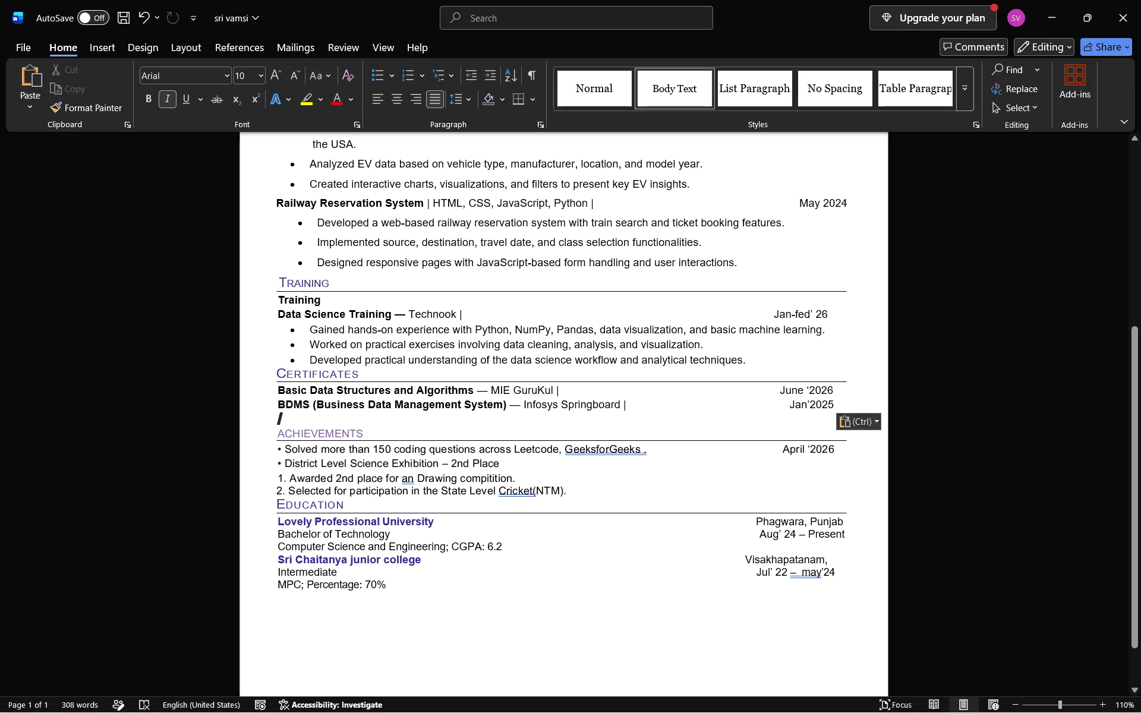
scroll(470, 439, "down", 5, "ctrl")
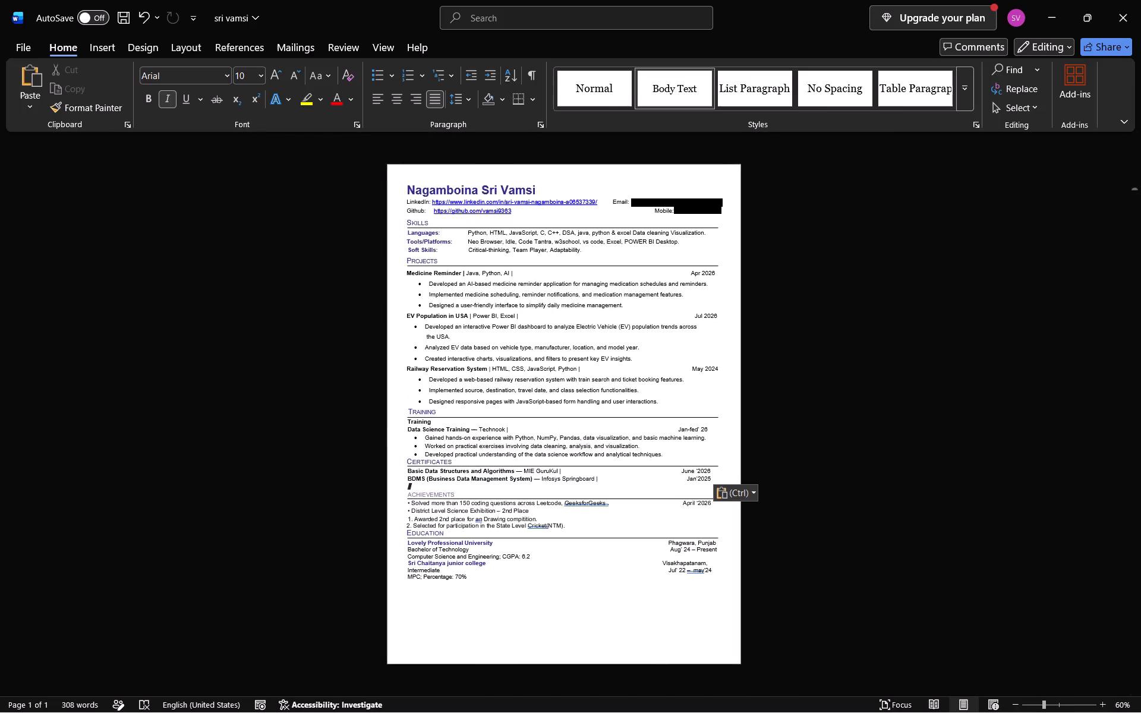
scroll(470, 439, "up", 5, "ctrl")
scroll(470, 439, "down", 2)
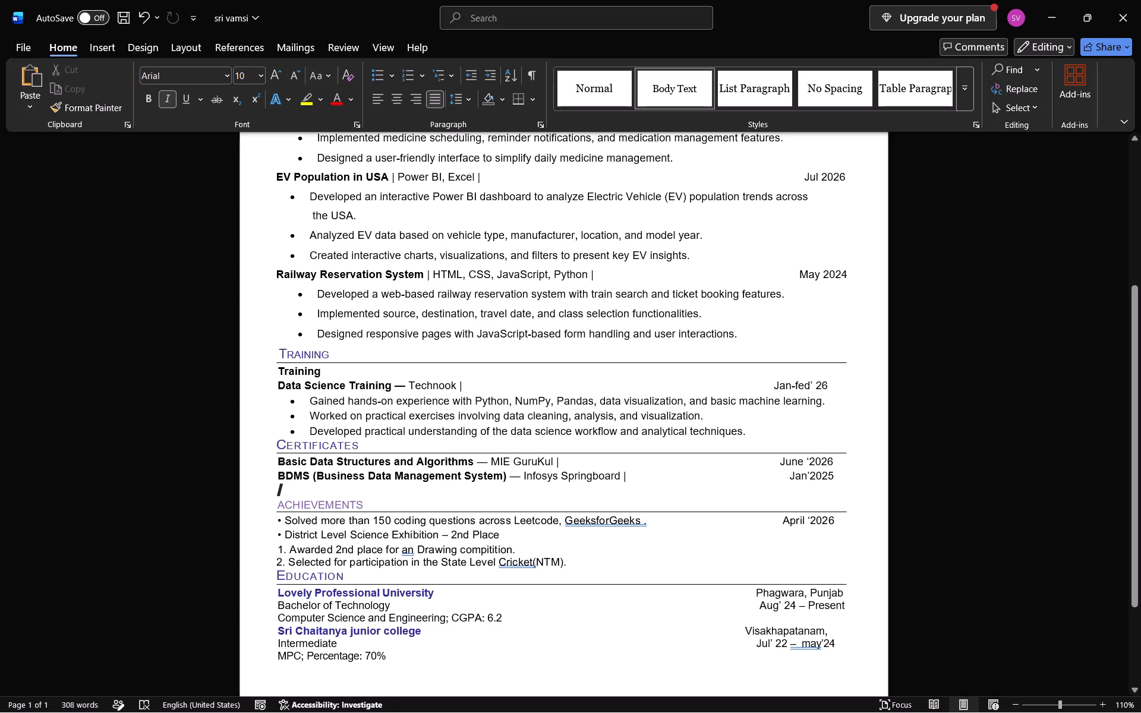
scroll(543, 481, "up", 4)
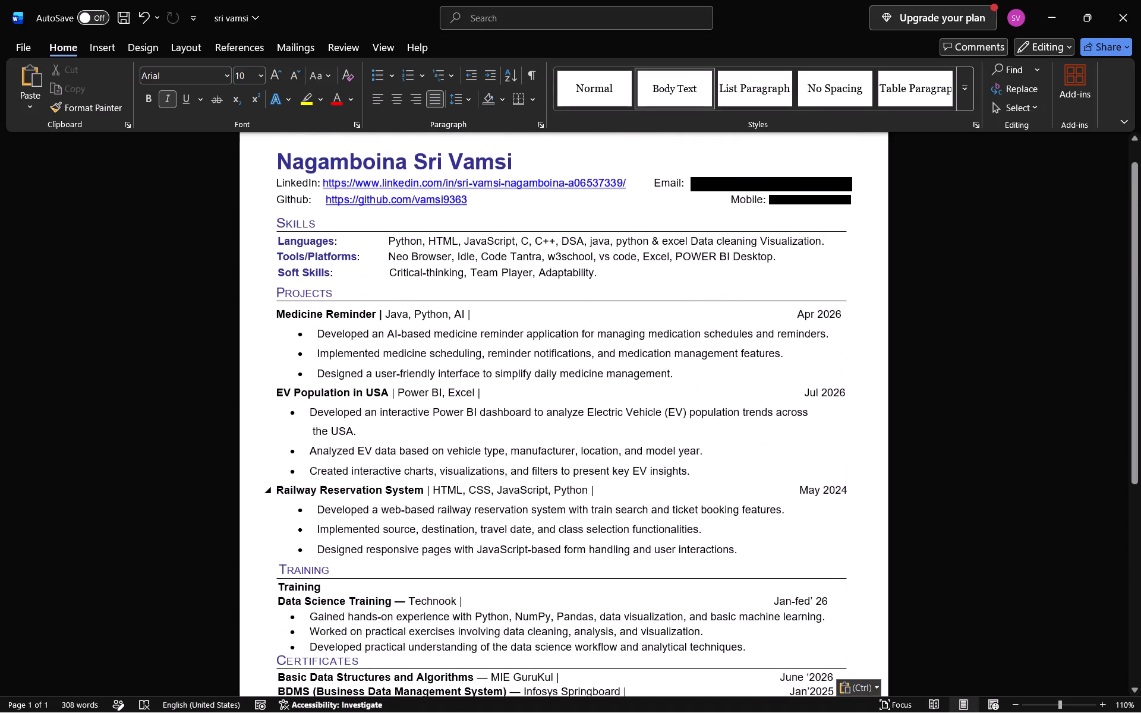
scroll(664, 486, "down", 12)
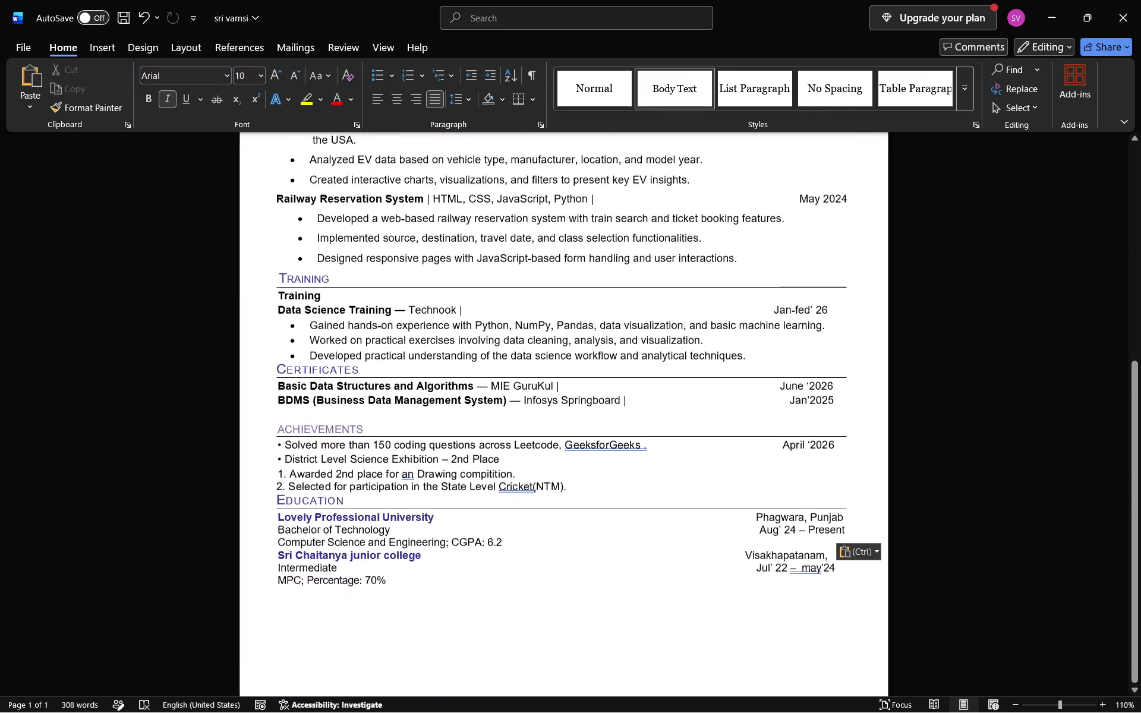
scroll(664, 486, "down", 2)
scroll(664, 486, "up", 1)
scroll(664, 486, "down", 4)
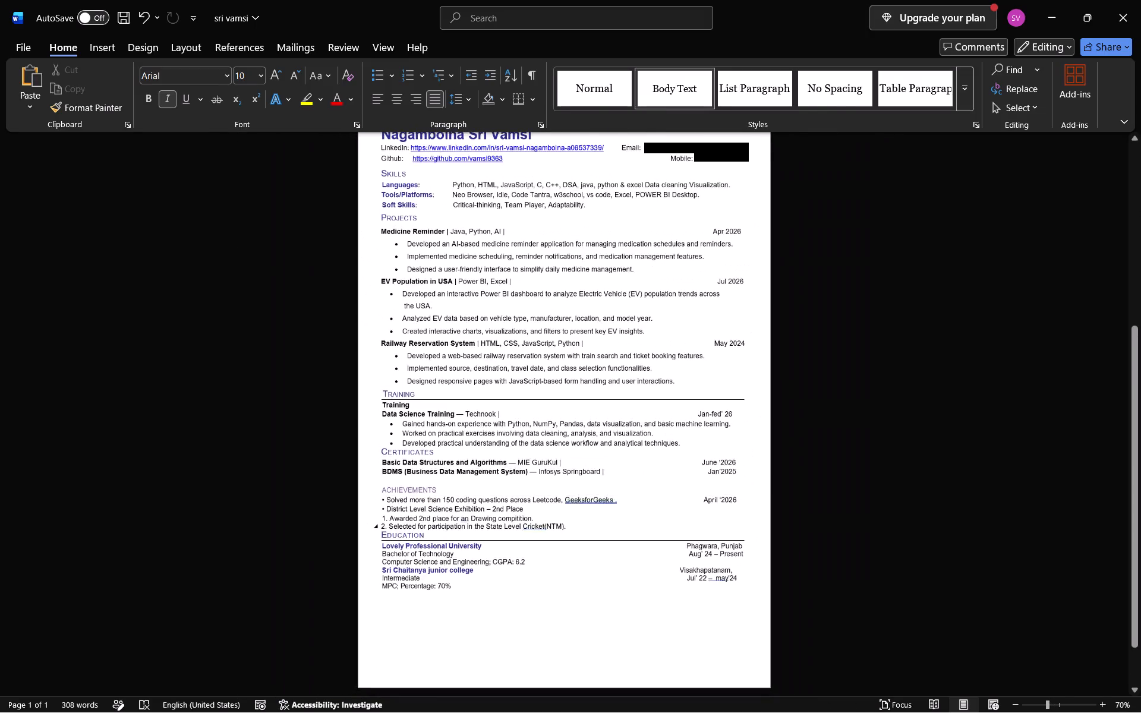
scroll(673, 551, "up", 5, "ctrl")
Capitalise the month in the Sri Chaitanya junior college end date so it reads "May".
left_click(832, 654)
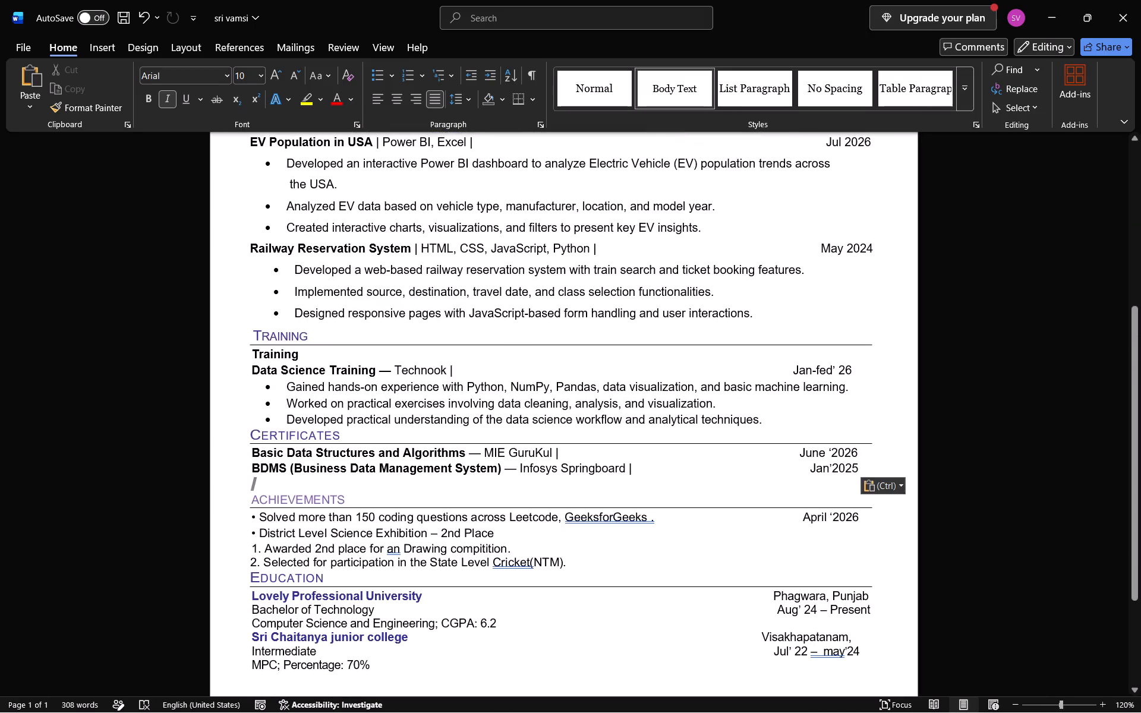
right_click_drag(832, 654, 844, 658)
left_click(834, 651)
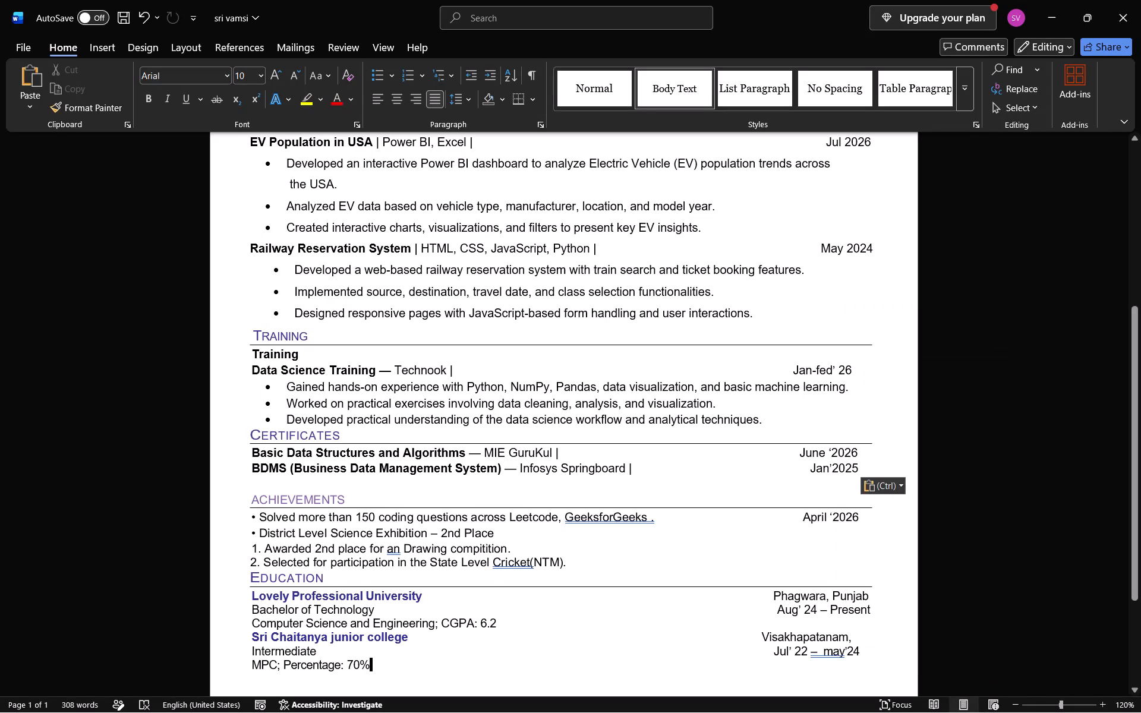
left_click(831, 654)
key("BackSpace")
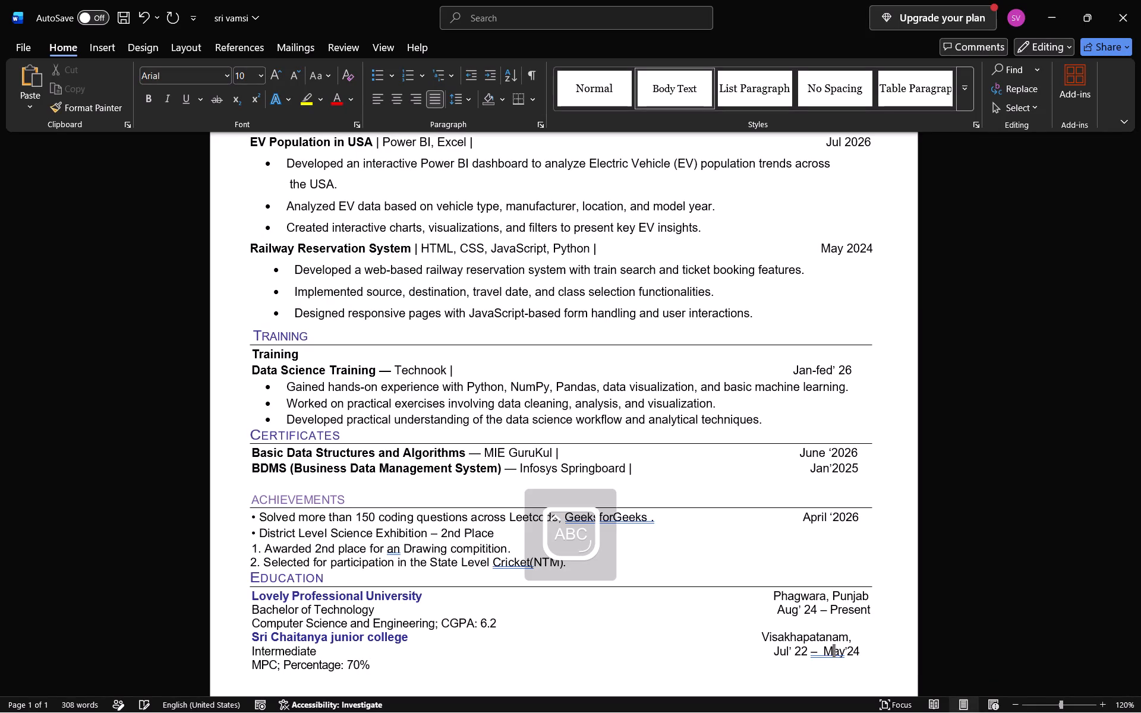
Ignore once the grammar suggestion on "– May" in the Sri Chaitanya junior college dates.
right_click(835, 657)
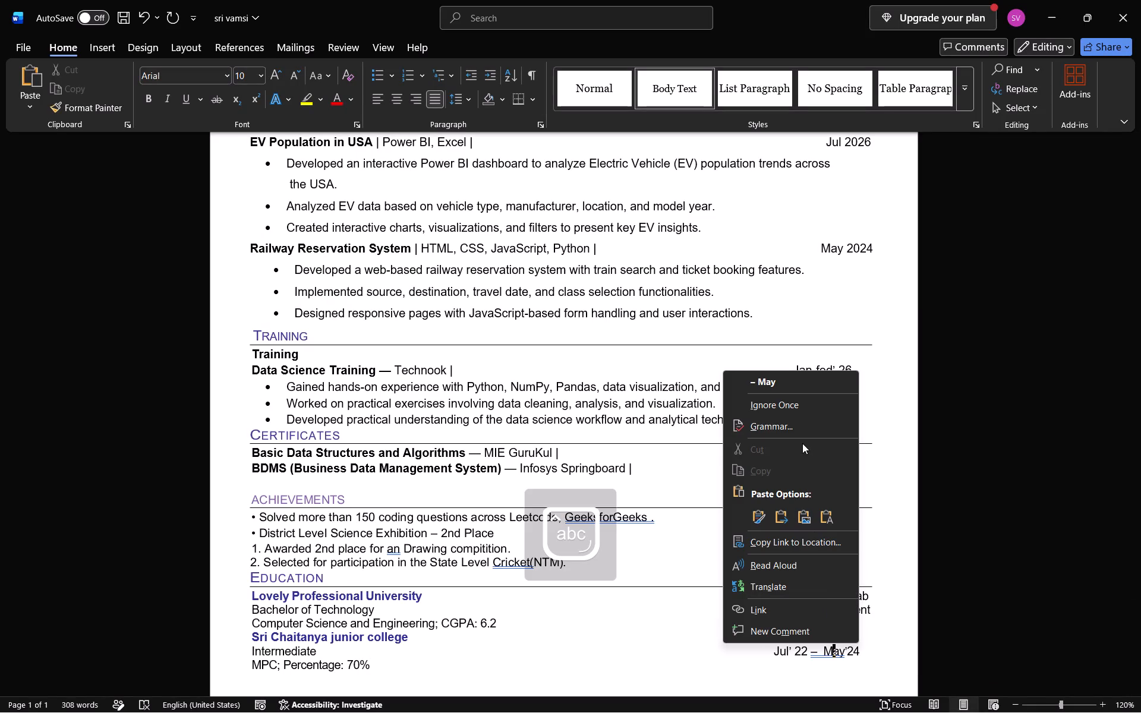
left_click(798, 409)
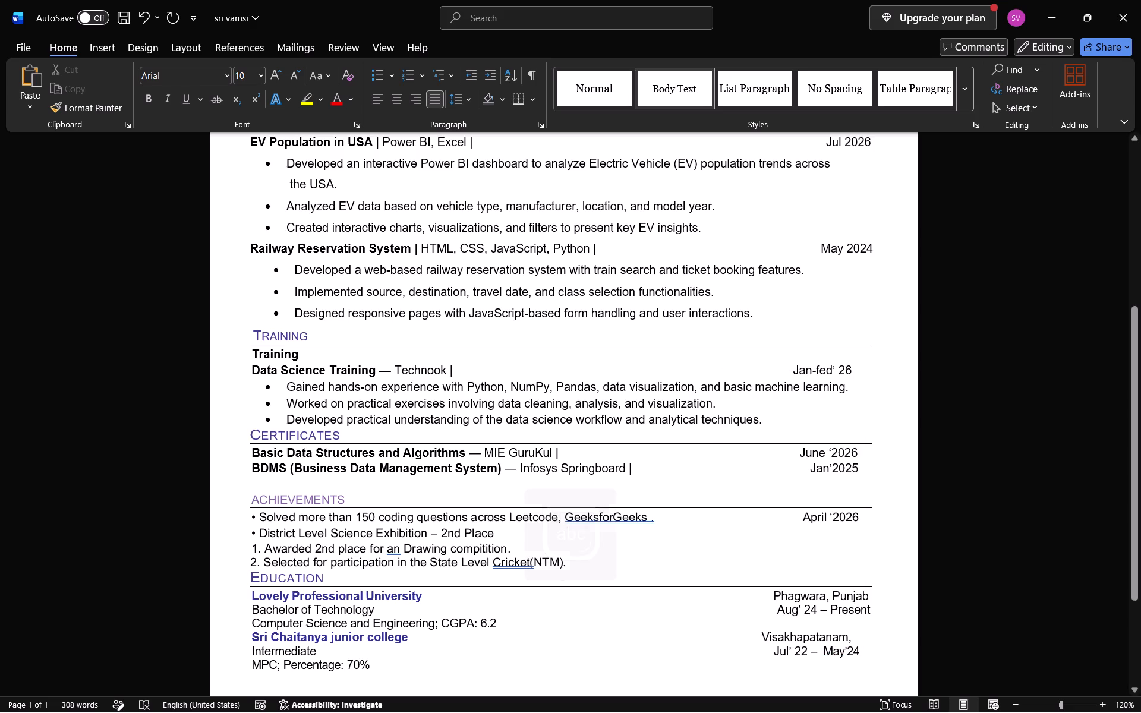
left_click(881, 641)
Start a new line below the "MPC; Percentage: 70%" line at the end of the Education section.
scroll(623, 662, "down", 1)
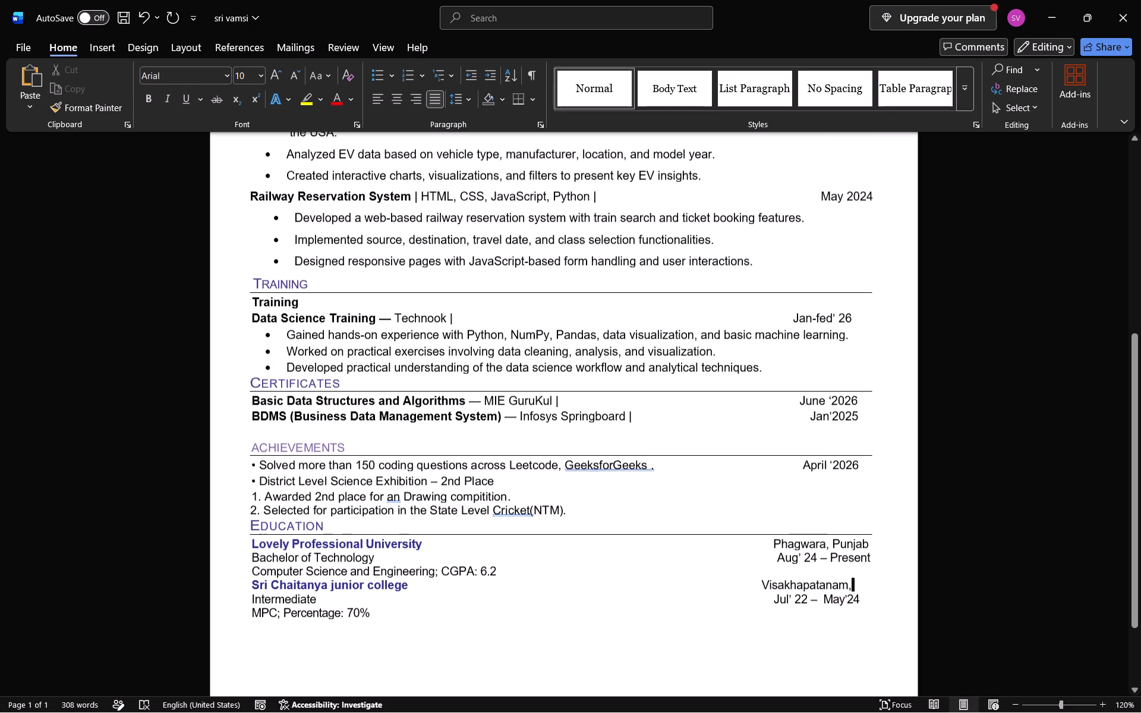
left_click(374, 608)
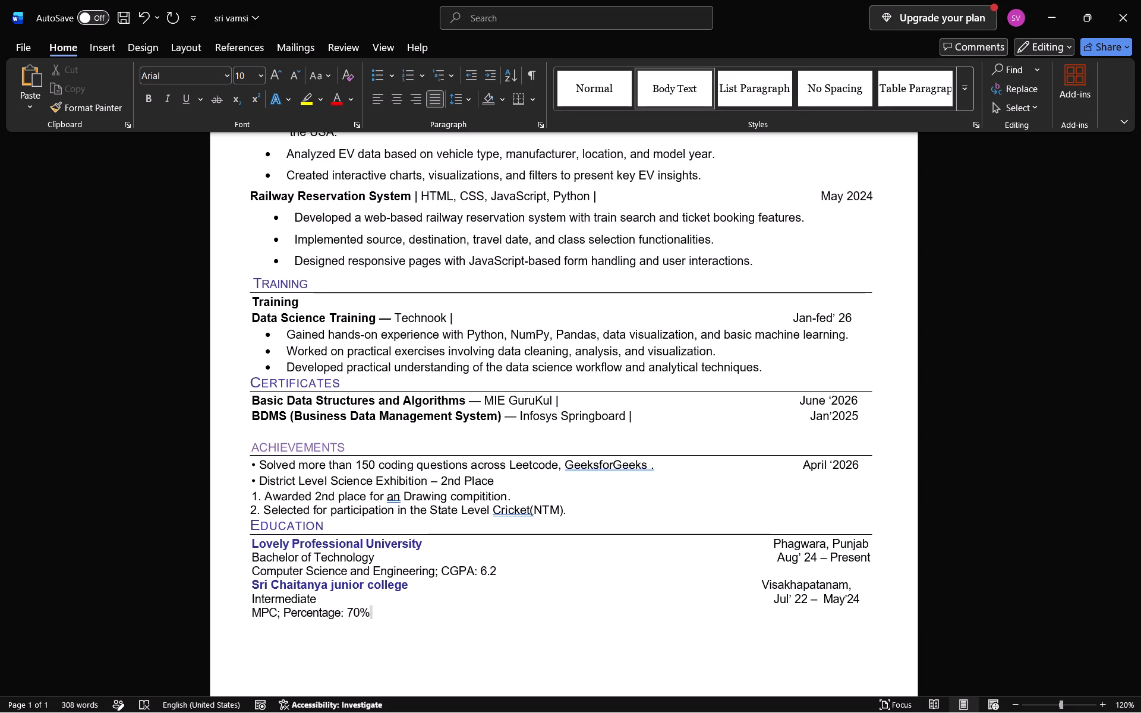
key("Return")
key("c")
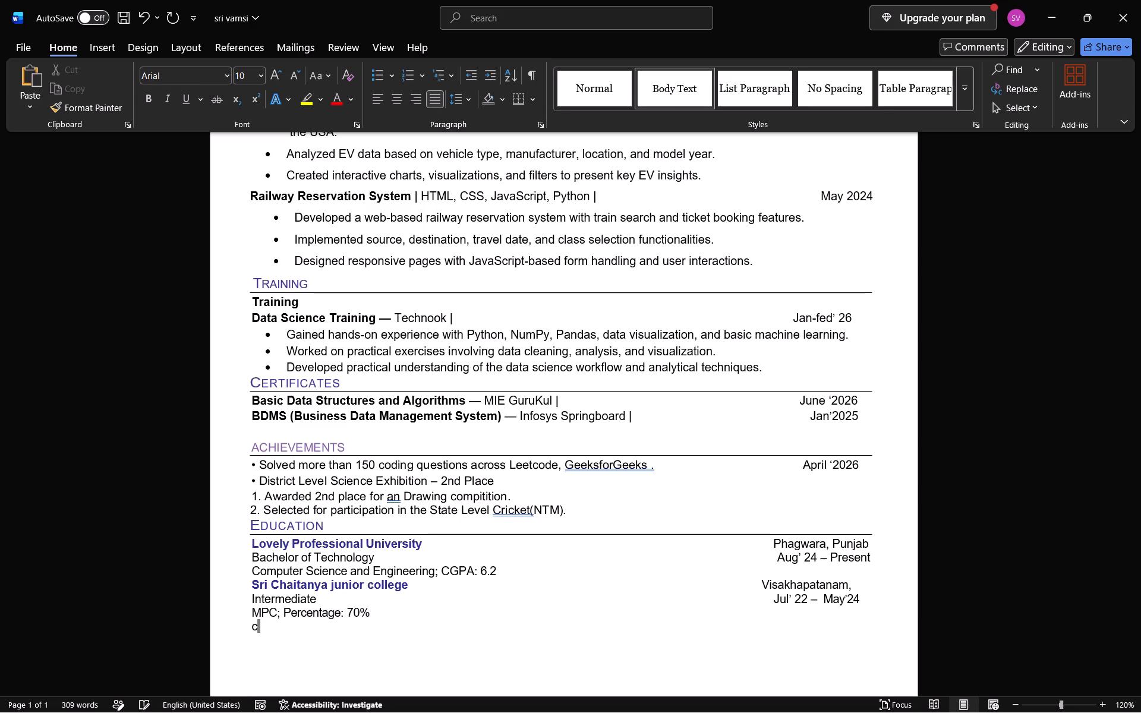
key("BackSpace")
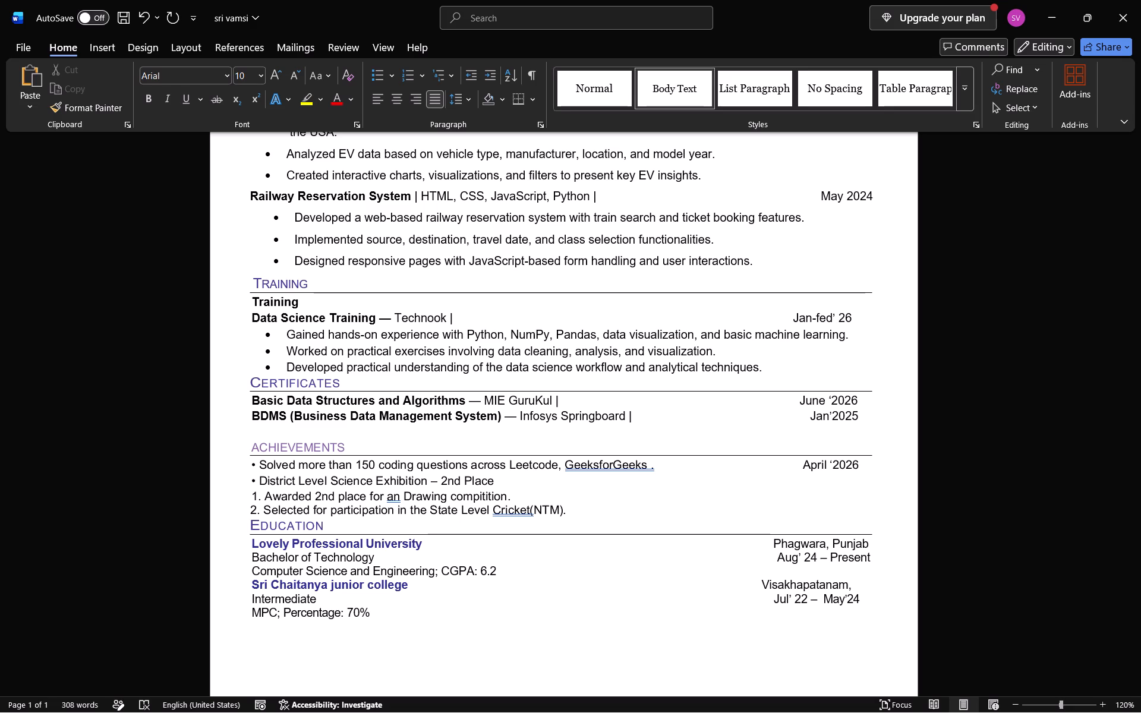
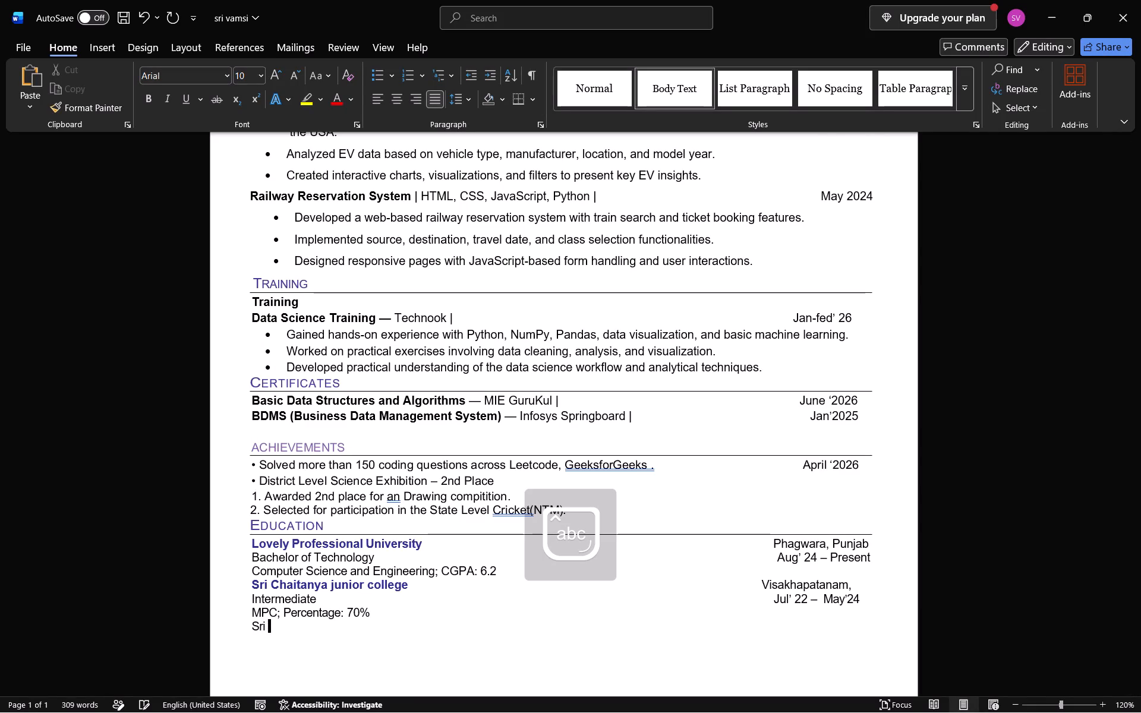
Delete the text "Sri" from the new line below "MPC; Percentage: 70%" in the Education section.
key("BackSpace")
key("BackSpace")
key("BackSpace")
key("BackSpace")
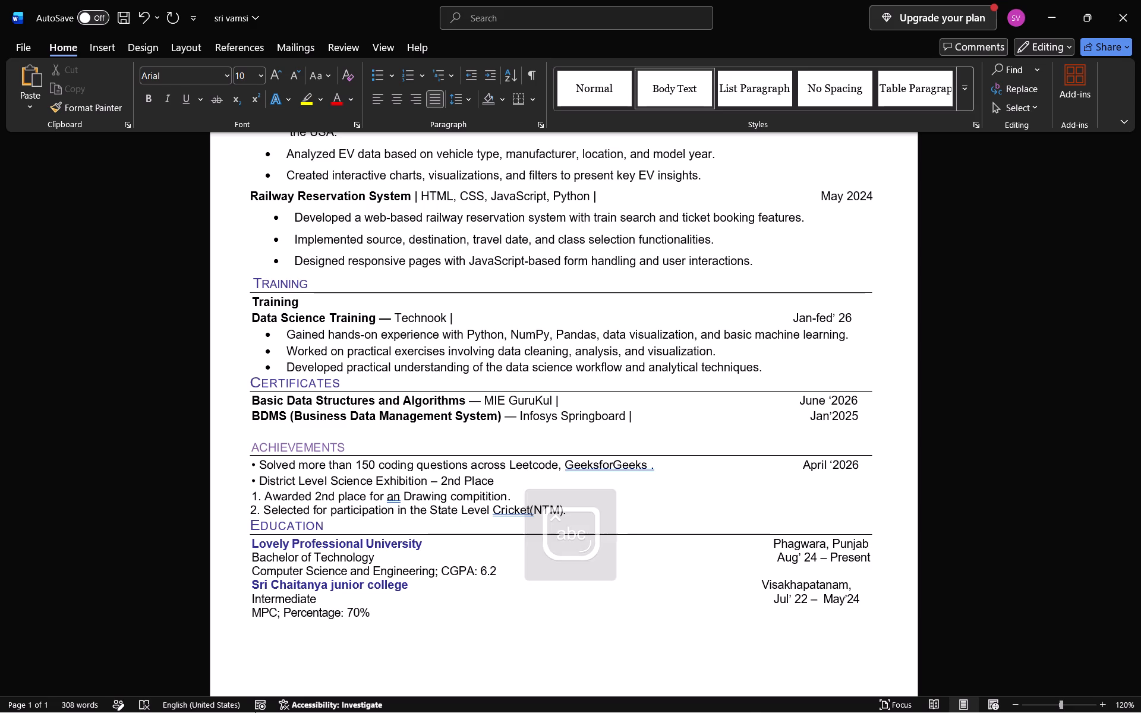
Enter the school name "Sri Prakash vidyanikethan" after the "Sri Chaitanya junior college" heading, in the same bold heading format.
left_click(411, 585)
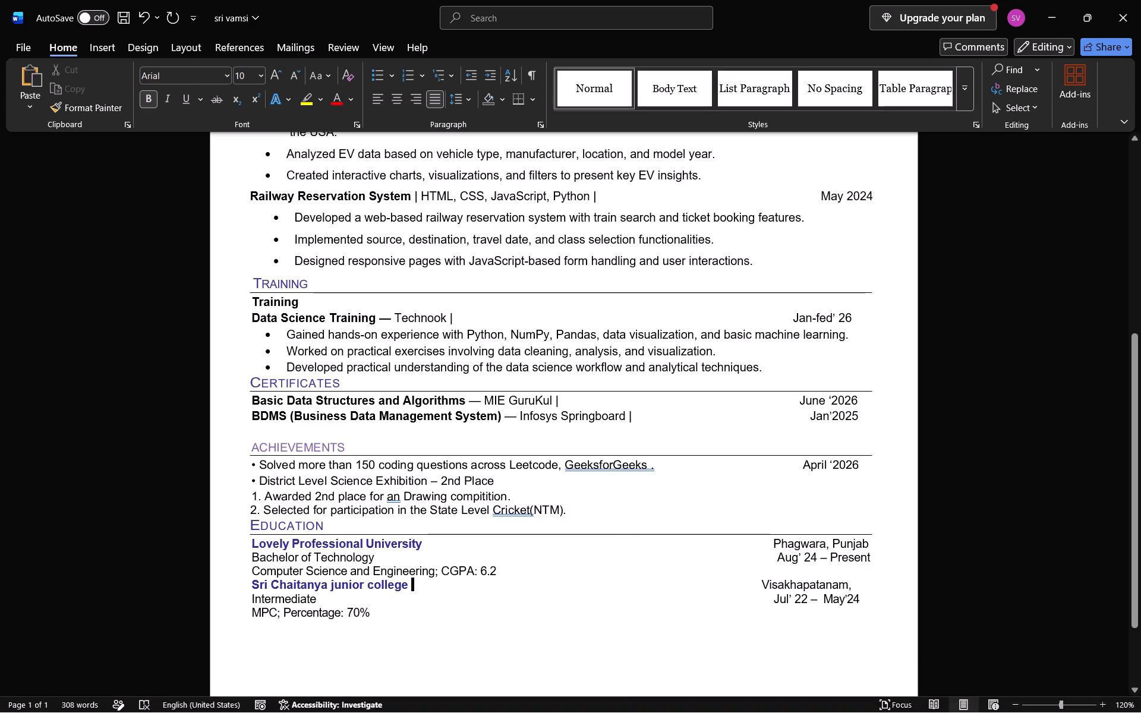
type("sr")
key("BackSpace")
key("BackSpace")
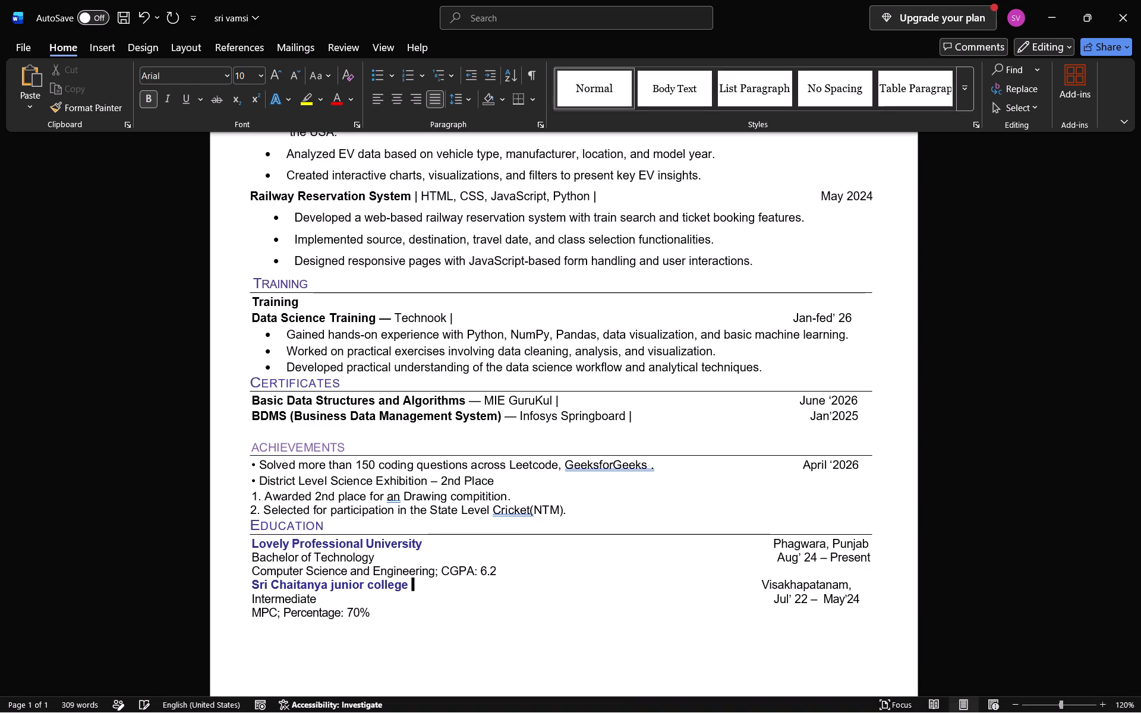
type("SRI")
key("space")
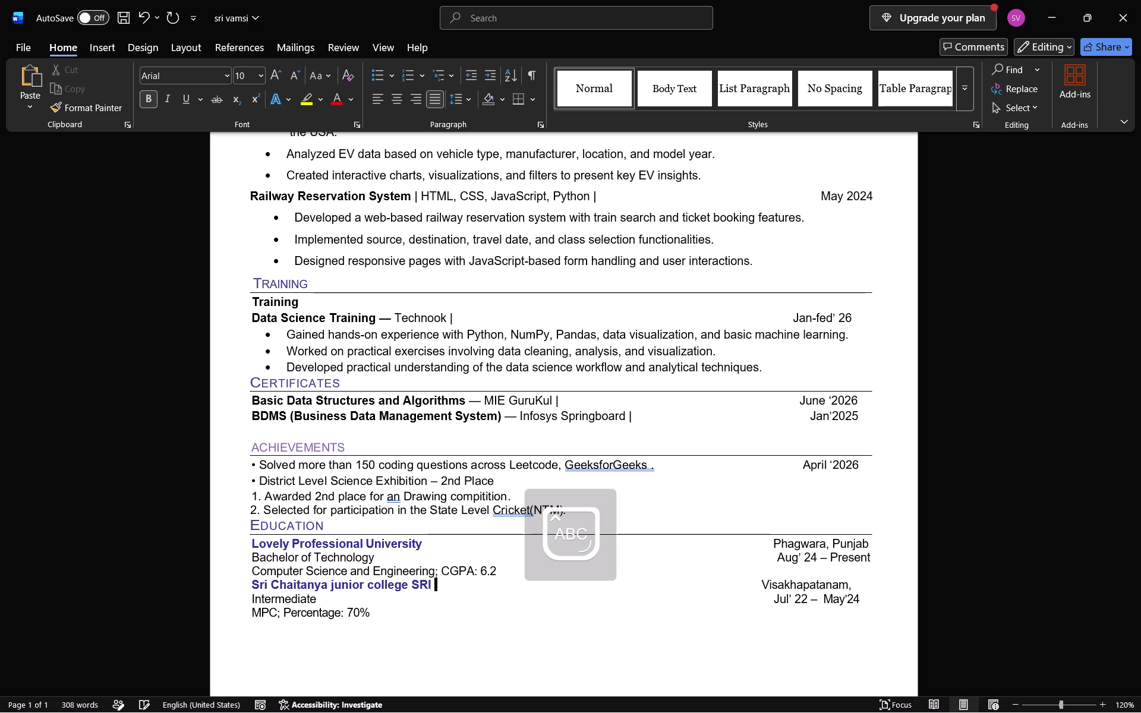
key("BackSpace")
key("BackSpace")
type("ri")
key("space")
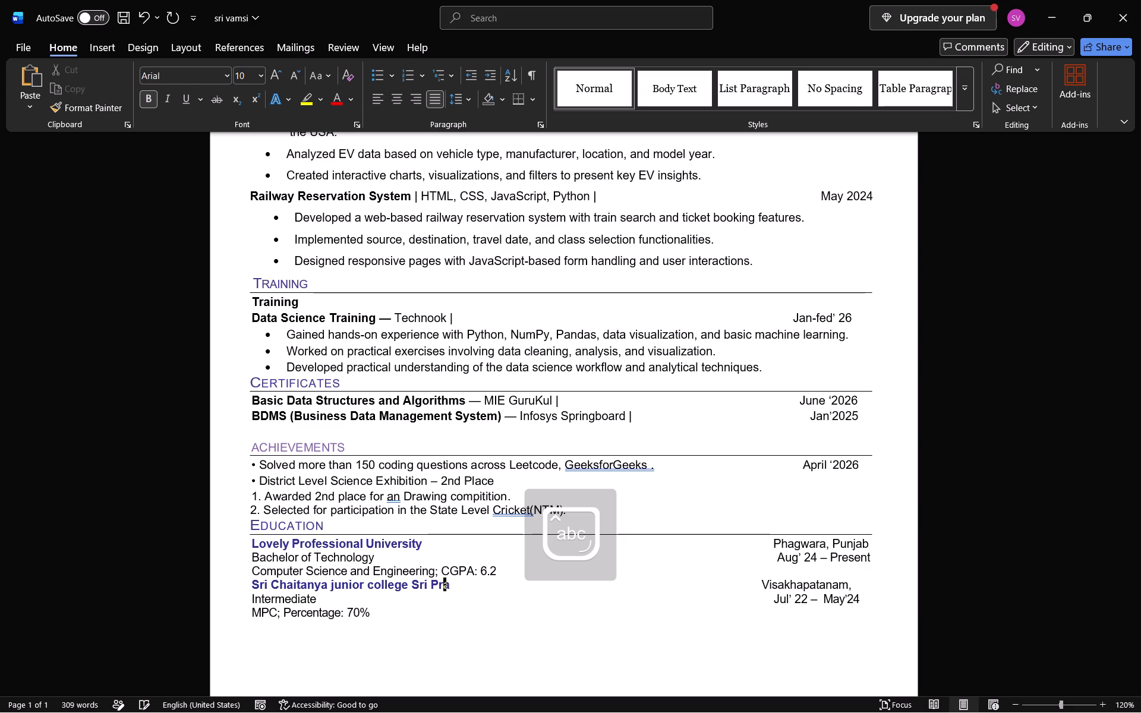
type("kash")
key("space")
type("vi")
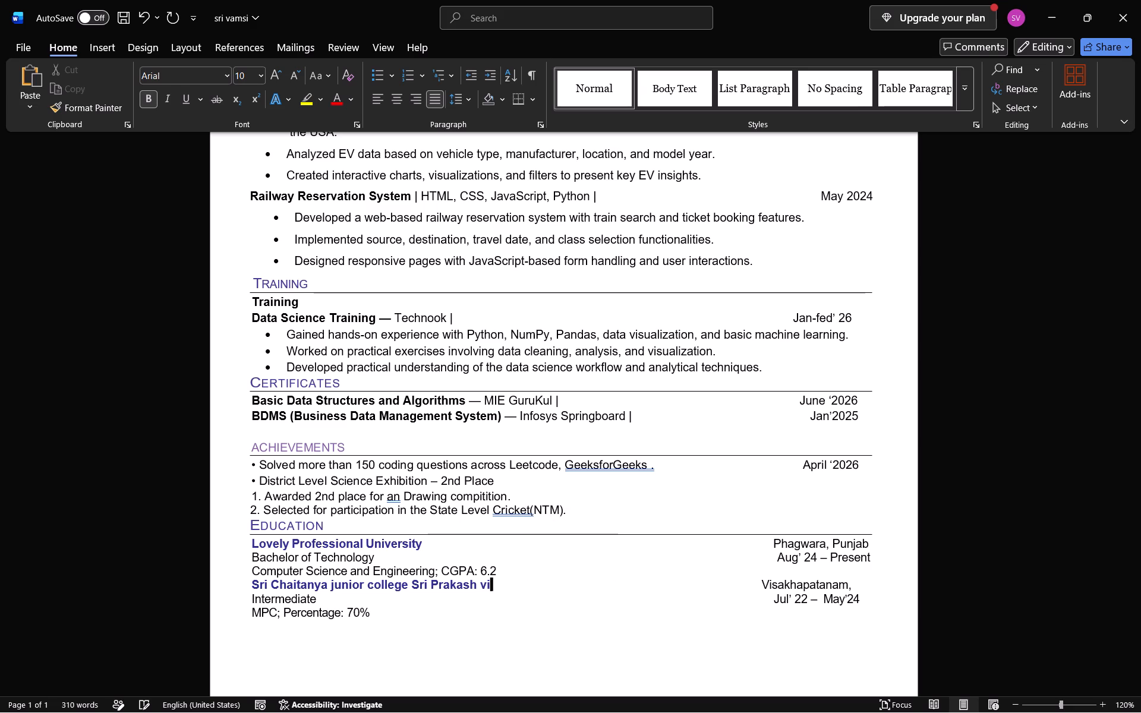
type("dya")
type("nike")
key("BackSpace")
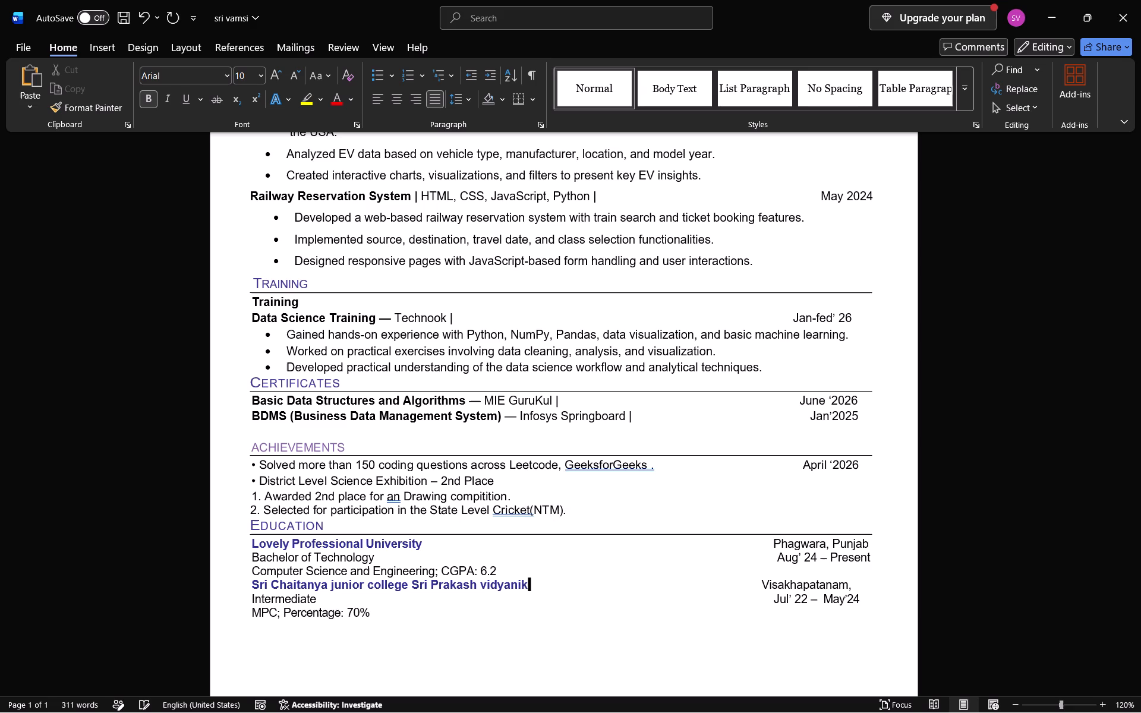
key("e")
type("than")
key("space")
key("BackSpace")
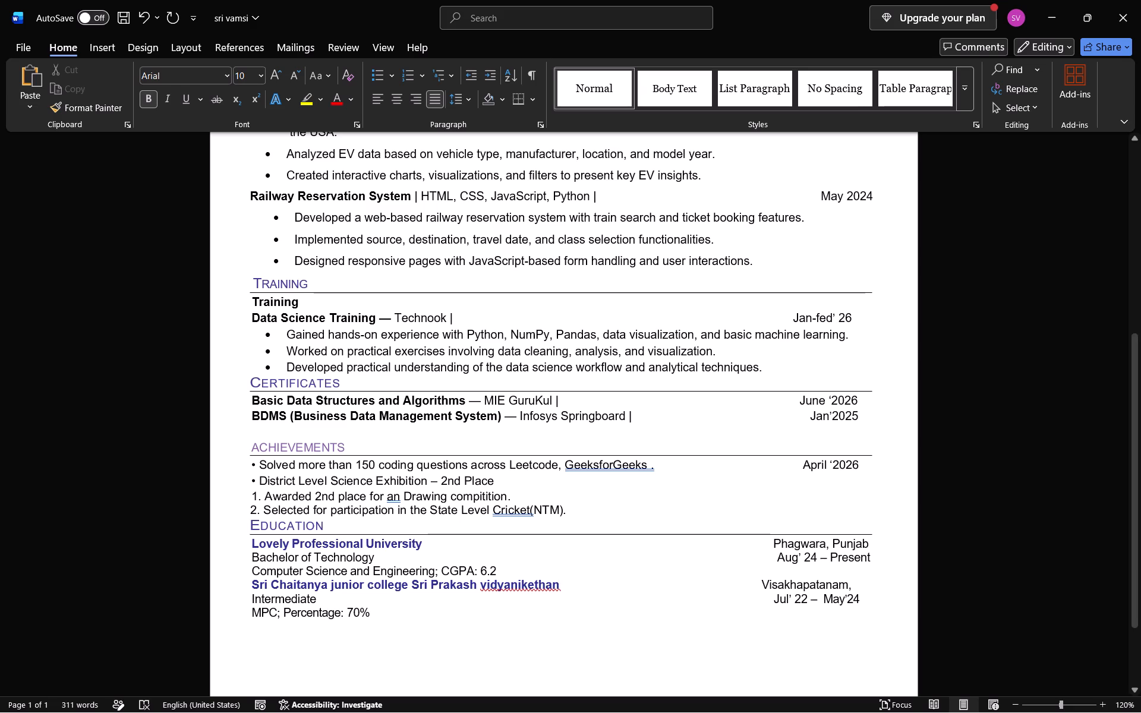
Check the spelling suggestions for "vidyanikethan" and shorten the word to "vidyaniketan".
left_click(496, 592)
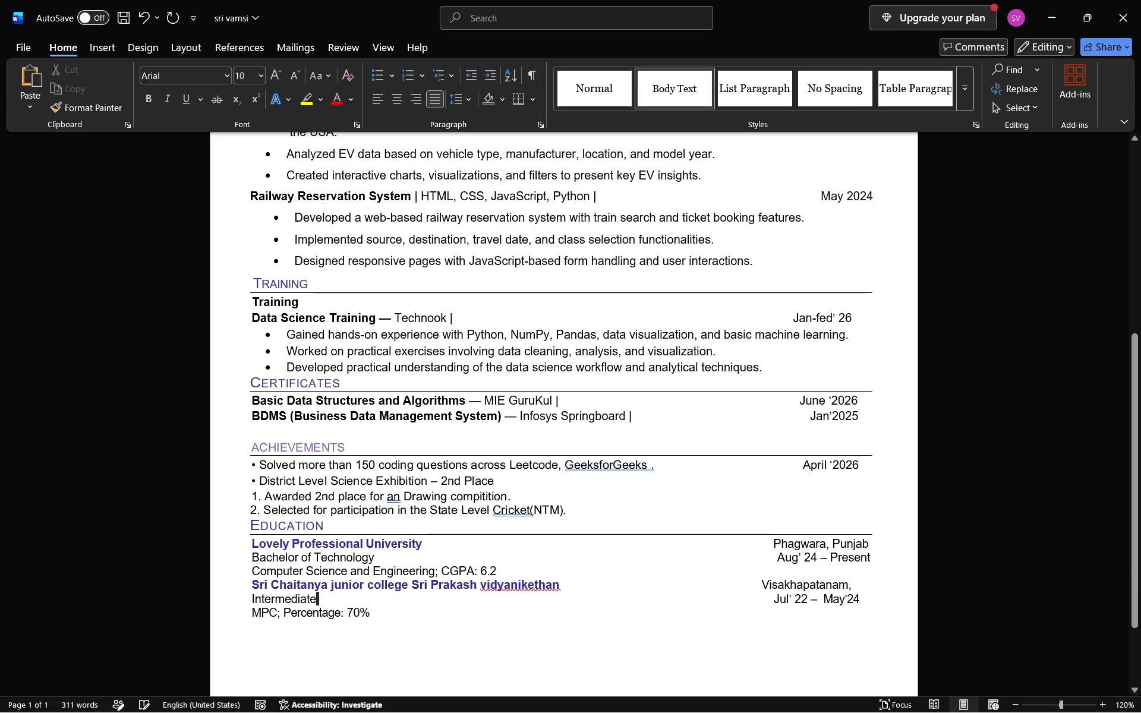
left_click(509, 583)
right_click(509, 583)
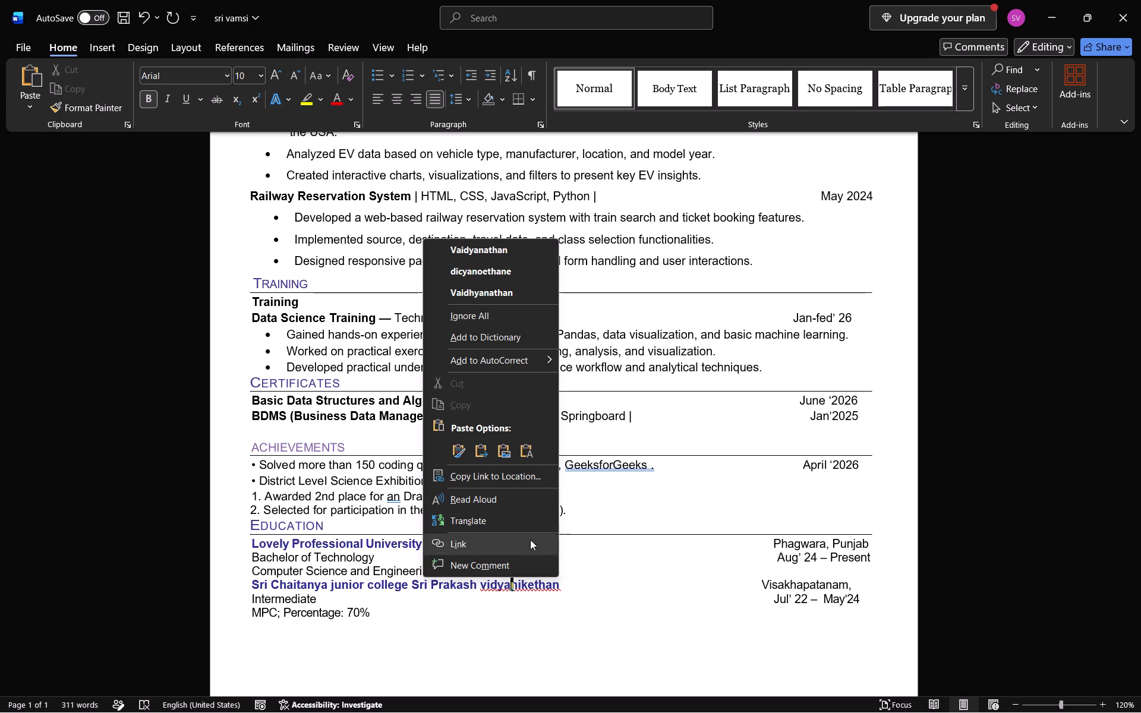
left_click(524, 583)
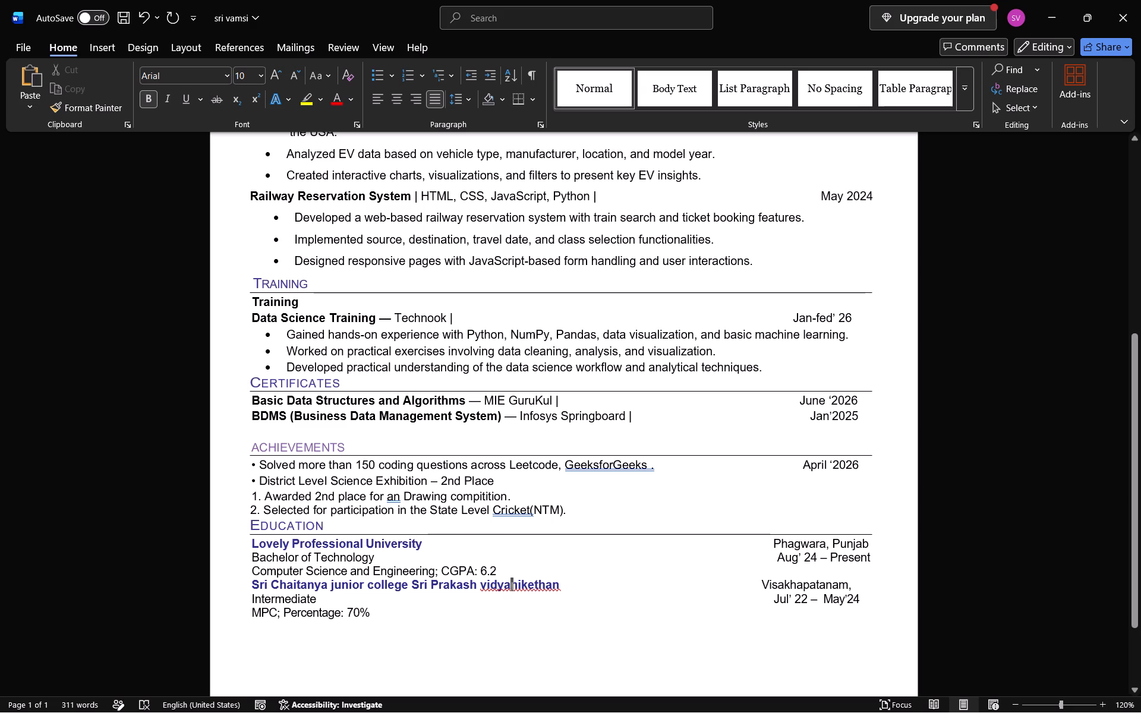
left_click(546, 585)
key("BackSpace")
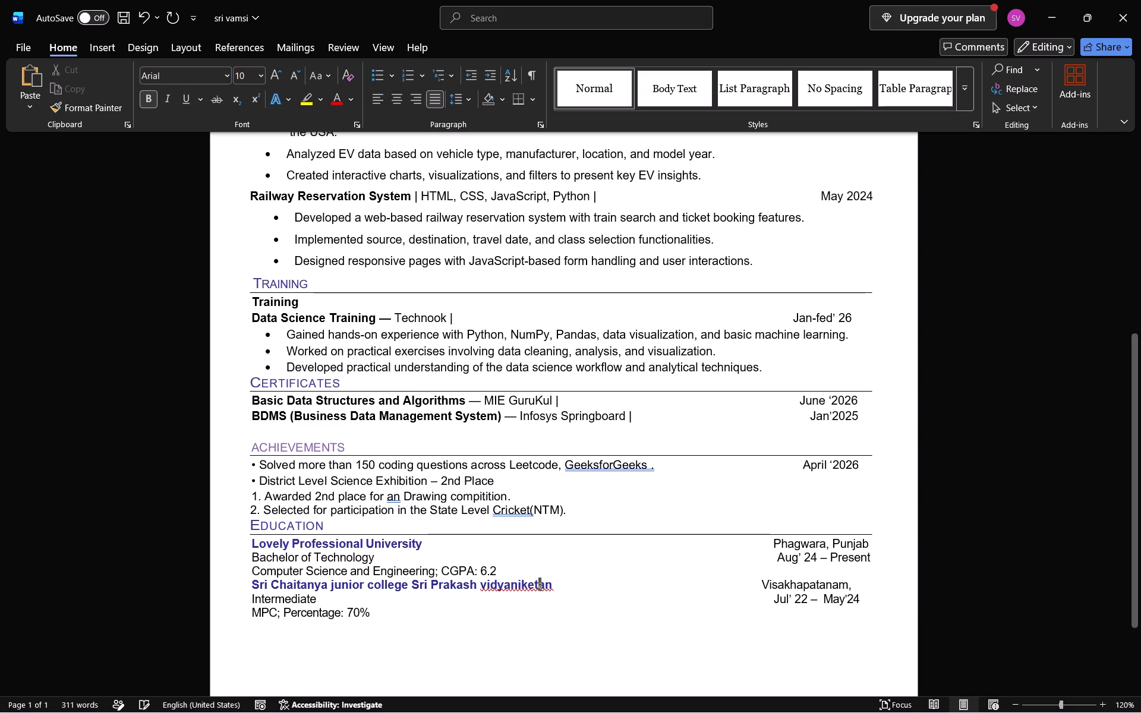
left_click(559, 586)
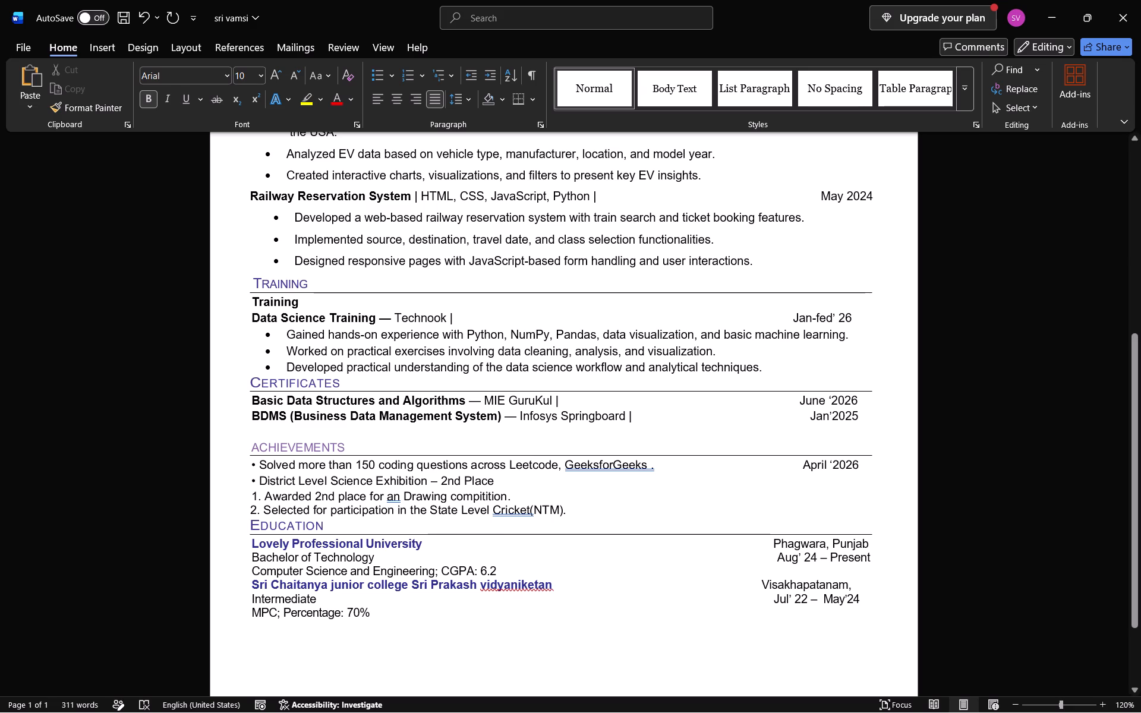
Replace the flagged word "vidyaniketan" with the suggested spelling "Vaidyanathan" and remove its "h" so it reads "Vaidyanatan".
left_click(516, 586)
right_click(516, 586)
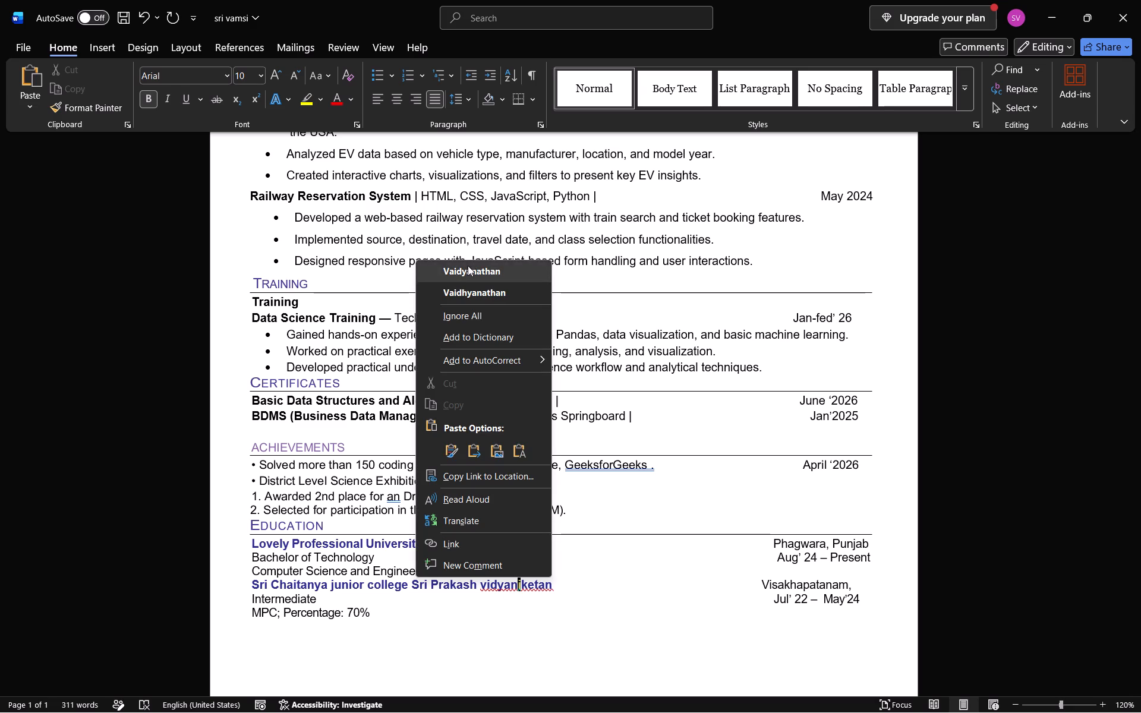
left_click(468, 267)
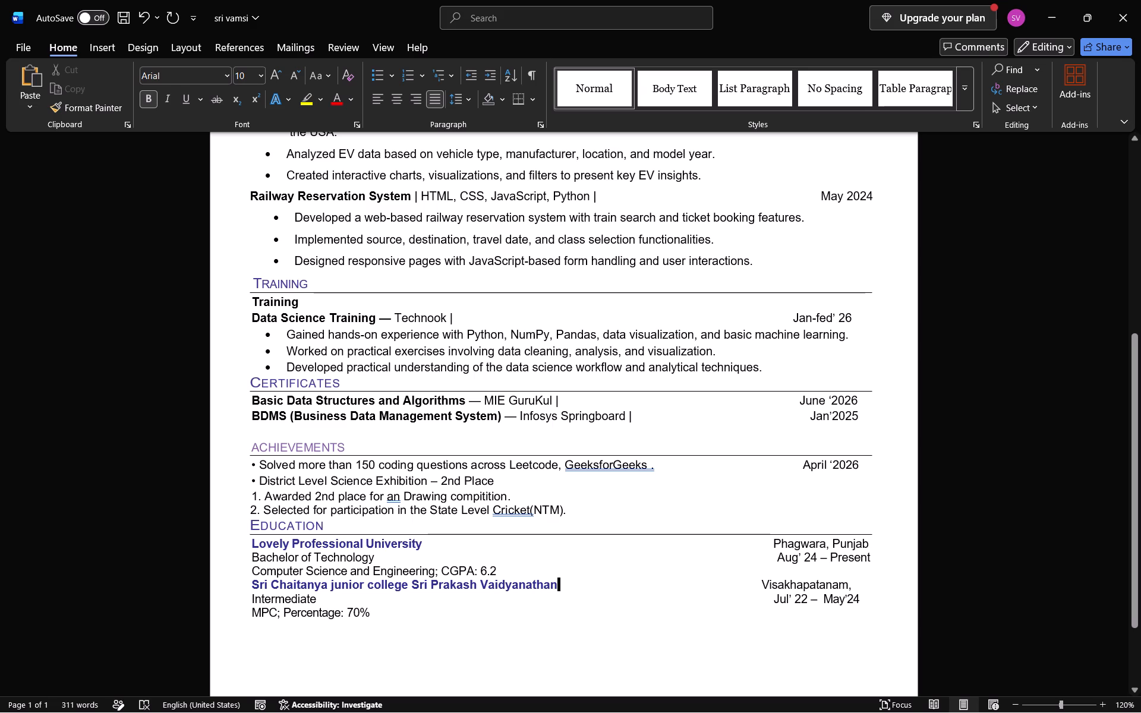
left_click(543, 586)
key("BackSpace")
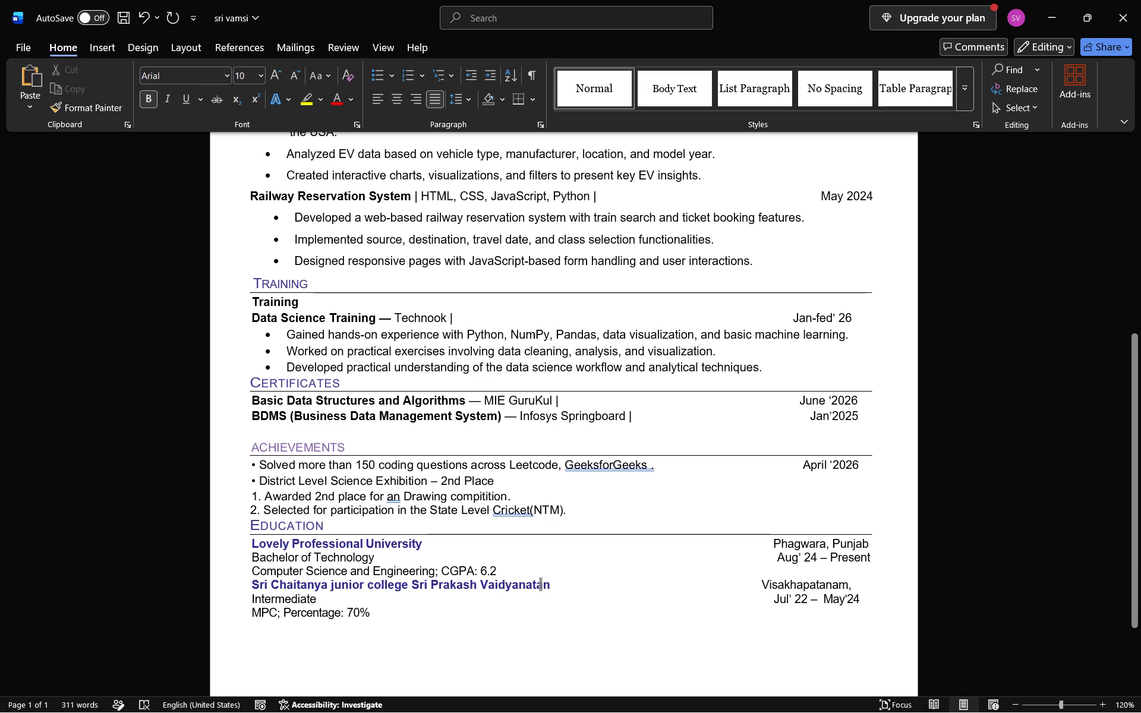
left_click(557, 586)
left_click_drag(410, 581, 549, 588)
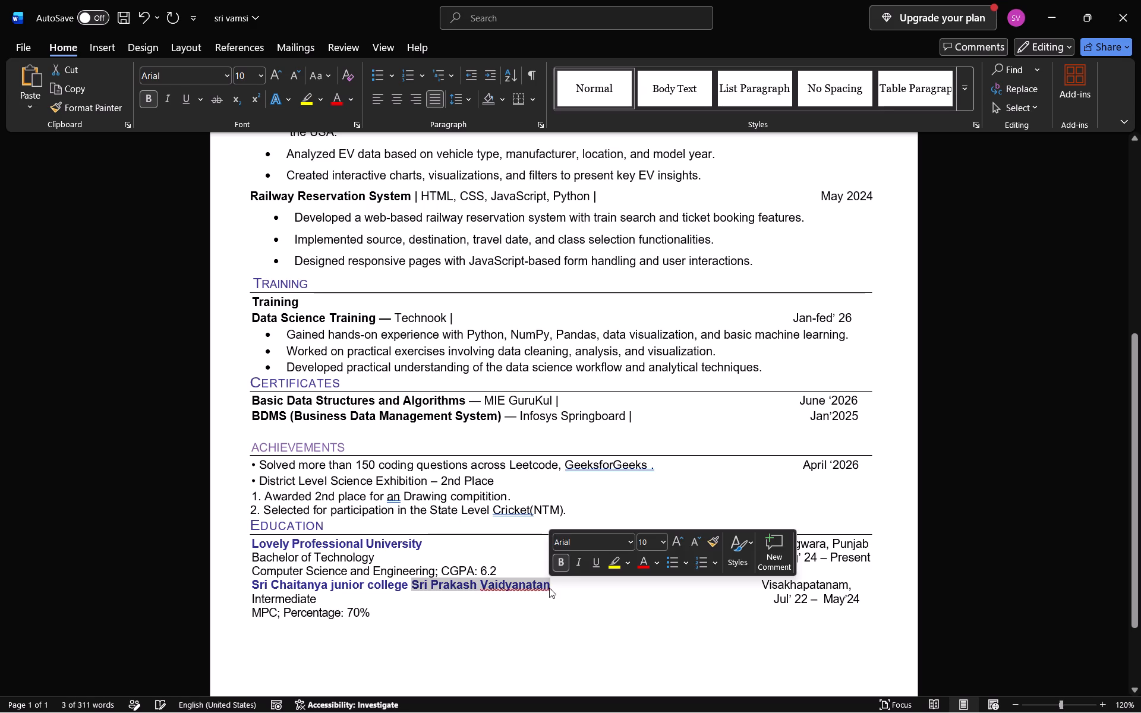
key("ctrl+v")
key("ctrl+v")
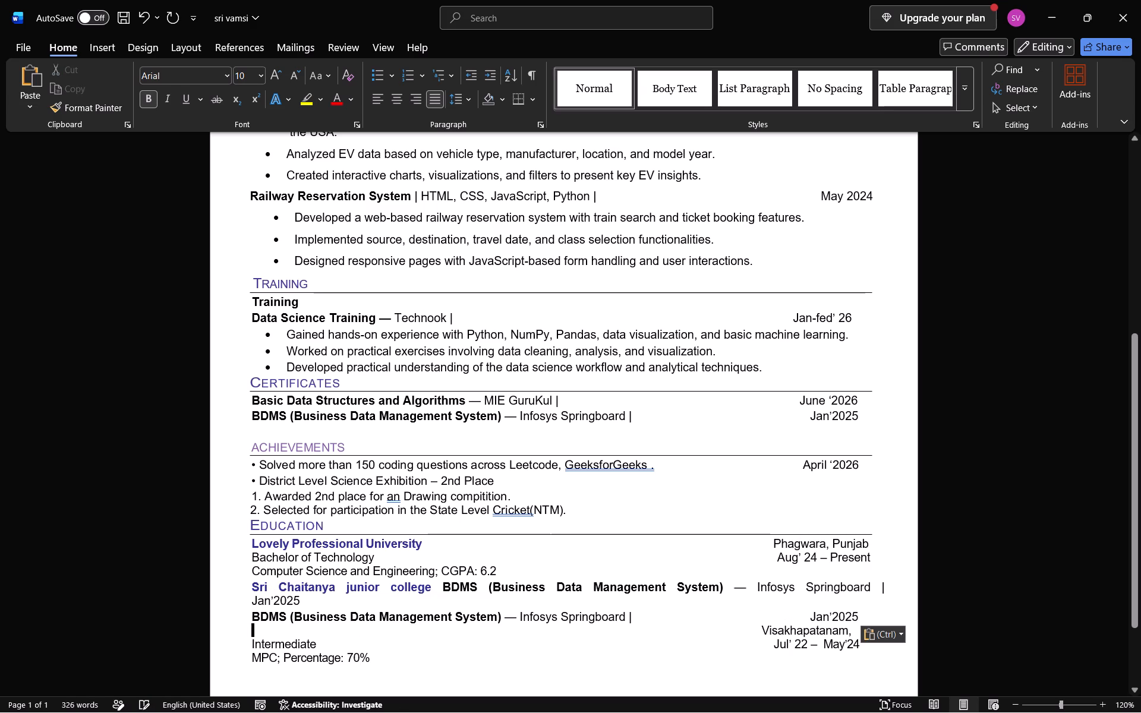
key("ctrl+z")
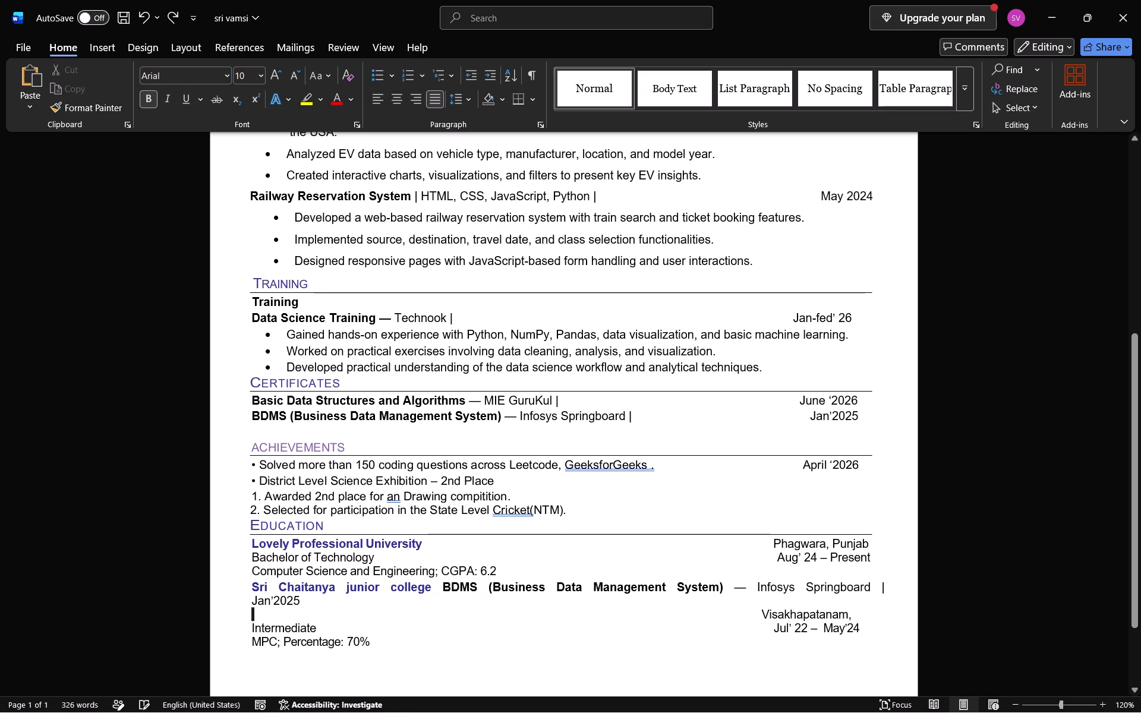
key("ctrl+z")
key("ctrl+c")
key("ctrl+c")
key("ctrl+c")
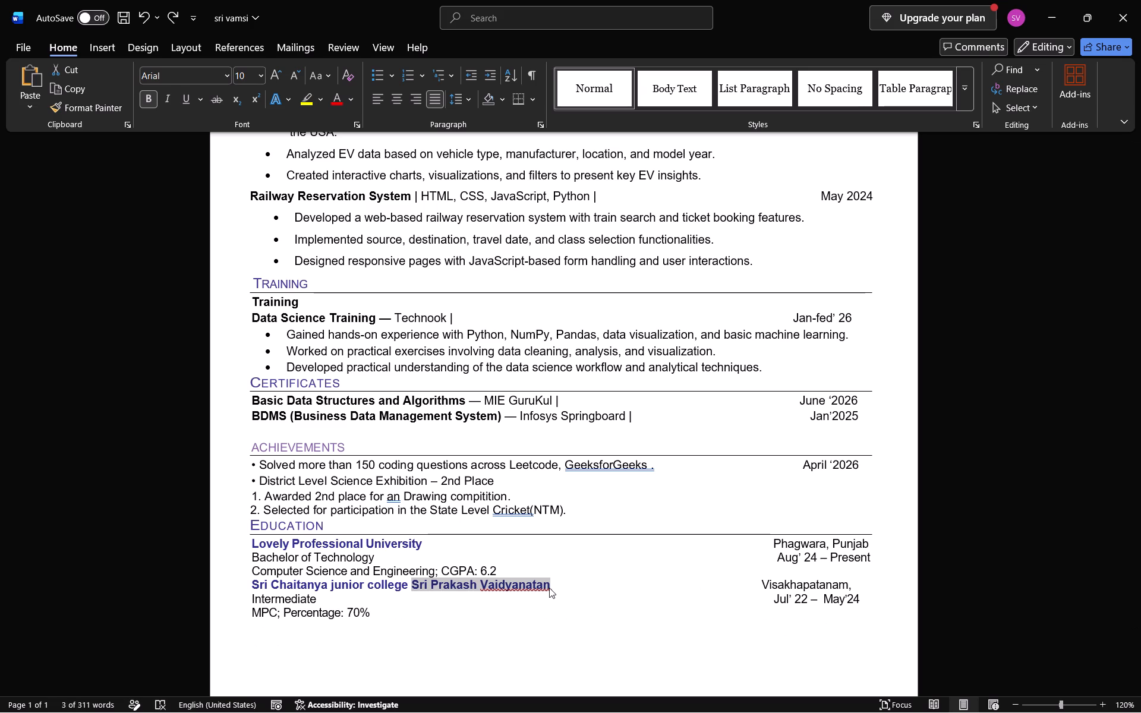
key("ctrl+c")
key("BackSpace")
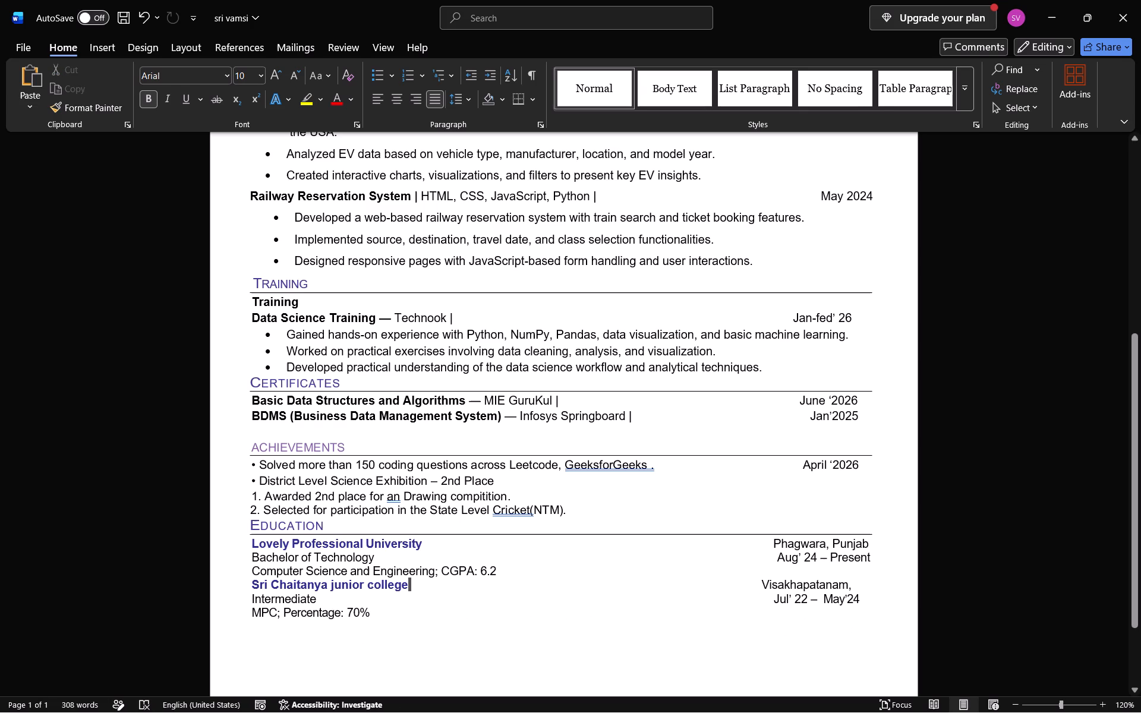
left_click(375, 614)
key("Return")
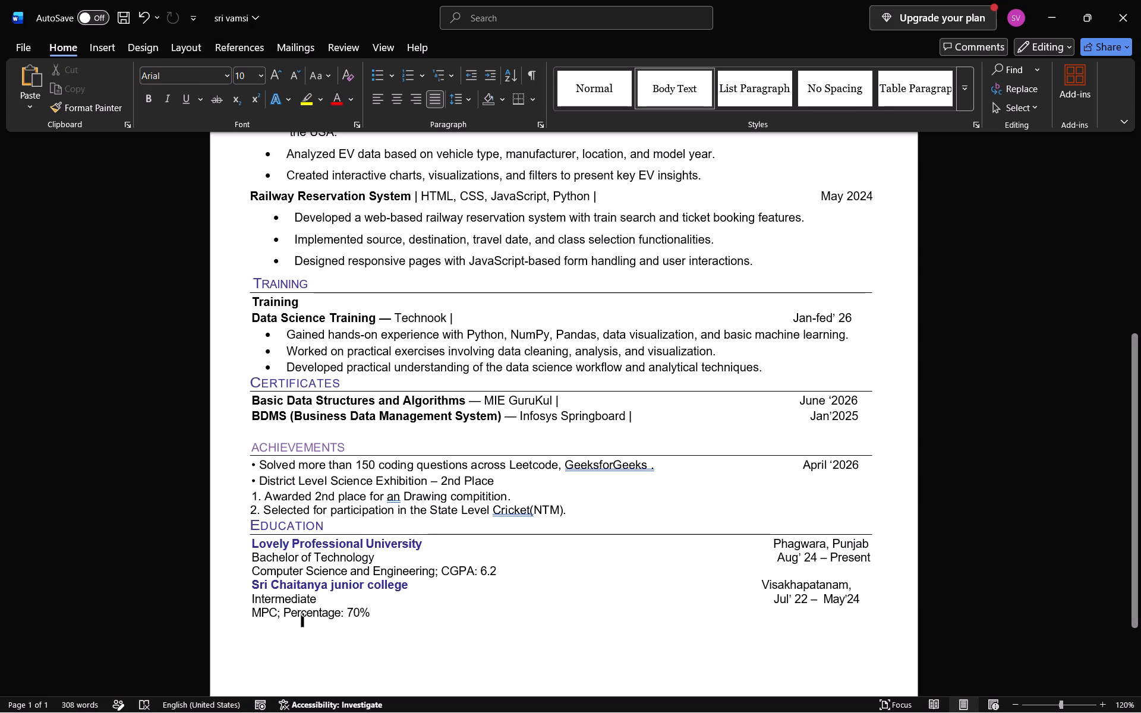
key("ctrl+v")
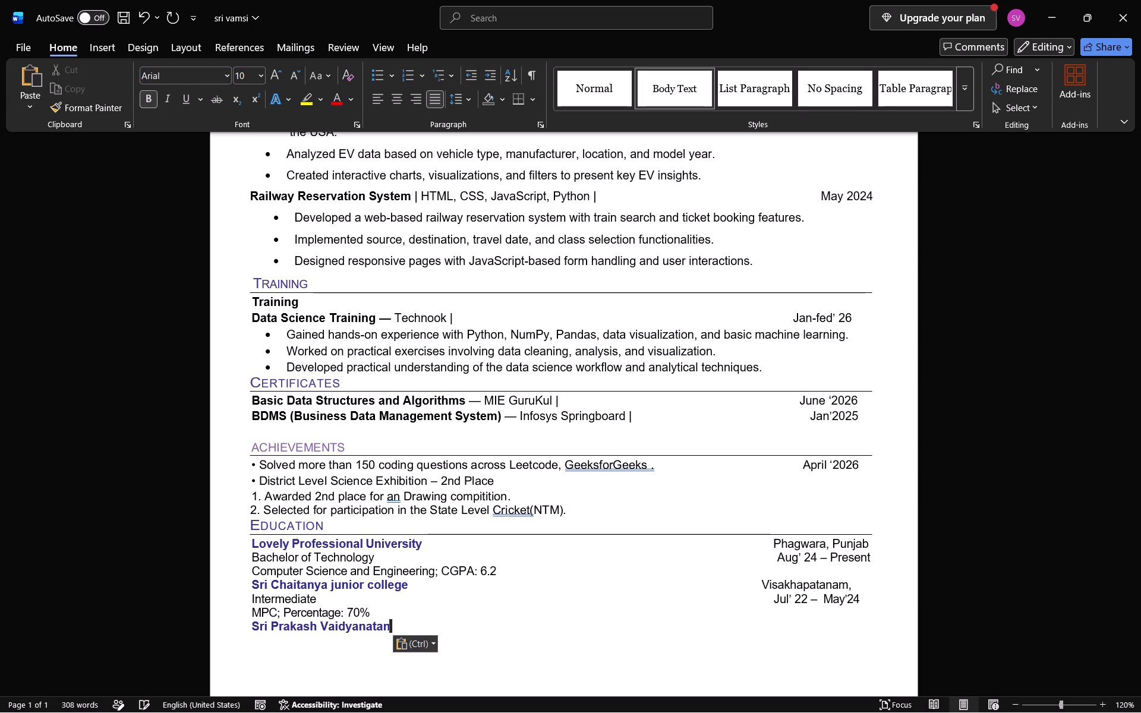
key("Return")
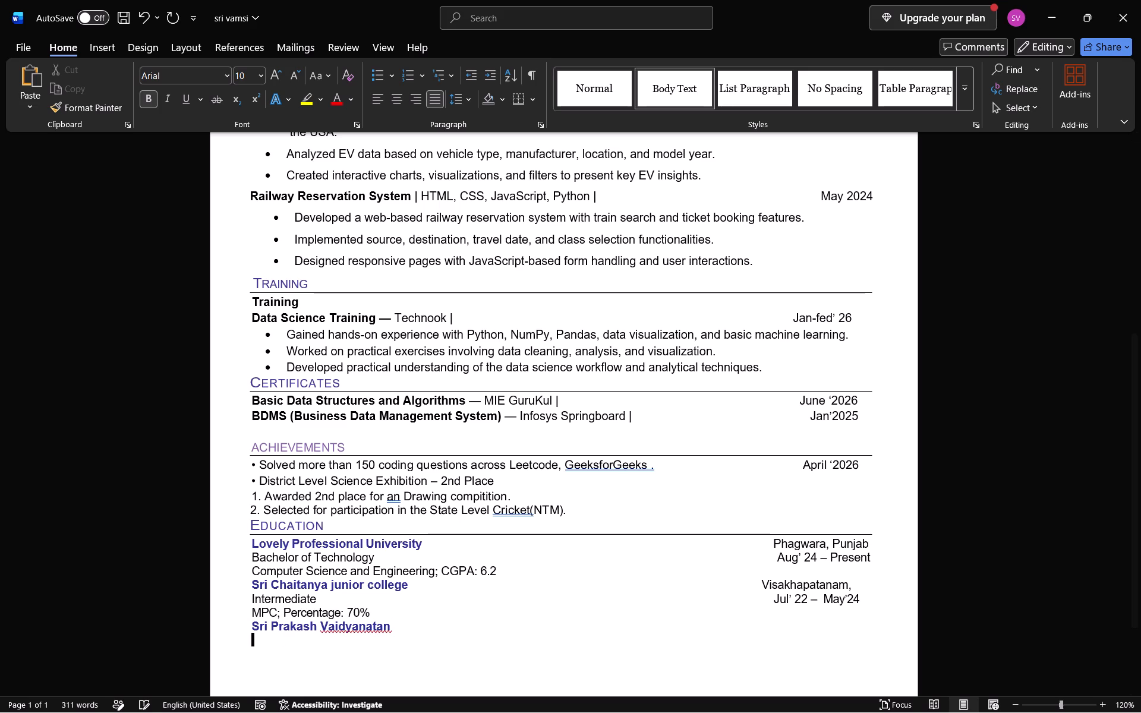
Ignore all spelling flags on the word "Vaidyanatan" in the new school entry.
left_click(431, 626)
double_click(365, 627)
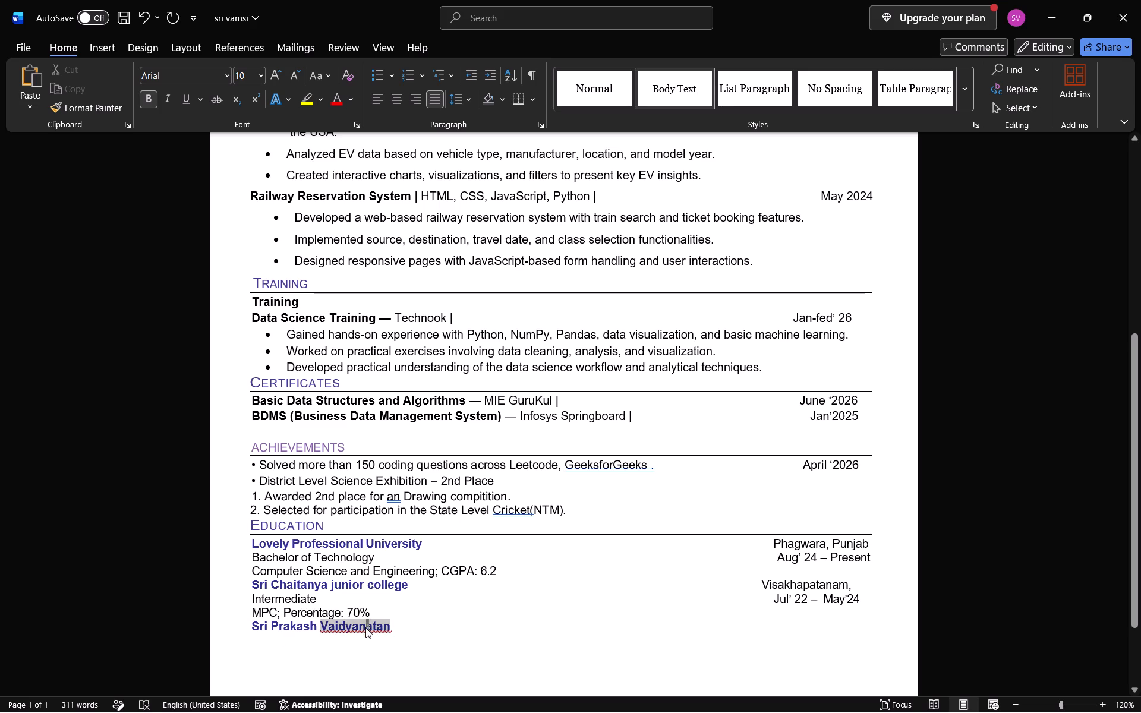
left_click(364, 626)
right_click(364, 626)
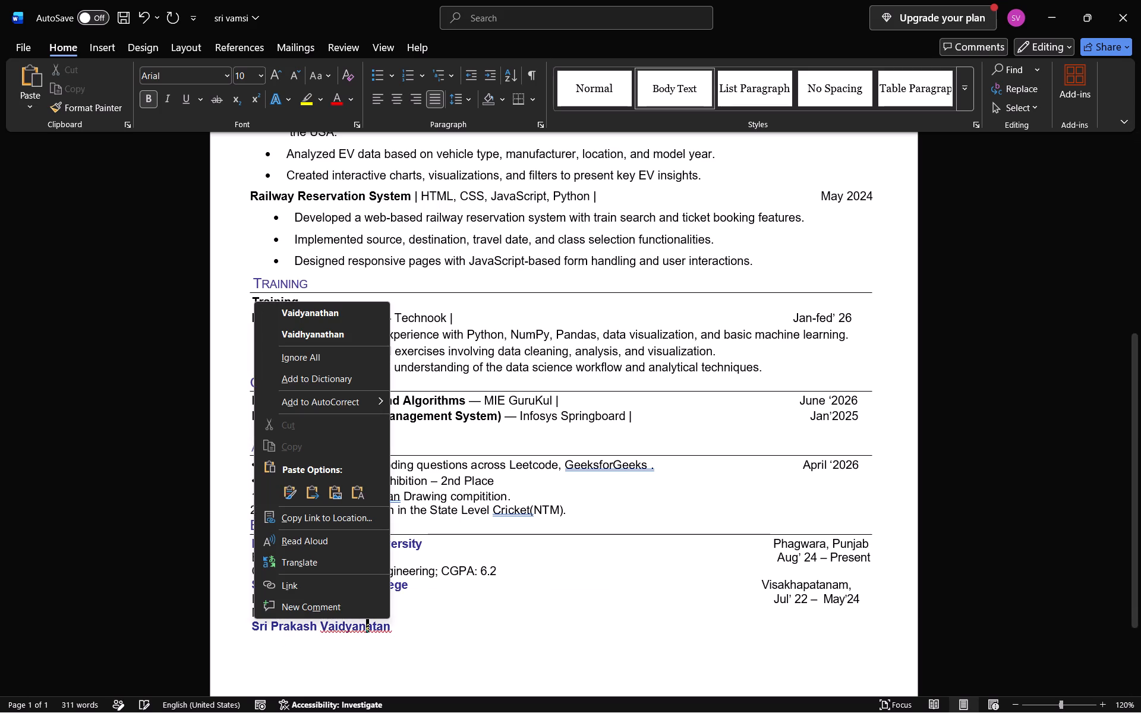
left_click(322, 357)
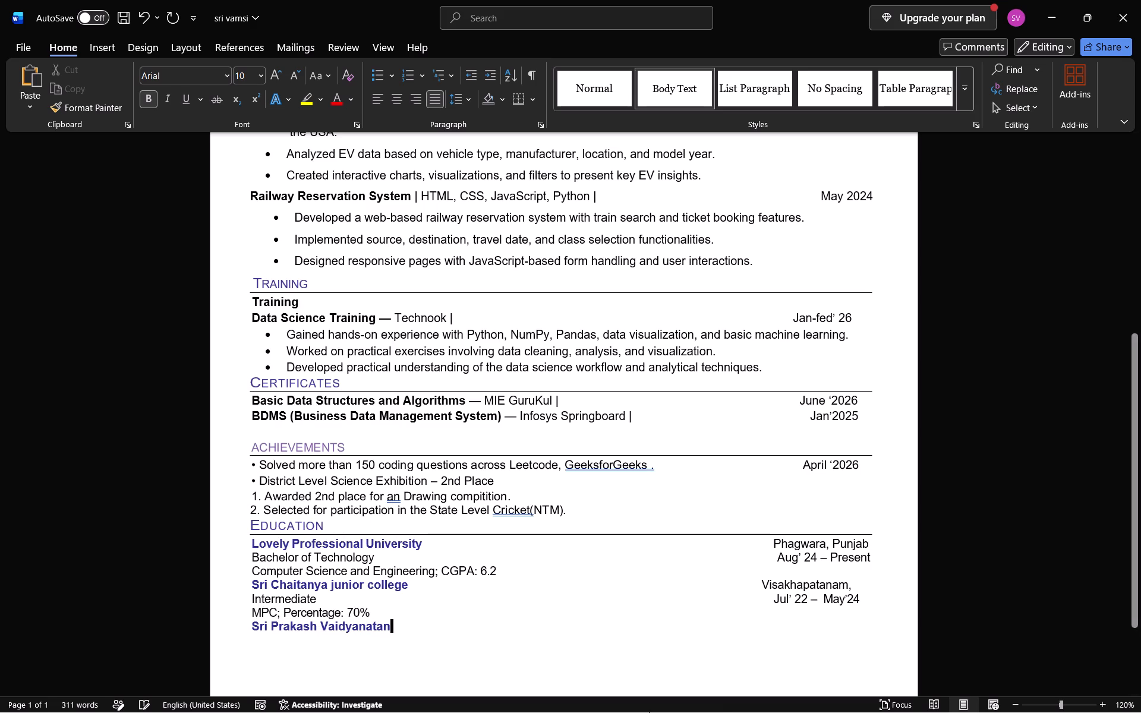
left_click(771, 636)
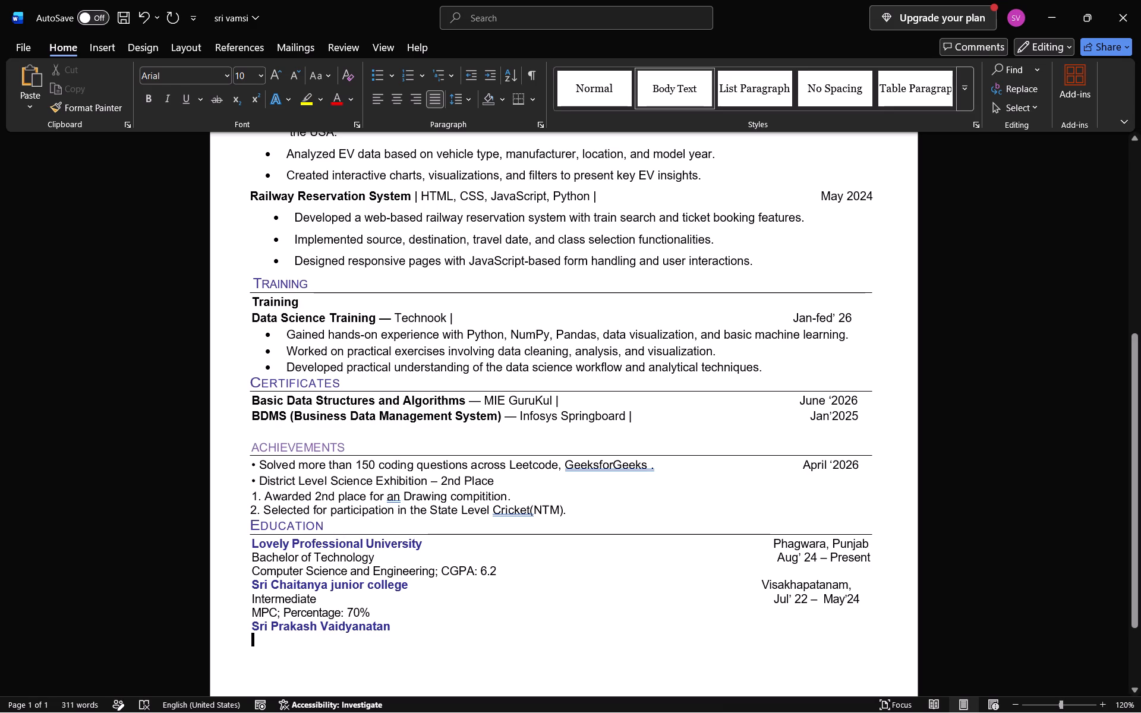
left_click(485, 630)
key("space")
key("space")
key("space")
key("space")
key("space")
key("space")
key("space")
key("space")
key("space")
key("space")
key("space")
key("space")
key("space")
key("space")
key("space")
key("space")
key("space")
key("space")
key("space")
key("space")
Place the text cursor at the end of the location "Visakhapatanam," in the Sri Chaitanya junior college entry.
left_click(856, 583)
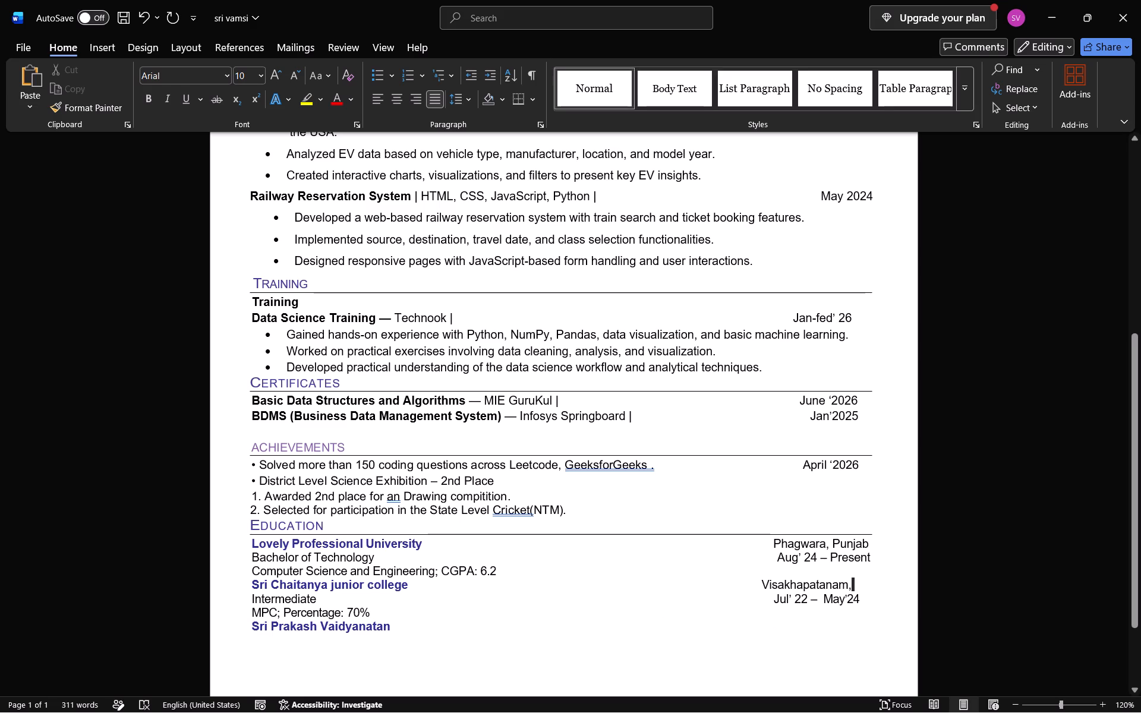
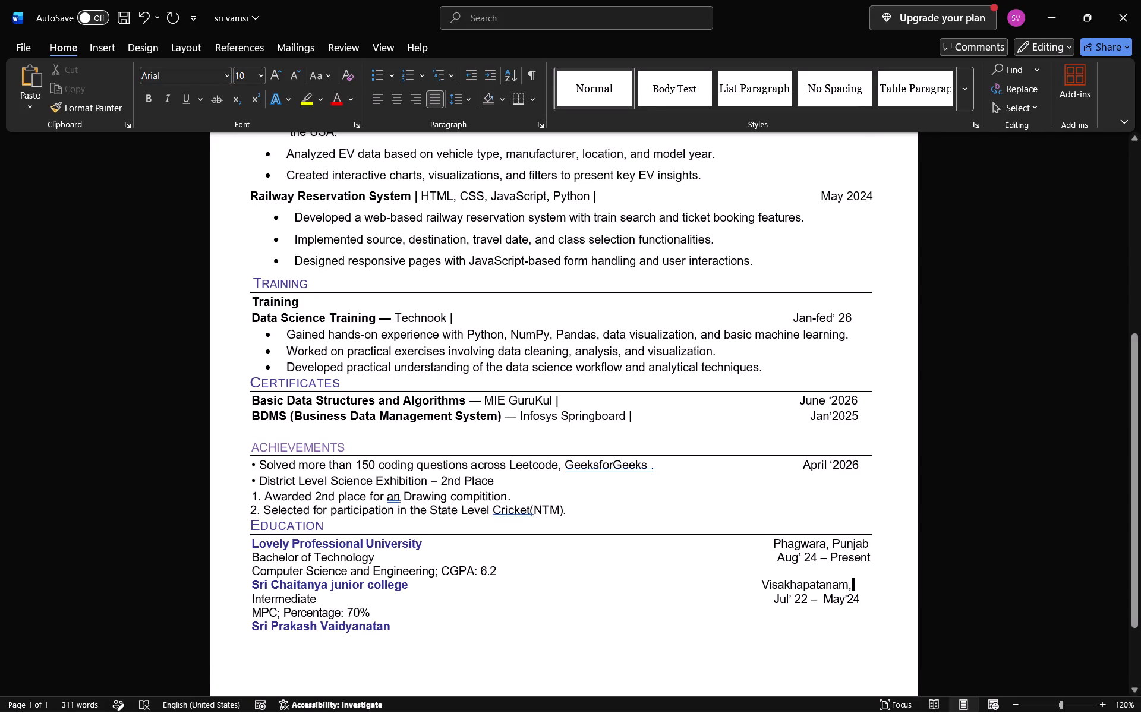
Replace the gap before "Visakhapatanam," in the Sri Chaitanya junior college line with a shorter run of spaces, leaving room after the location.
left_click(757, 586)
key("BackSpace")
key("BackSpace")
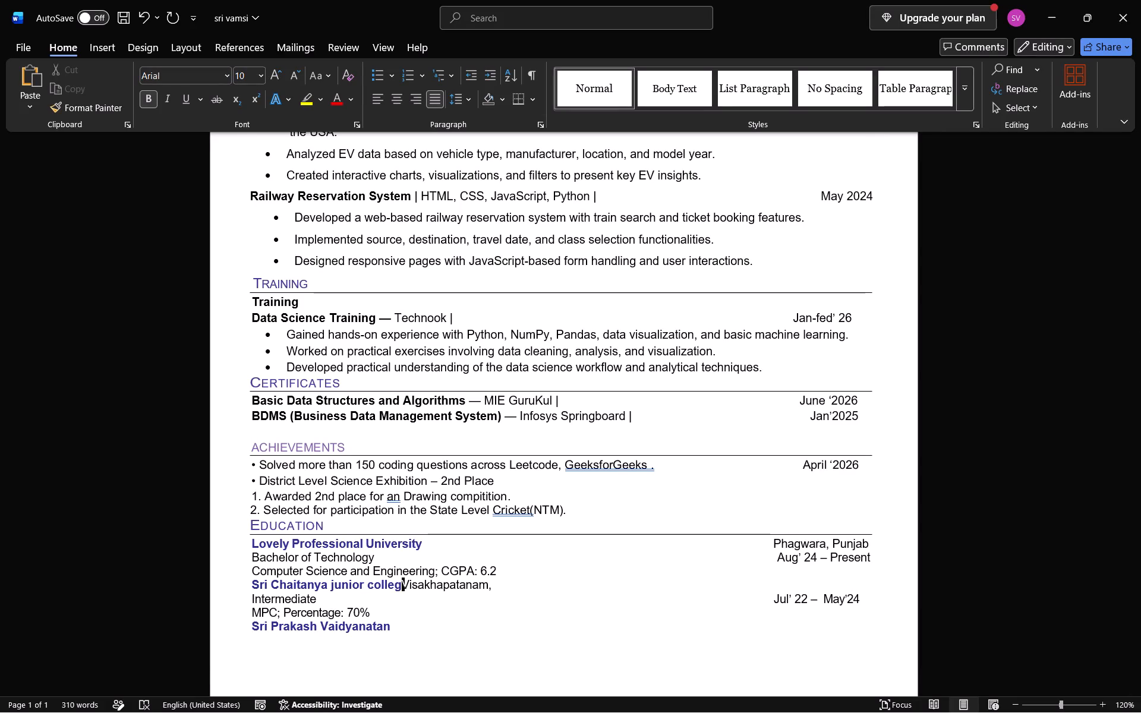
key("ctrl+z")
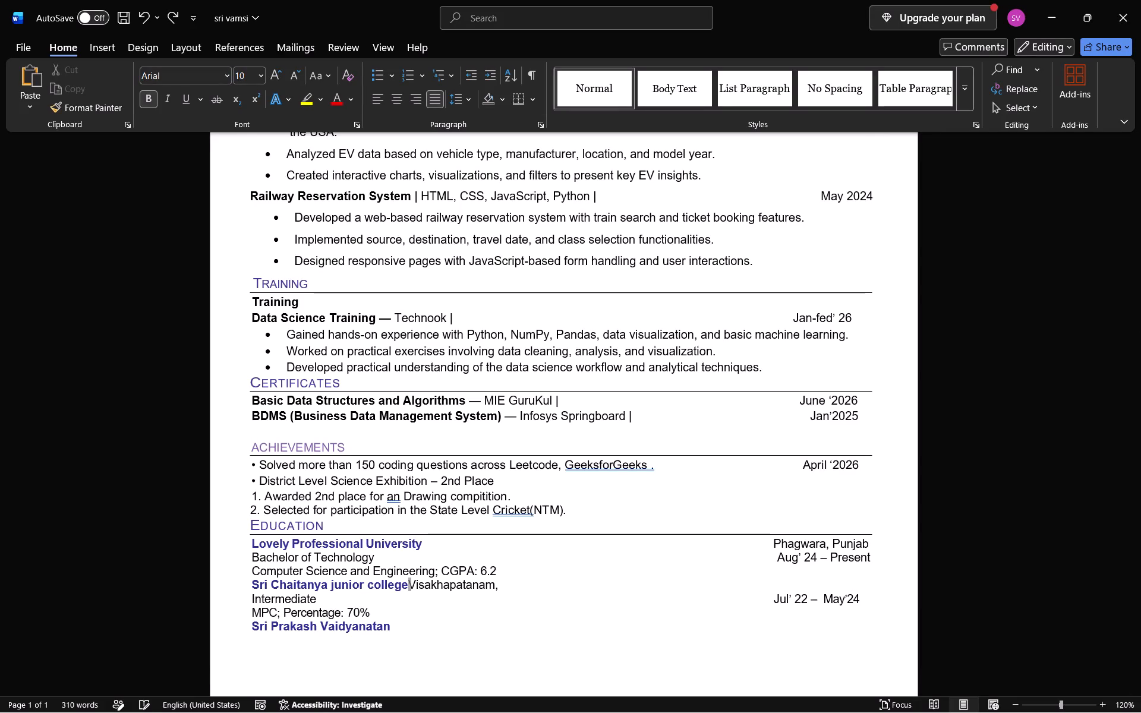
key("ctrl+z")
key("BackSpace")
key("space")
key("space")
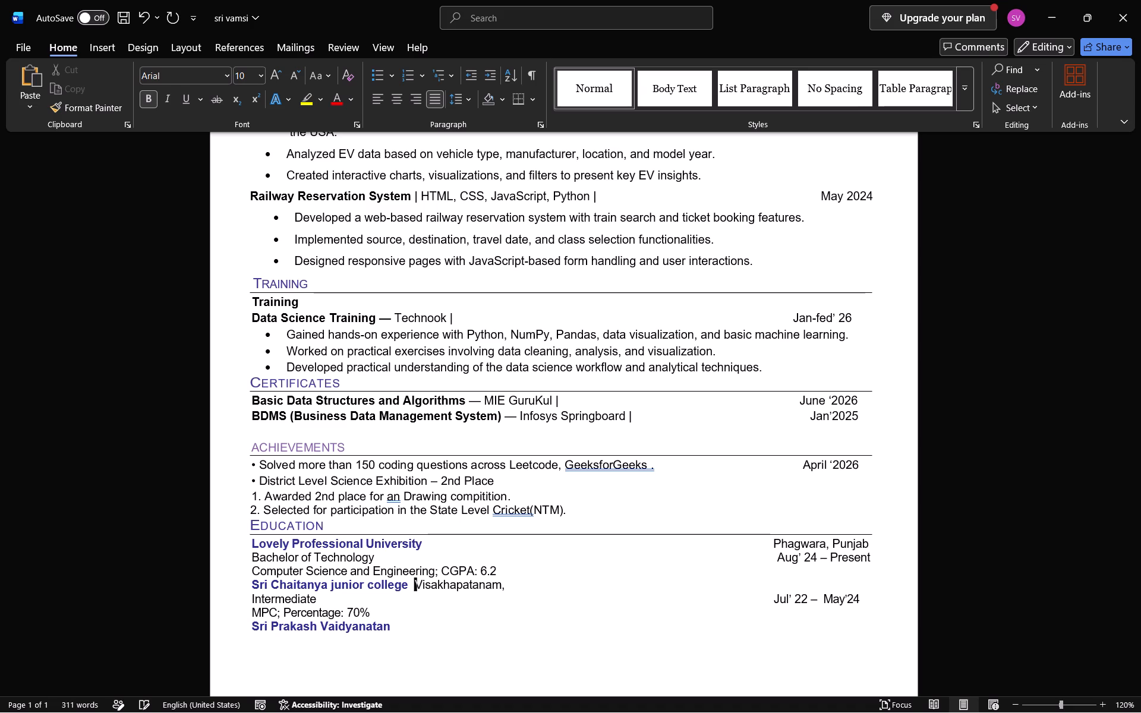
key("space")
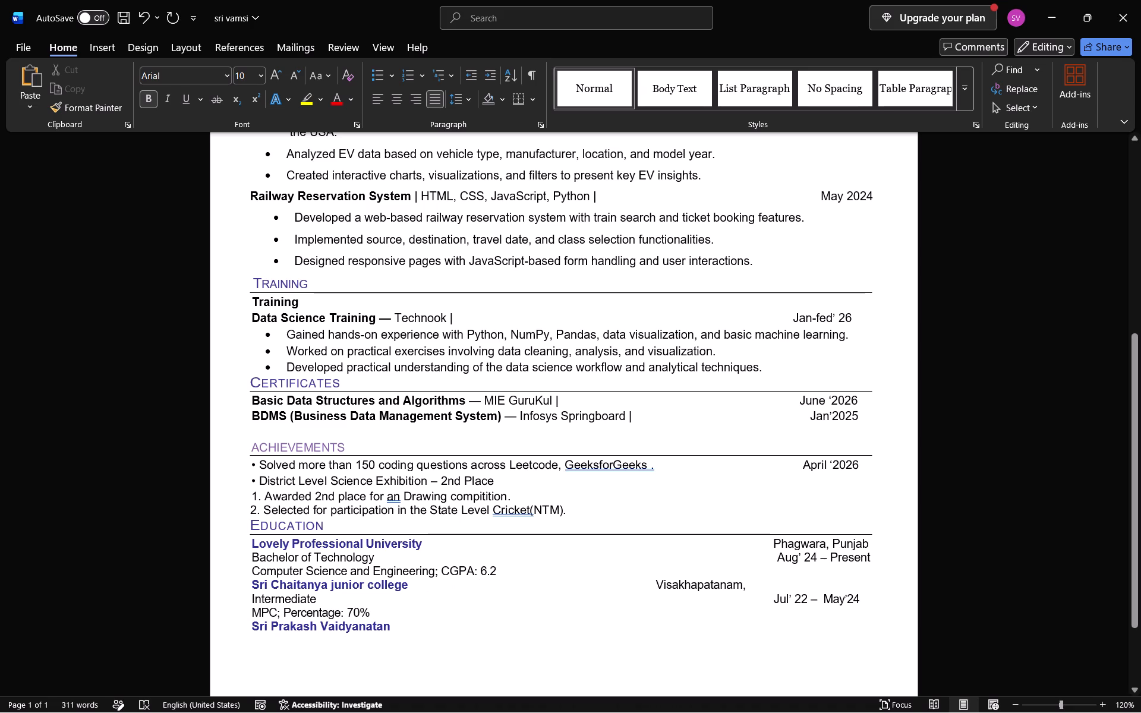
Add the state "Andhar Pradesh" after "Visakhapatanam," in the Sri Chaitanya junior college entry.
left_click(764, 585)
key("space")
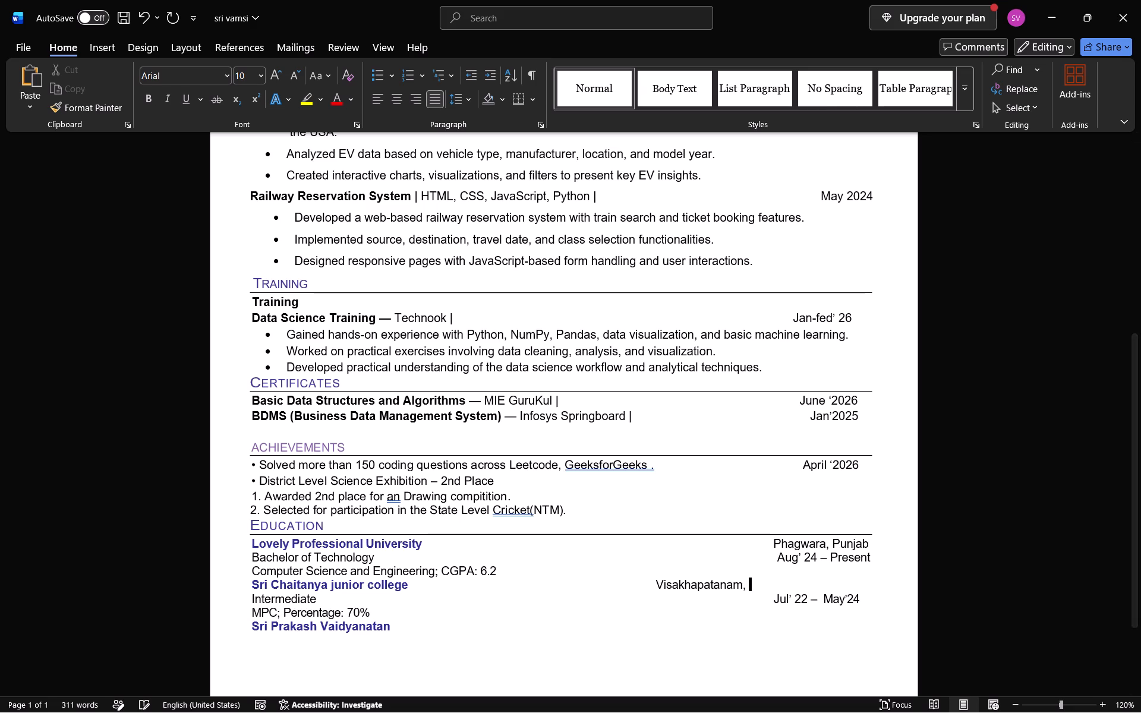
key("a")
key("BackSpace")
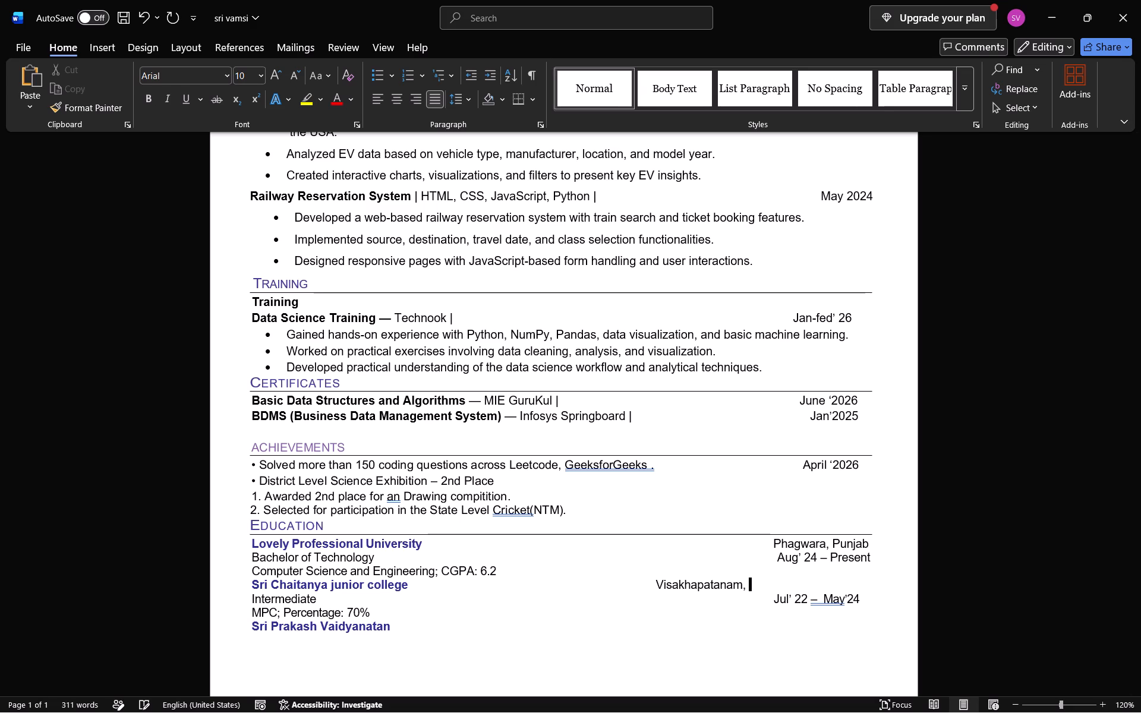
key("ctrl+a")
left_click(764, 585)
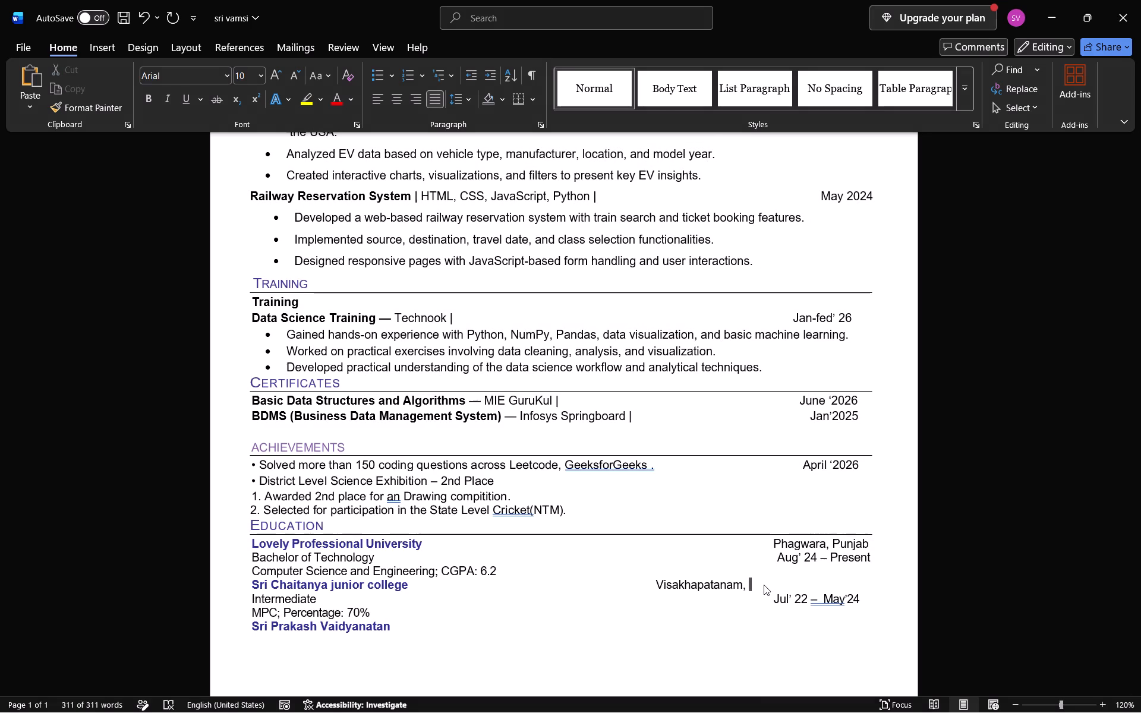
key("shift+a")
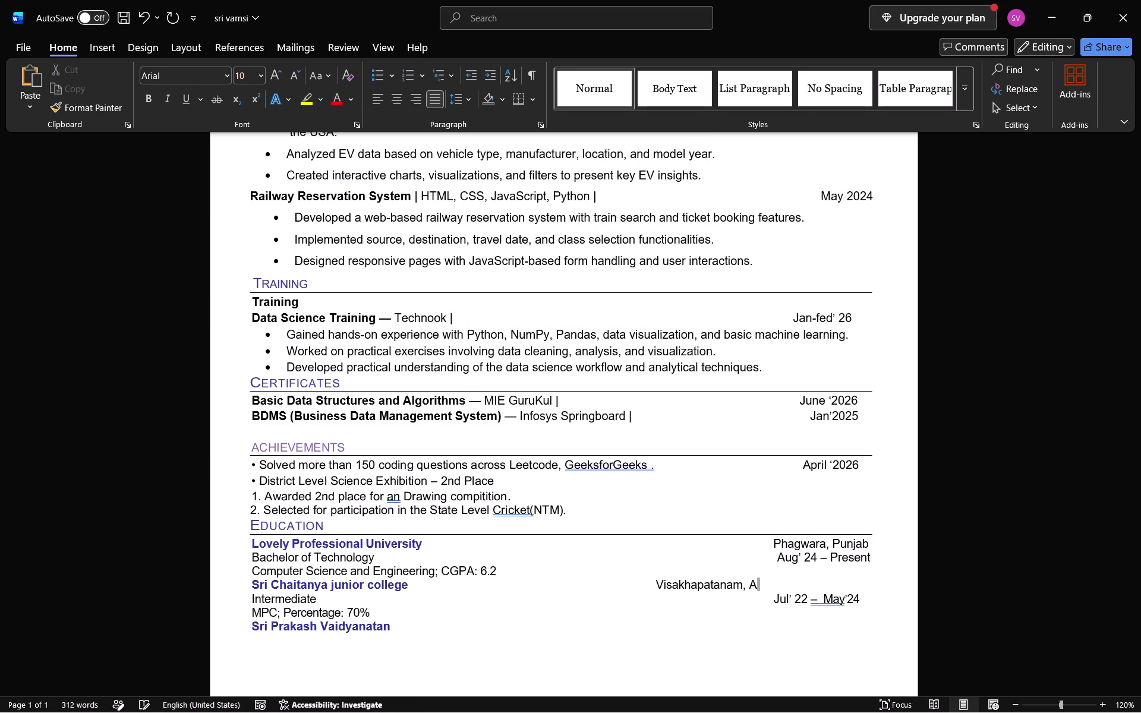
type("and")
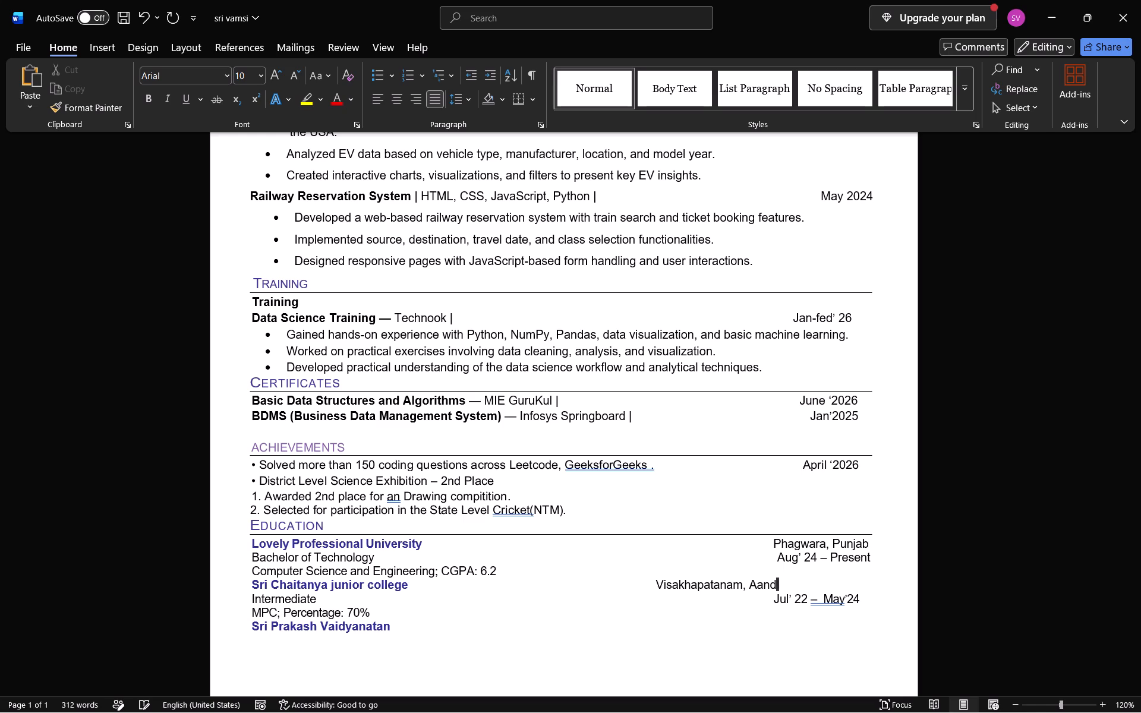
key("BackSpace")
key("BackSpace")
key("BackSpace")
type("ndha")
key("BackSpace")
type("ar")
key("space")
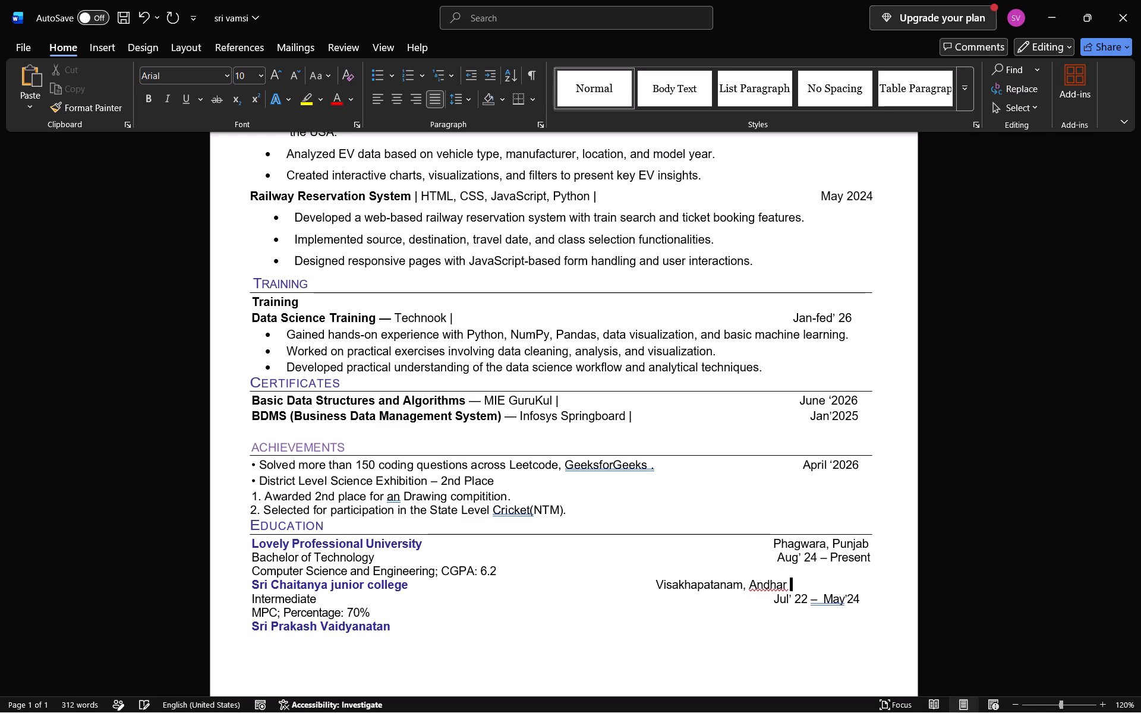
type("pra")
type("desh")
key("space")
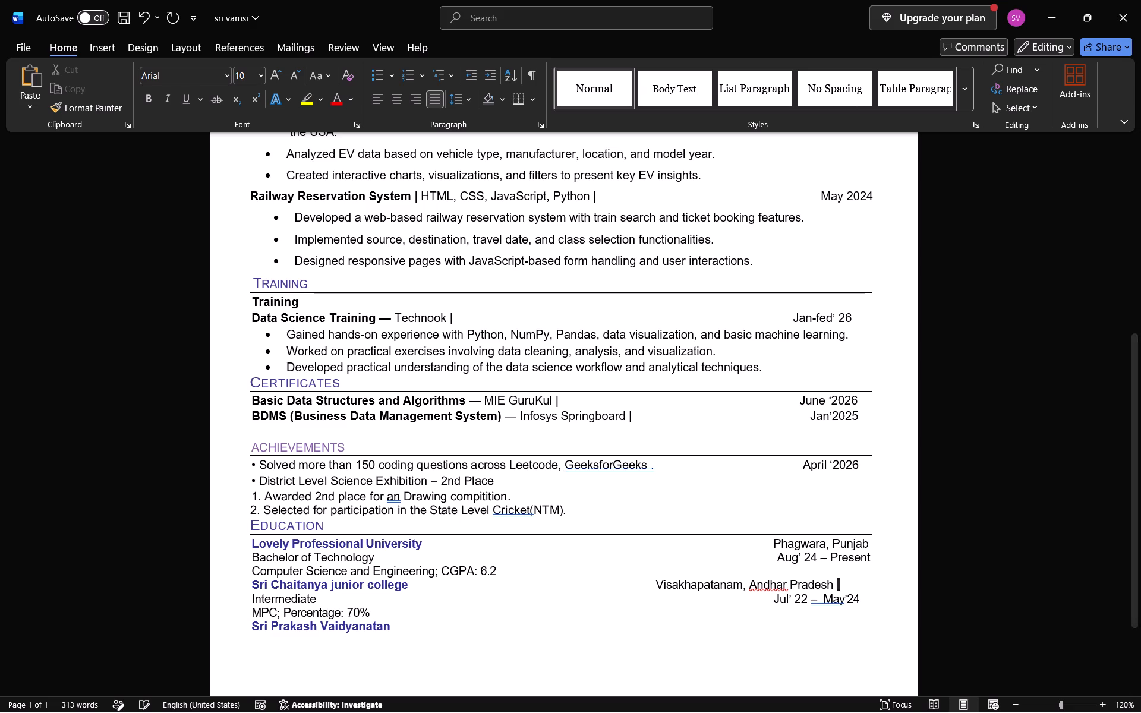
Correct the misspelled word "Andhar" in the college location to the suggested spelling "Andhra".
double_click(765, 587)
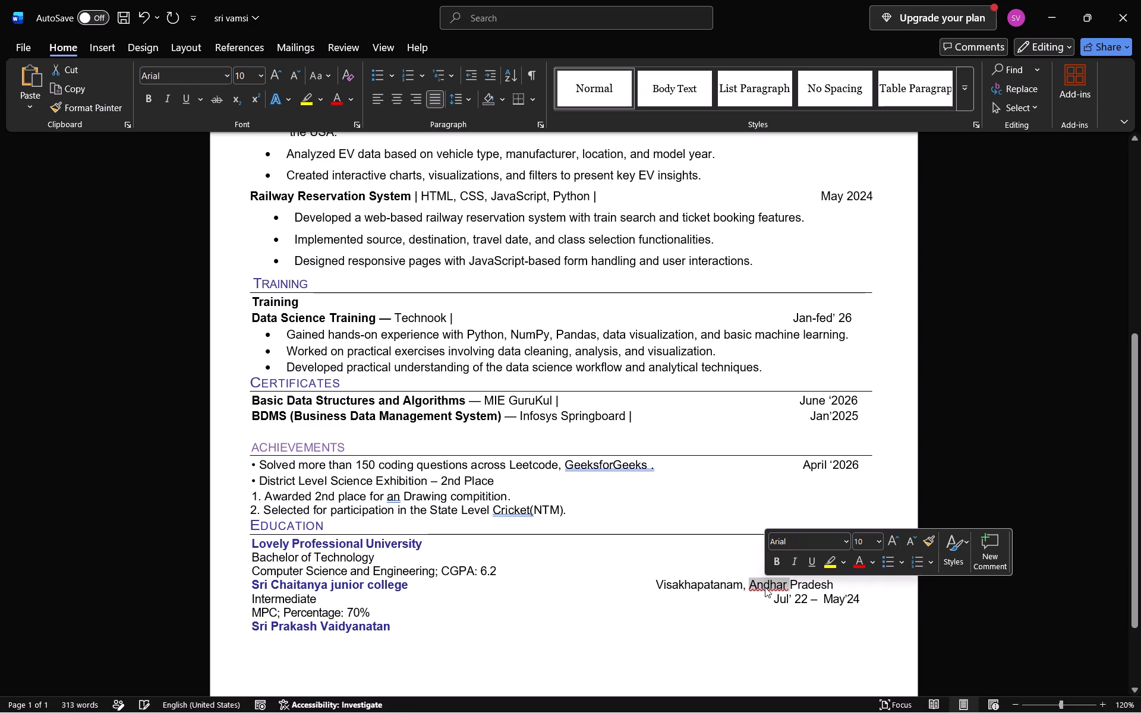
left_click(776, 584)
right_click(776, 584)
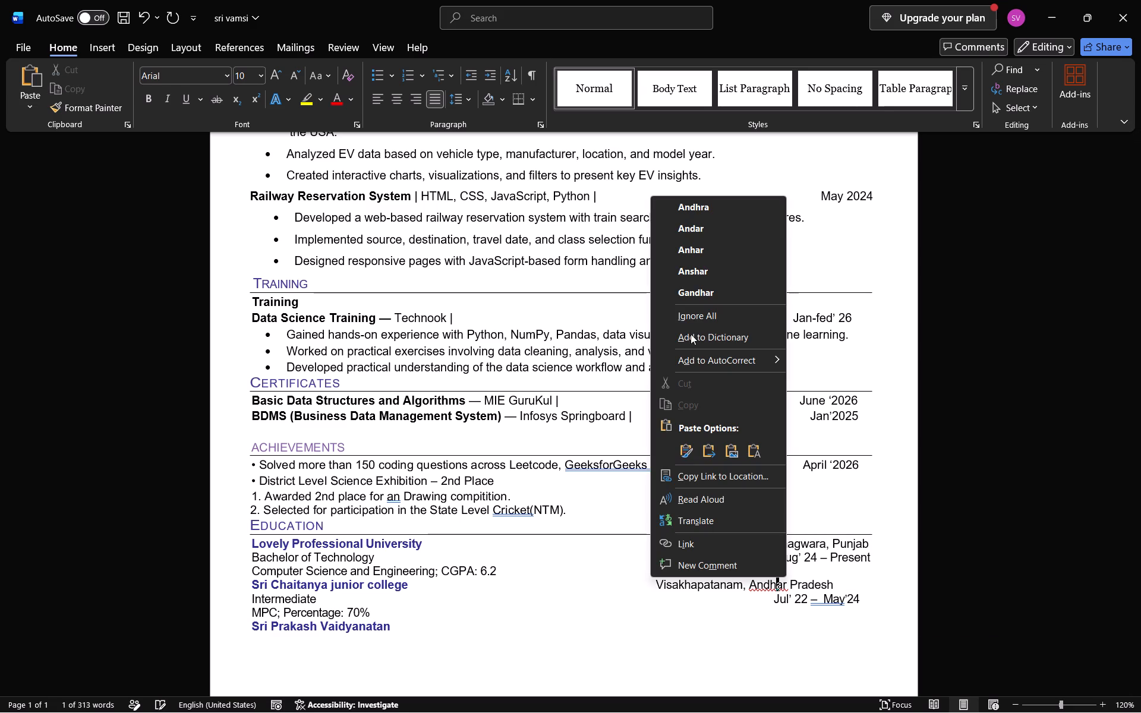
left_click(729, 208)
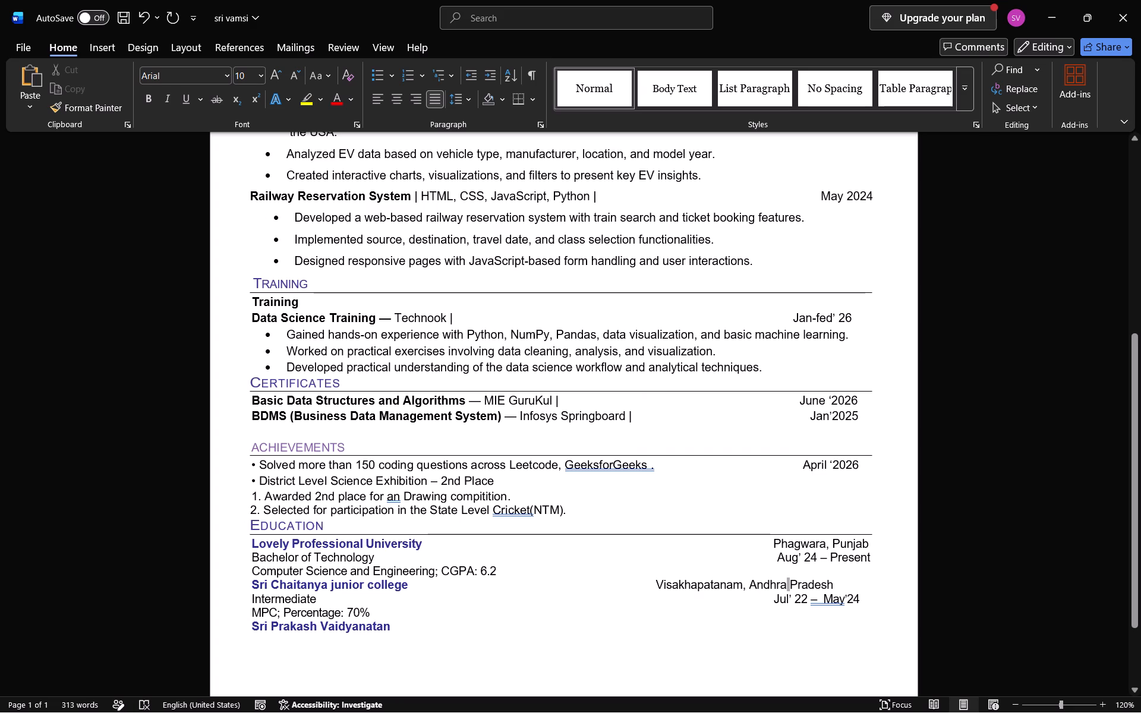
Pad with spaces before "Visakhapatanam, Andhra Pradesh" until its end lines up with the "Phagwara, Punjab" location above.
left_click(650, 581)
key("space")
key("space")
key("space")
key("space")
key("space")
key("space")
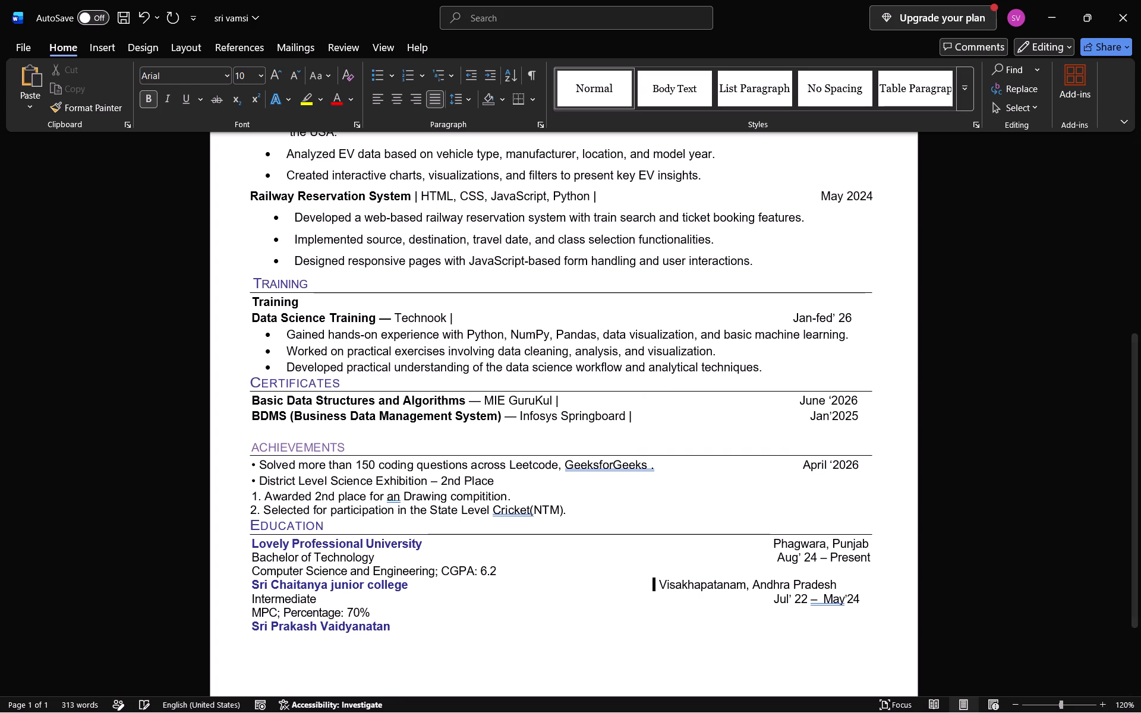
key("space")
key("space")
key("space")
key("space")
key("space")
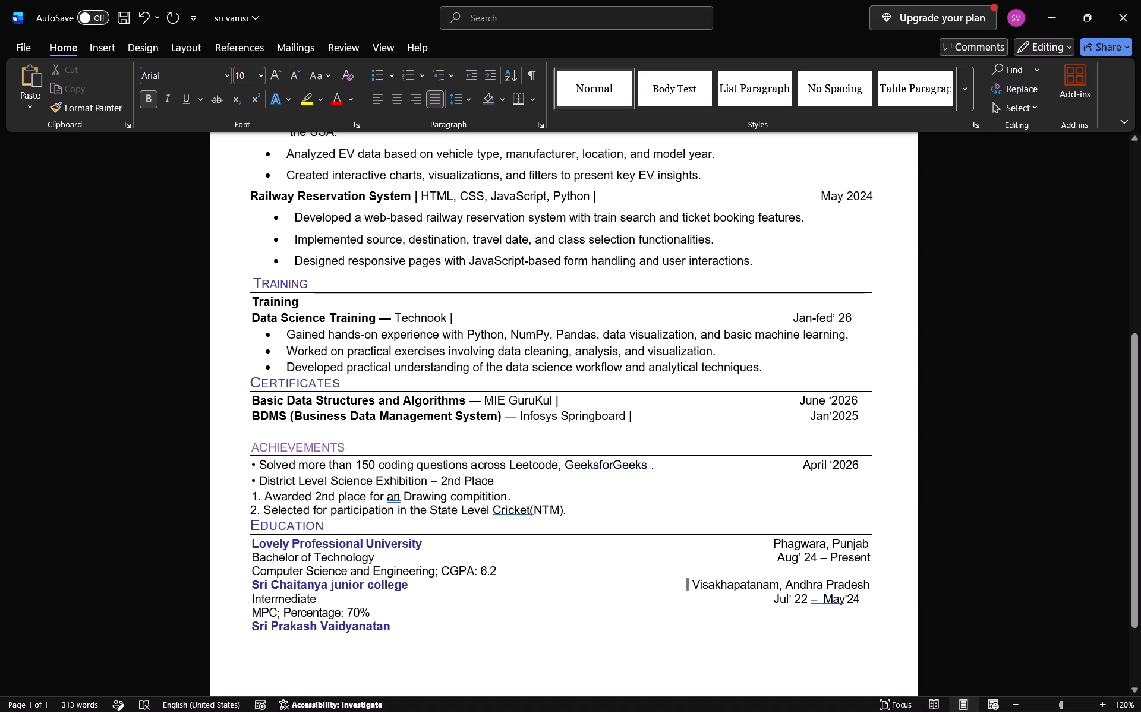
Insert spaces before the date range "Jul' 22 – May'24" so its end aligns with the Andhra Pradesh location above it.
left_click(858, 598)
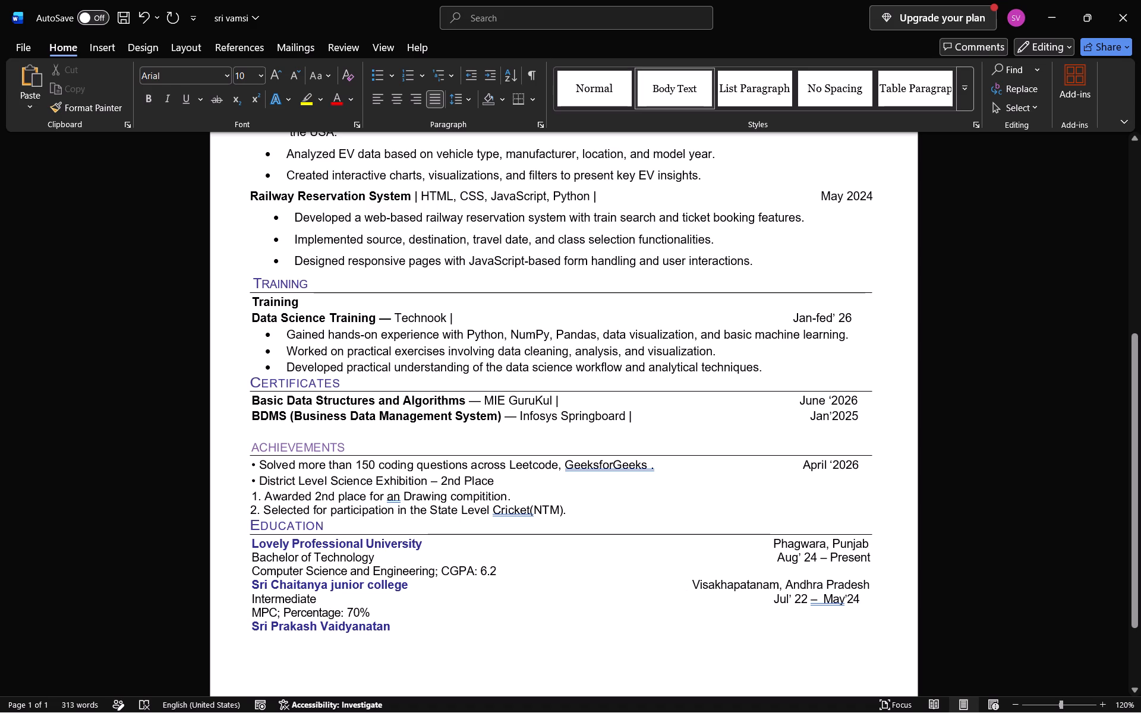
key("space")
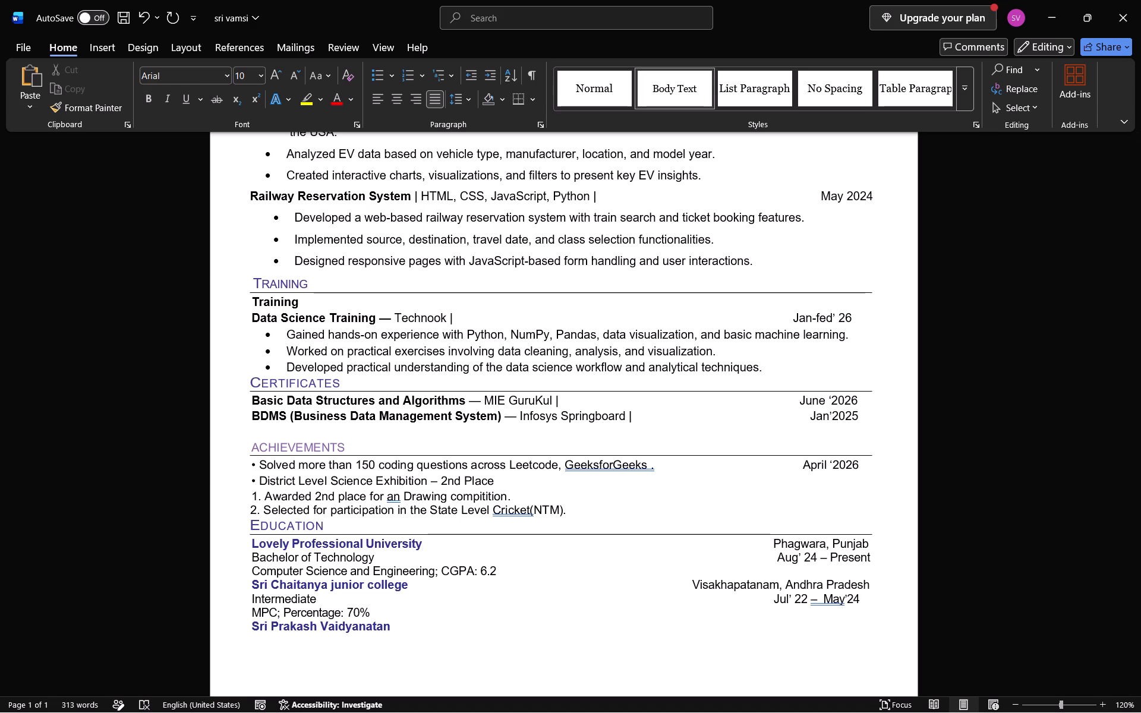
key("BackSpace")
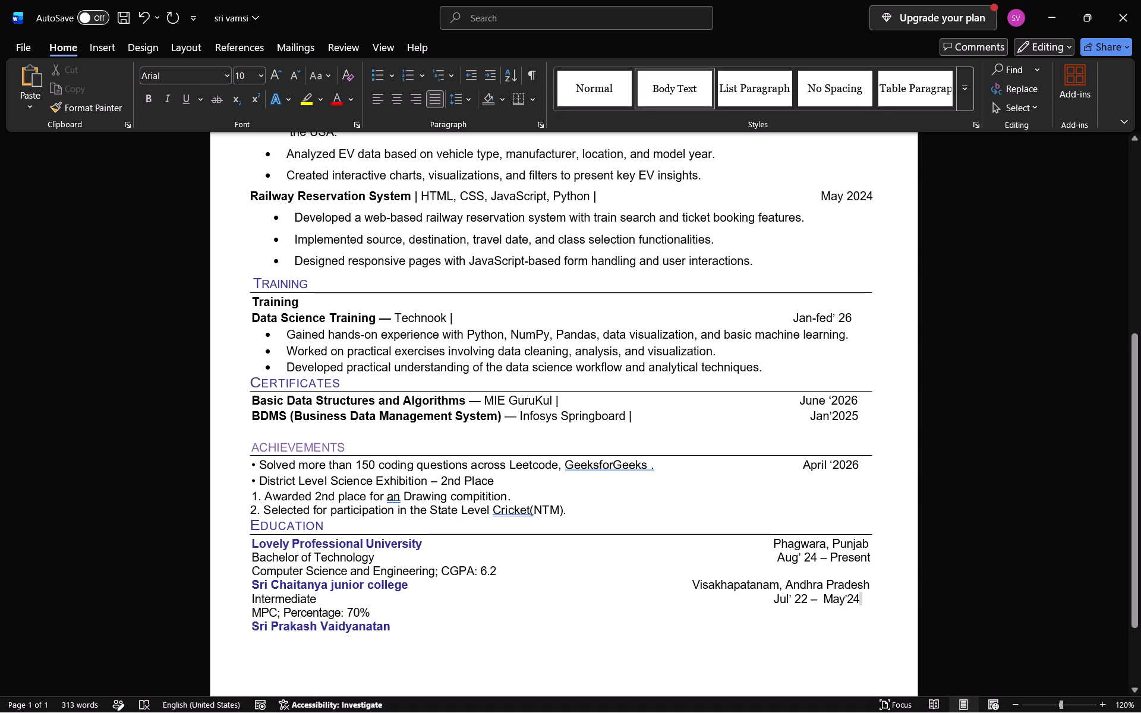
left_click(751, 597)
key("space")
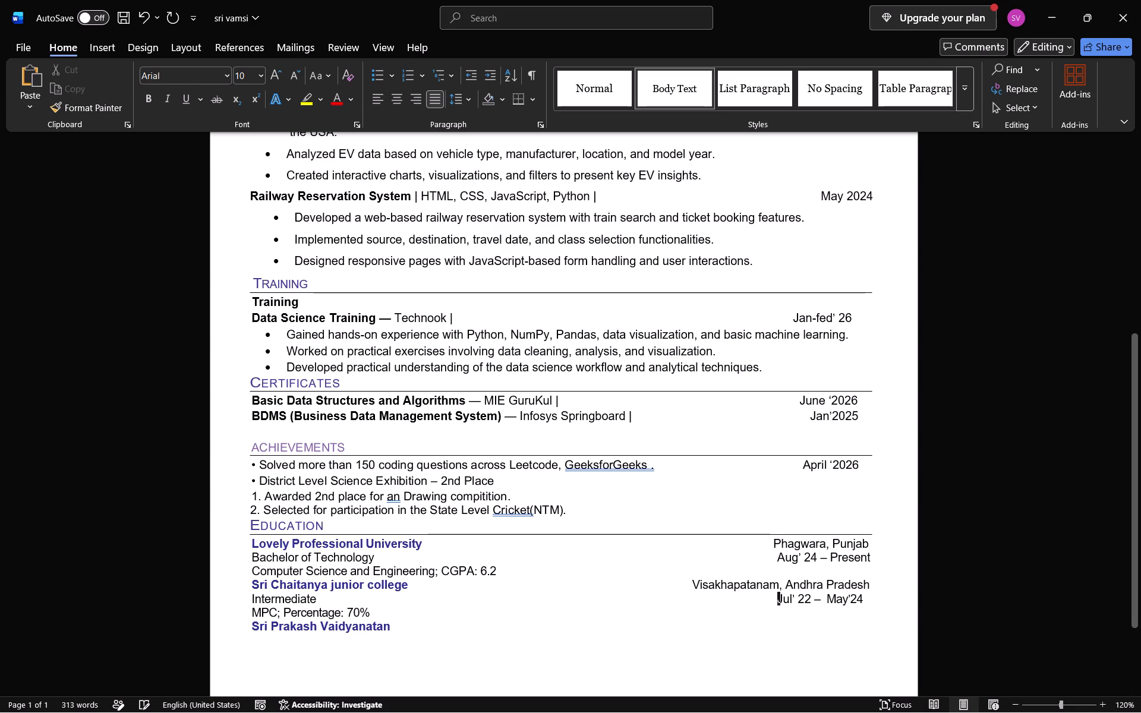
key("space")
key("space")
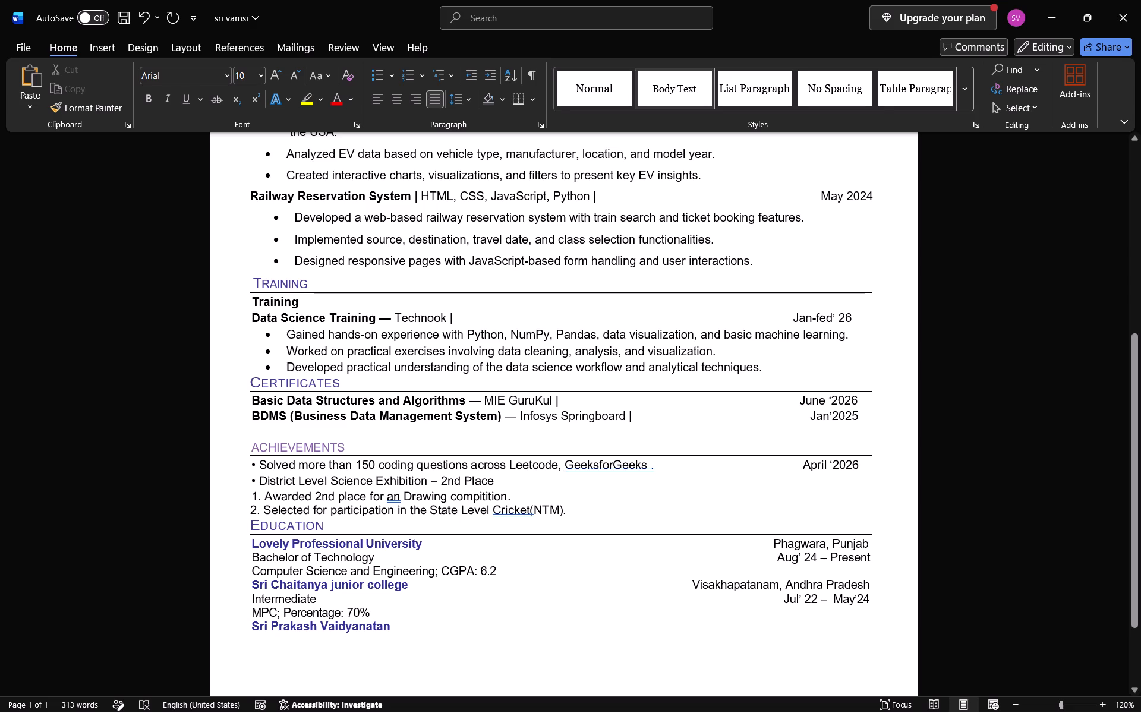
left_click(398, 624)
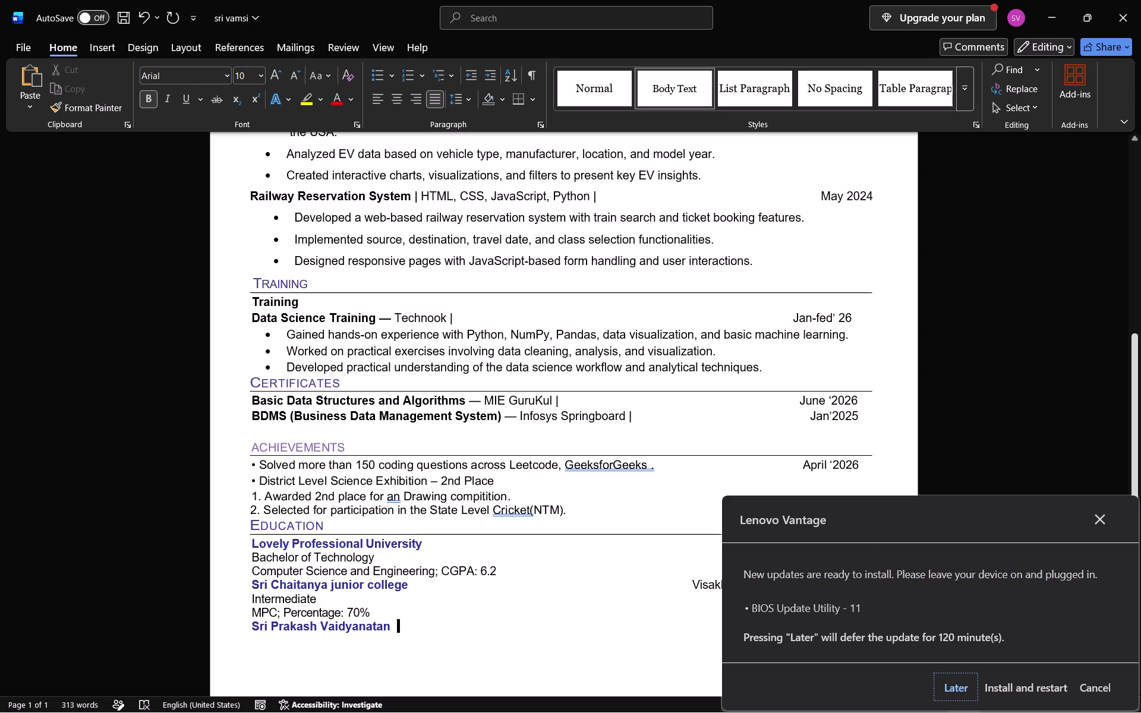
left_click(1101, 515)
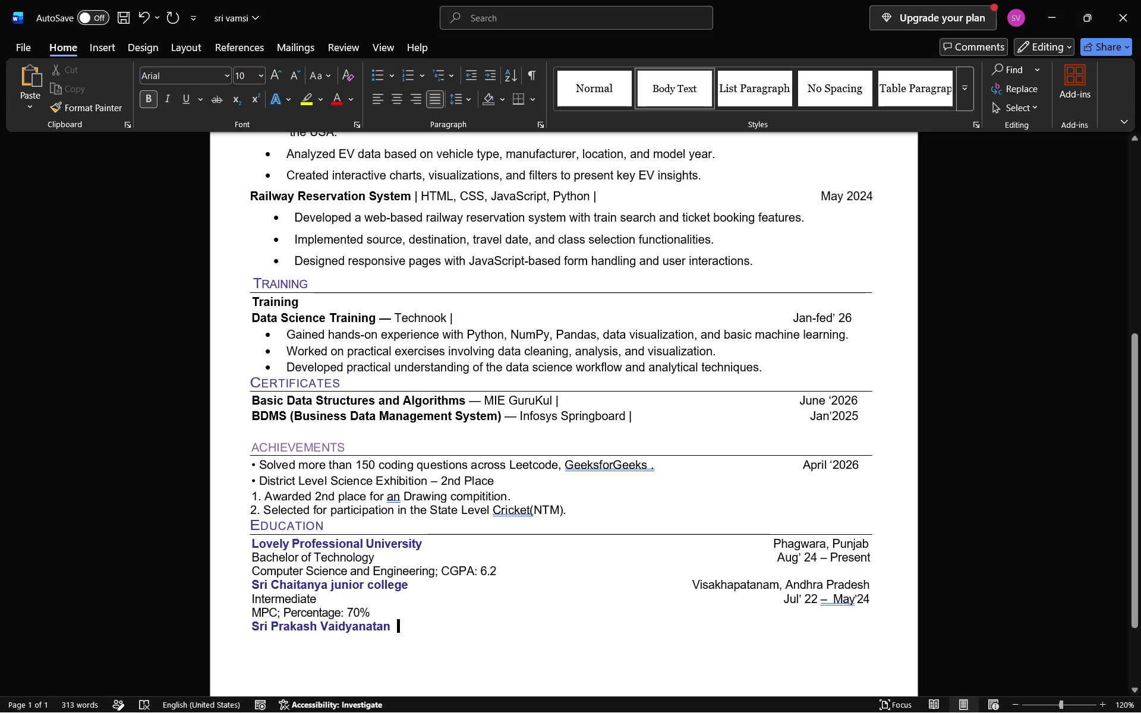
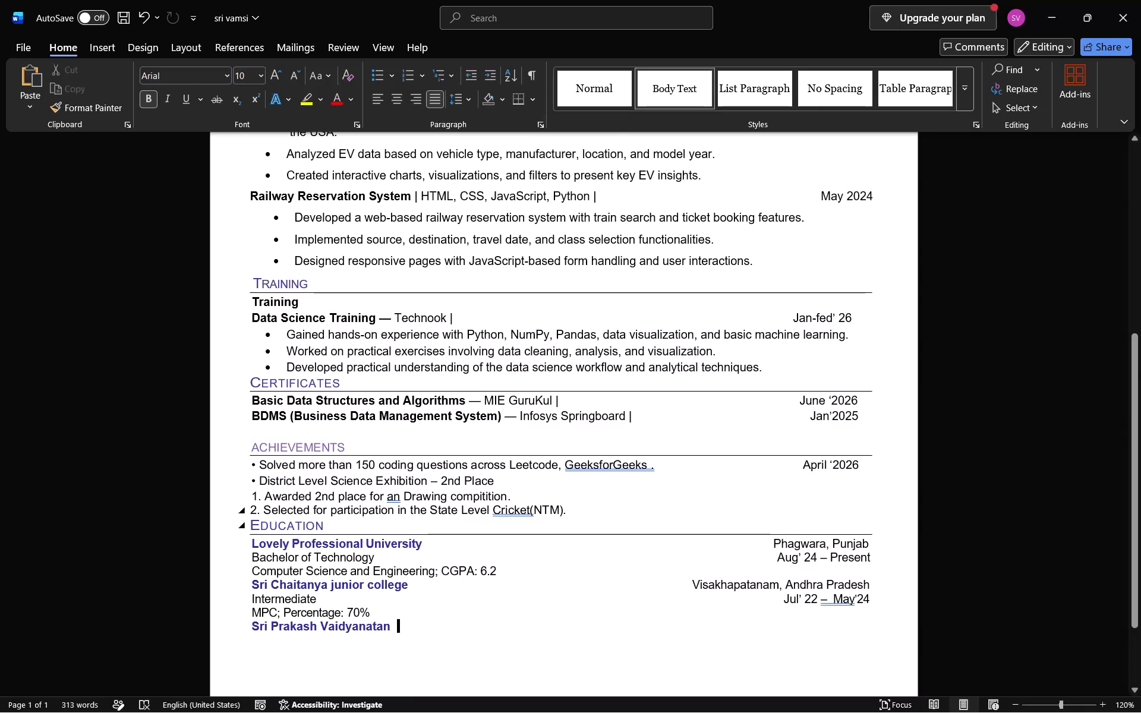
scroll(555, 516, "down", 2)
key("Return")
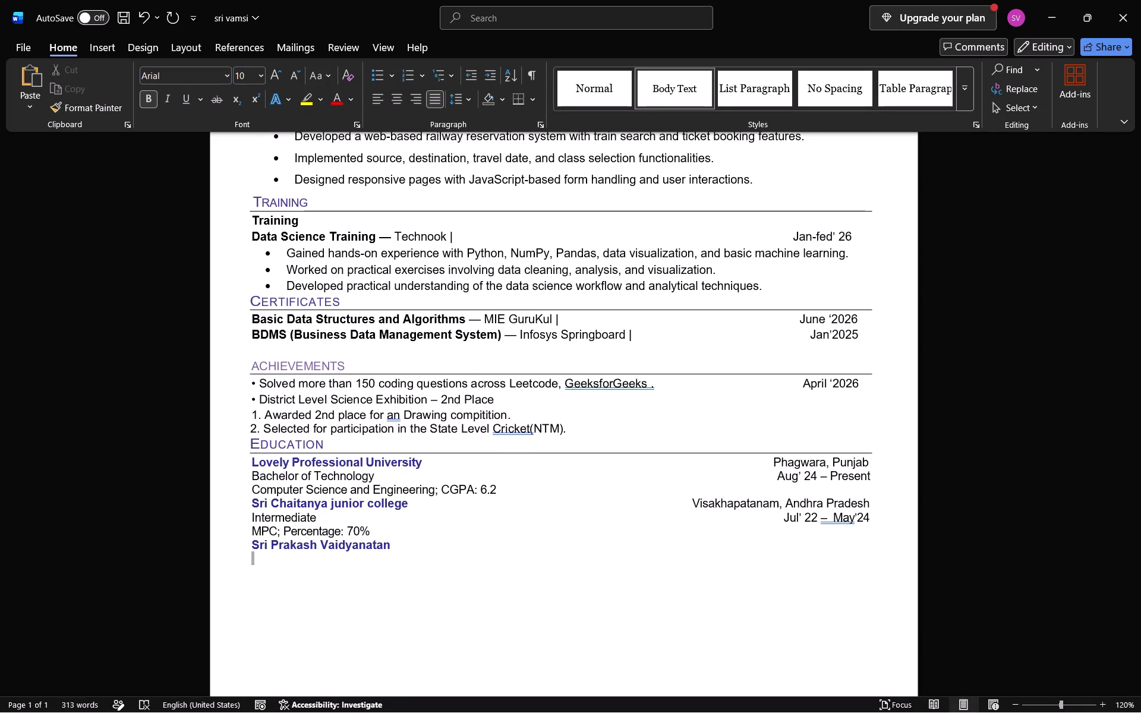
left_click(406, 547)
key("space")
key("space")
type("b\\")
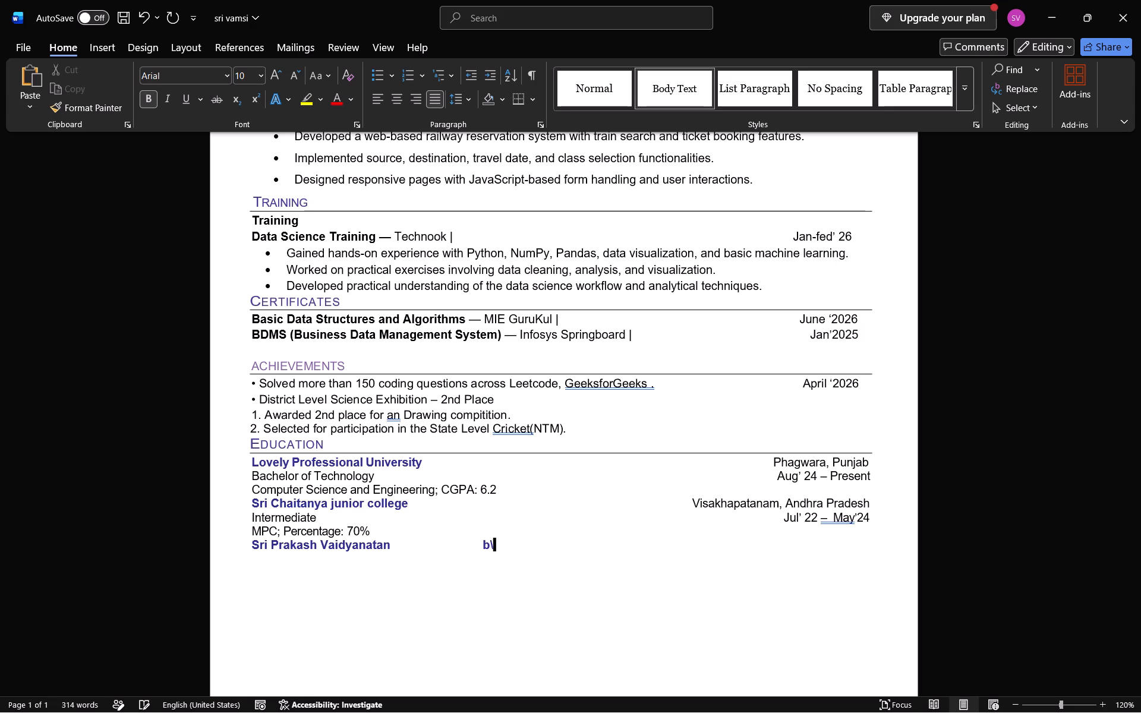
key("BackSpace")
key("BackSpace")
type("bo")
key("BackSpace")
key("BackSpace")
Widen the gap after "Sri Prakash Vaidyanatan" with more spaces, reaching toward the start of "Visakhapatanam" in the college entry above.
key("space")
key("space")
key("space")
key("space")
key("space")
key("space")
key("space")
key("space")
key("space")
key("space")
key("space")
key("space")
key("space")
key("space")
key("space")
key("space")
key("space")
key("space")
key("space")
key("space")
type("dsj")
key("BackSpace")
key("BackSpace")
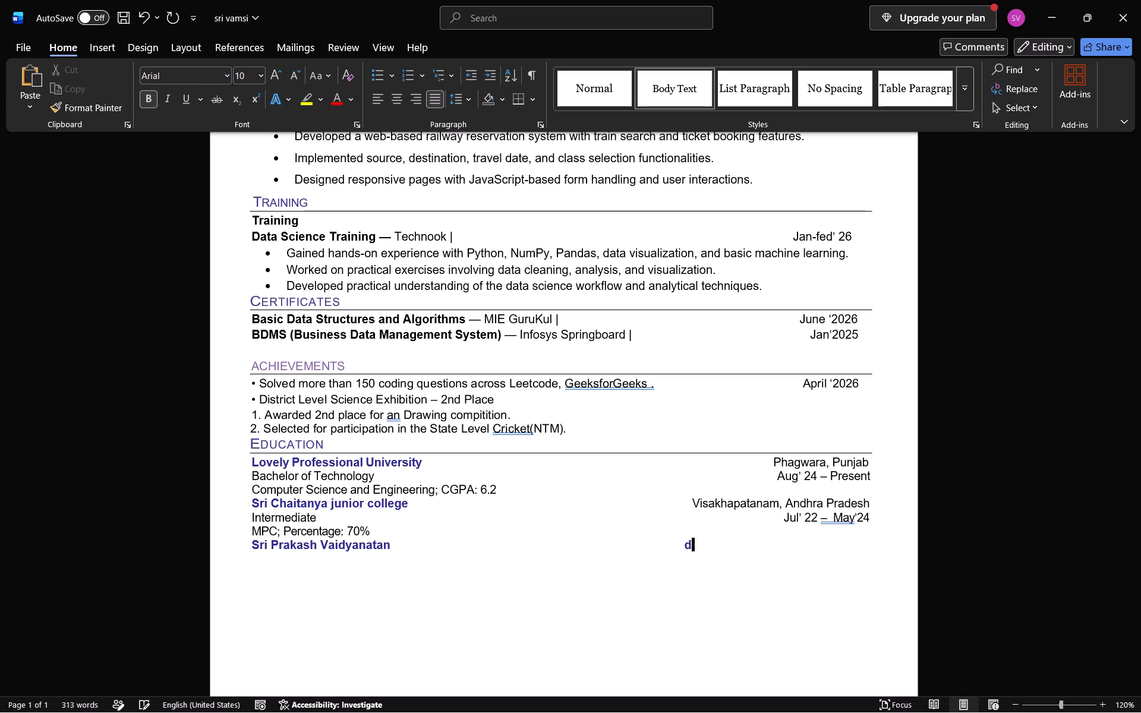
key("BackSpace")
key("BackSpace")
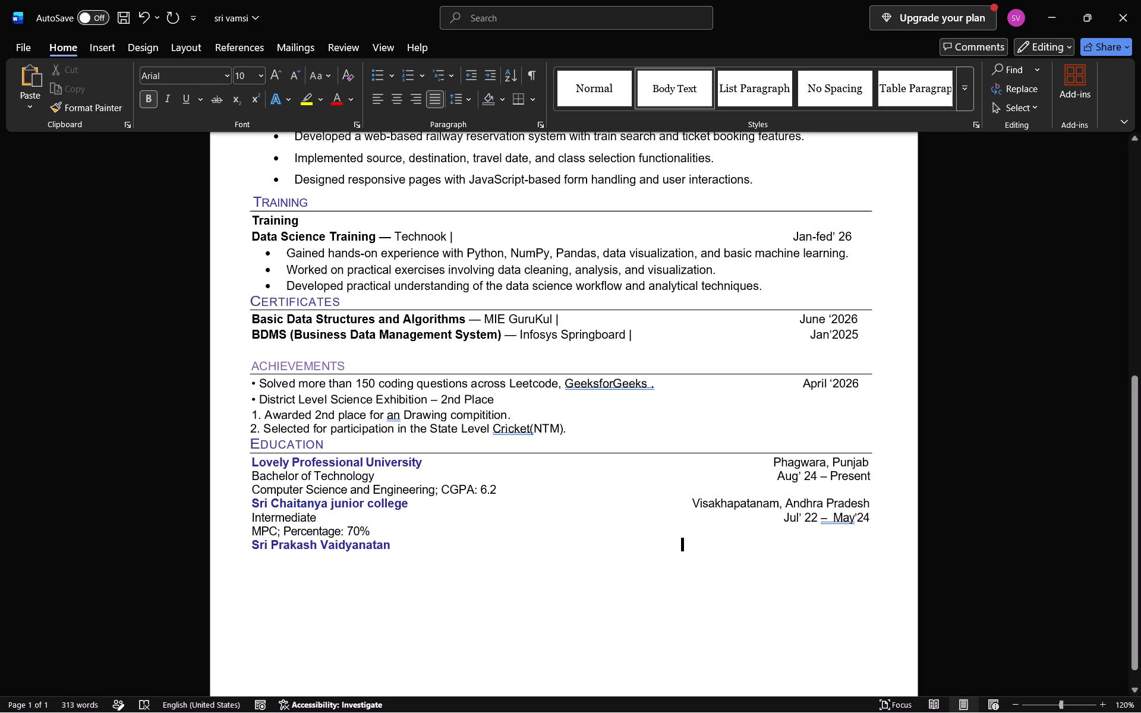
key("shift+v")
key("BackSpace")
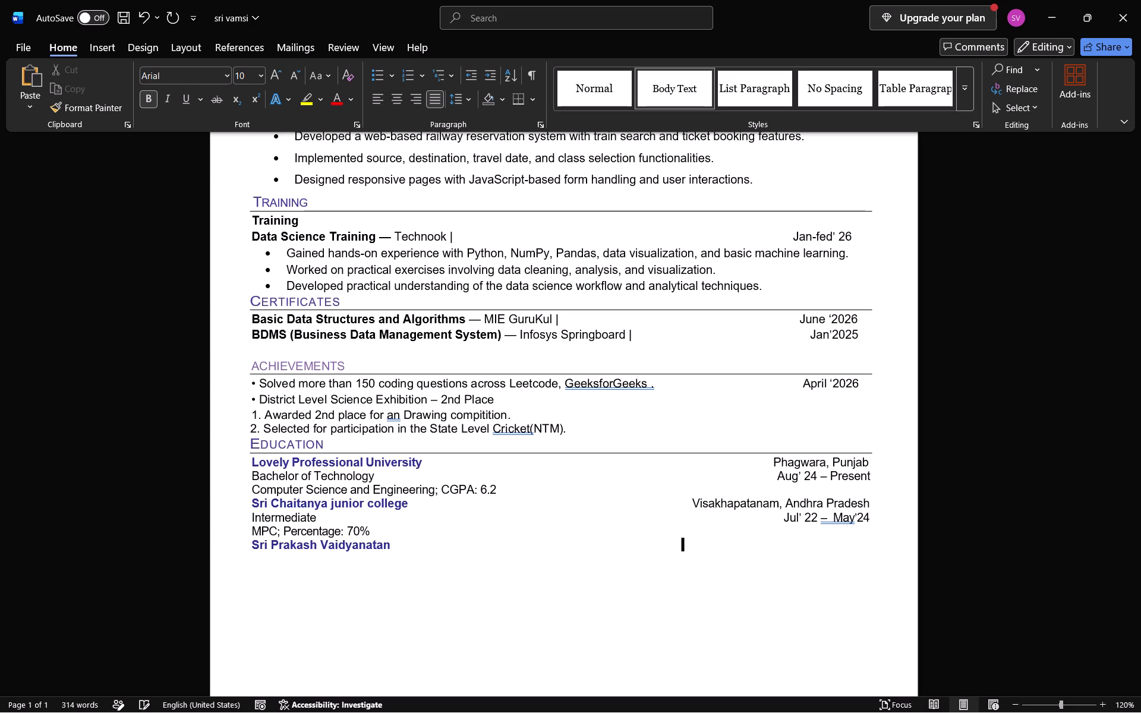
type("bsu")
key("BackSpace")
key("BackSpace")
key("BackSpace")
Fine-tune the spacing to line up with the start of "Visakhapatanam" above and enter "tuni" as the Sri Prakash location.
key("space")
key("space")
key("space")
key("space")
key("BackSpace")
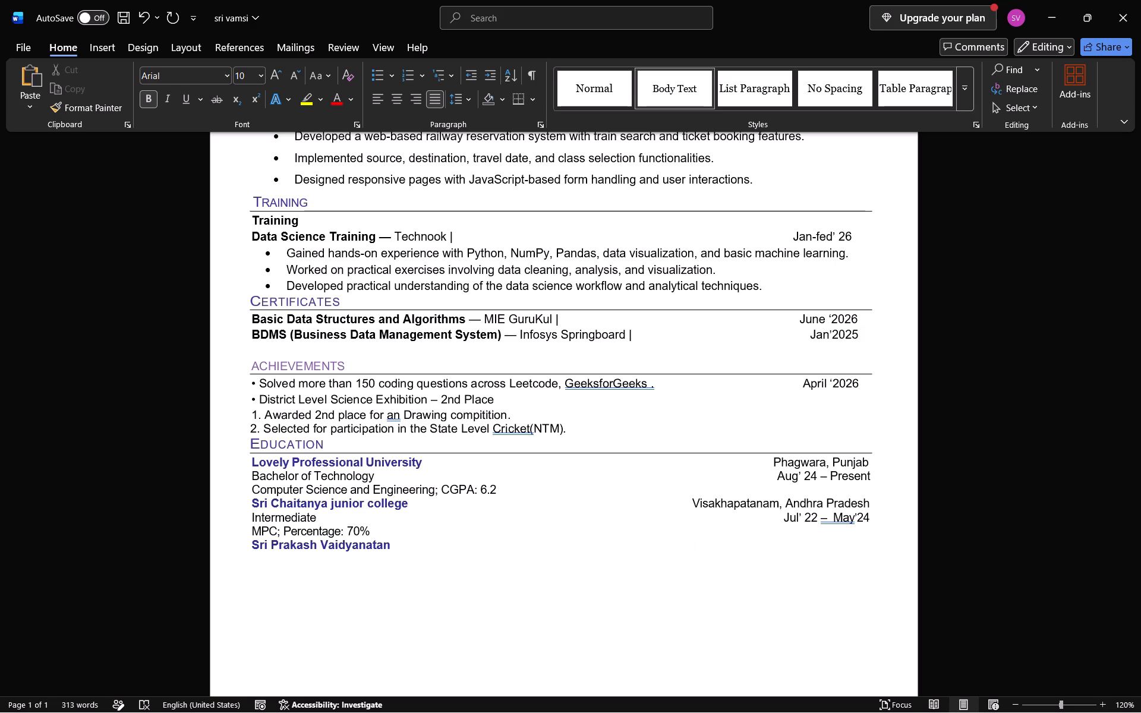
type("tuni")
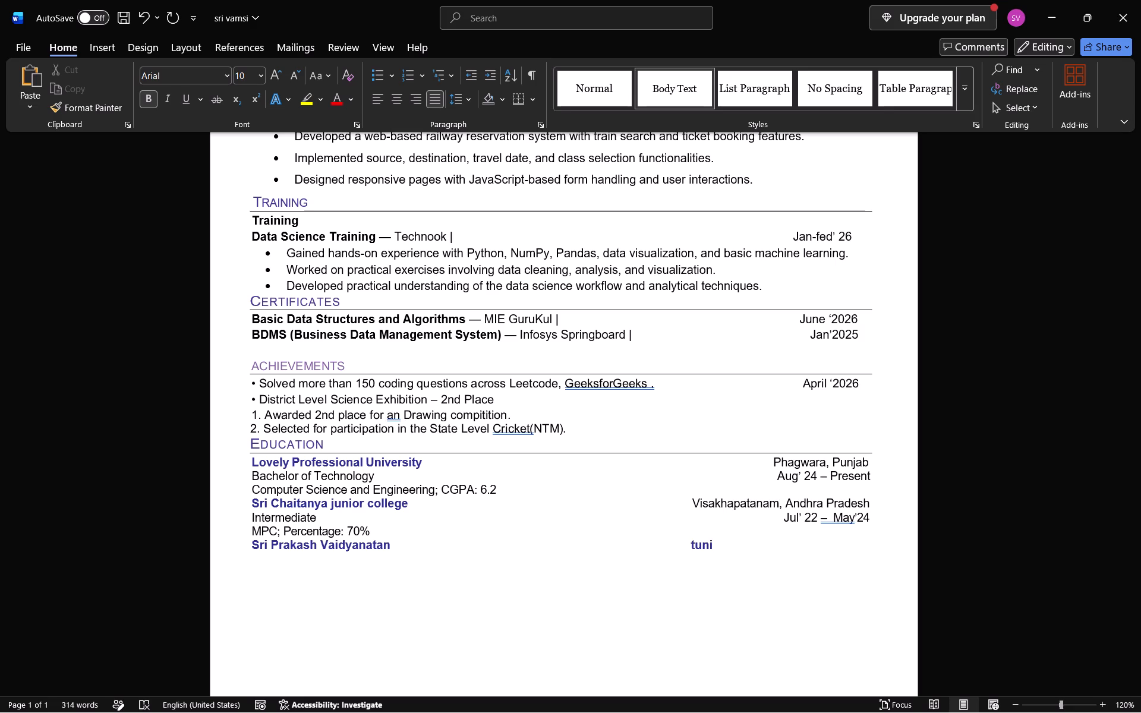
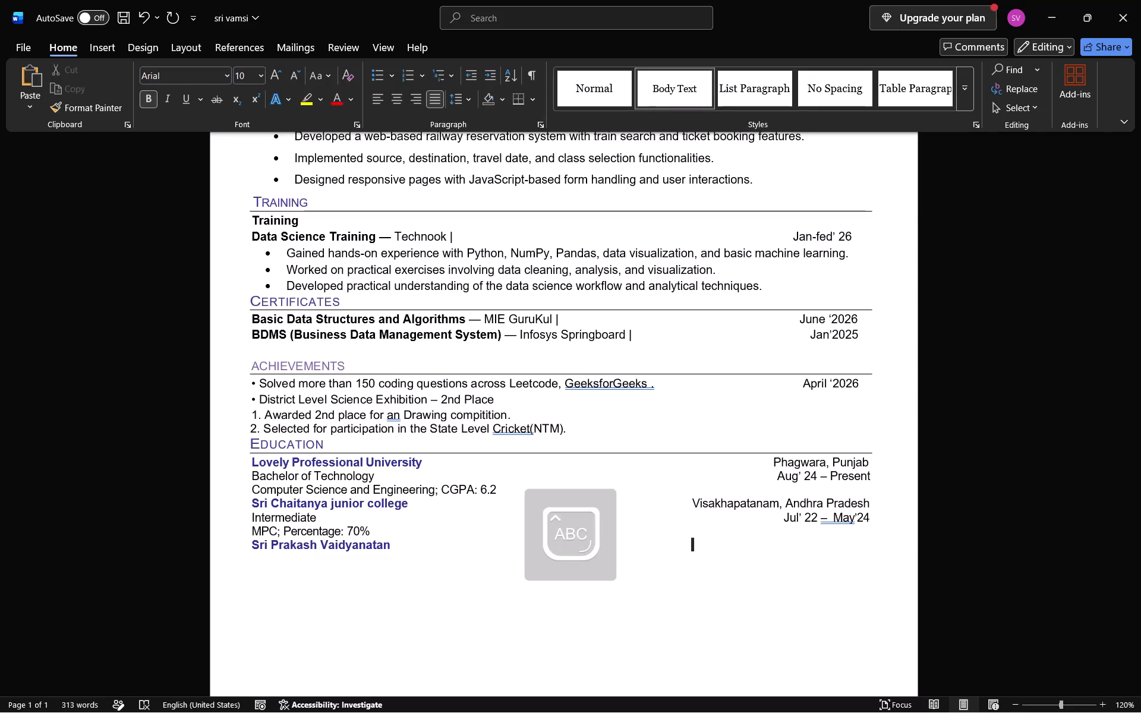
type("uni")
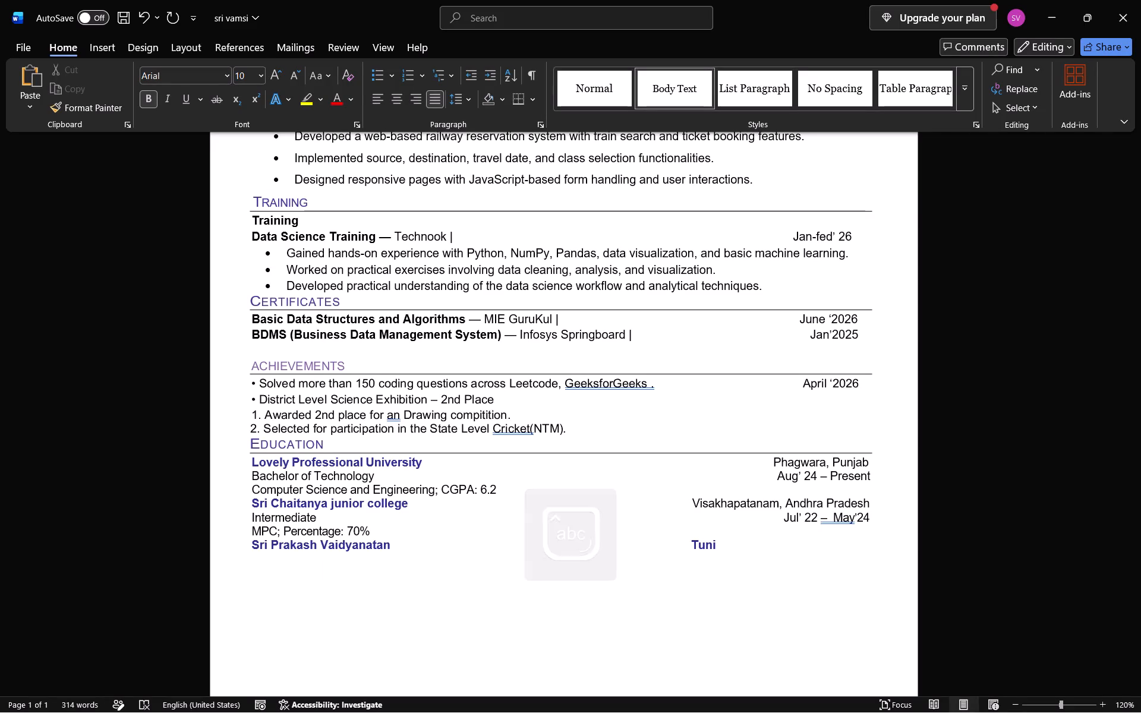
key("shift+Left")
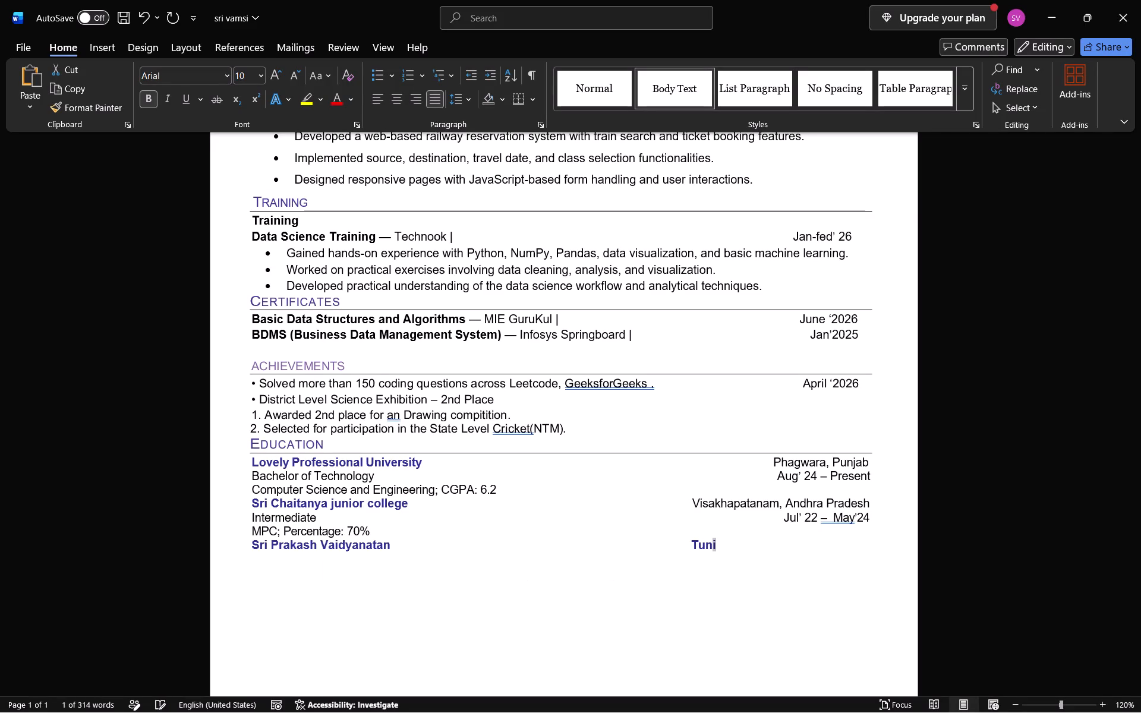
key("shift+Left")
key("shift+Left")
key("shift+Left")
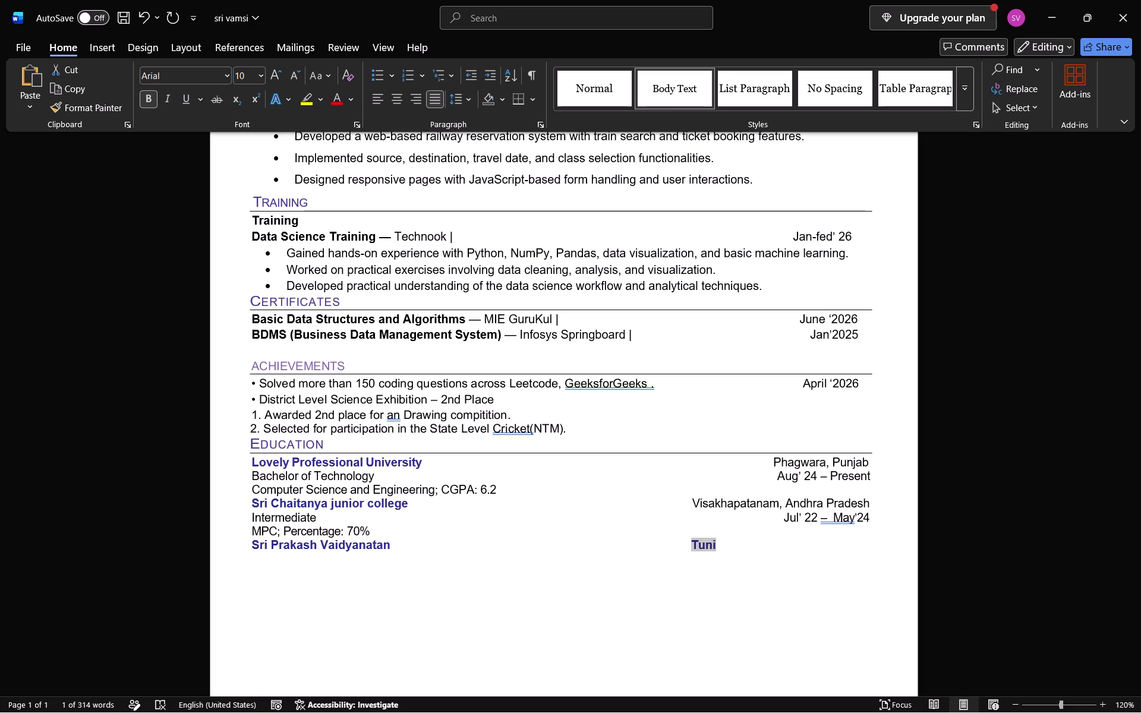
left_click(694, 542)
left_click(694, 542)
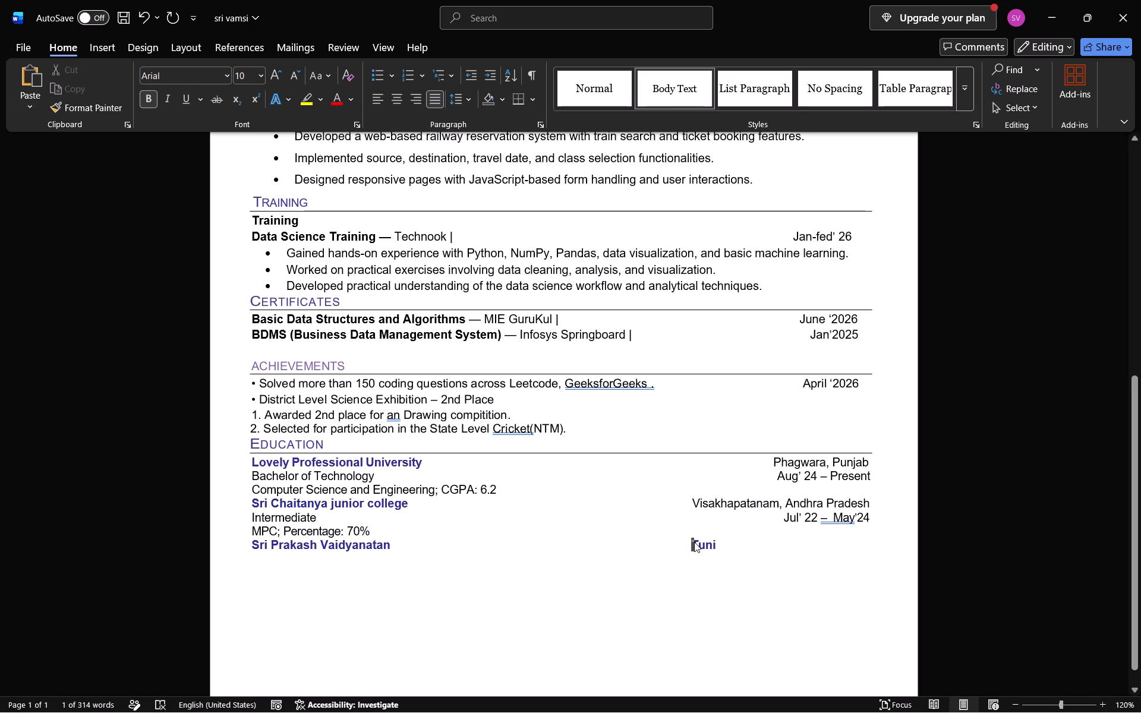
left_click(699, 517)
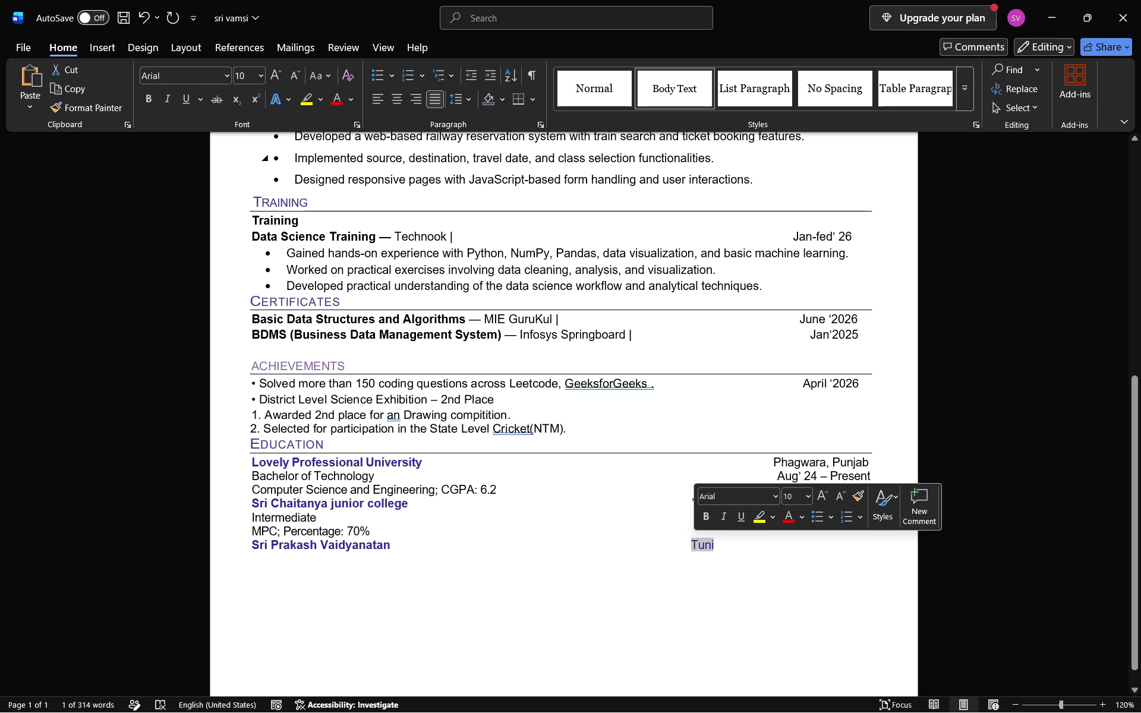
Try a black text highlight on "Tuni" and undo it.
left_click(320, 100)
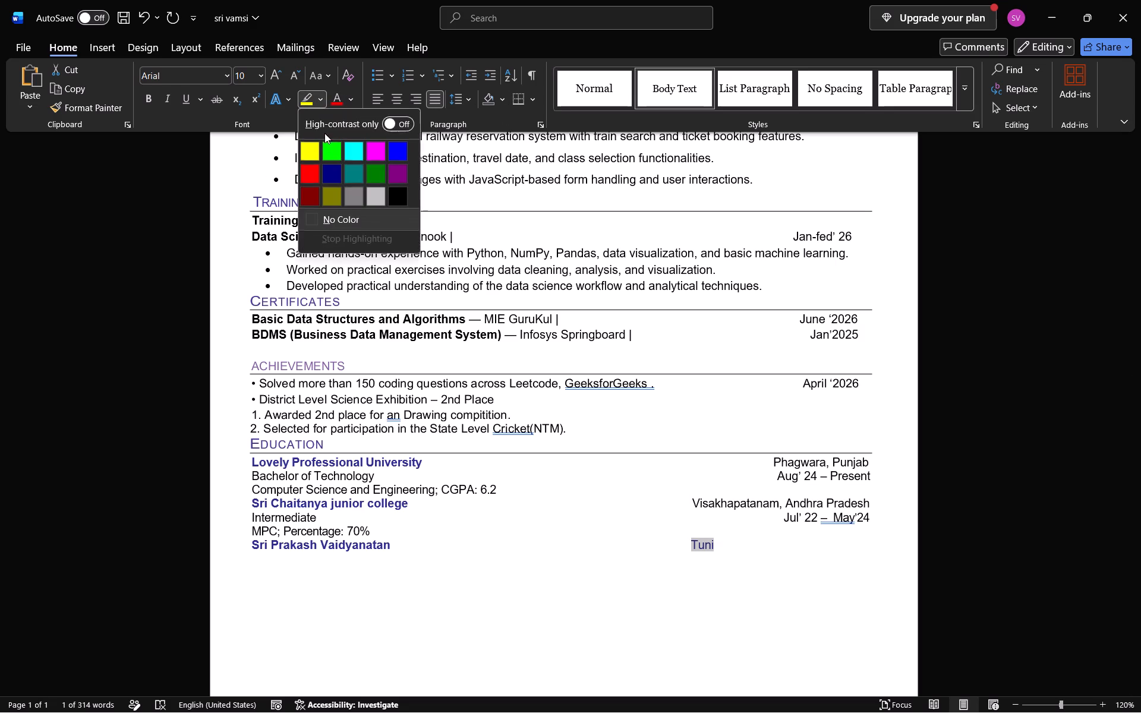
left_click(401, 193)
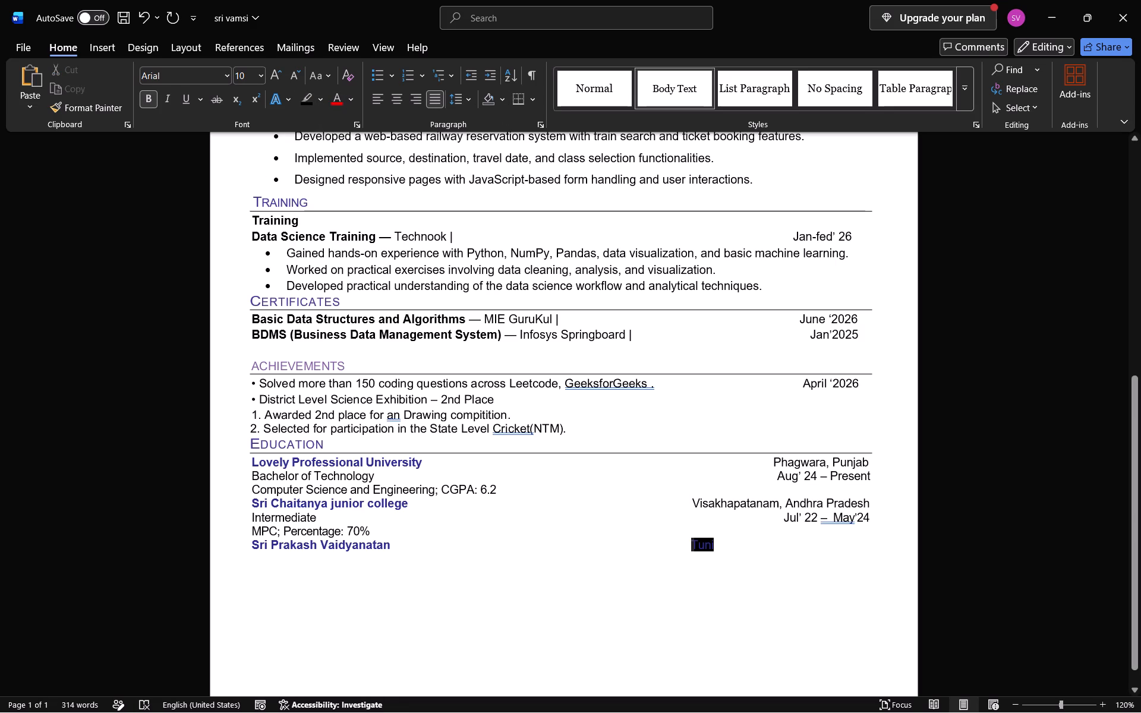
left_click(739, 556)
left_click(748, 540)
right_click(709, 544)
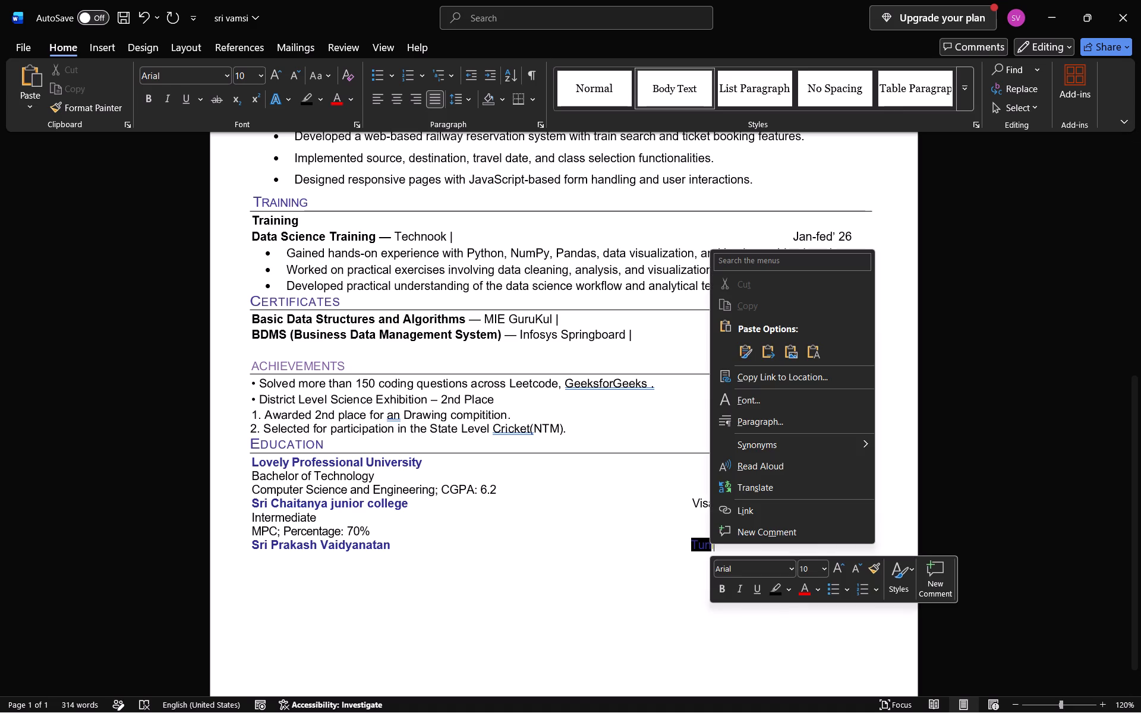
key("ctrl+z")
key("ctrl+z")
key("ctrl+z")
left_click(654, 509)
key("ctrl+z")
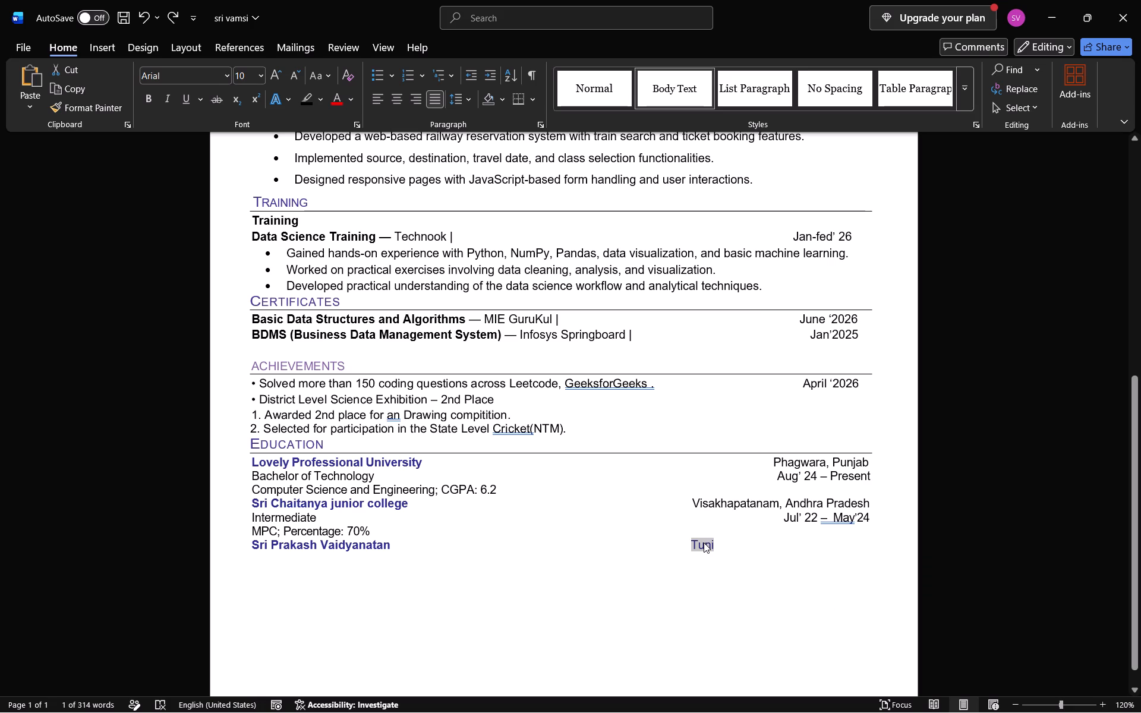
Extend the location after "Tuni" with ", Andhra Pradesh".
double_click(704, 542)
left_click(720, 547)
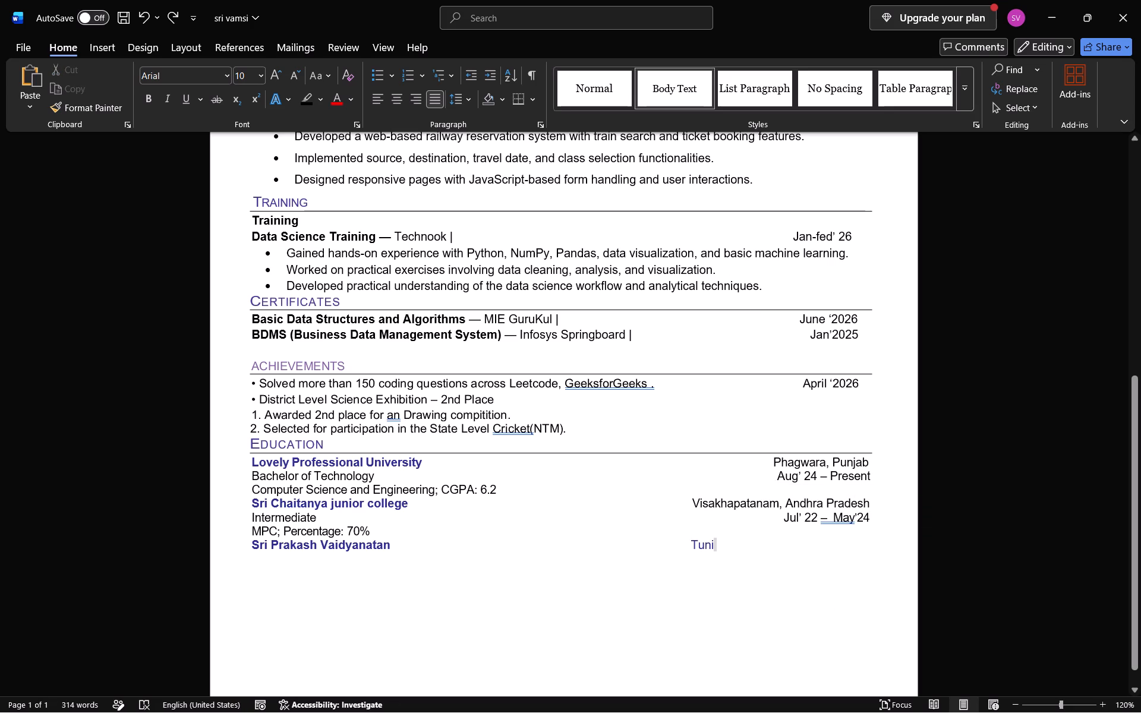
key("comma")
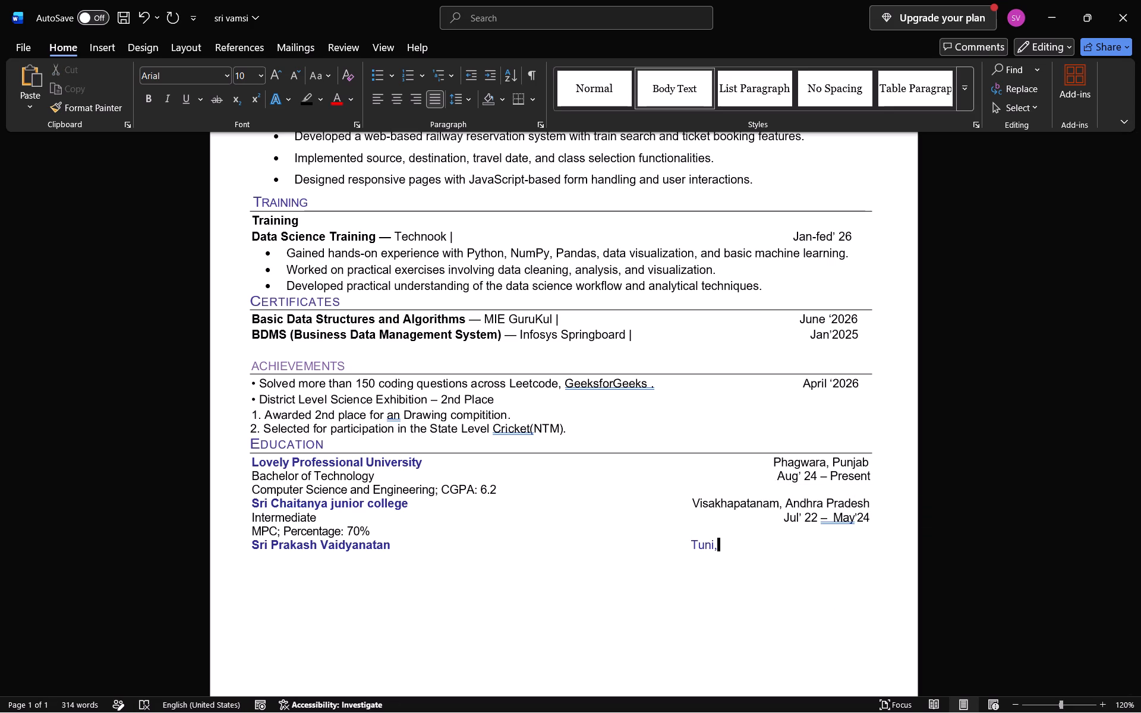
key("space")
key("shift+a")
type("ndh")
type("ra")
key("space")
type("pras")
key("BackSpace")
type("des")
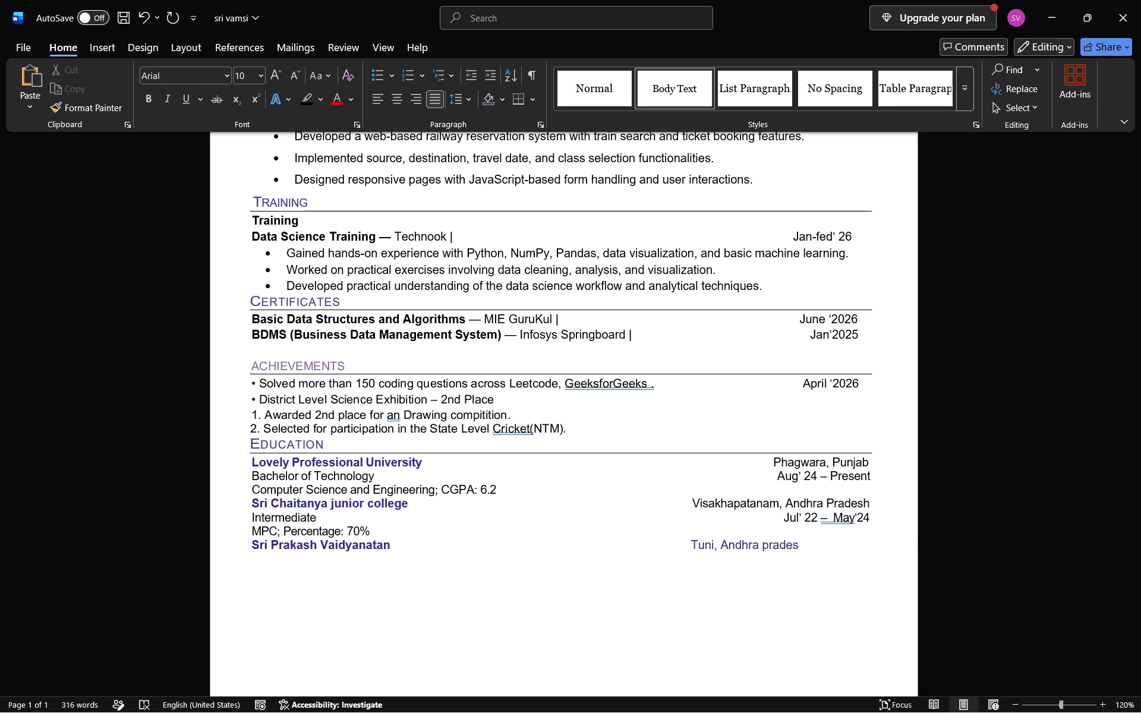
type("h")
key("space")
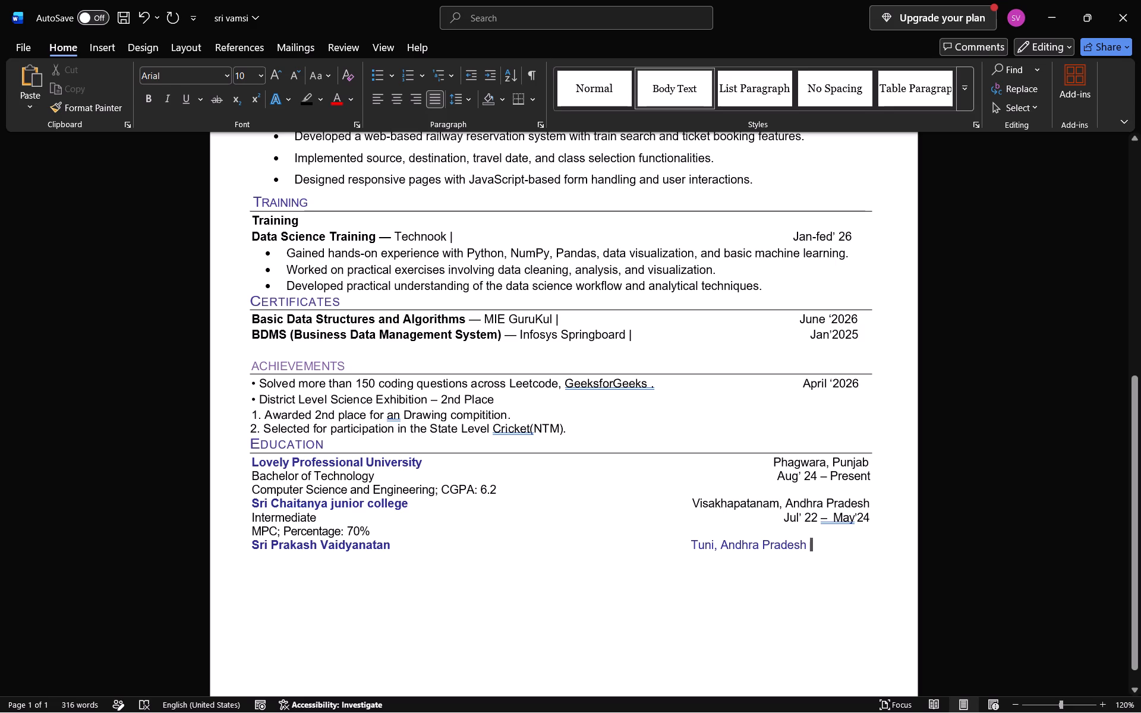
key("space")
key("space")
key("BackSpace")
key("BackSpace")
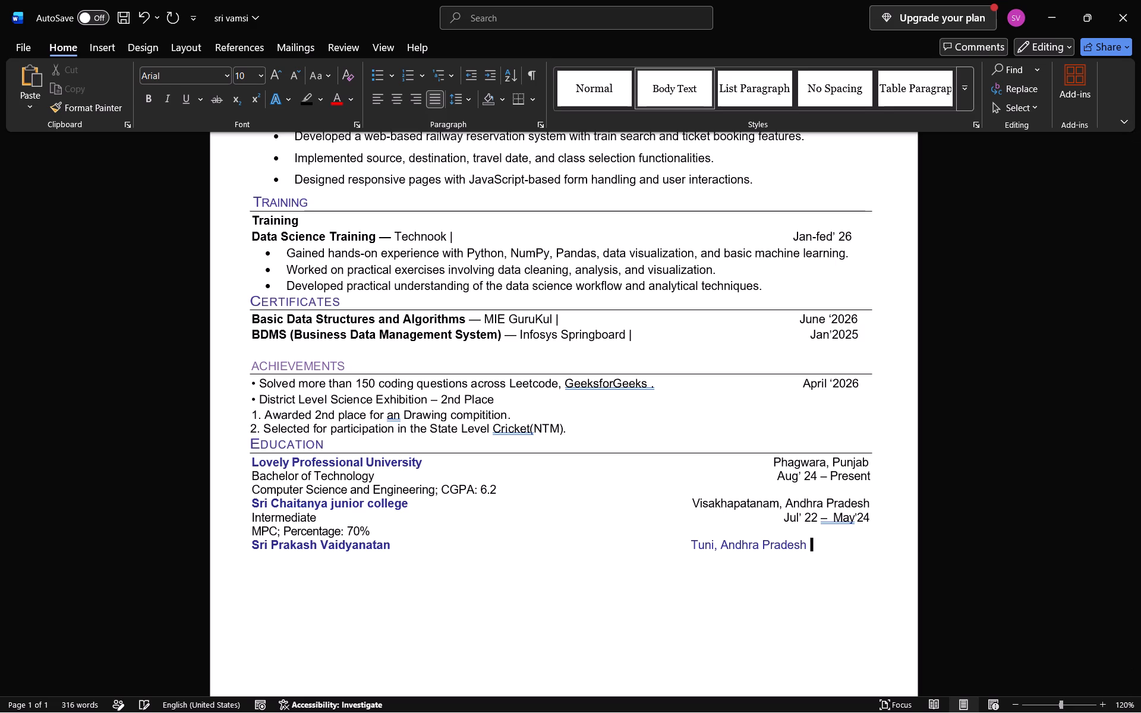
key("BackSpace")
Insert spaces before "Tuni, Andhra Pradesh" until its end lines up with the end of the college location above.
key("Left")
key("Left")
key("Left")
key("Left")
key("Left")
key("Left")
key("Left")
key("Left")
key("Left")
key("Left")
key("Left")
key("Left")
key("Left")
key("Left")
key("Left")
key("Left")
key("Left")
key("Left")
key("Left")
key("Left")
key("Left")
key("space")
key("space")
key("space")
key("space")
key("space")
key("space")
key("space")
key("space")
key("space")
key("space")
key("space")
key("space")
key("space")
key("space")
key("space")
key("space")
key("space")
key("space")
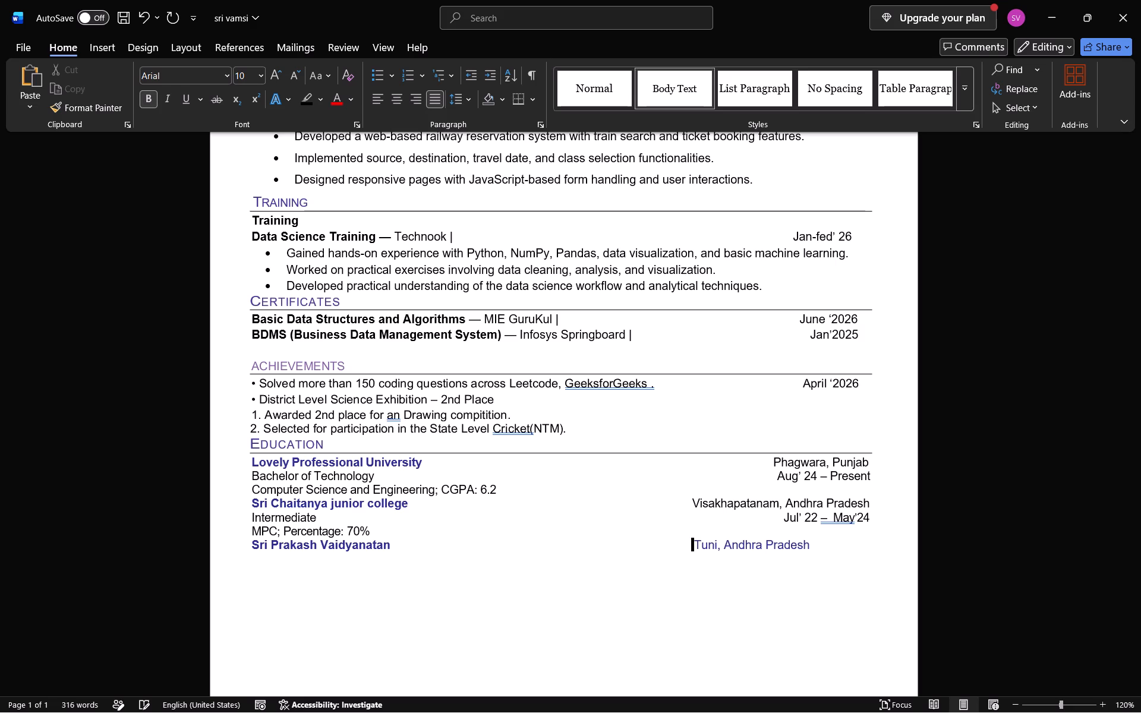
key("space")
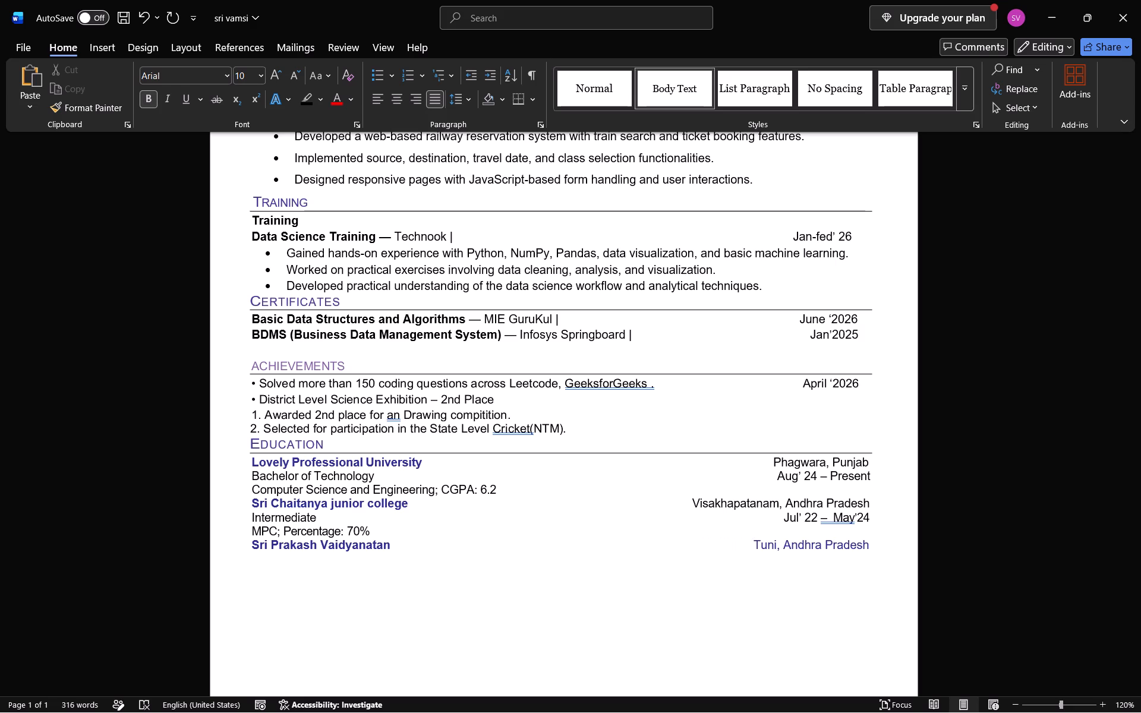
Set the font colour of "Visakhapatanam, Andhra Pradesh" to the standard dark blue.
left_click_drag(693, 502, 812, 505)
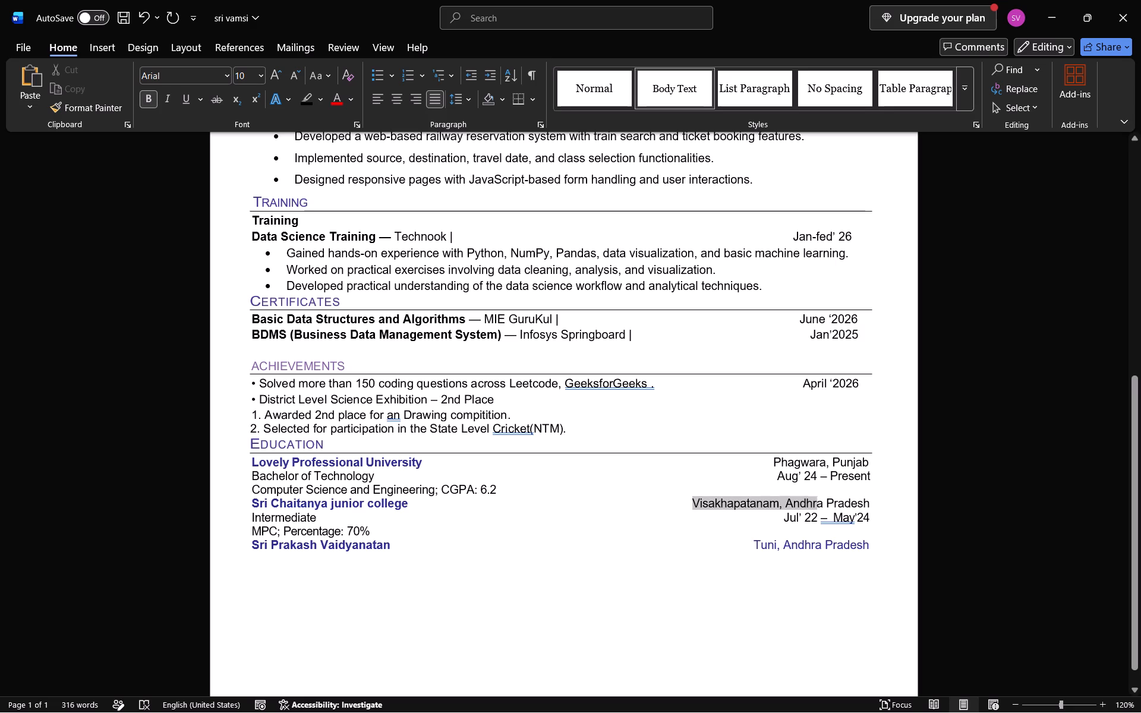
left_click_drag(812, 505, 867, 500)
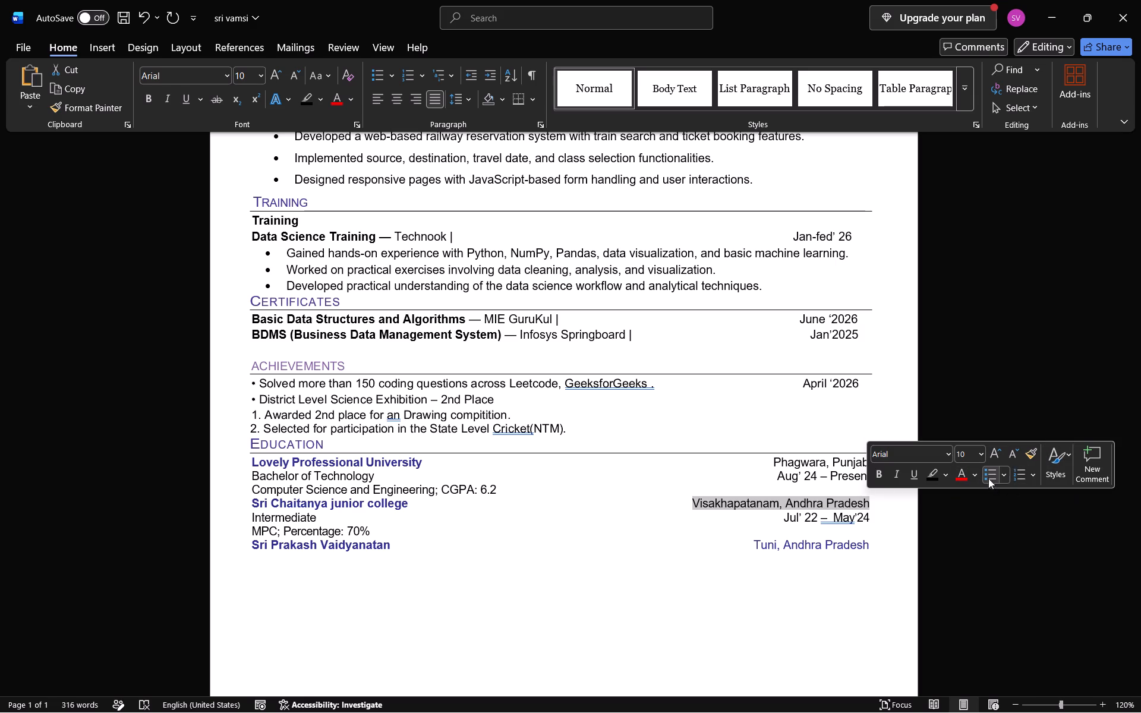
left_click(975, 475)
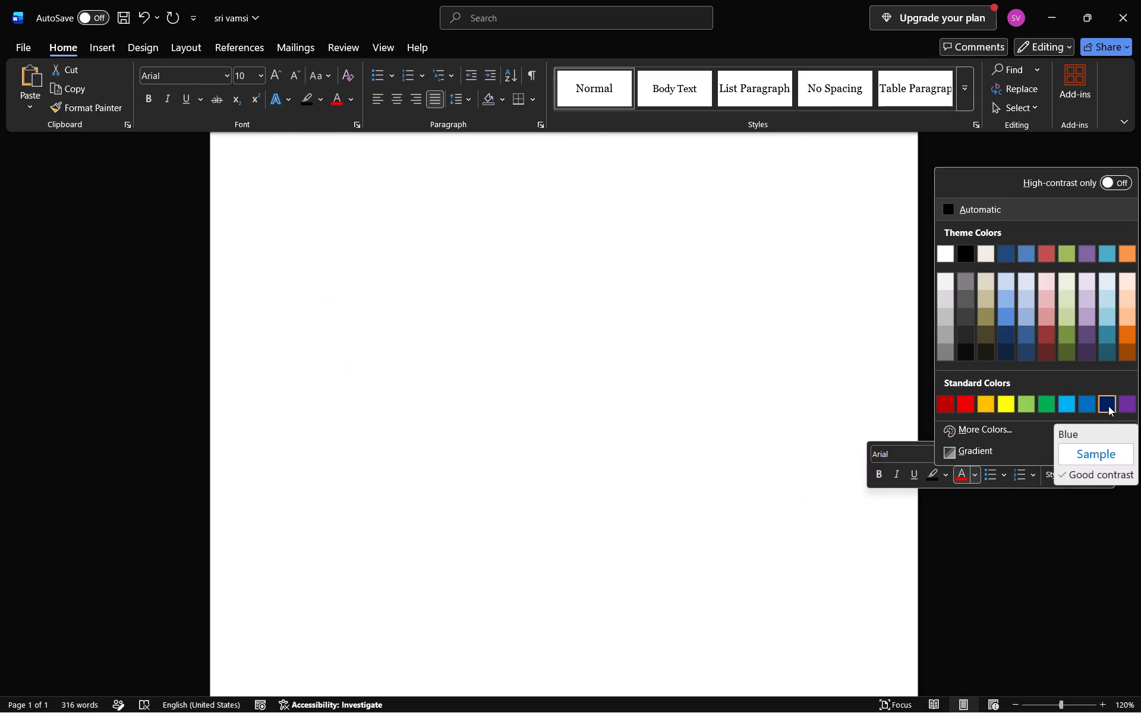
left_click(1109, 405)
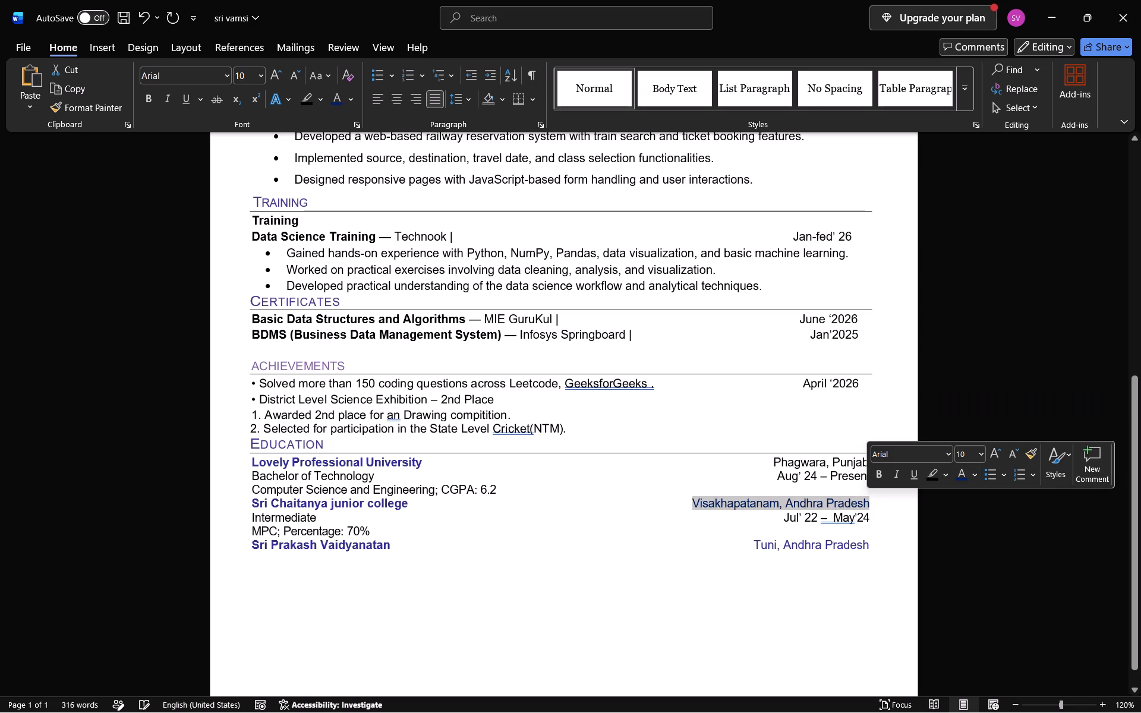
Set the font colour of "Phagwara, Punjab" on the Lovely Professional University line to the same dark blue.
left_click_drag(773, 460, 870, 458)
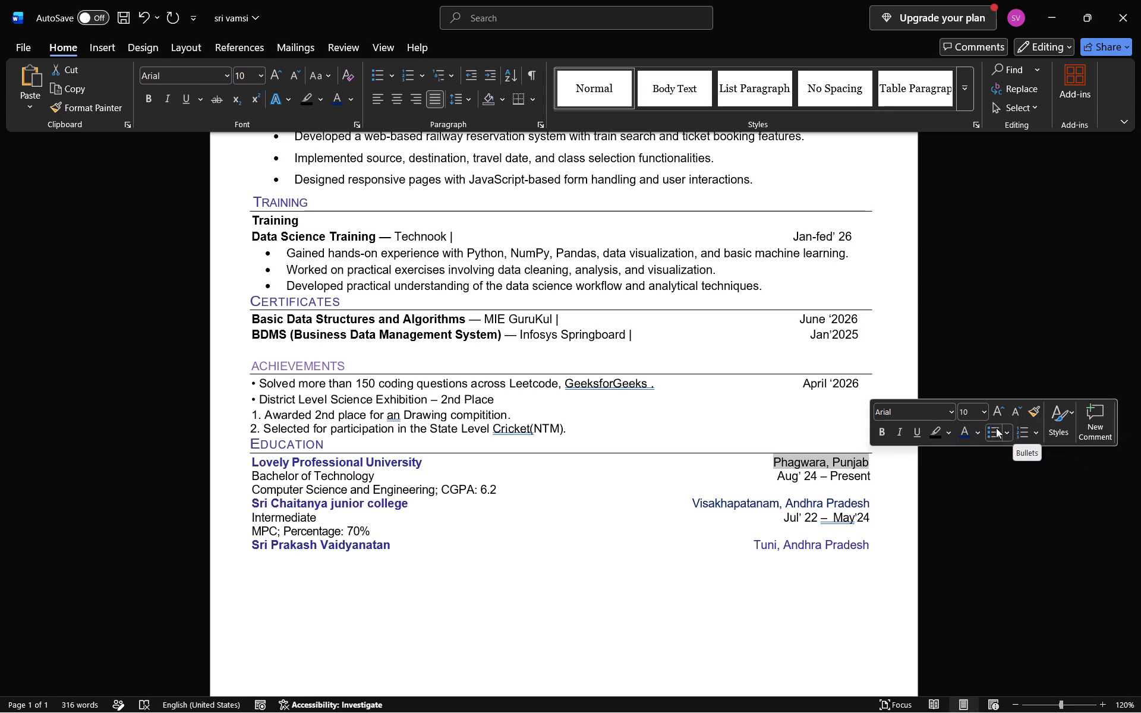
left_click(981, 431)
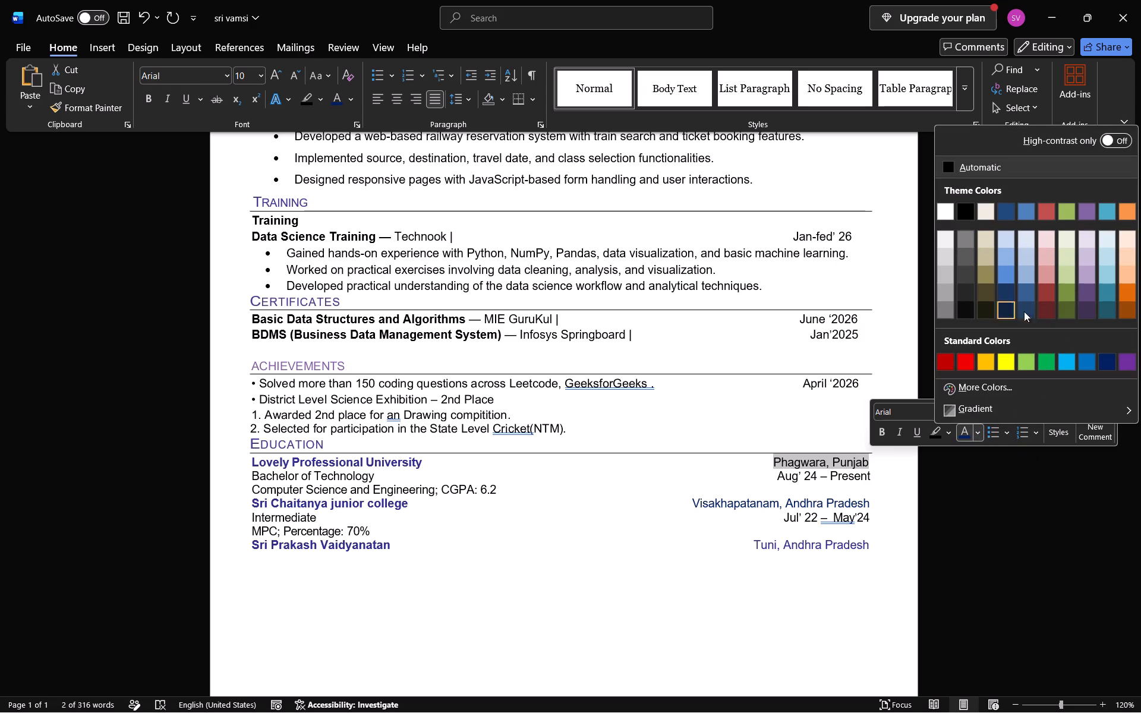
left_click(1109, 371)
left_click(1110, 366)
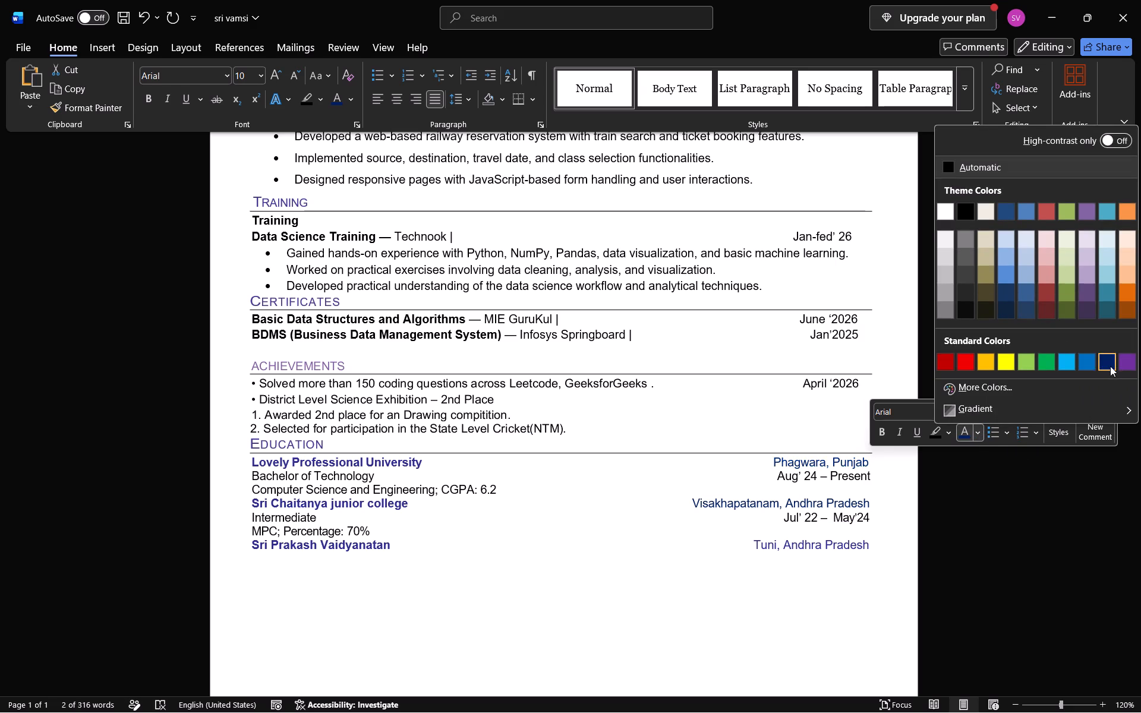
left_click(722, 462)
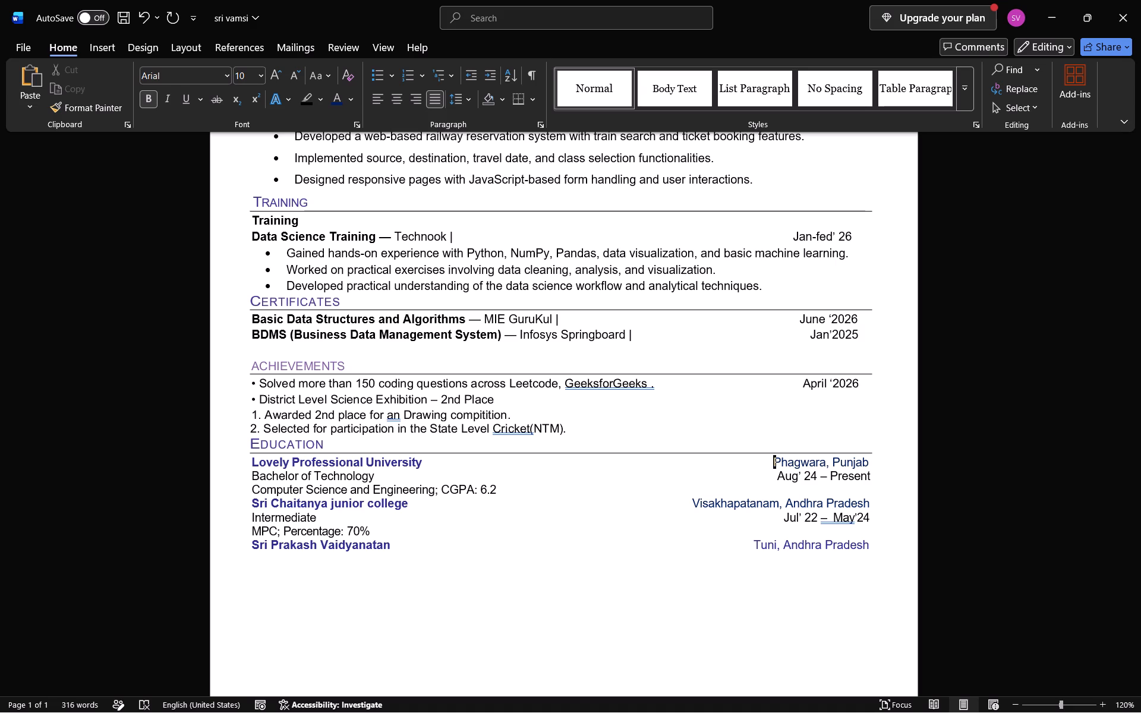
Start a new line below the "Sri Prakash Vaidyanatan" entry in the Education section.
left_click(874, 547)
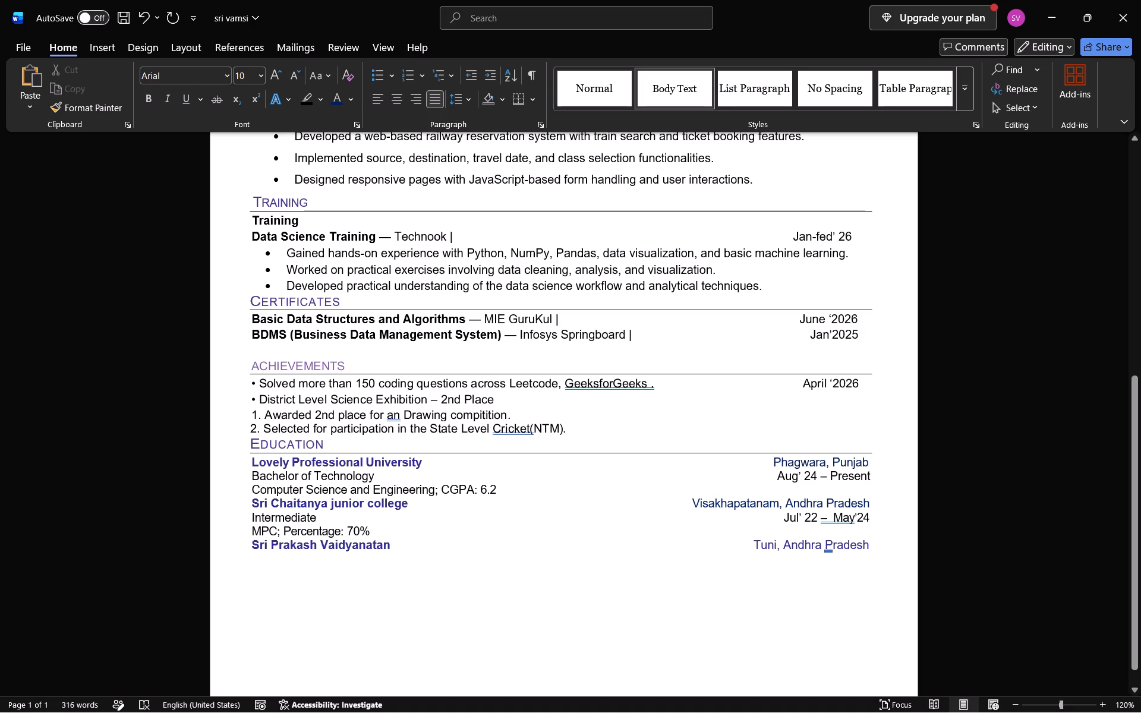
key("Return")
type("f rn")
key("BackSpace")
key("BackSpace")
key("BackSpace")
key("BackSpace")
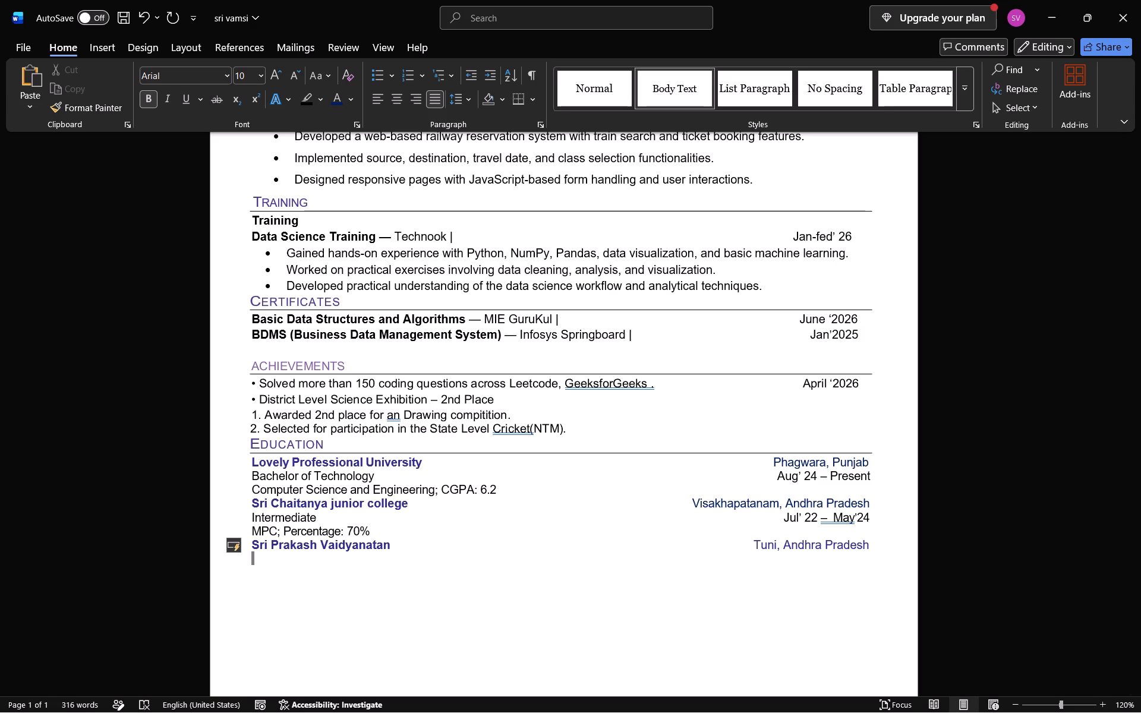
type("10th")
key("space")
key("c")
key("Delete")
key("Delete")
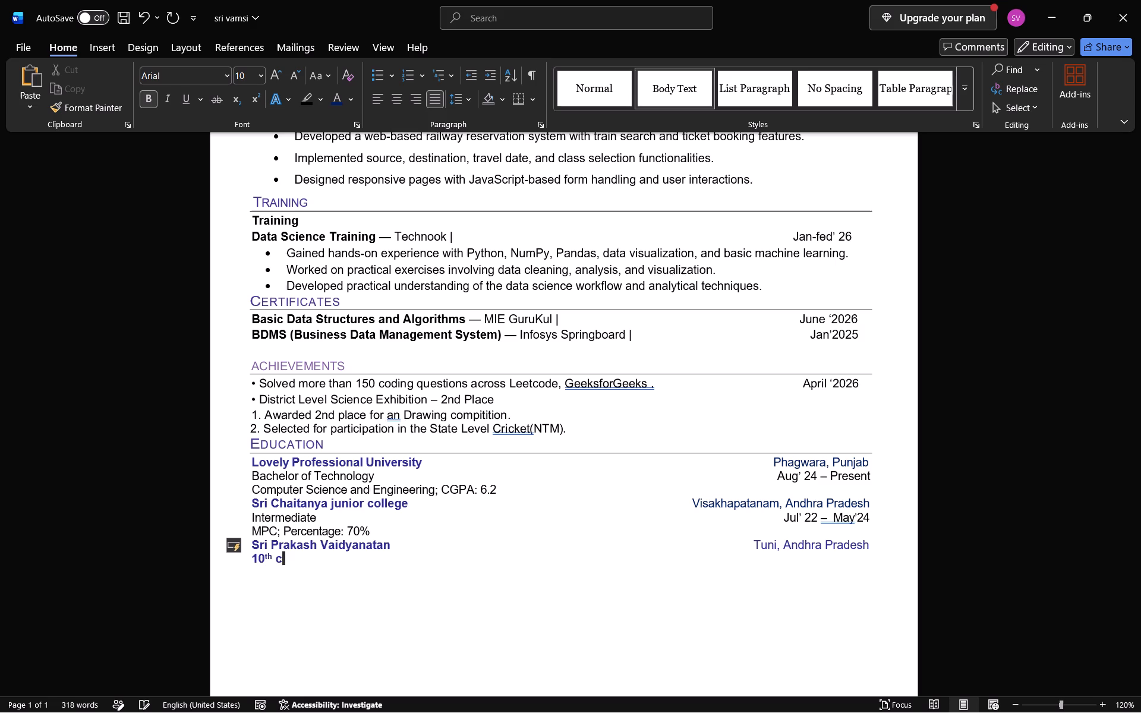
key("BackSpace")
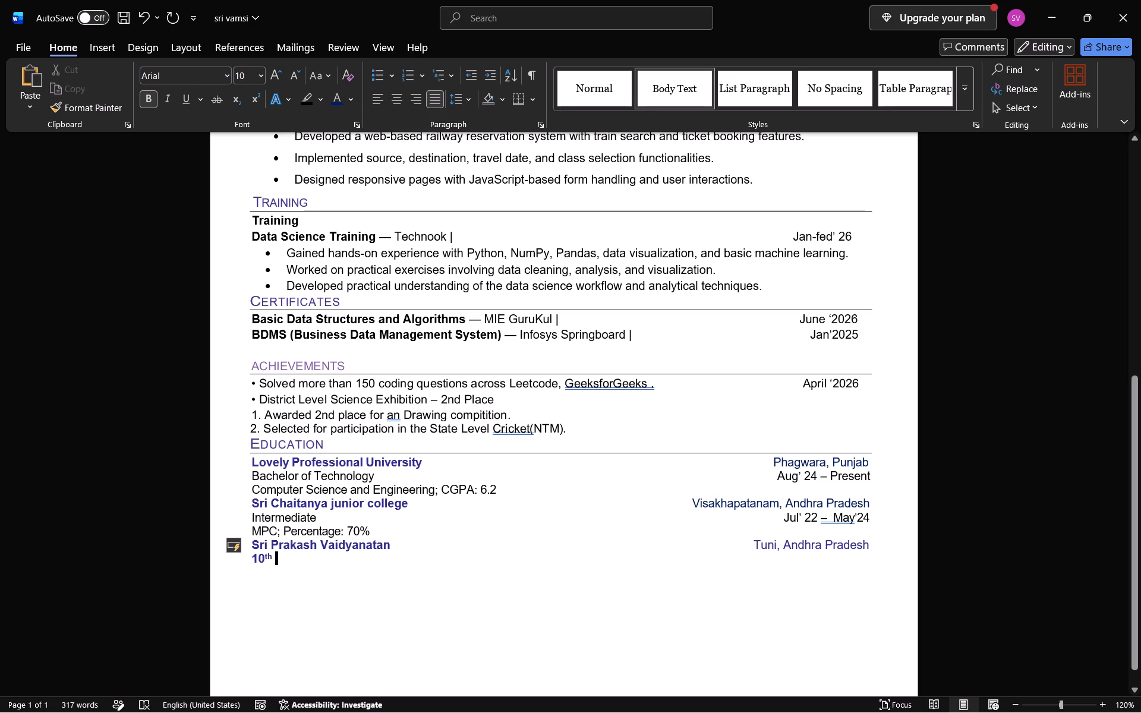
key("p")
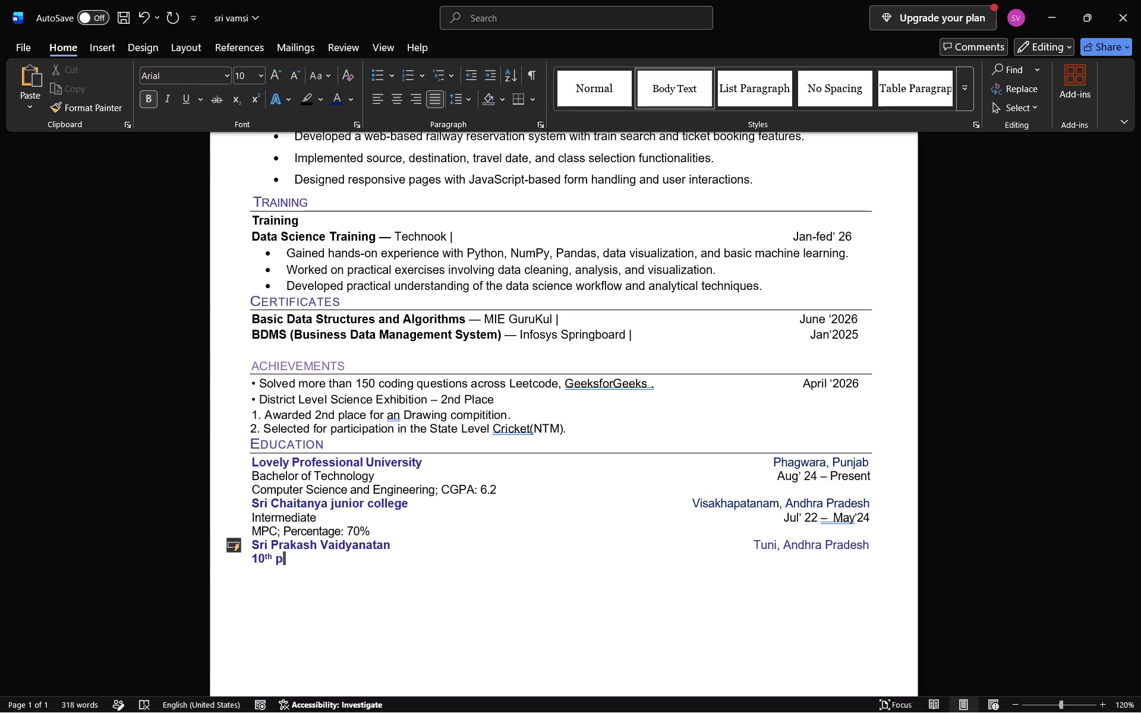
type("er")
left_click(292, 557)
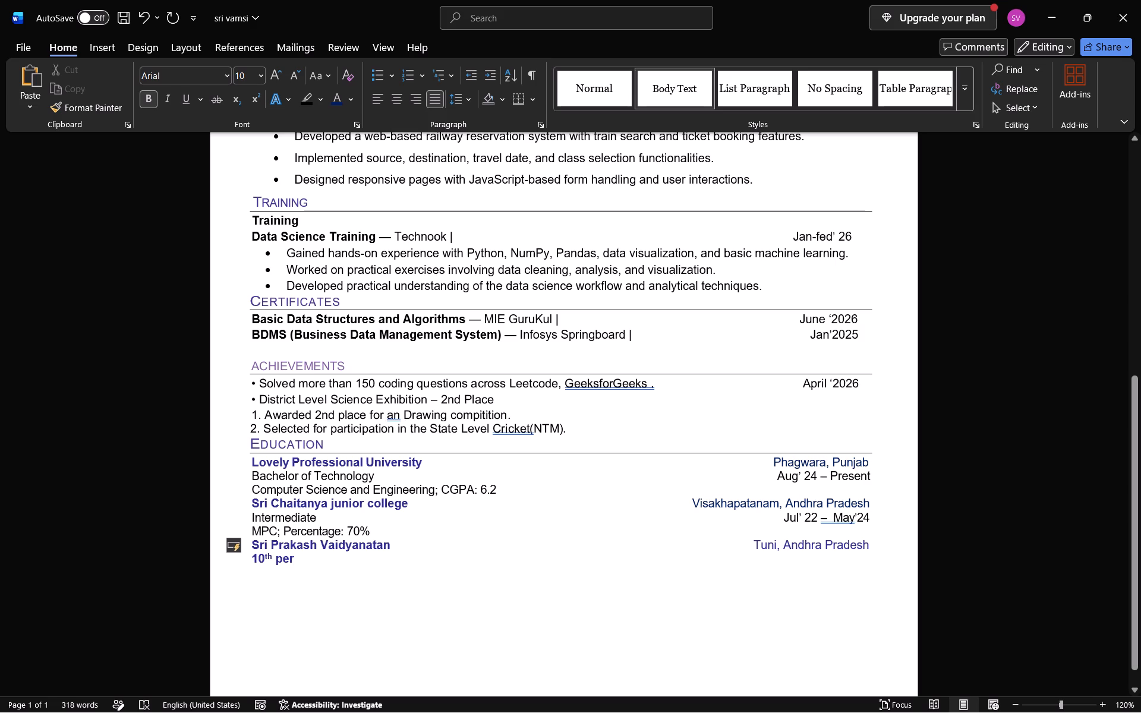
type("cent")
type("age")
key("space")
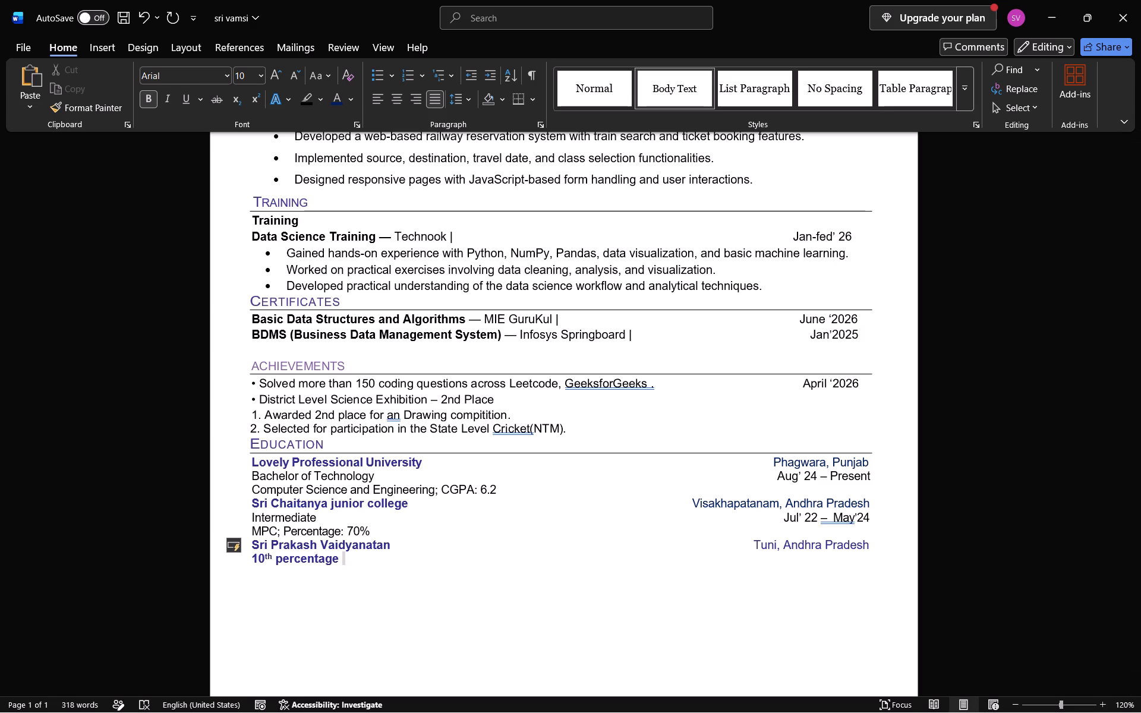
type("62")
key("shift+percent")
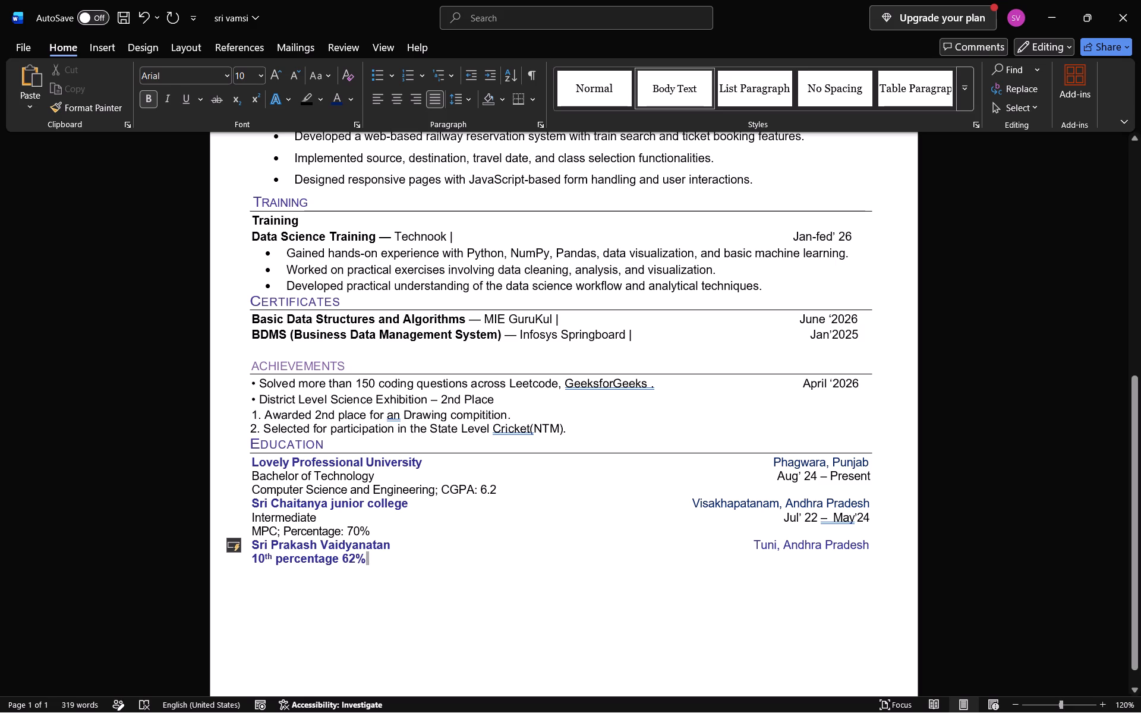
Remove the bold formatting from the "10th percentage 62%" line.
left_click_drag(371, 561, 251, 553)
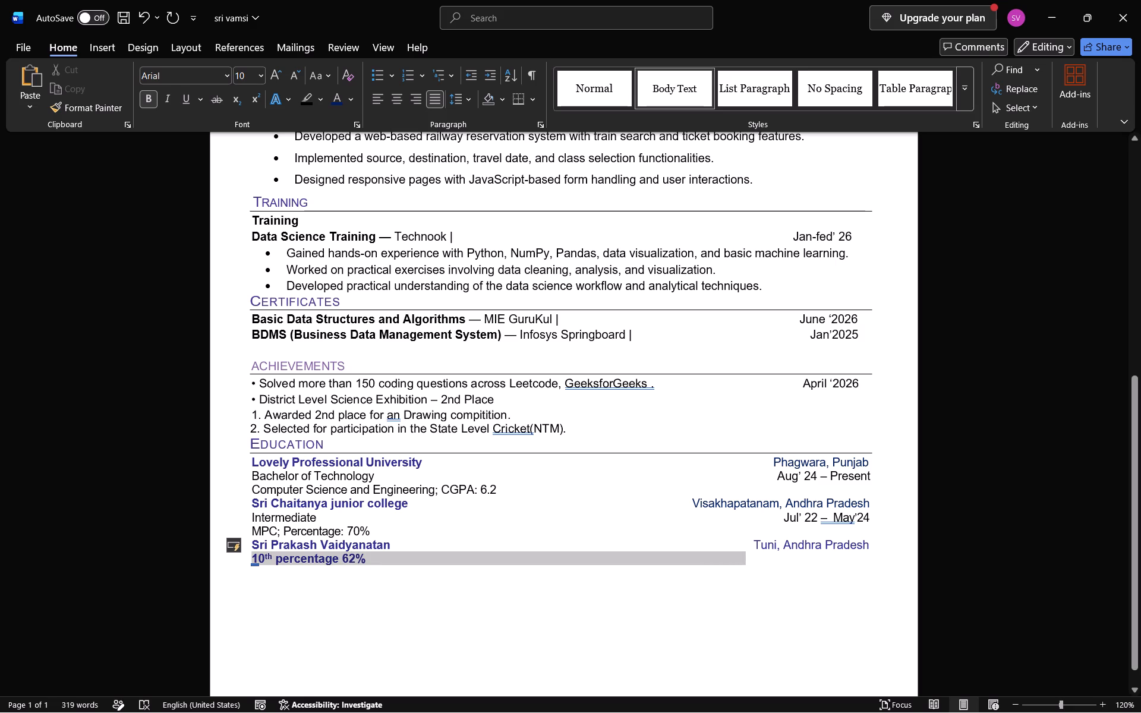
left_click_drag(251, 553, 255, 557)
left_click_drag(255, 557, 251, 556)
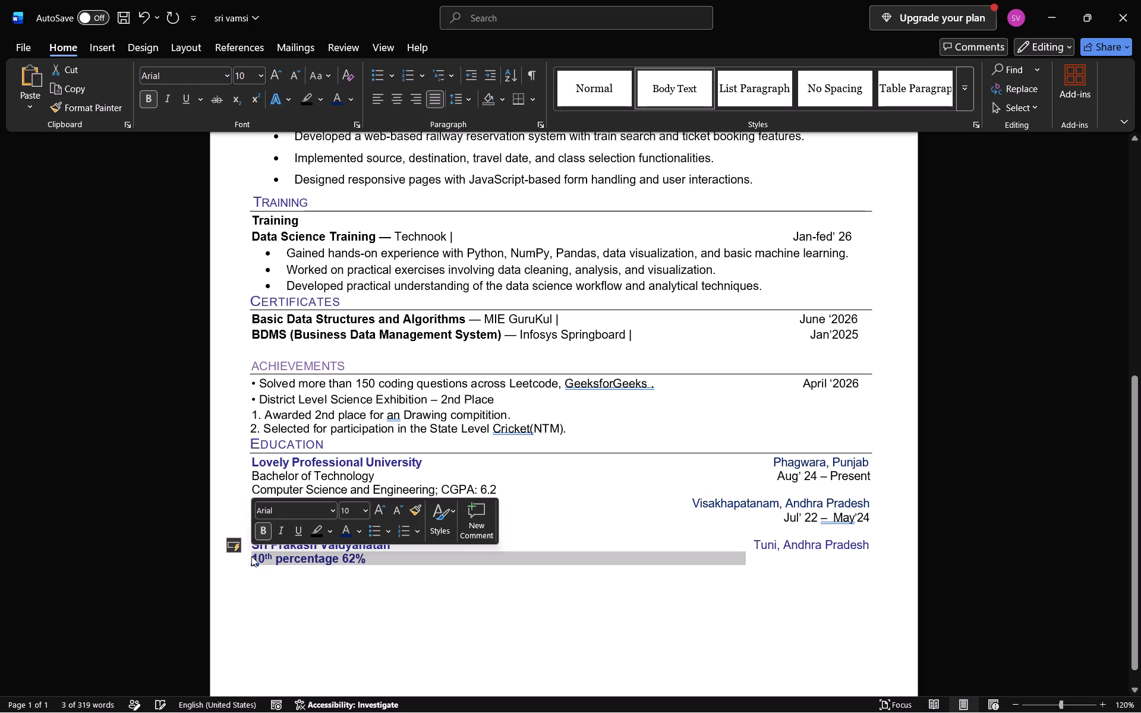
left_click(261, 528)
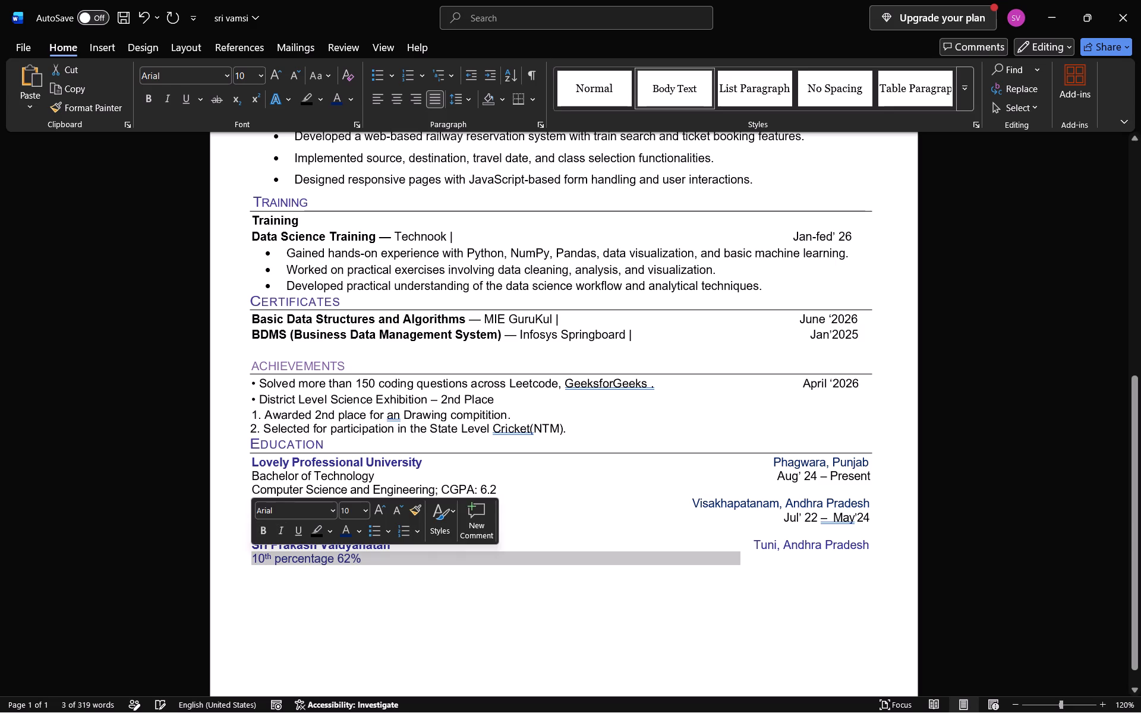
left_click(376, 565)
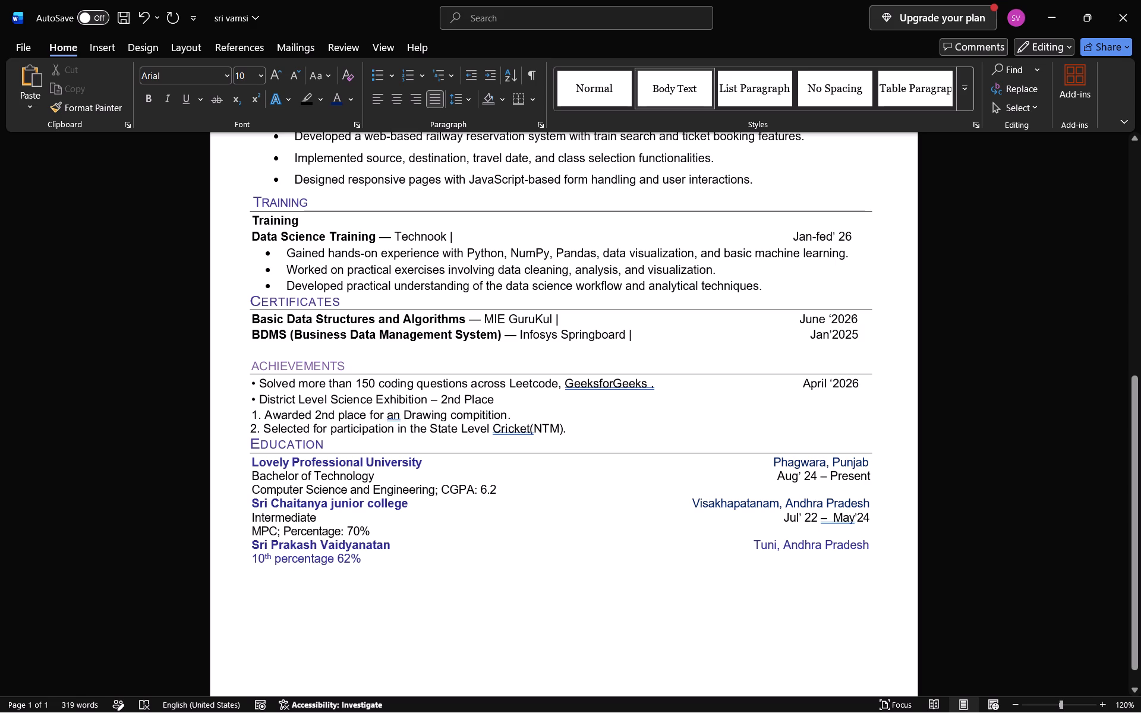
Set the font colour of the "10th percentage 62%" line to the theme black.
left_click_drag(370, 563, 257, 559)
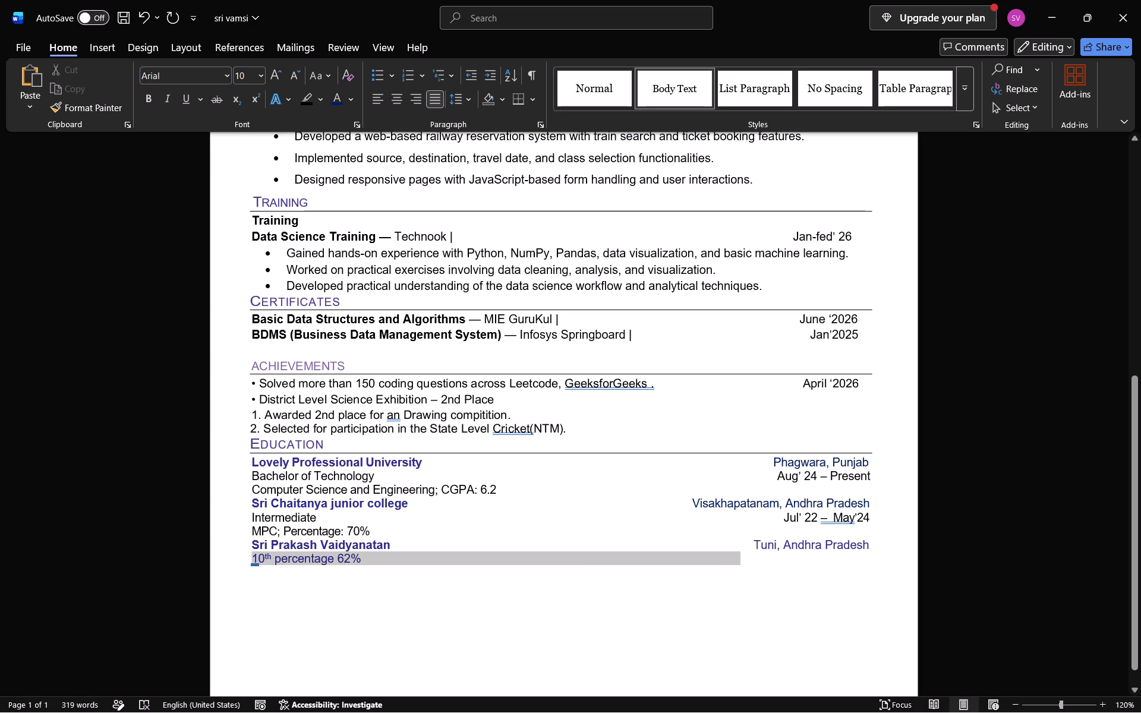
left_click_drag(257, 559, 253, 558)
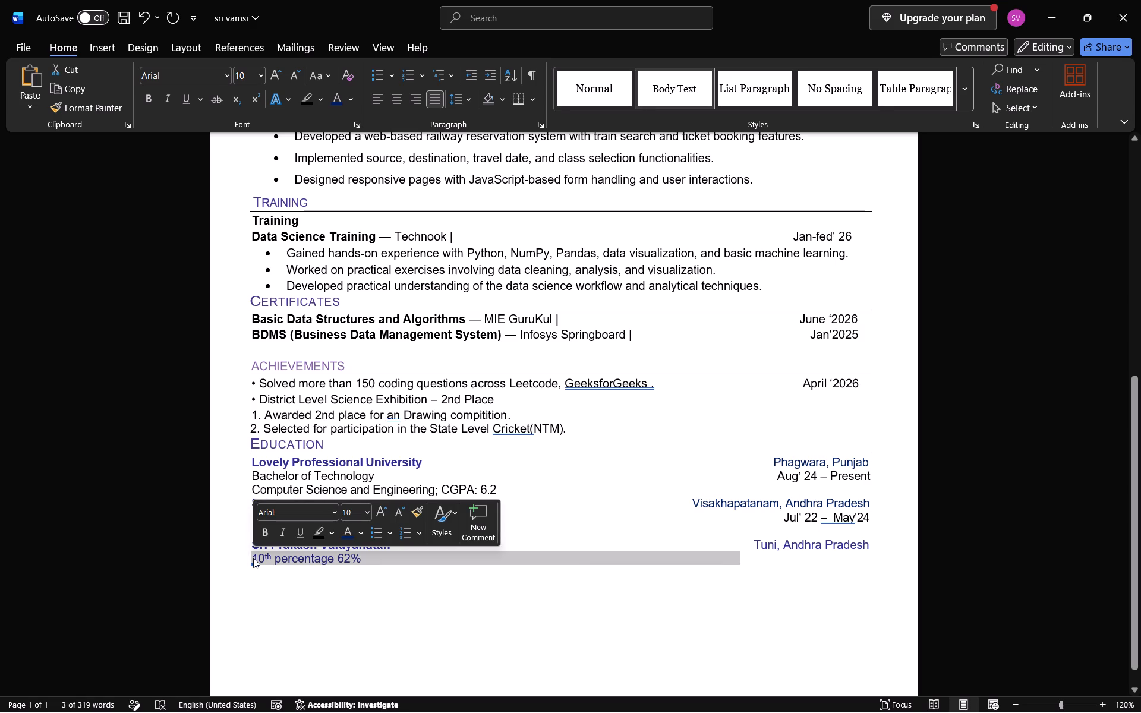
left_click(360, 529)
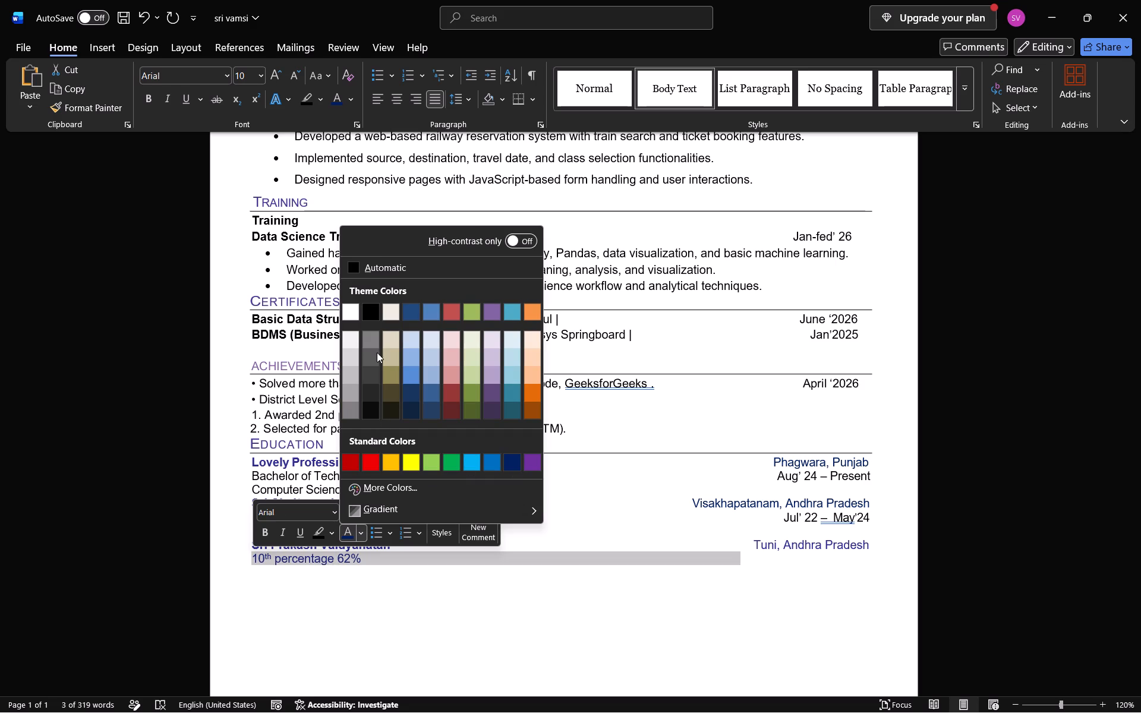
left_click(370, 316)
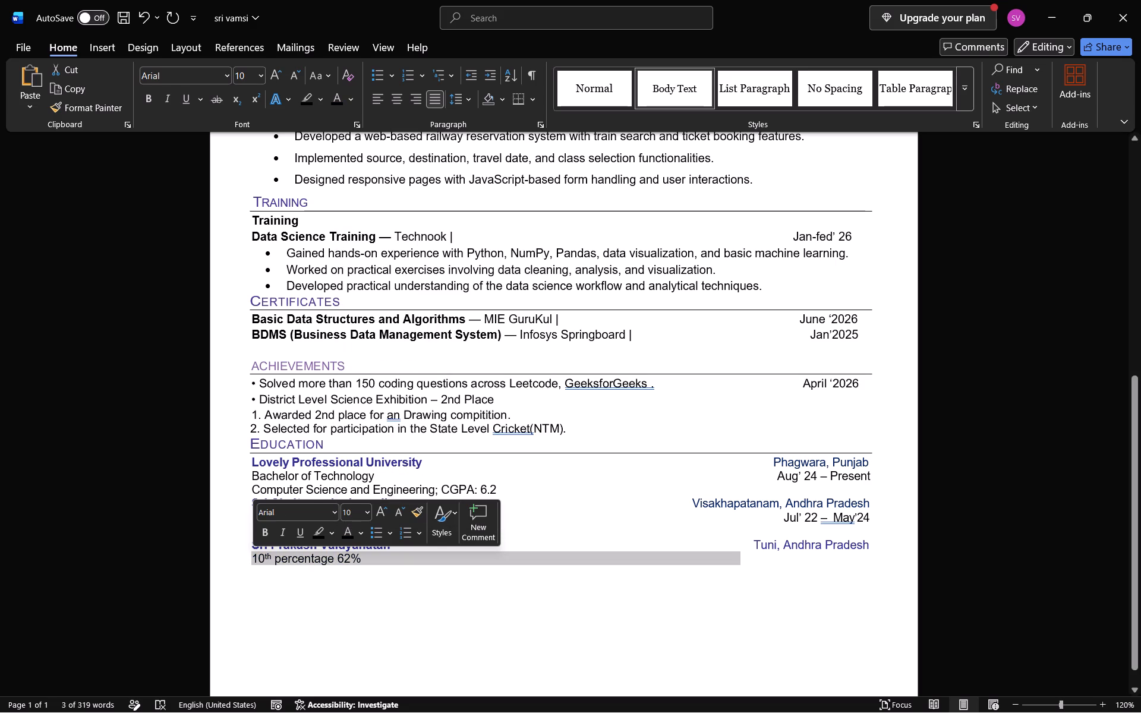
left_click(278, 558)
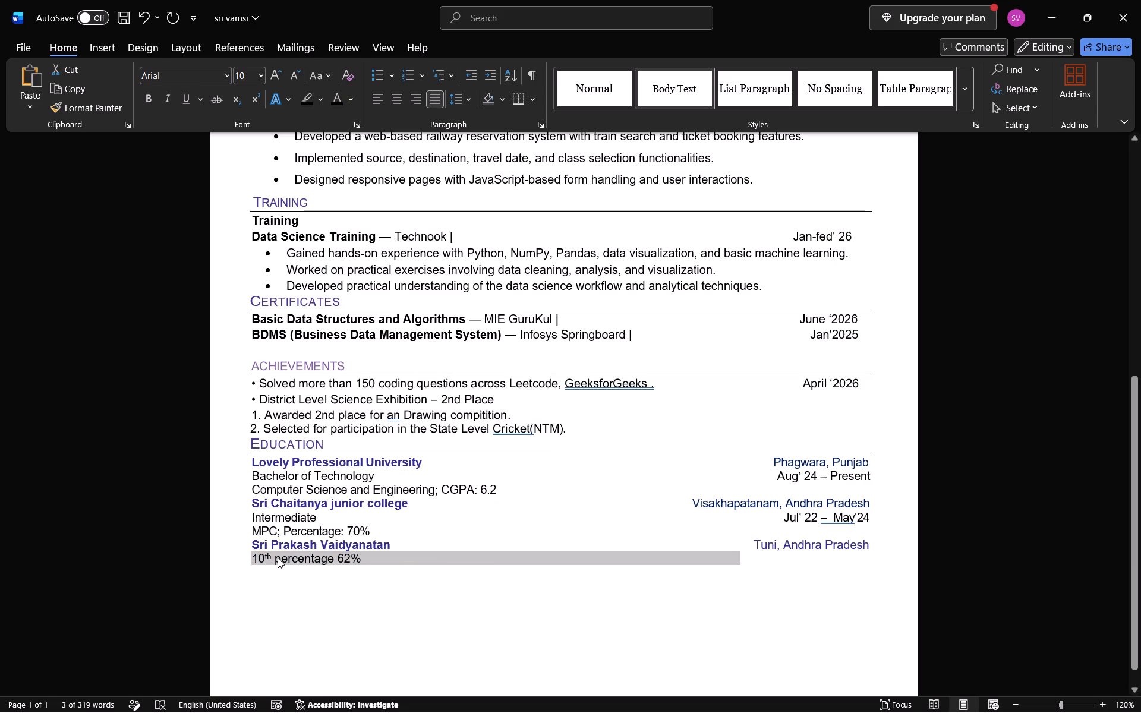
Capitalise the first letter of "percentage" so the line reads "10th Percentage 62%".
left_click(282, 560)
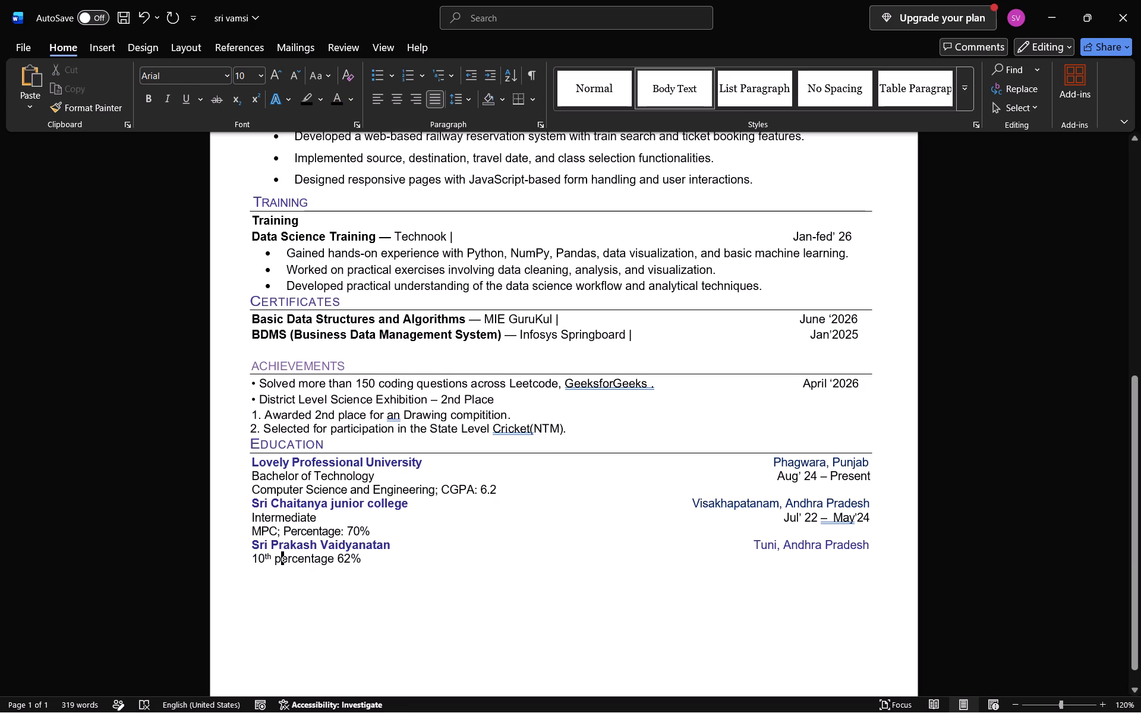
key("BackSpace")
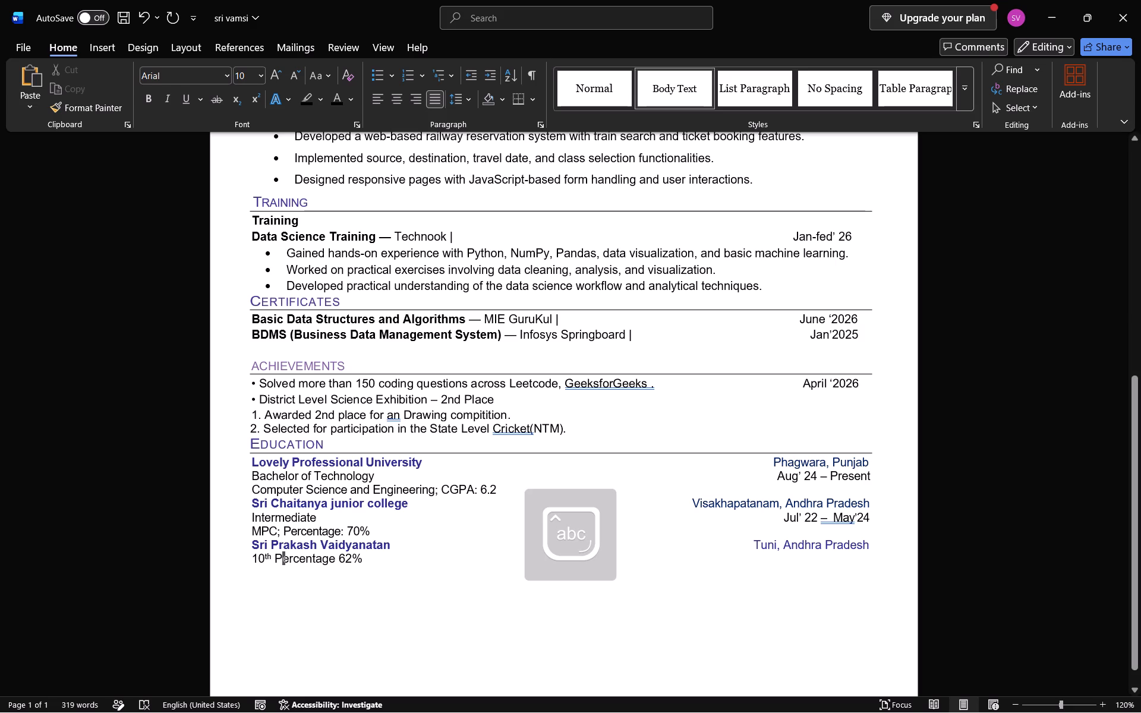
Adjust the run of spaces after "10th Percentage 62%" to position the insertion point along the line beneath "Tuni, Andhra Pradesh".
left_click(371, 557)
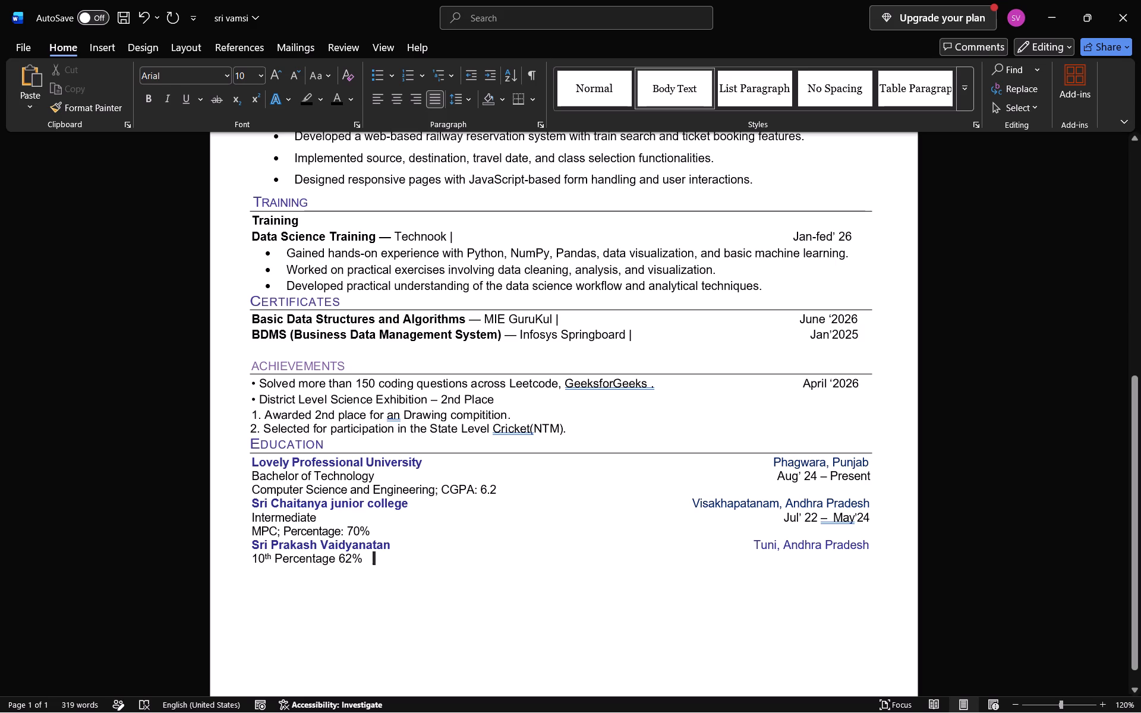
key("space")
key("space")
key("space")
key("space")
key("space")
key("space")
key("space")
key("space")
key("space")
key("space")
key("space")
key("space")
key("space")
key("space")
key("space")
key("space")
key("space")
key("space")
key("space")
key("space")
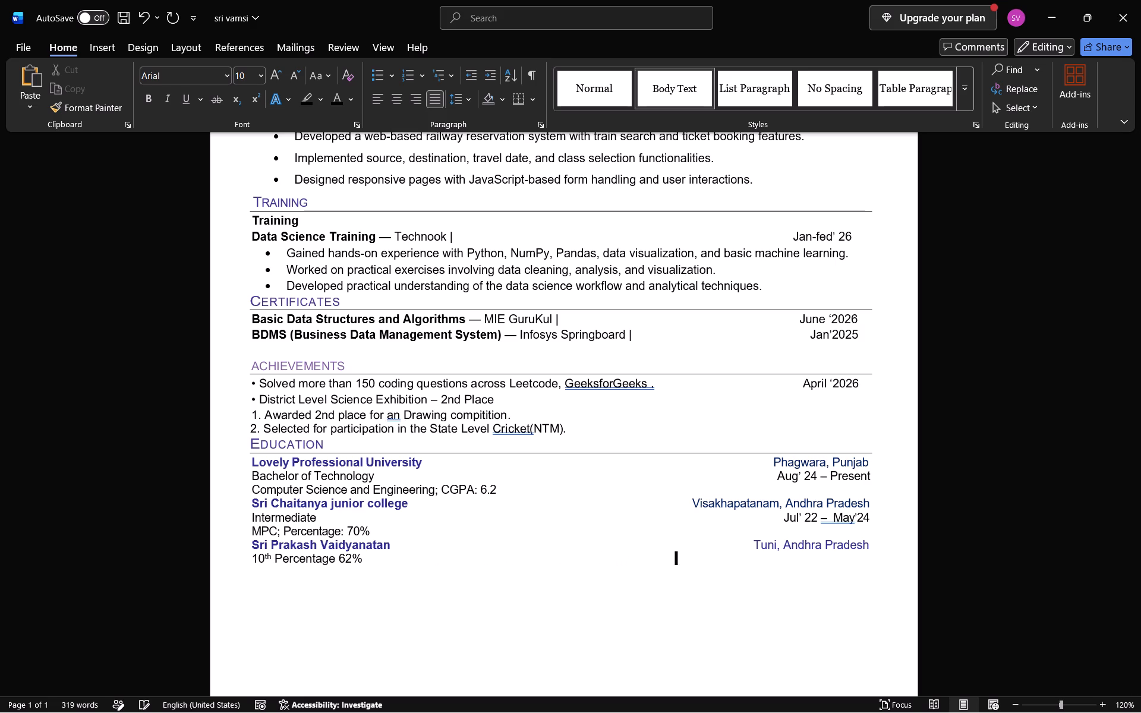
key("BackSpace")
key("BackSpace")
key("BackSpace")
key("BackSpace")
key("BackSpace")
key("BackSpace")
key("BackSpace")
key("BackSpace")
key("BackSpace")
key("BackSpace")
key("BackSpace")
key("BackSpace")
key("BackSpace")
key("BackSpace")
key("BackSpace")
key("BackSpace")
key("BackSpace")
key("BackSpace")
key("BackSpace")
key("BackSpace")
key("BackSpace")
key("BackSpace")
key("BackSpace")
key("BackSpace")
key("BackSpace")
key("BackSpace")
key("BackSpace")
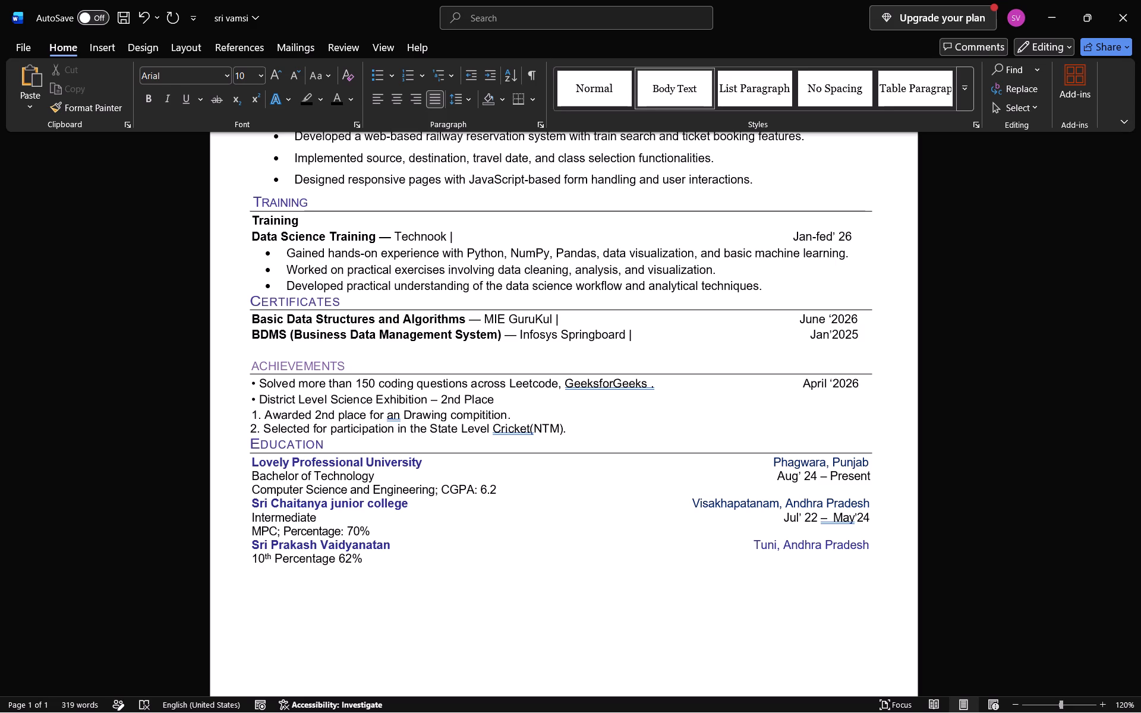
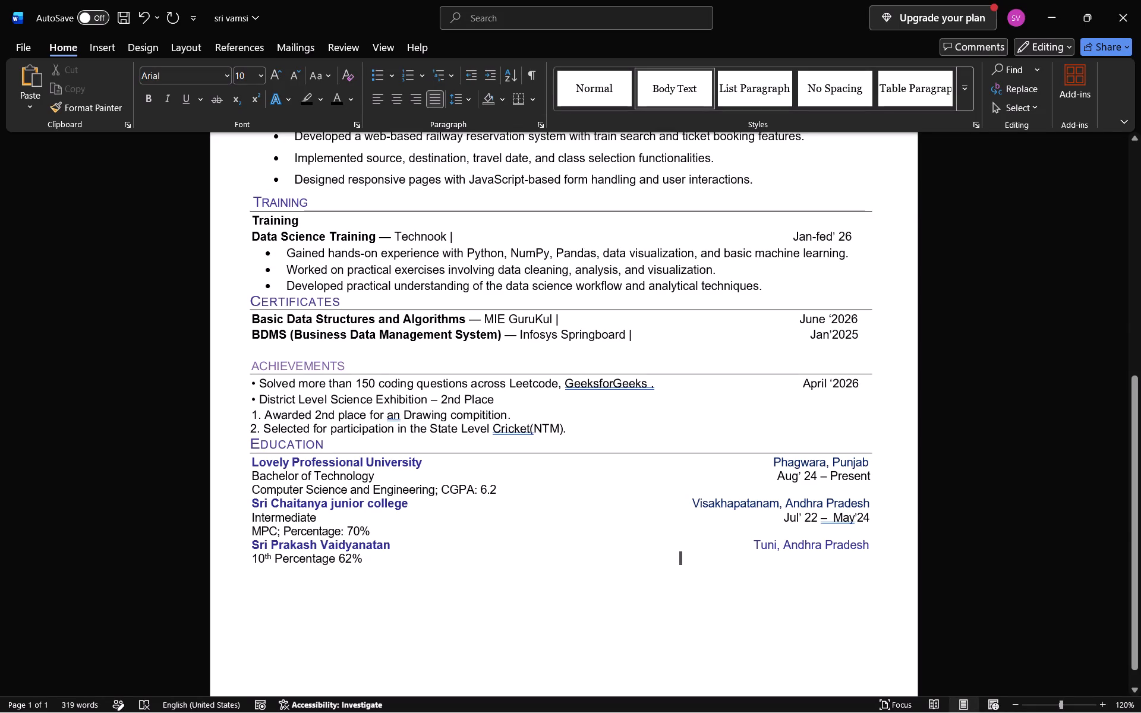
Add spaces along the "10th Percentage 62%" line and enter the start date "Jun' 21" beneath "Tuni, Andhra Pradesh".
key("space")
key("space")
key("space")
key("space")
key("space")
key("space")
key("space")
key("space")
key("space")
key("space")
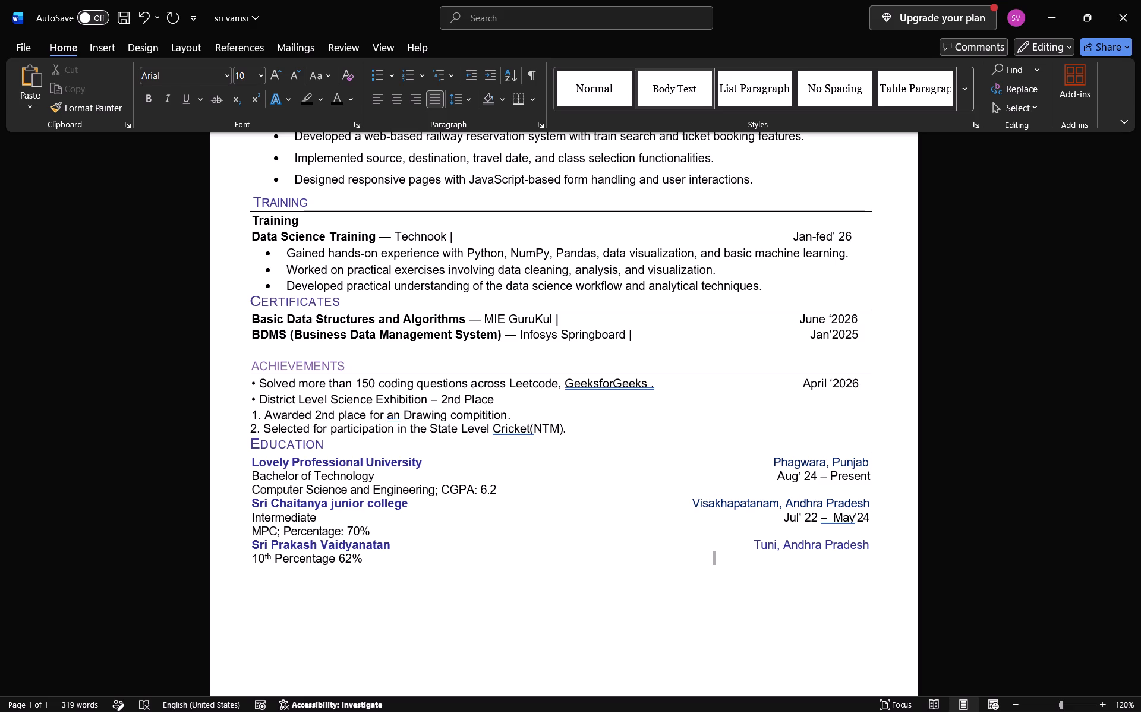
type("ju")
key("BackSpace")
key("BackSpace")
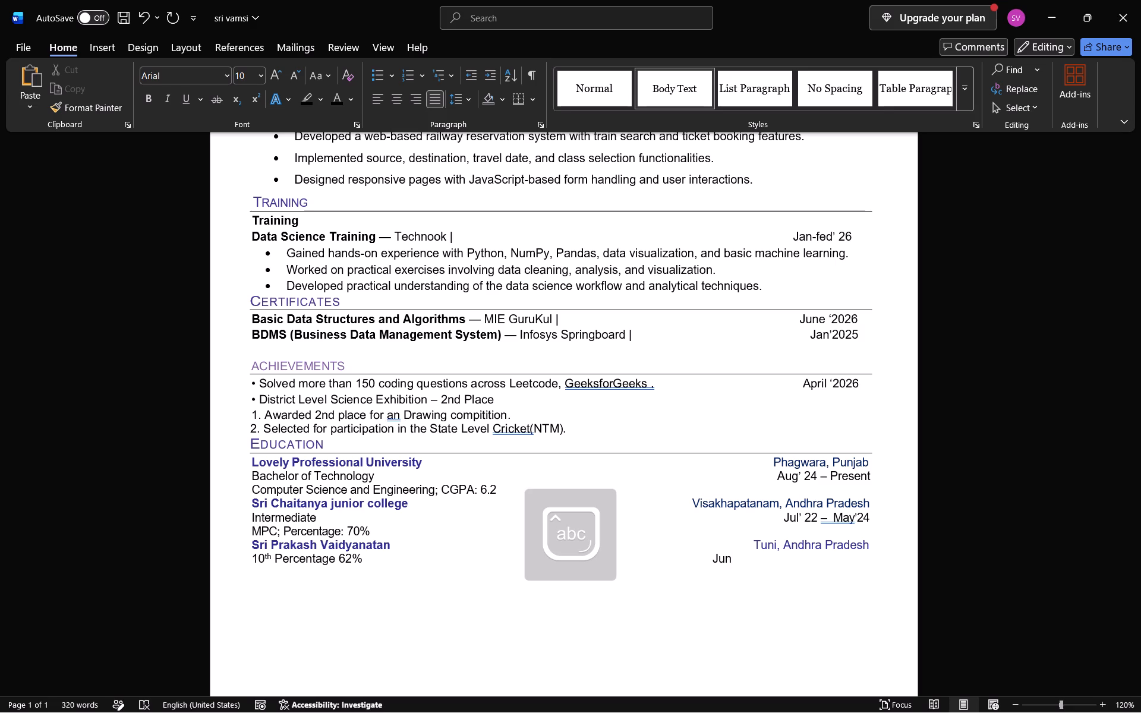
type("'")
key("space")
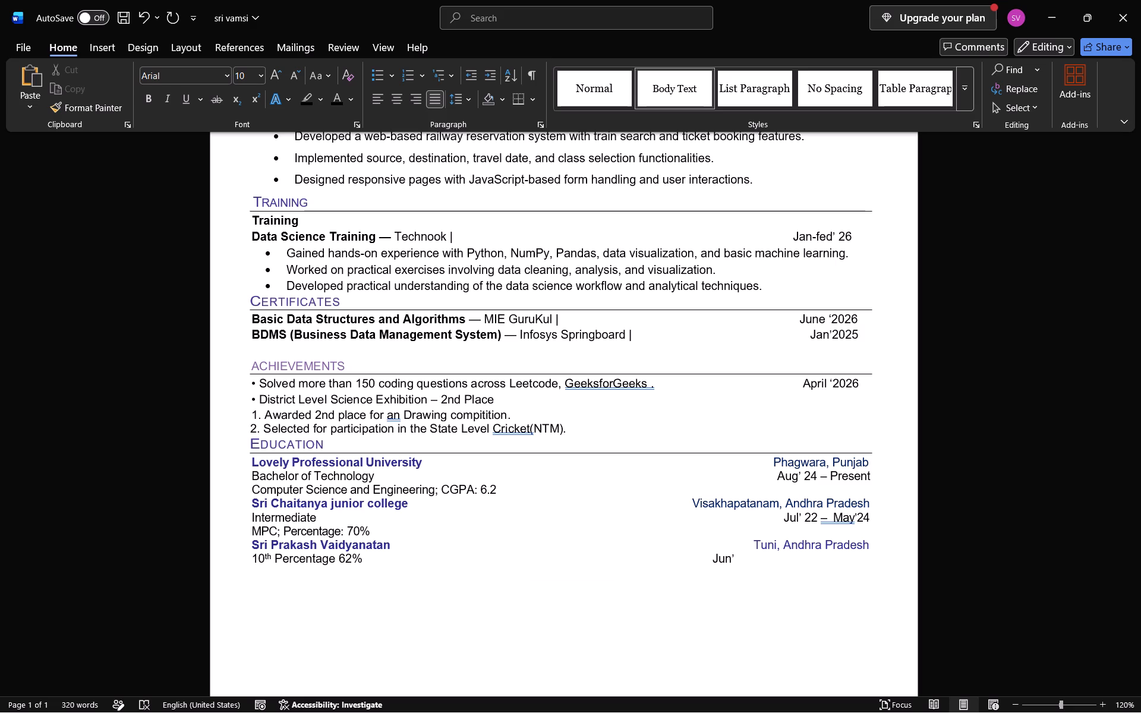
type("12")
key("BackSpace")
key("BackSpace")
type("21")
key("space")
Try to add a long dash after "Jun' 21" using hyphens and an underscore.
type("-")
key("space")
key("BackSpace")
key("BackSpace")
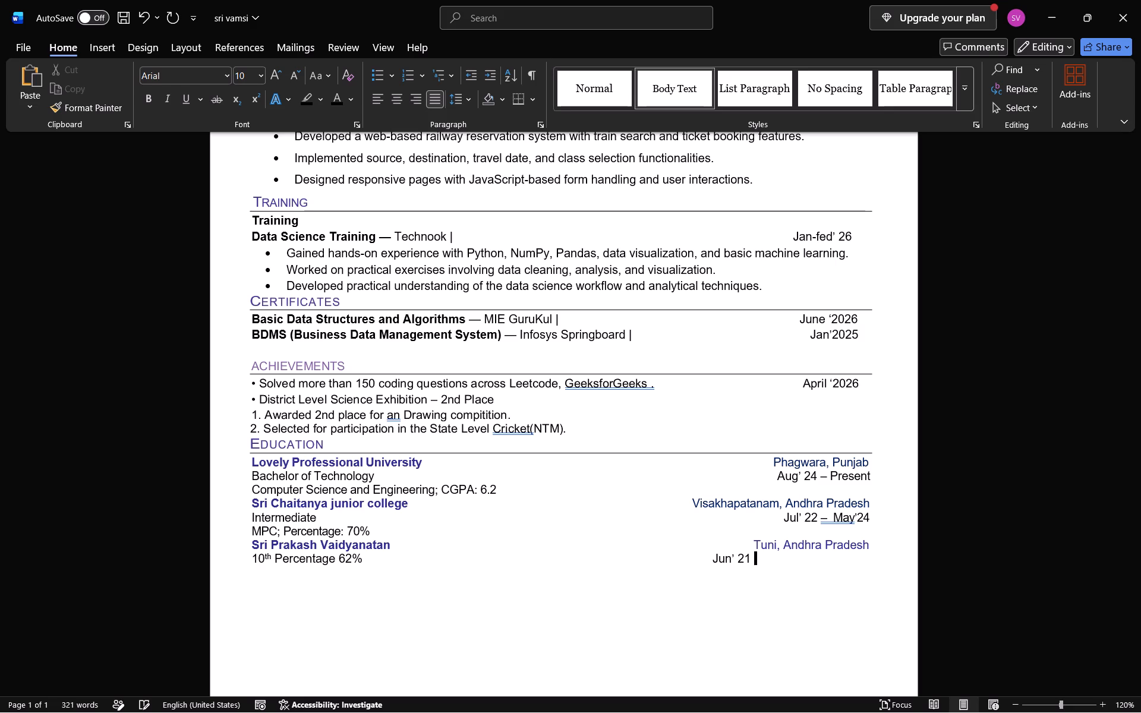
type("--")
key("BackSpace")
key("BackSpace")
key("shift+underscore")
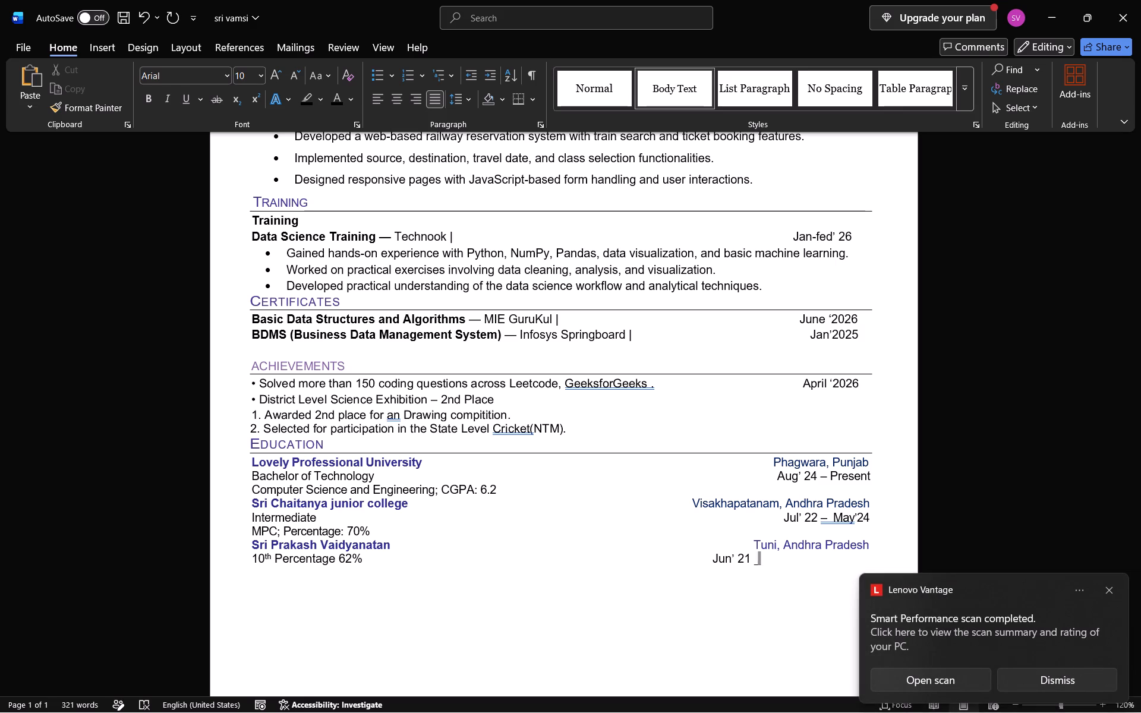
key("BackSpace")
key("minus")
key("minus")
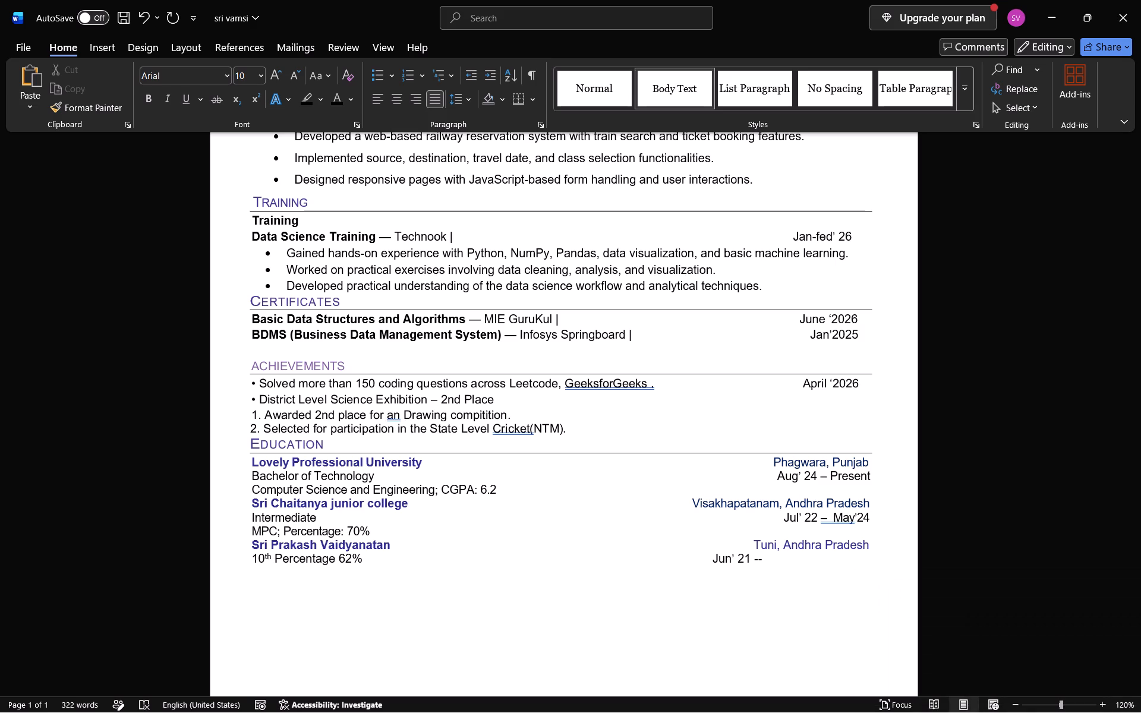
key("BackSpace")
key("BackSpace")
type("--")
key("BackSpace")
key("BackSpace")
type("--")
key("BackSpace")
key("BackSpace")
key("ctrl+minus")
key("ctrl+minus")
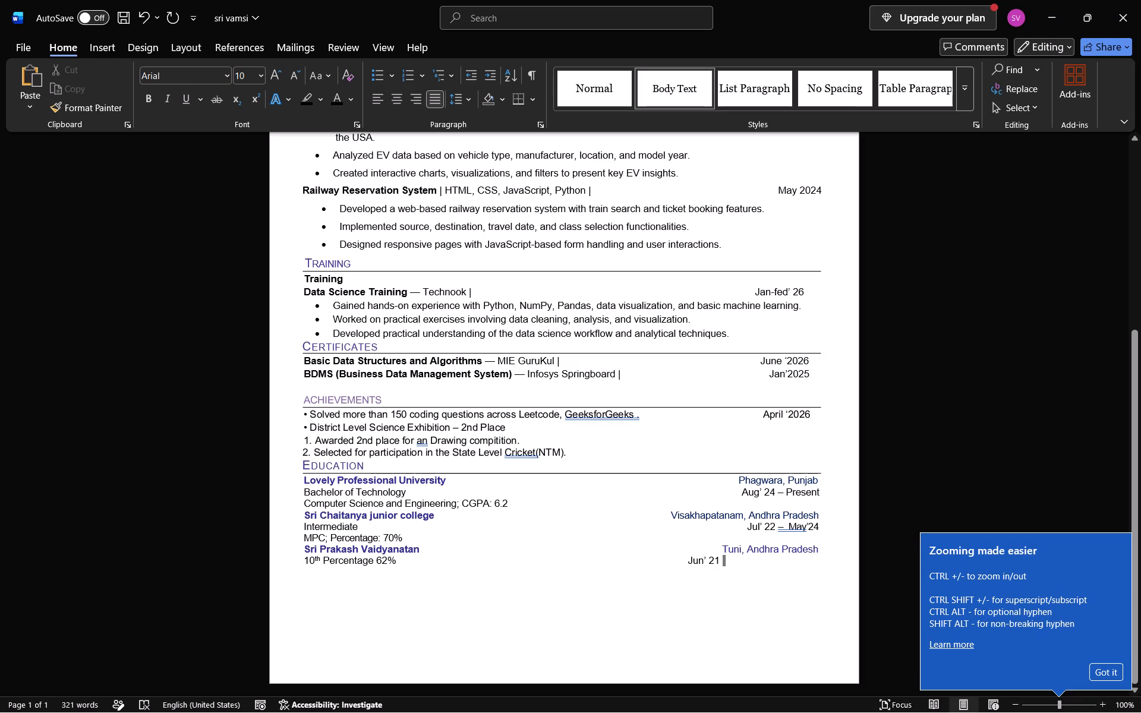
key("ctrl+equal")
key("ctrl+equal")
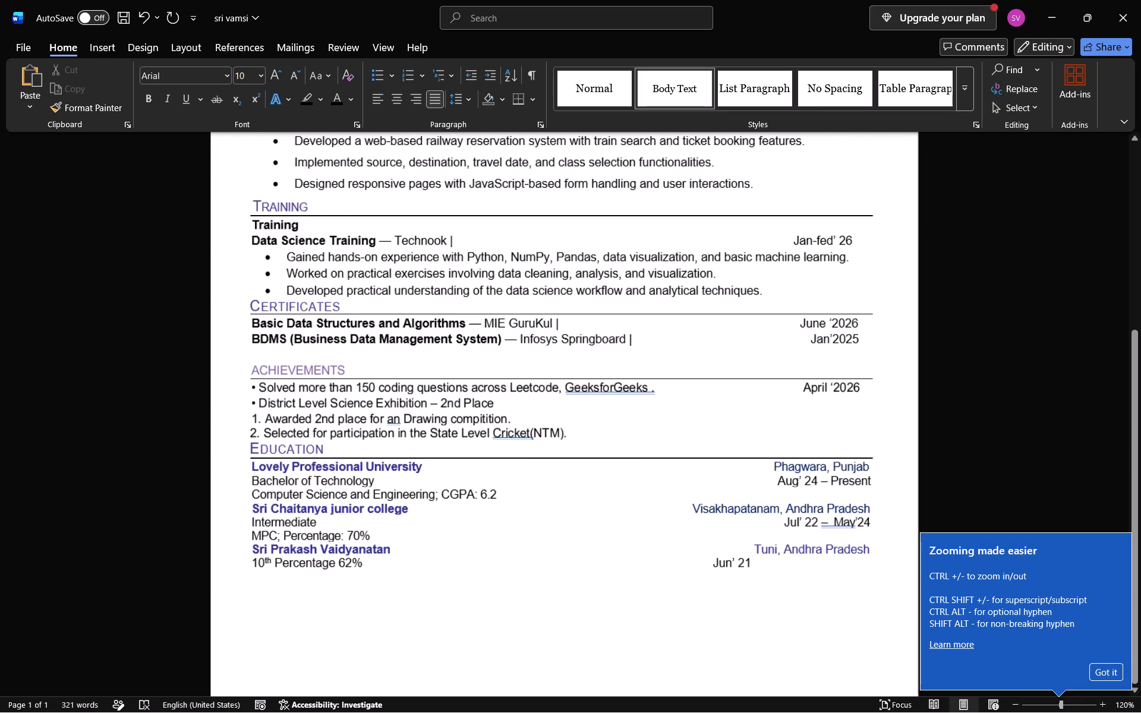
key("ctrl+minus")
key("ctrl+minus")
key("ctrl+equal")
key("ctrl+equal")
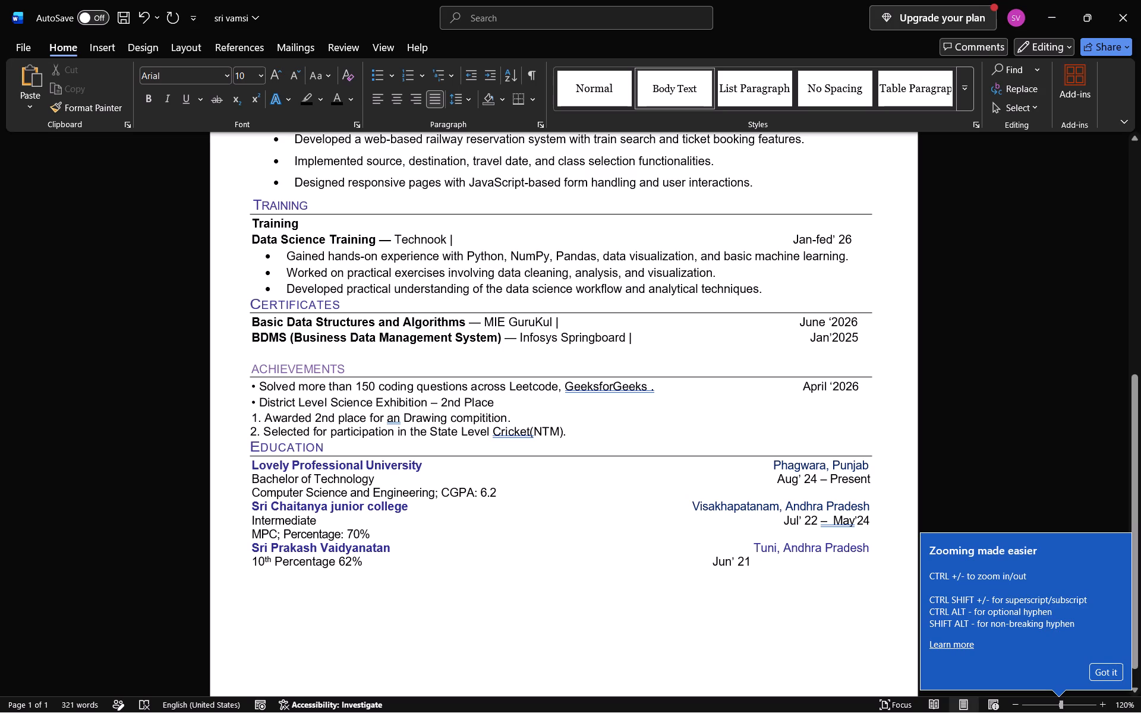
Ignore once the grammar suggestion on "– May" in the Sri Chaitanya junior college dates.
left_click(836, 526)
right_click(836, 526)
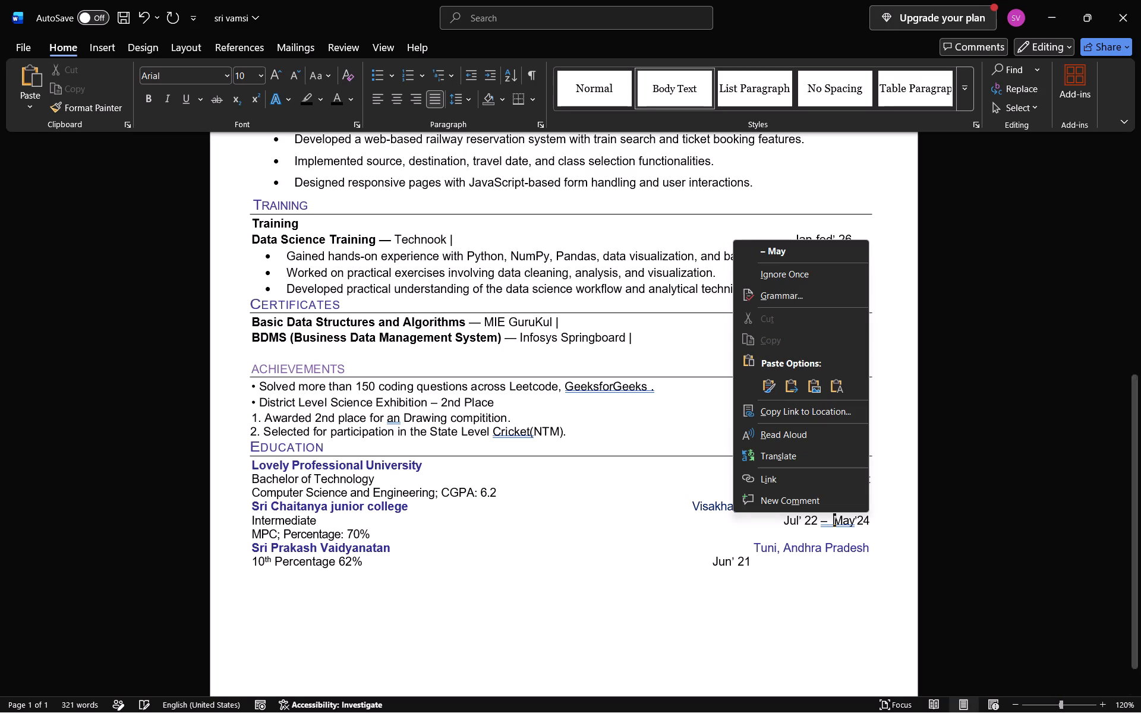
left_click(829, 266)
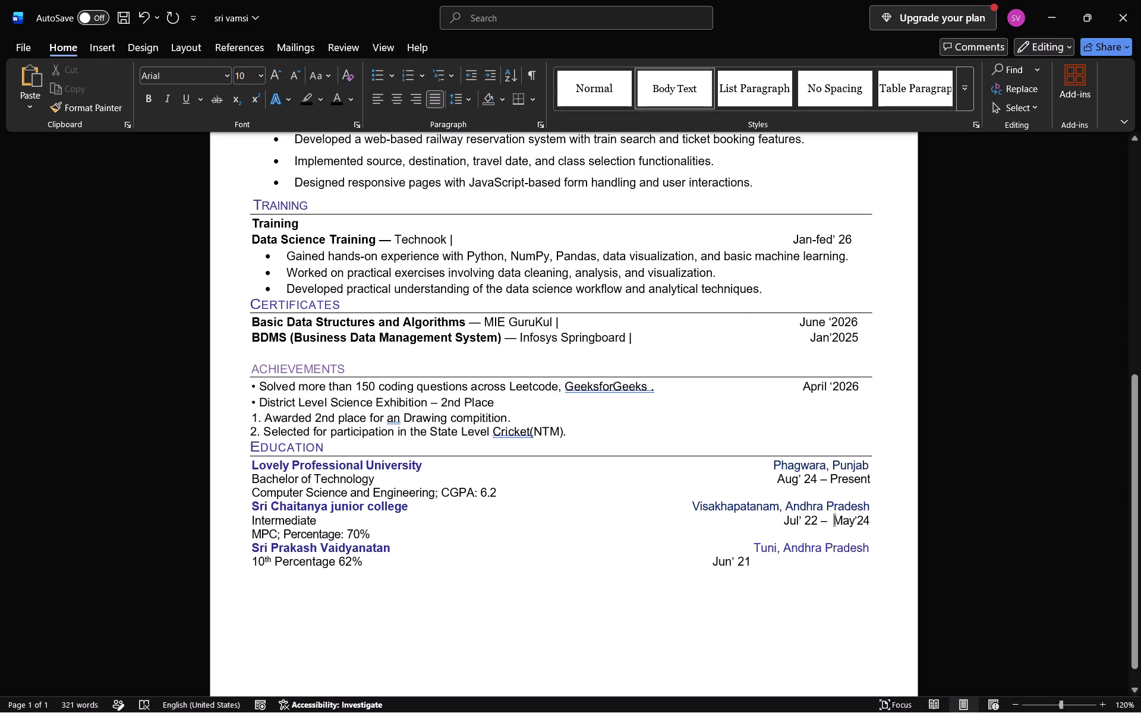
Copy the en dash from the Sri Chaitanya date range and paste it after "Jun' 21", followed by a space.
left_click(826, 522)
left_click_drag(826, 522, 822, 522)
left_click_drag(822, 522, 821, 522)
key("ctrl+c")
left_click(749, 564)
key("ctrl+v")
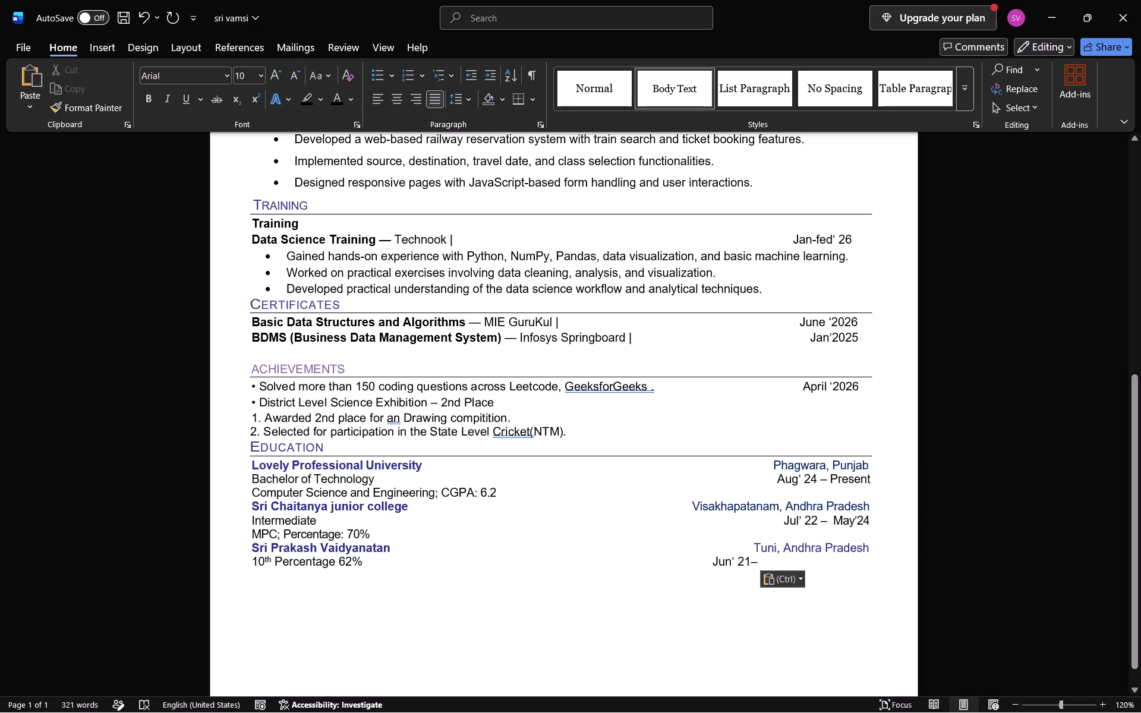
key("BackSpace")
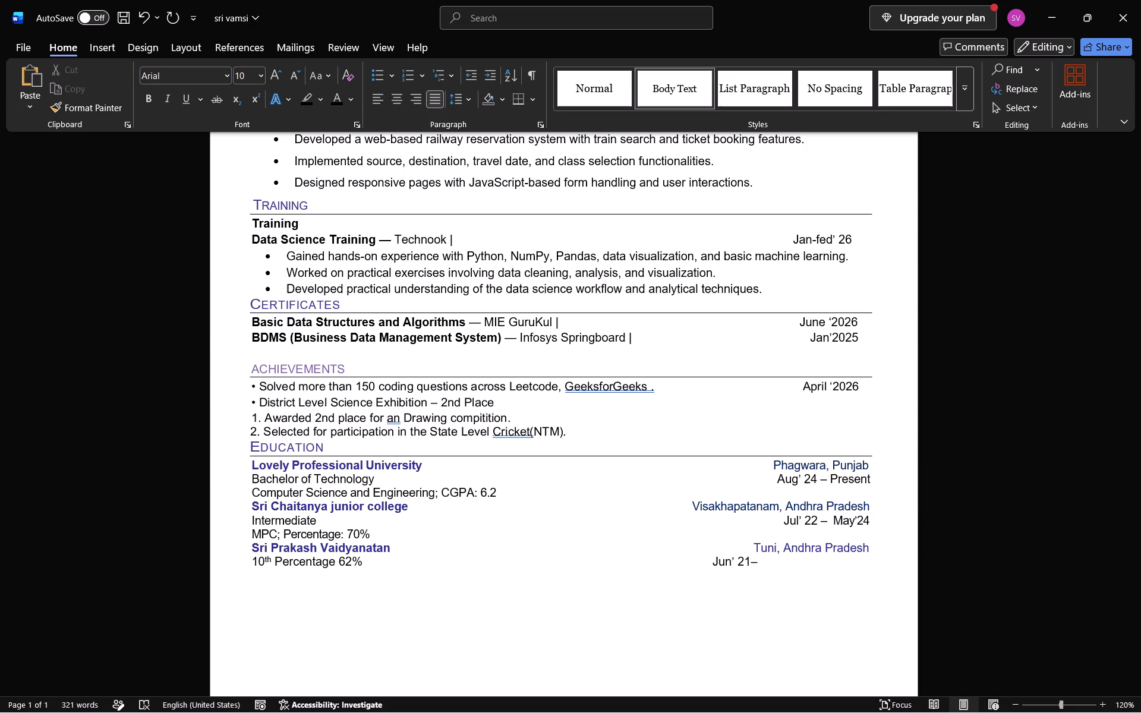
key("space")
Enter the end date "Apr ' 22" after the dash in the Sri Prakash date range.
key("a")
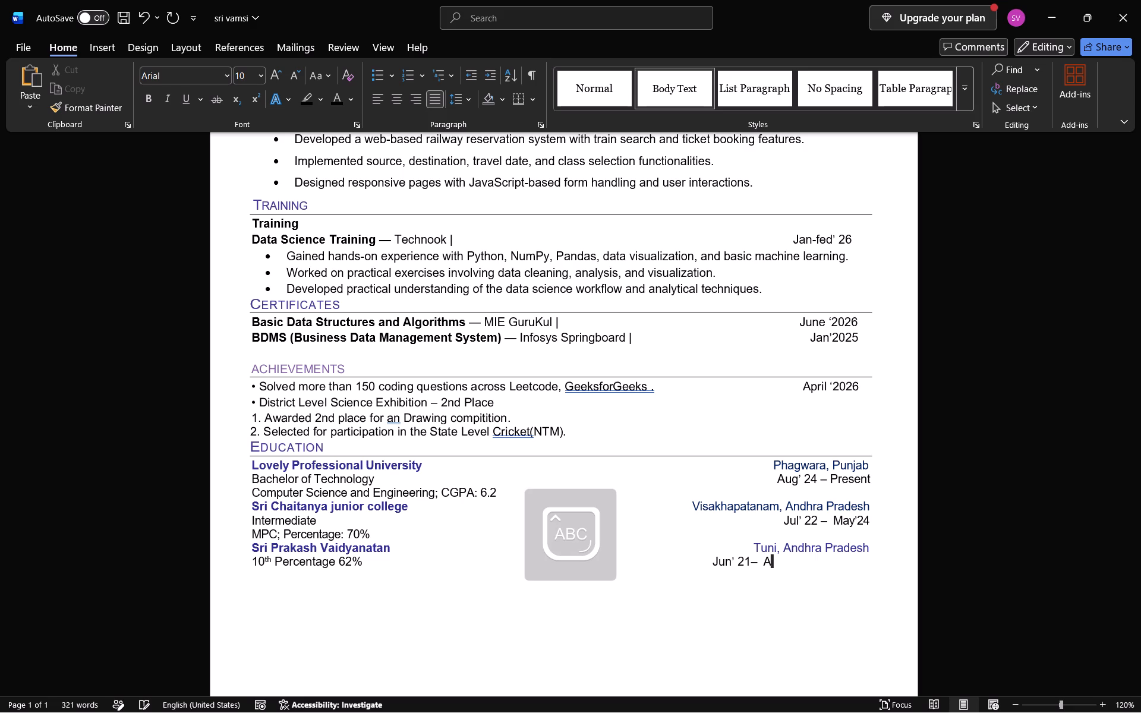
key("BackSpace")
type("r")
key("space")
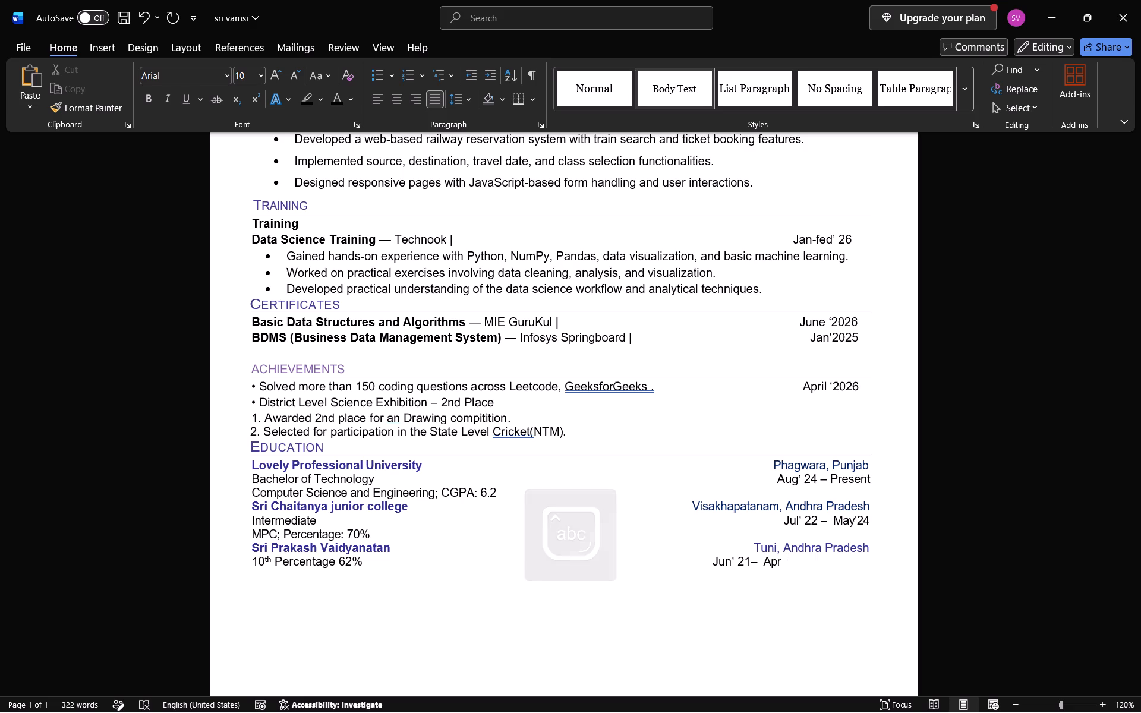
key("apostrophe")
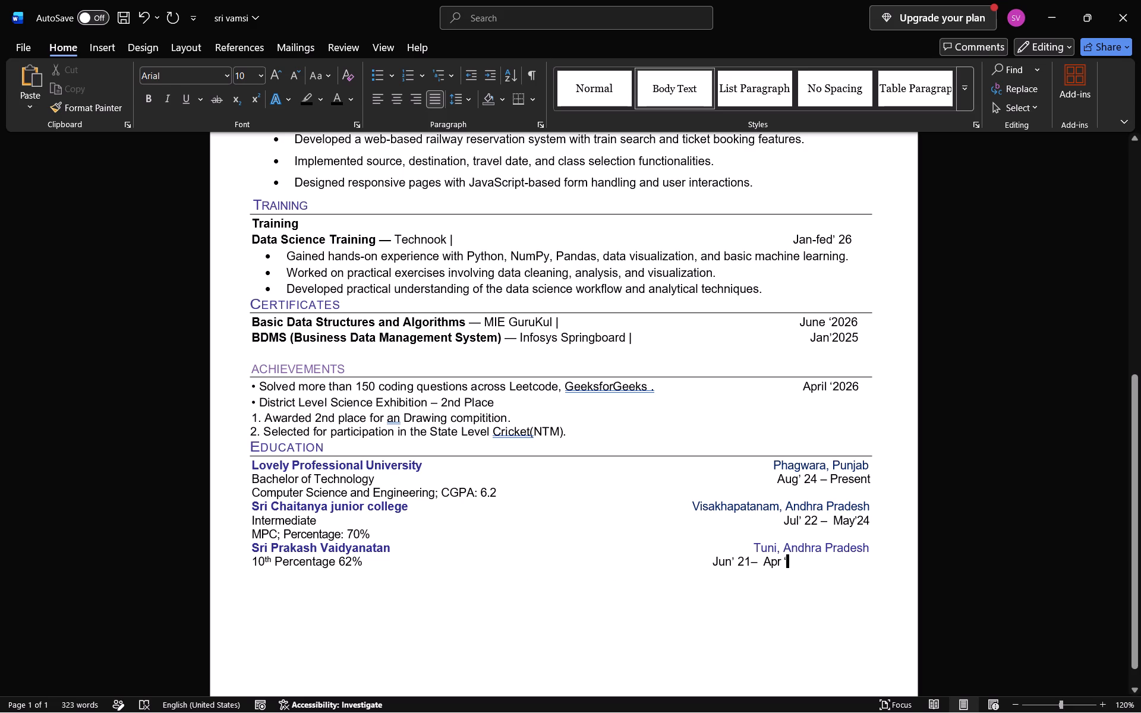
key("space")
type("22")
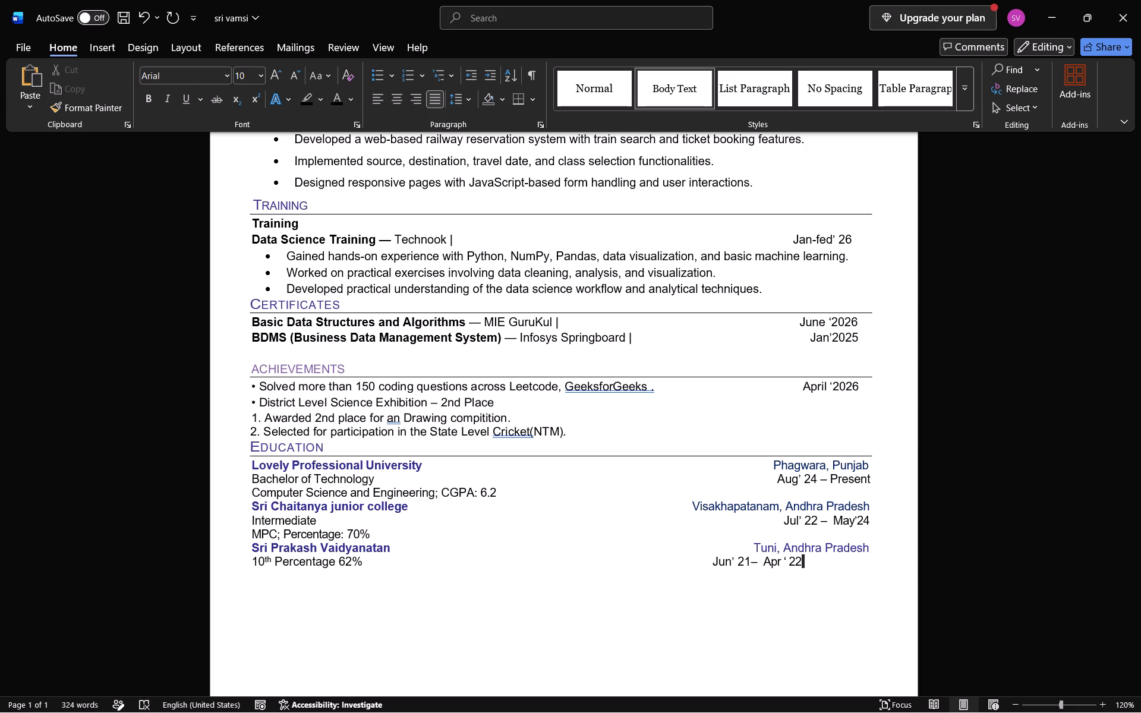
Insert spaces before "Jun' 21– Apr ' 22" to align the end of the date range with "Tuni, Andhra Pradesh" above it.
left_click(709, 561)
key("space")
key("space")
key("space")
key("space")
key("space")
key("space")
key("space")
key("space")
key("space")
key("space")
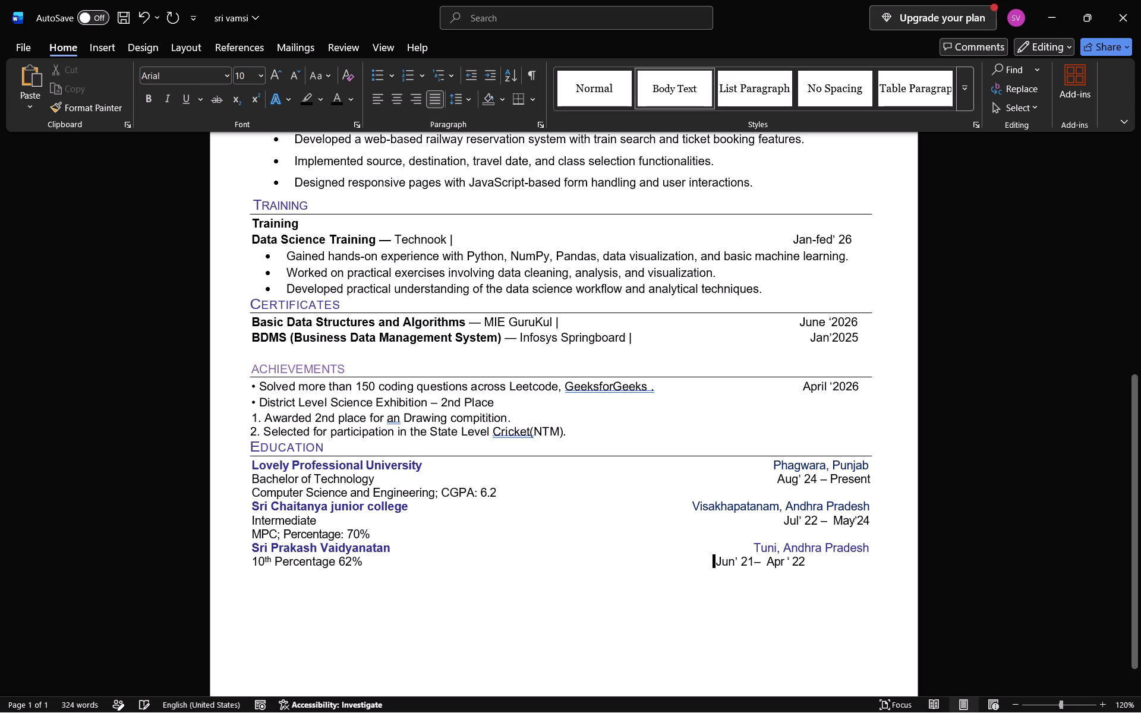
key("space")
key("space")
key("space")
key("space")
key("space")
key("space")
key("space")
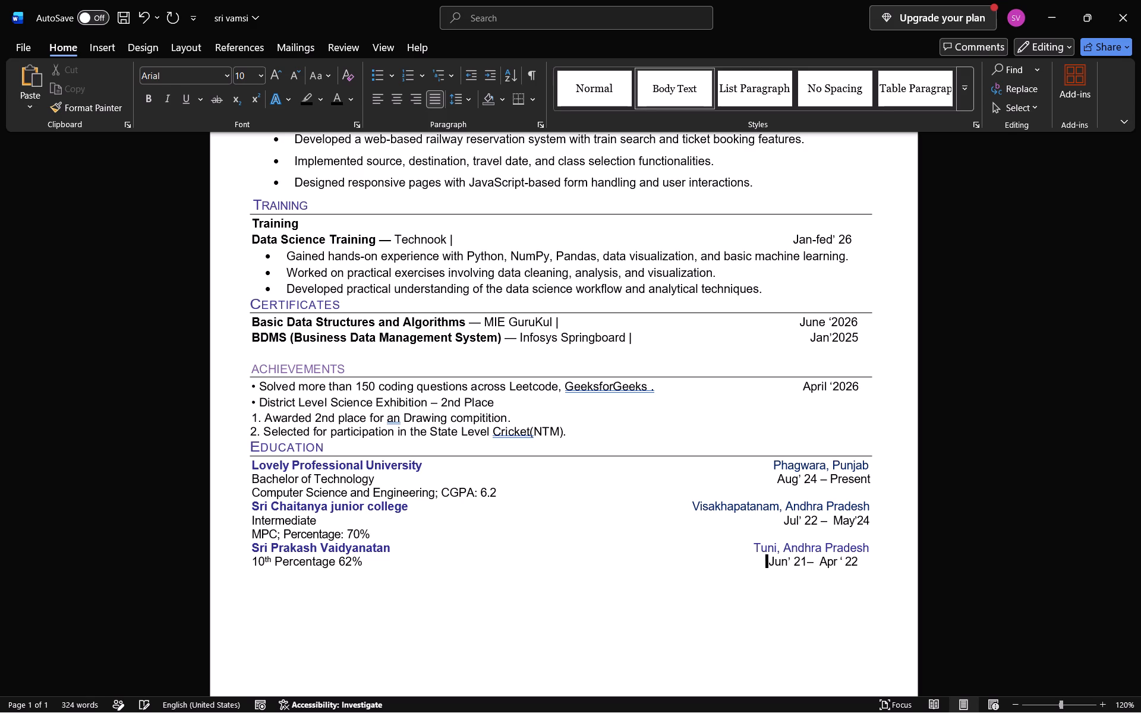
key("space")
key("space")
key("space")
key("space")
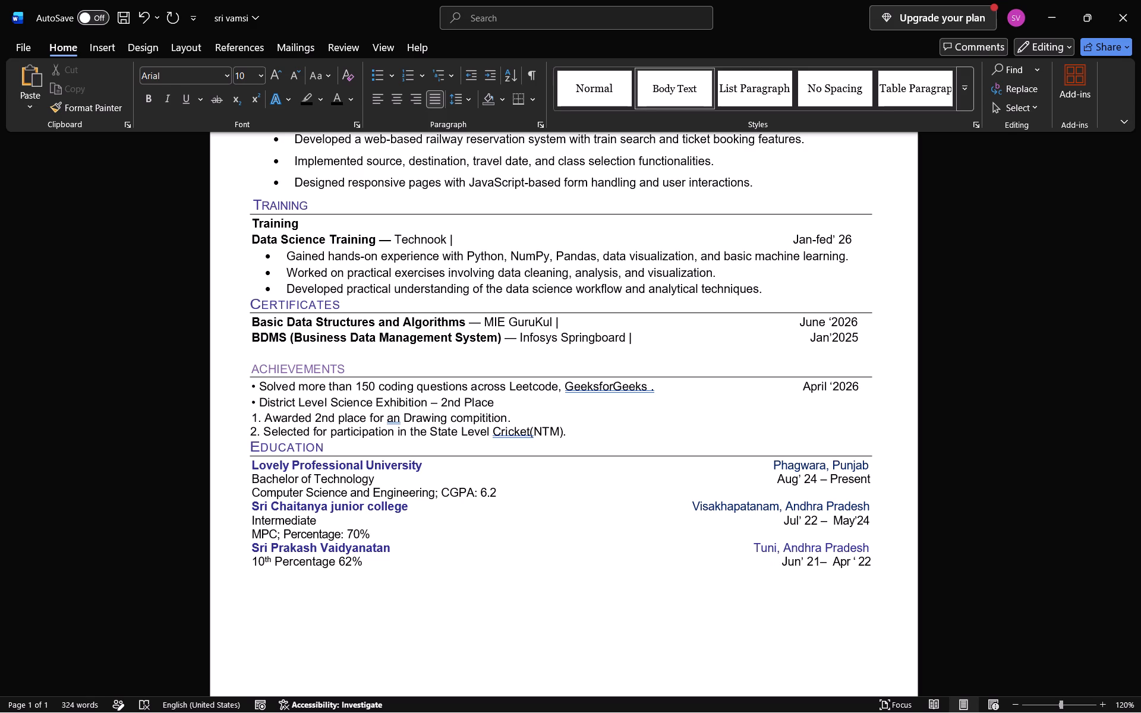
key("BackSpace")
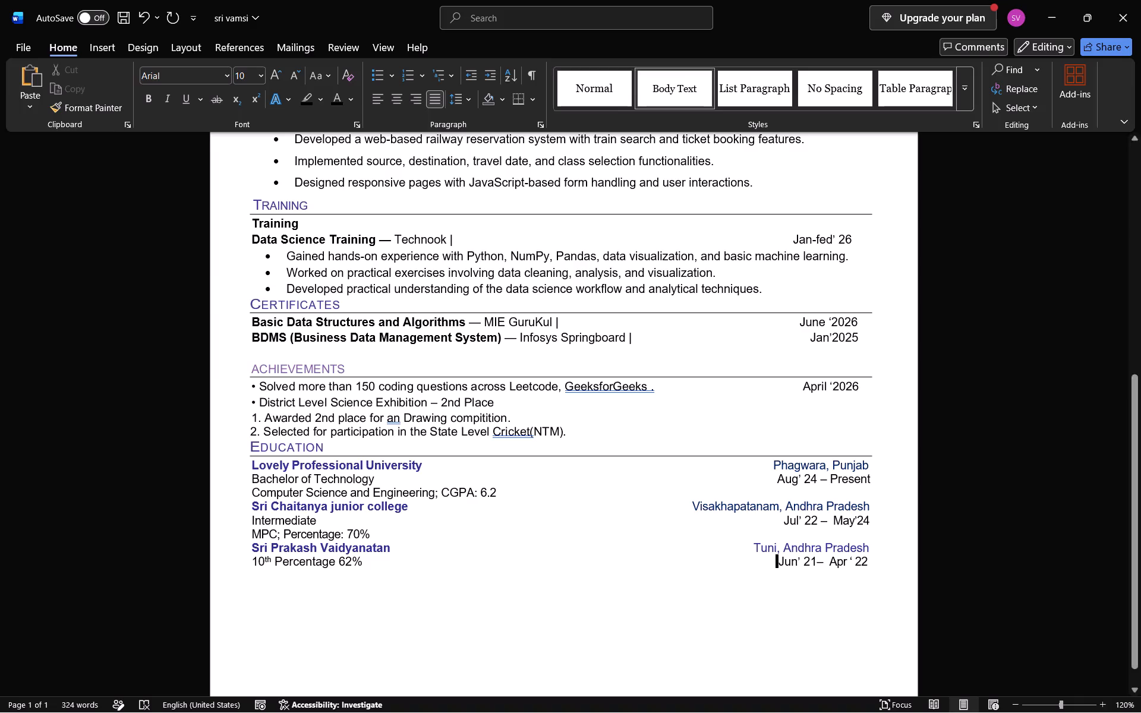
Look over the whole résumé page, from the name header down to the Education section.
scroll(646, 512, "down", 3)
scroll(646, 512, "up", 1)
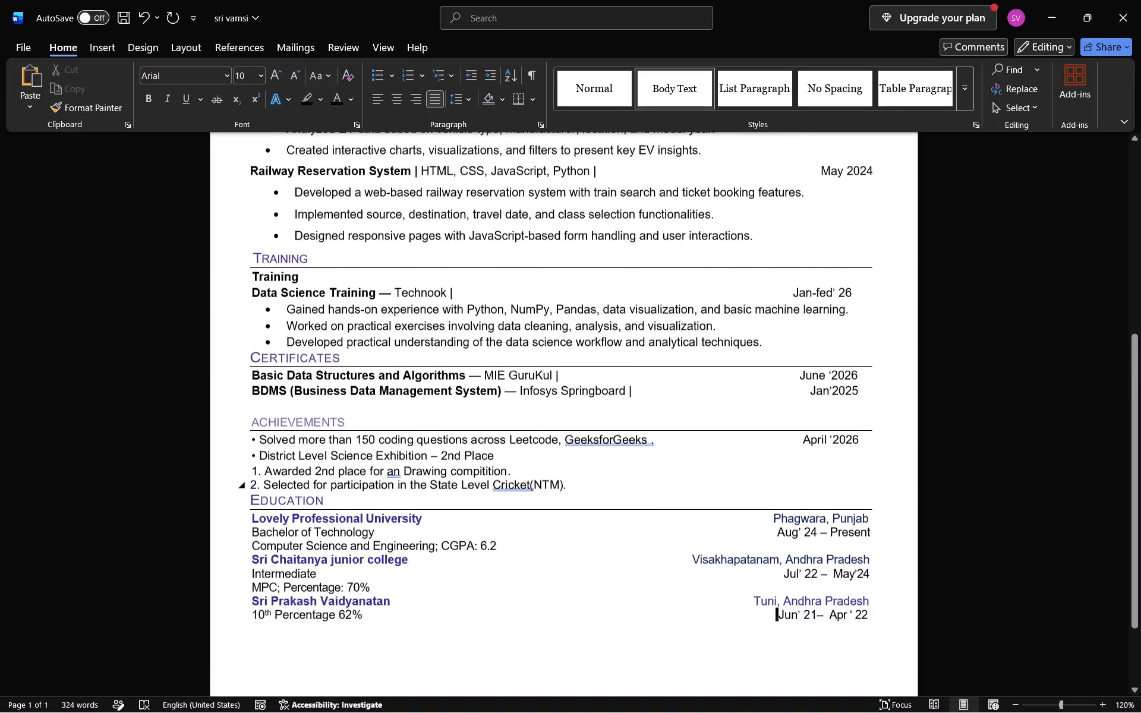
scroll(646, 512, "up", 1)
scroll(646, 512, "down", 5, "ctrl")
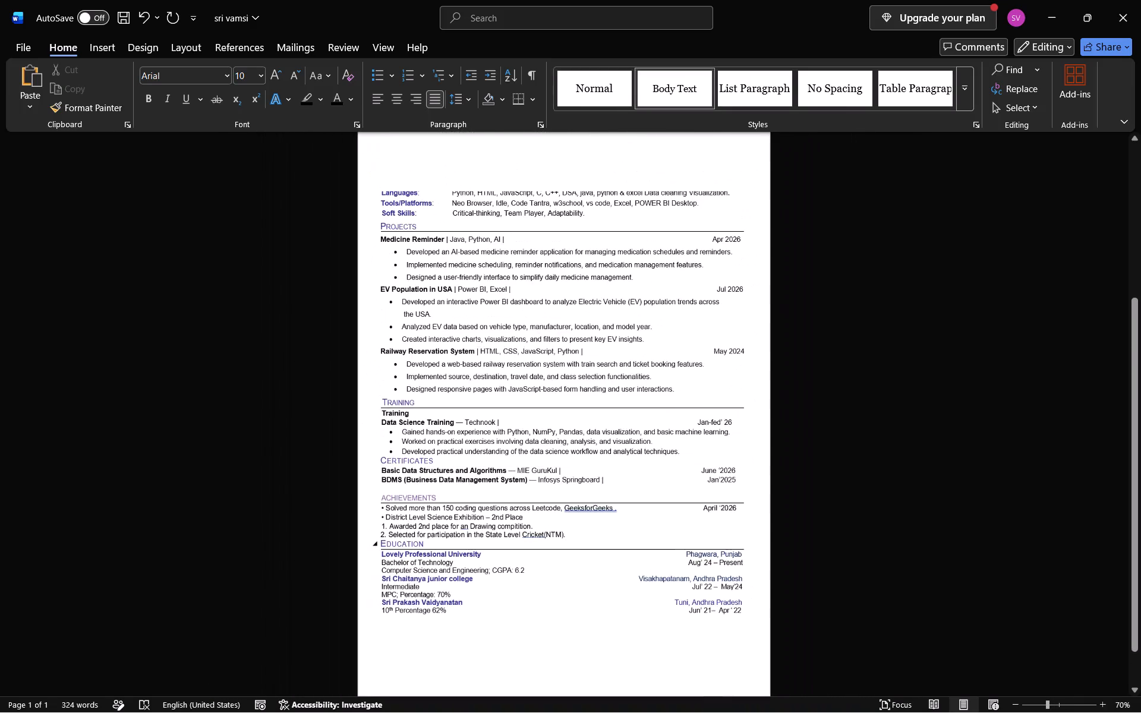
scroll(646, 512, "up", 8)
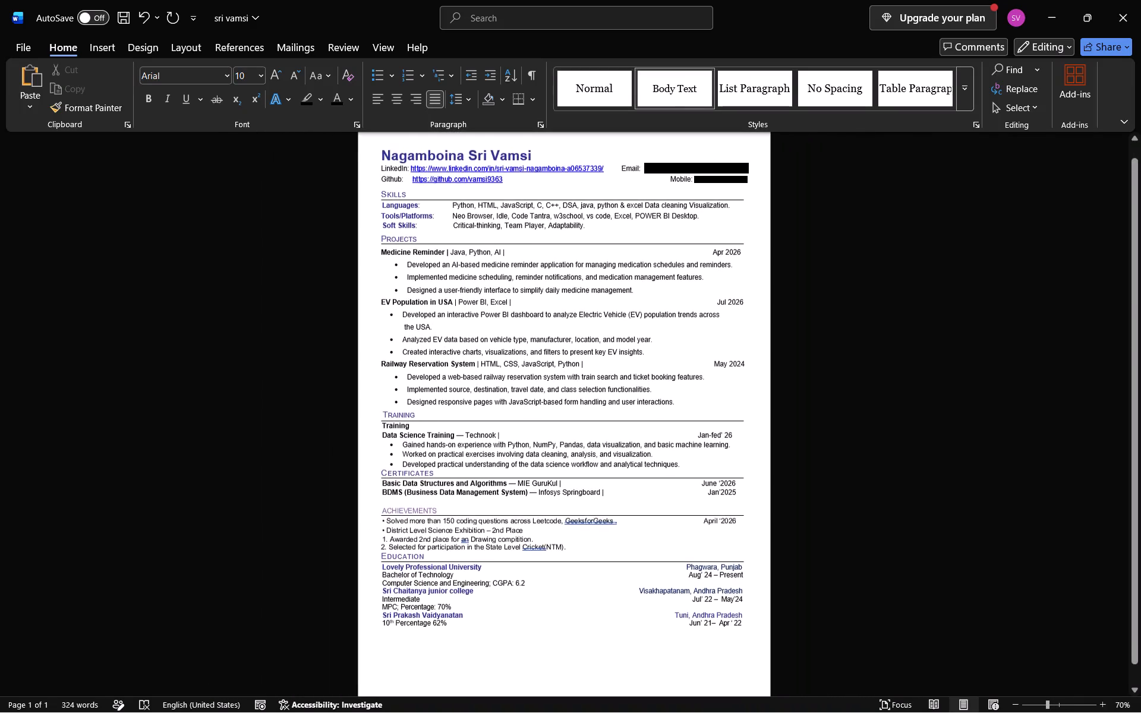
scroll(646, 512, "down", 8)
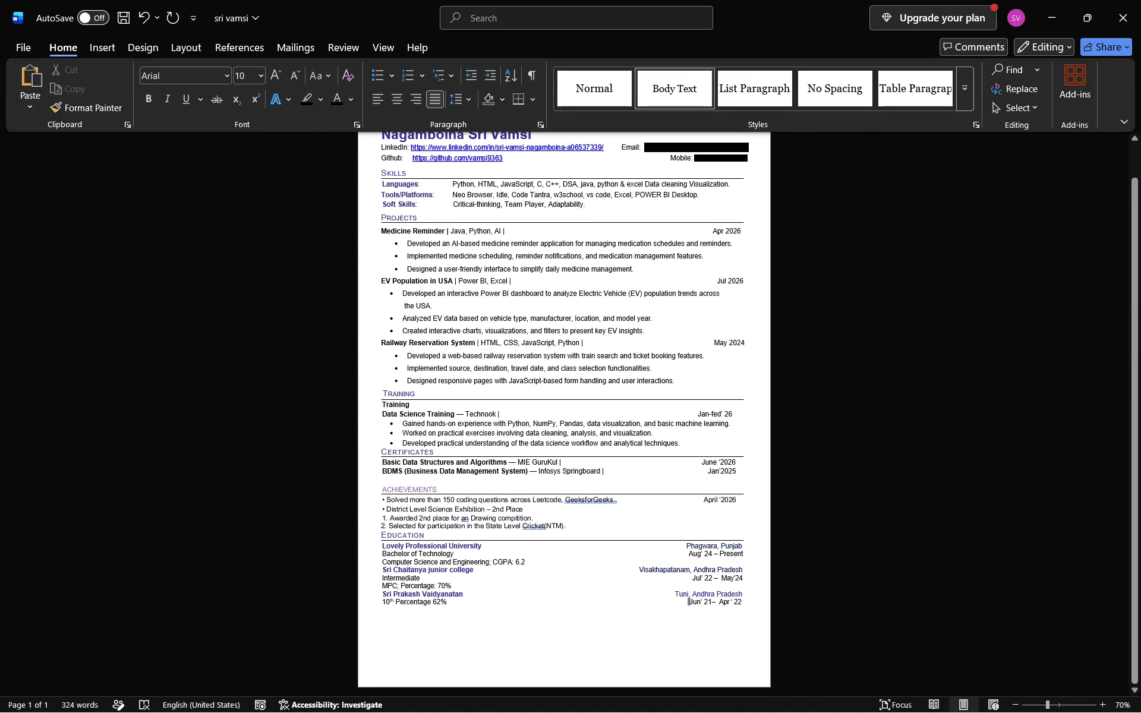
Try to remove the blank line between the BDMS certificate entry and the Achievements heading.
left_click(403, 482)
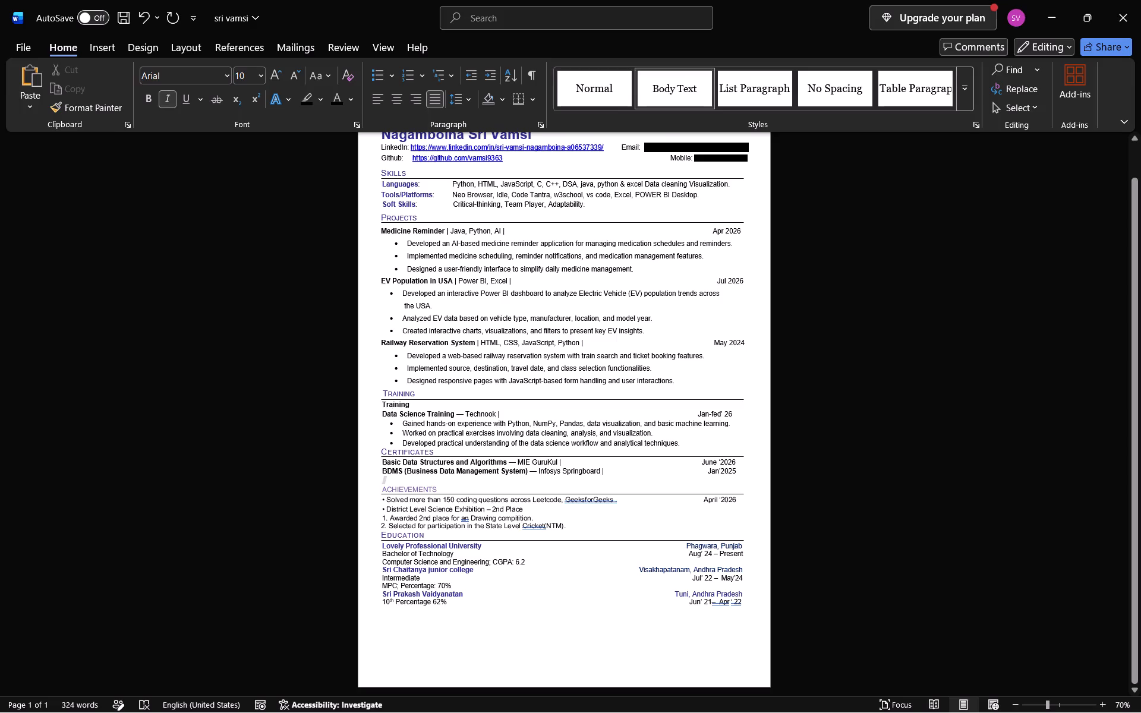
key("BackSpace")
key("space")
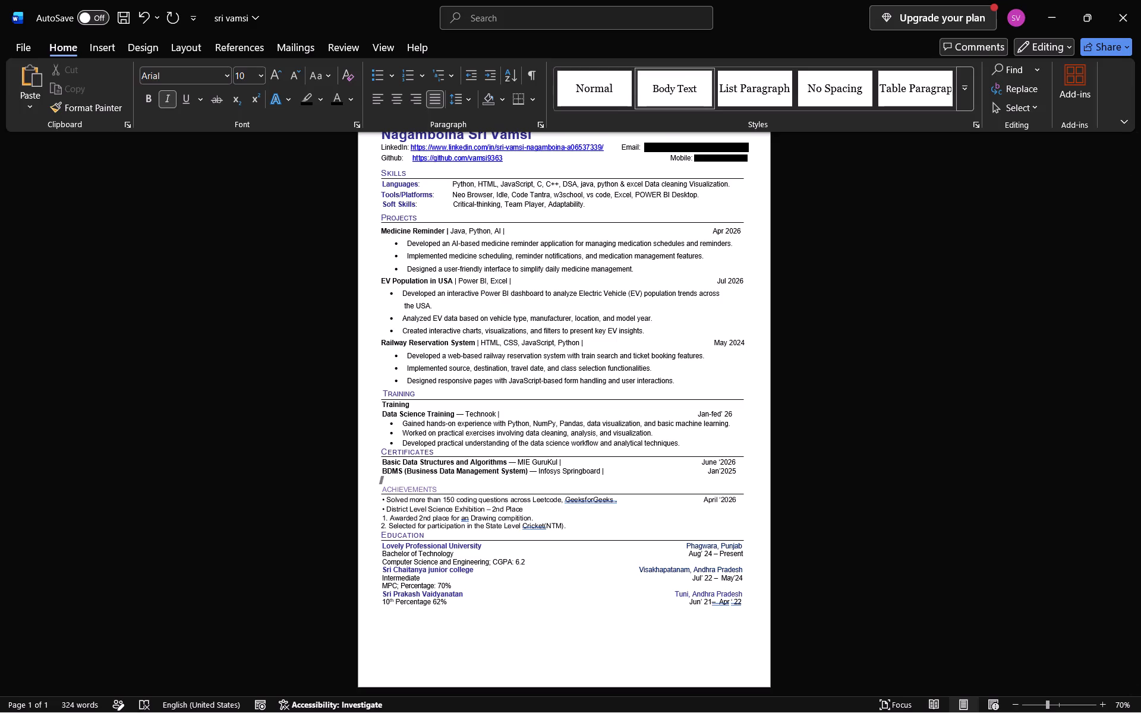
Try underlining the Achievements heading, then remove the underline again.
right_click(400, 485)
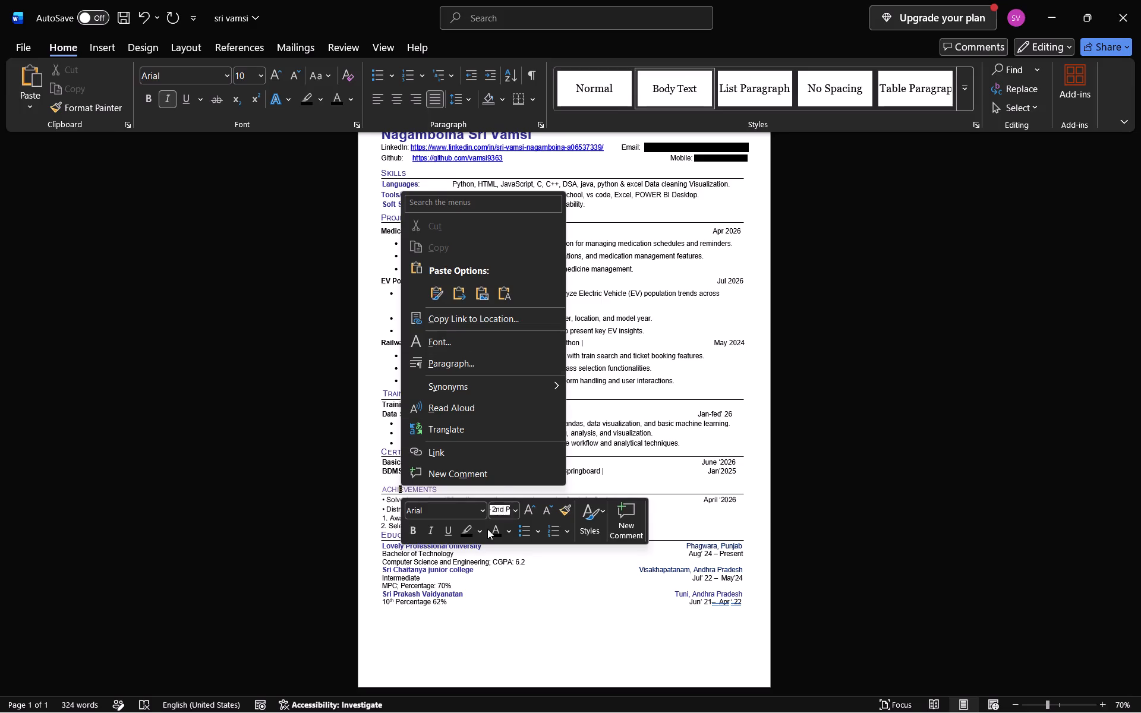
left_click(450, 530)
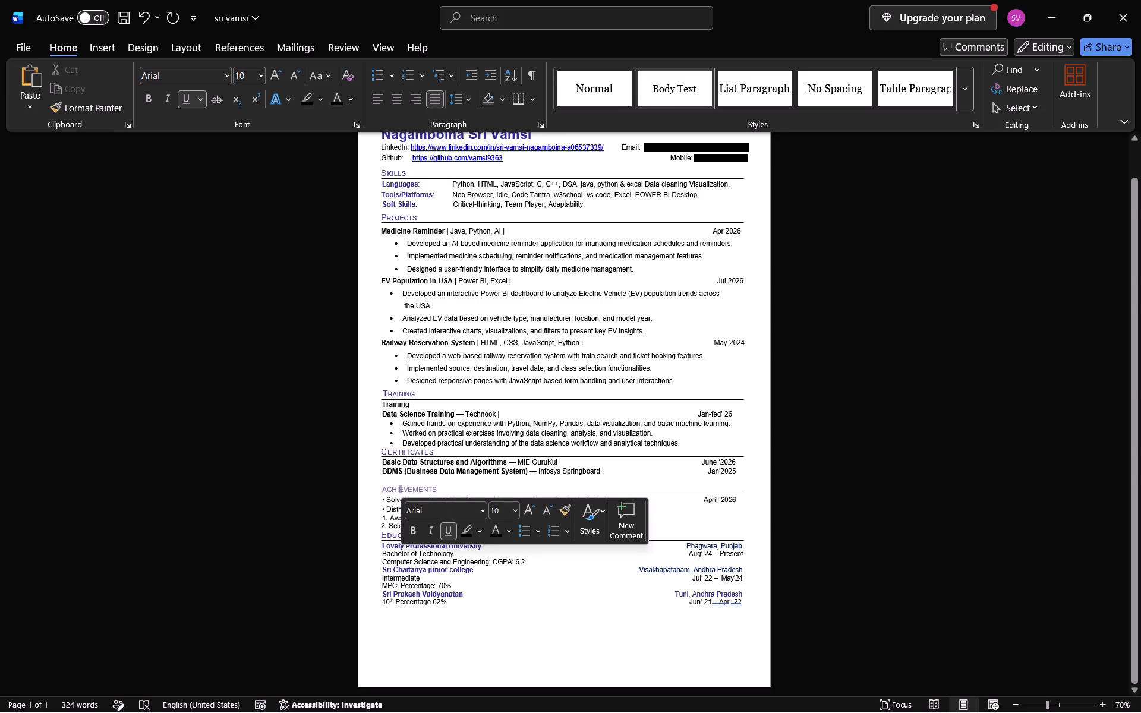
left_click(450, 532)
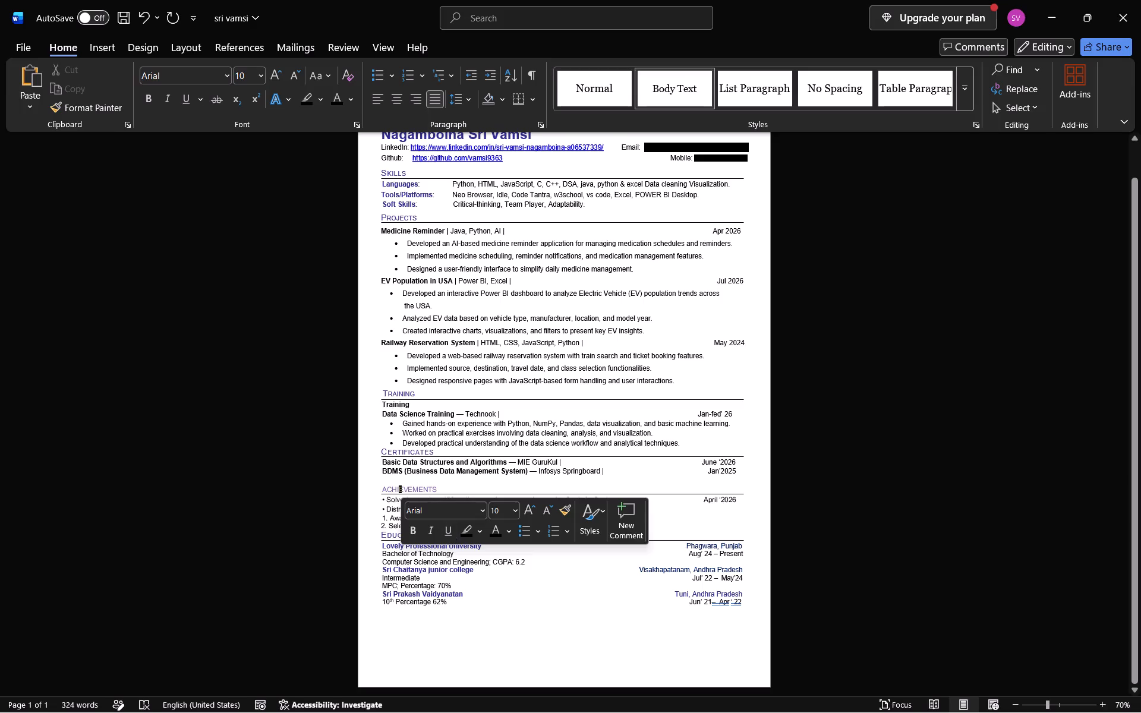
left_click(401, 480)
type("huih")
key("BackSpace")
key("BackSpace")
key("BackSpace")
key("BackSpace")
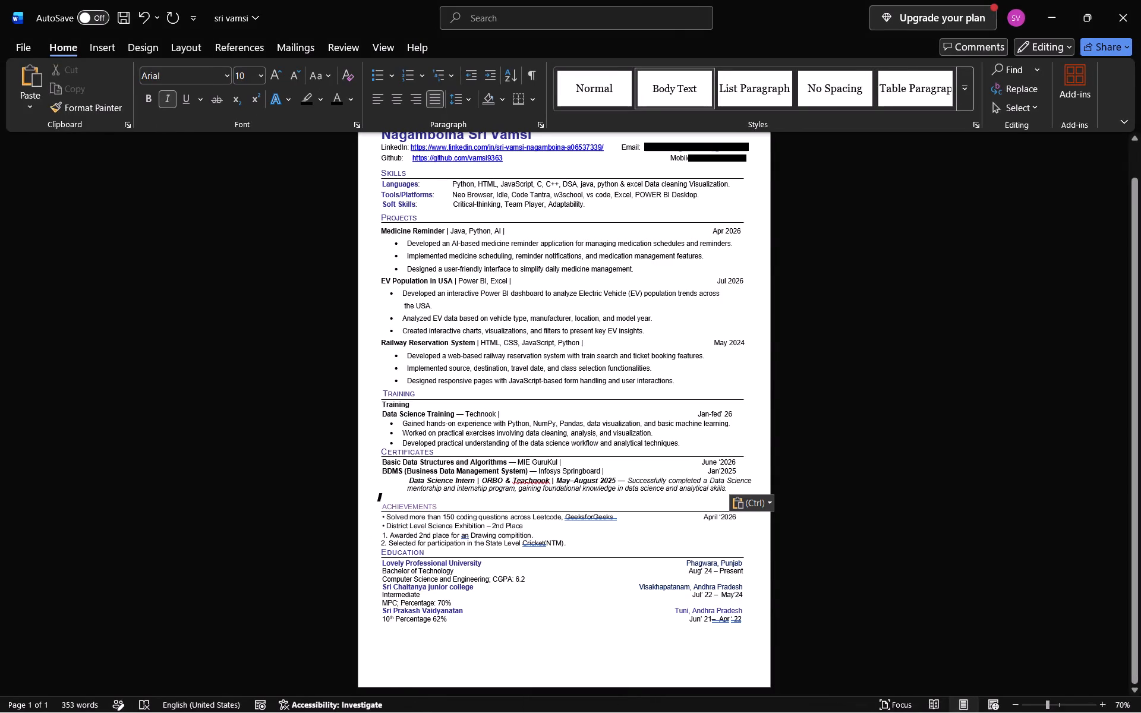
Remove the indent before the pasted Data Science Intern entry, keeping the entry on its own line below BDMS.
left_click(409, 484)
key("BackSpace")
key("BackSpace")
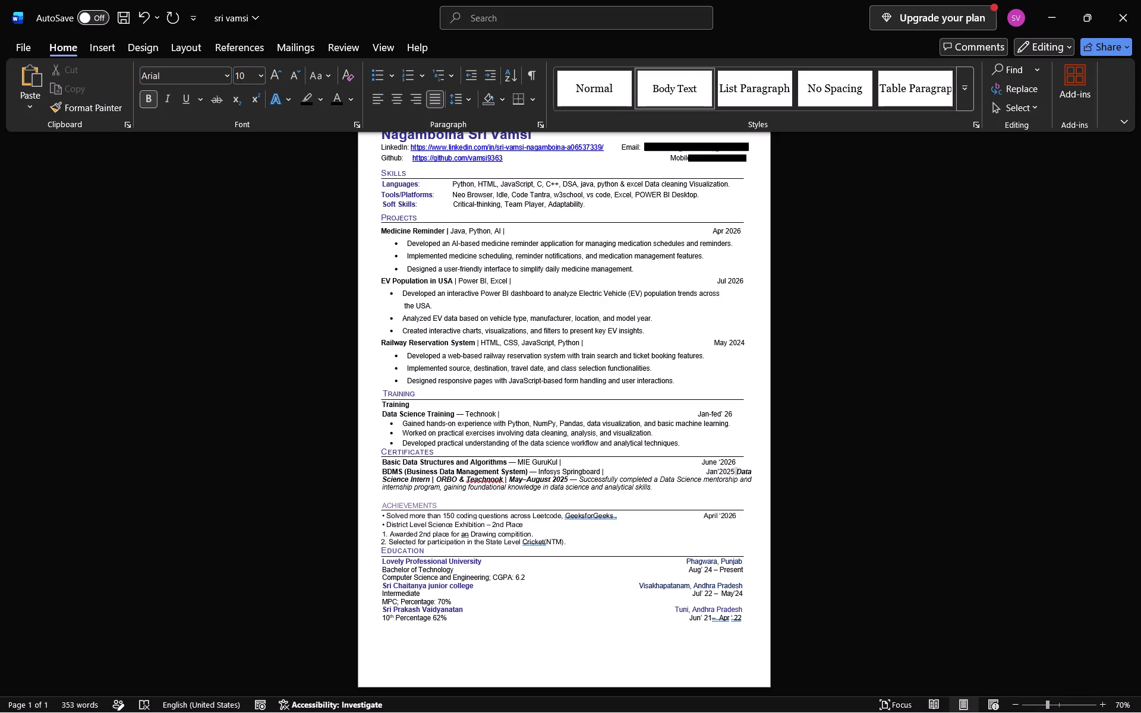
key("ctrl+z")
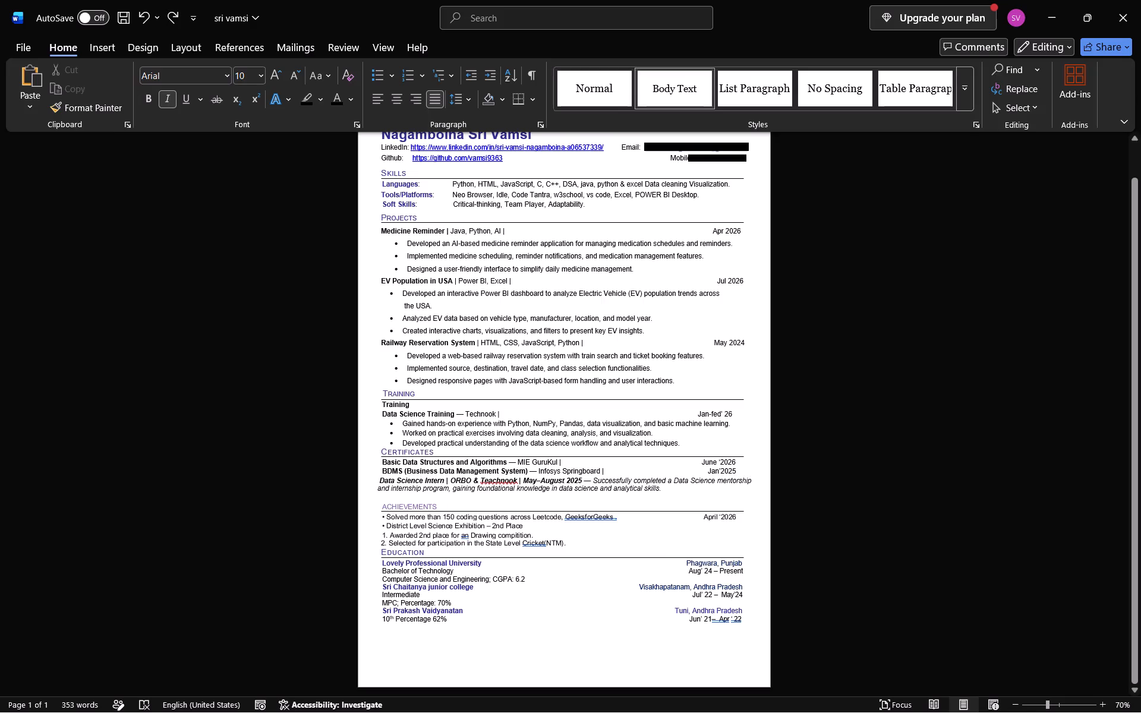
Remove the italics from "Data Science Intern | ORBO & Teachnook | May–August 2025" in the Certificates section.
left_click_drag(379, 478, 584, 482)
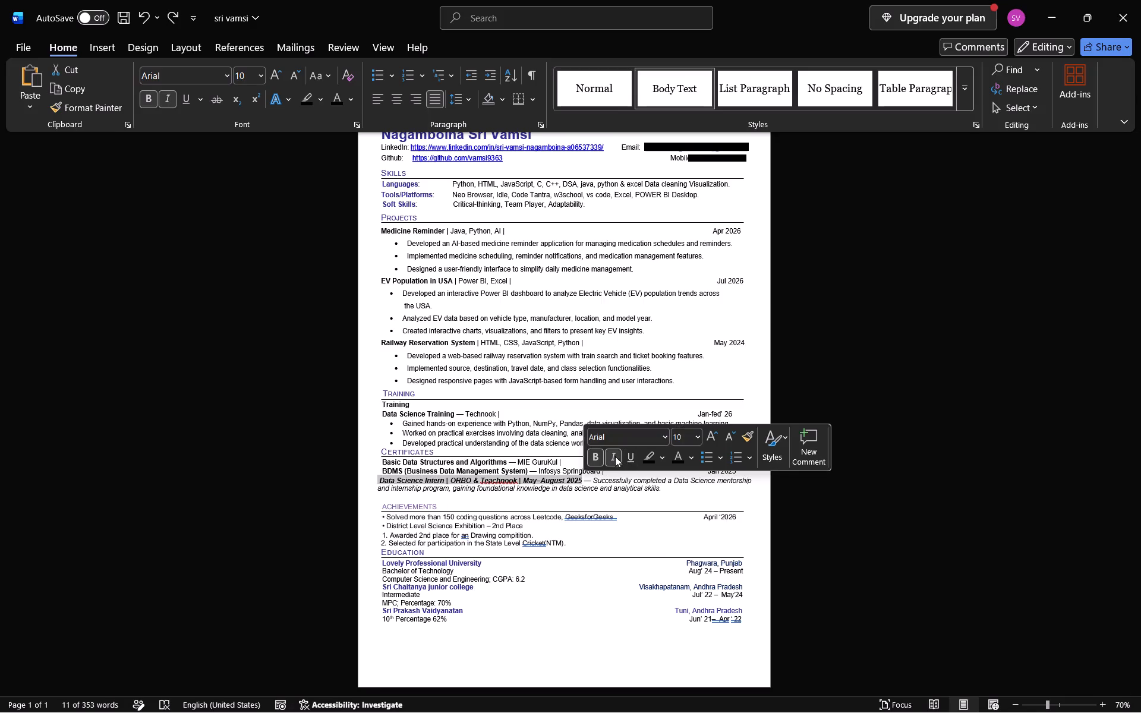
left_click(615, 456)
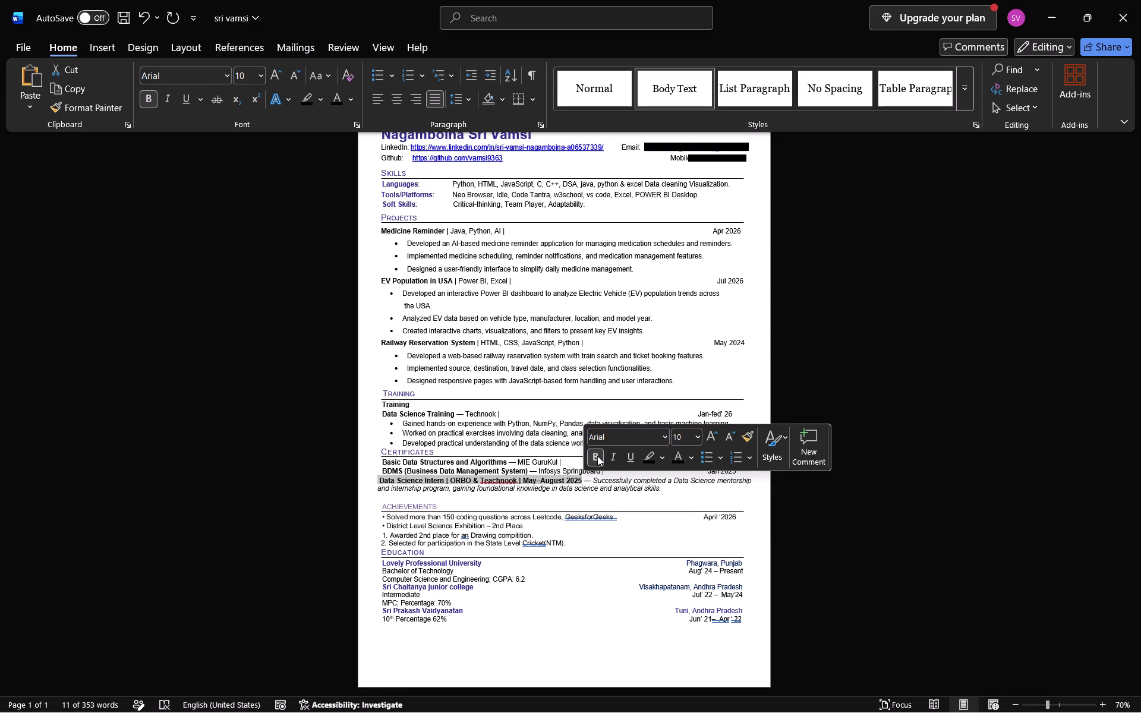
left_click(522, 478)
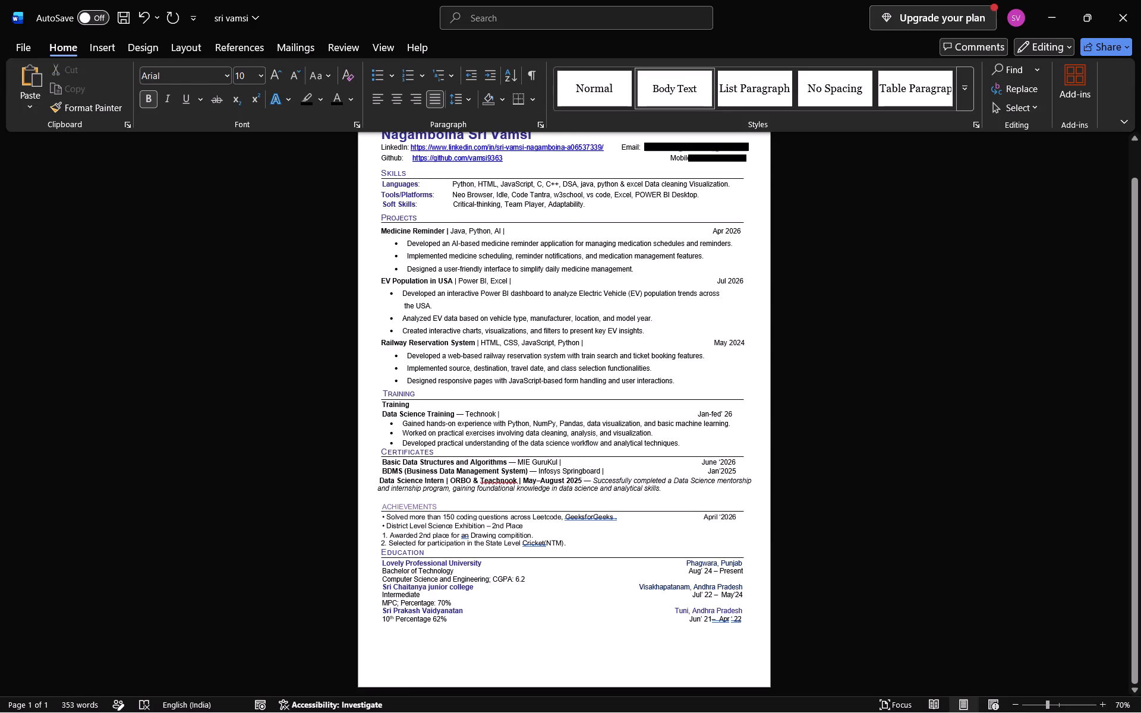
Delete the dash and italic description after "May–August 2025" in the Data Science Intern certificate entry, keeping only its title and date.
left_click_drag(379, 490, 491, 492)
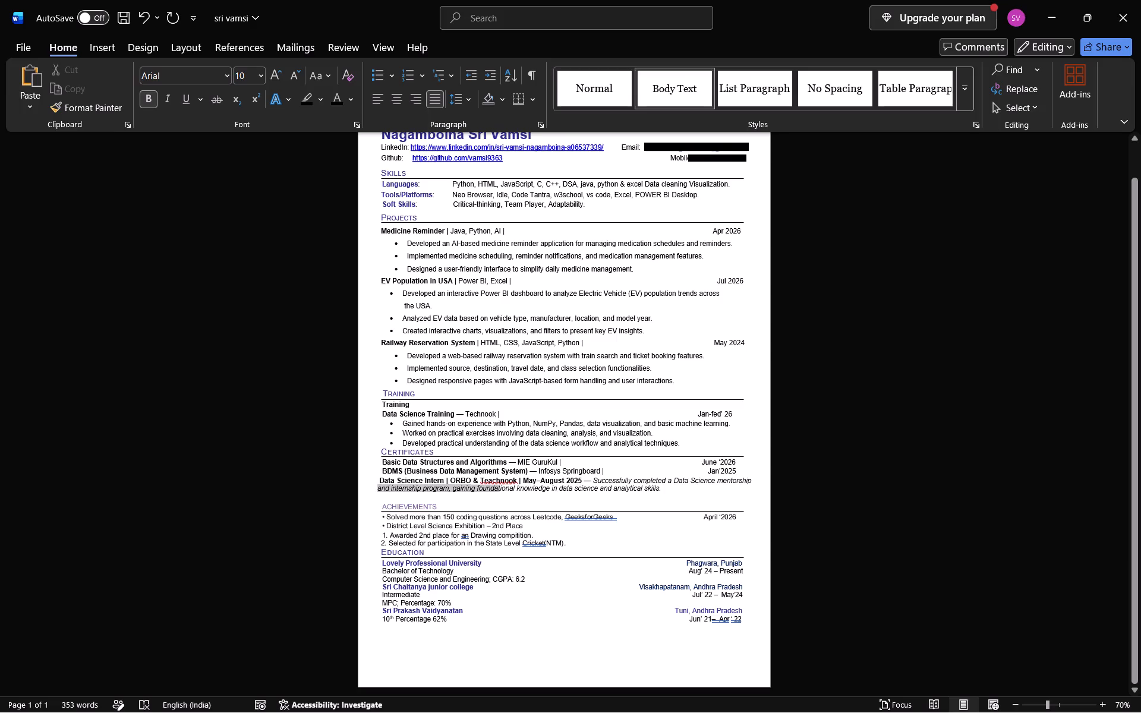
left_click_drag(491, 492, 616, 479)
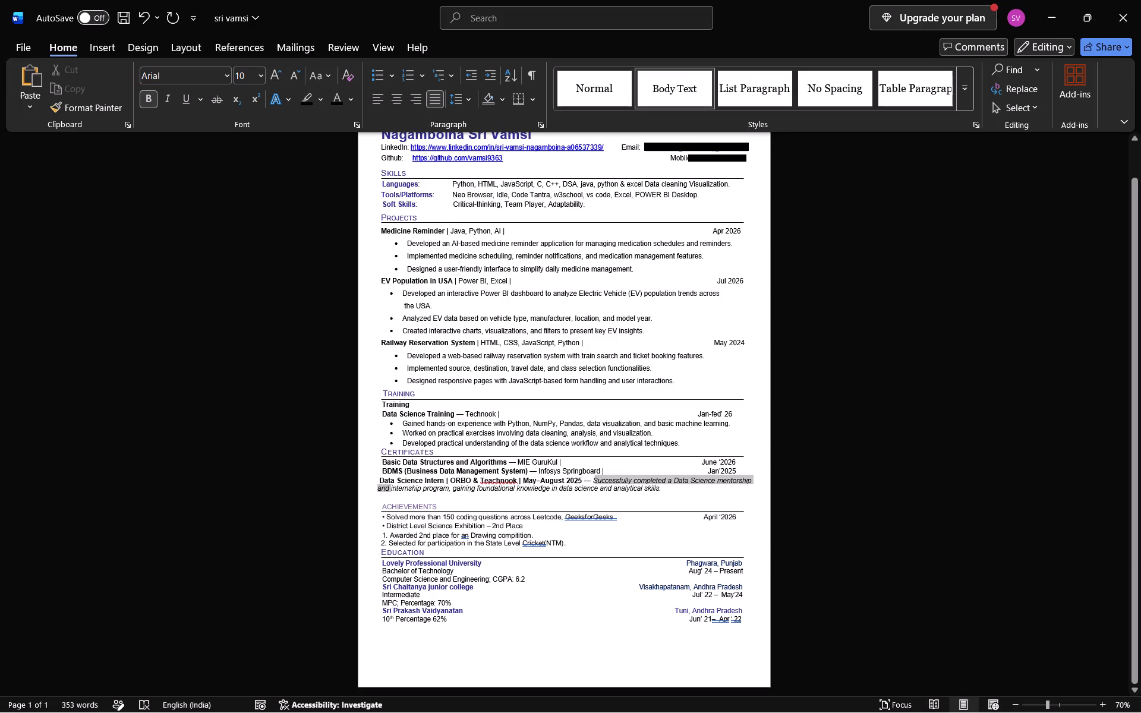
left_click_drag(616, 479, 631, 481)
left_click_drag(631, 481, 607, 483)
key("BackSpace")
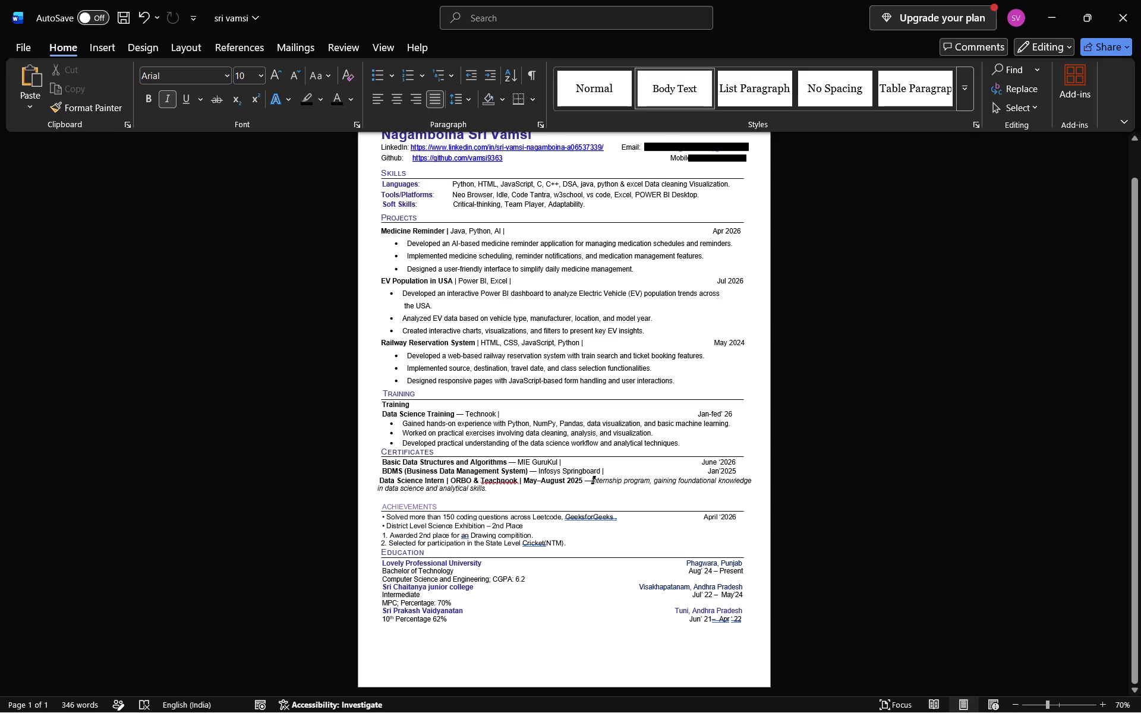
left_click_drag(592, 482, 740, 482)
key("BackSpace")
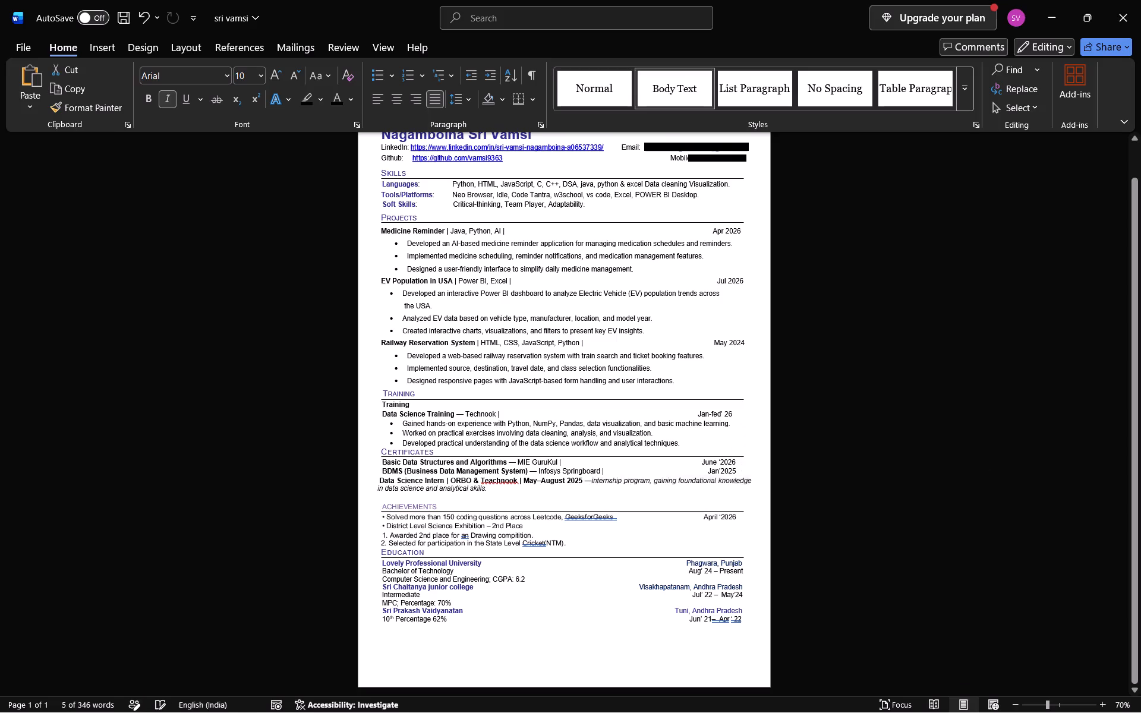
key("BackSpace")
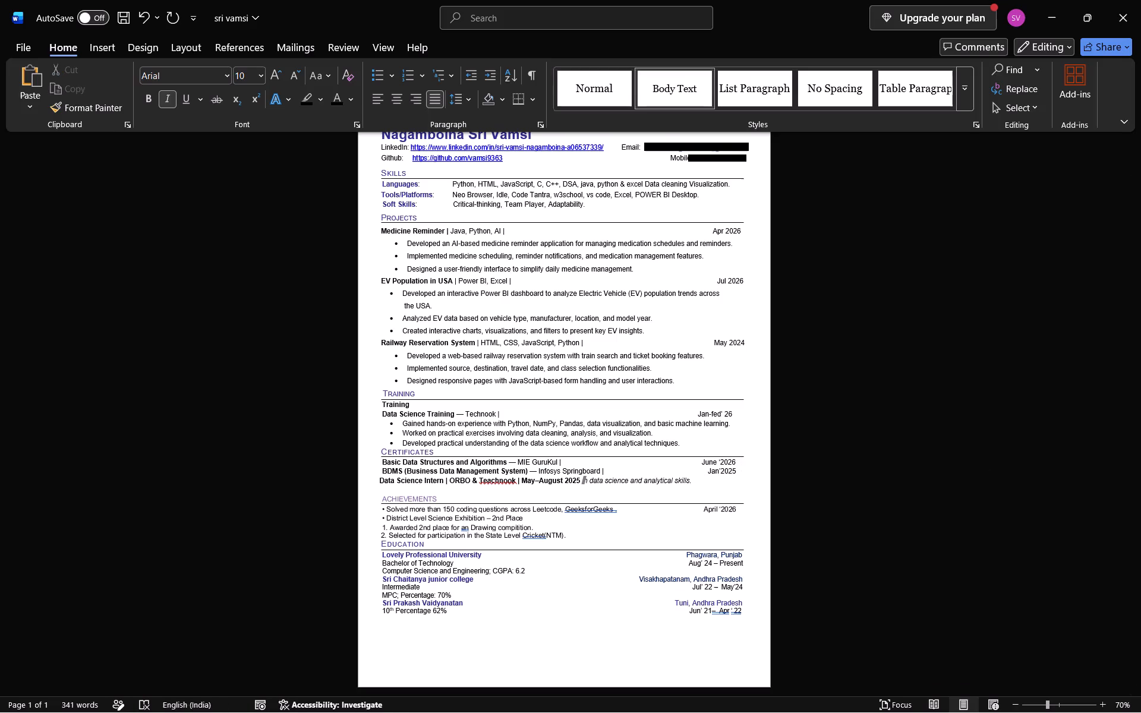
key("shift+Right")
key("shift+Right")
key("shift+Right")
key("shift+Right")
key("shift+Right")
key("shift+Right")
key("shift+Right")
key("shift+Right")
key("shift+Right")
key("shift+Right")
key("shift+Right")
key("shift+Right")
key("shift+Right")
key("shift+Right")
key("shift+Right")
key("shift+Right")
key("shift+Right")
key("shift+Right")
key("shift+Right")
key("shift+Right")
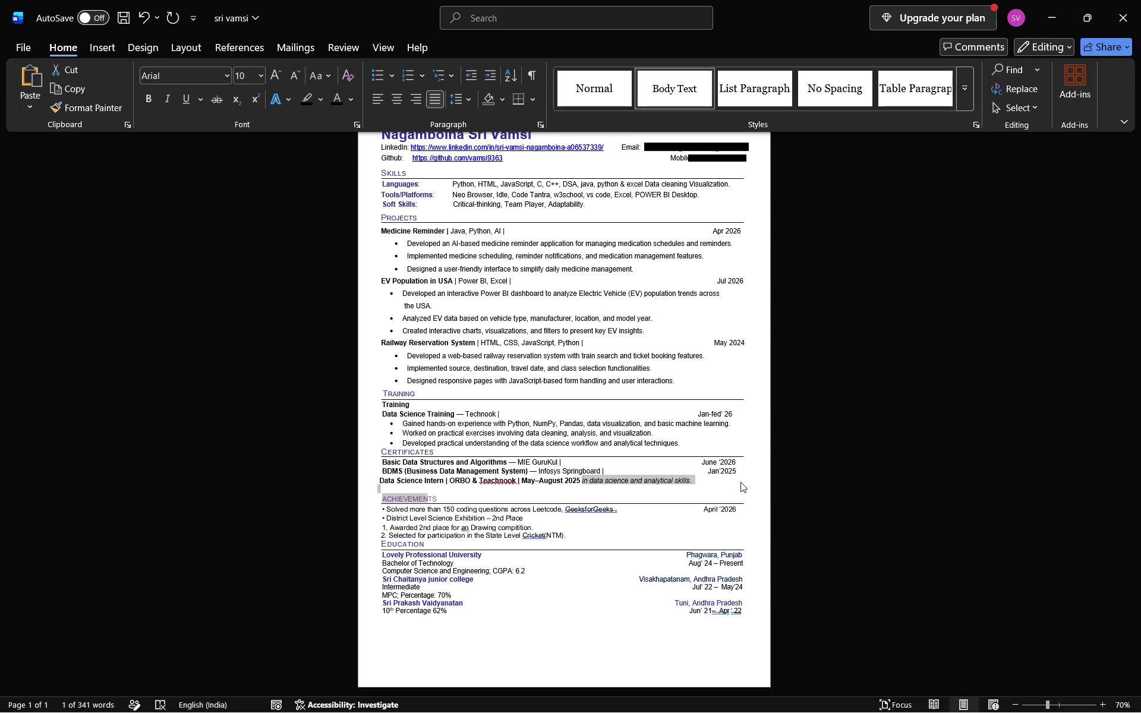
left_click(740, 482)
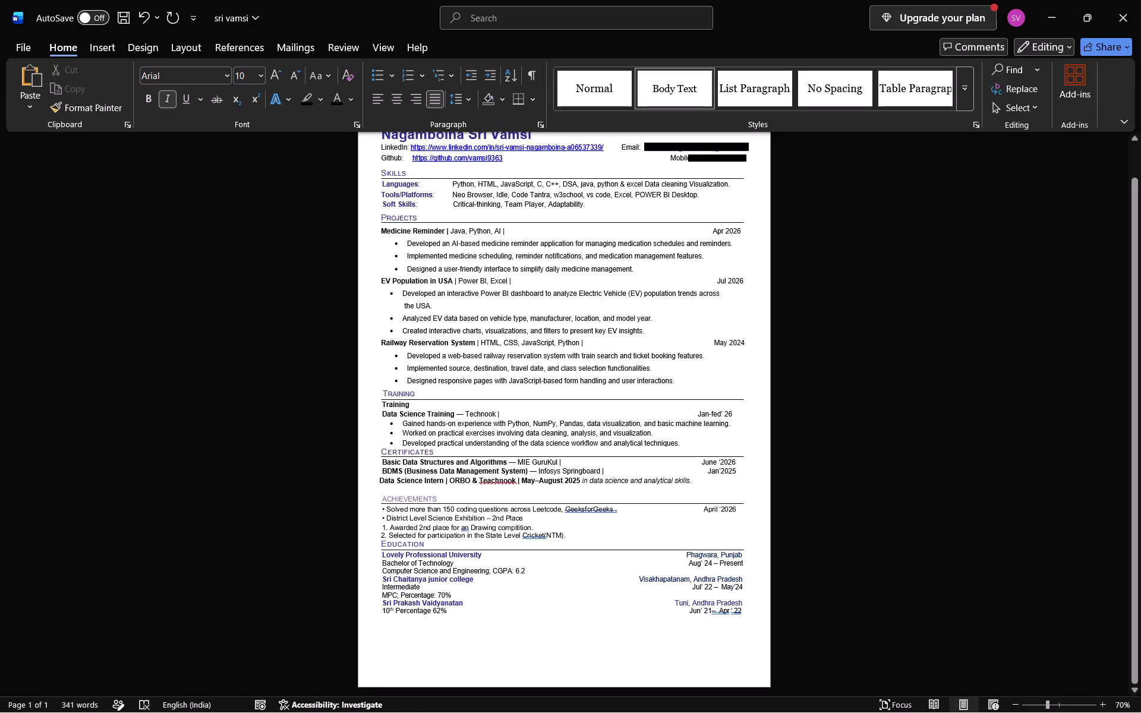
left_click_drag(694, 482, 588, 481)
key("BackSpace")
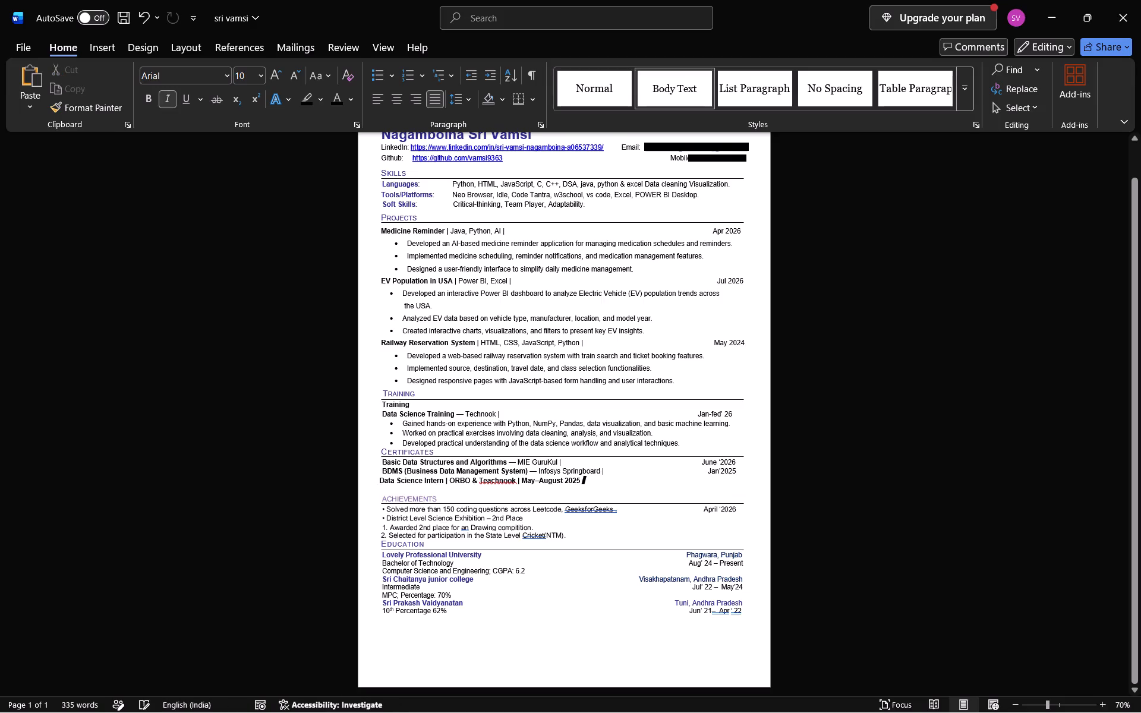
Remove the bold formatting from the "May–August 2025" date in the Data Science Intern entry.
left_click_drag(520, 480, 545, 479)
left_click_drag(545, 479, 578, 478)
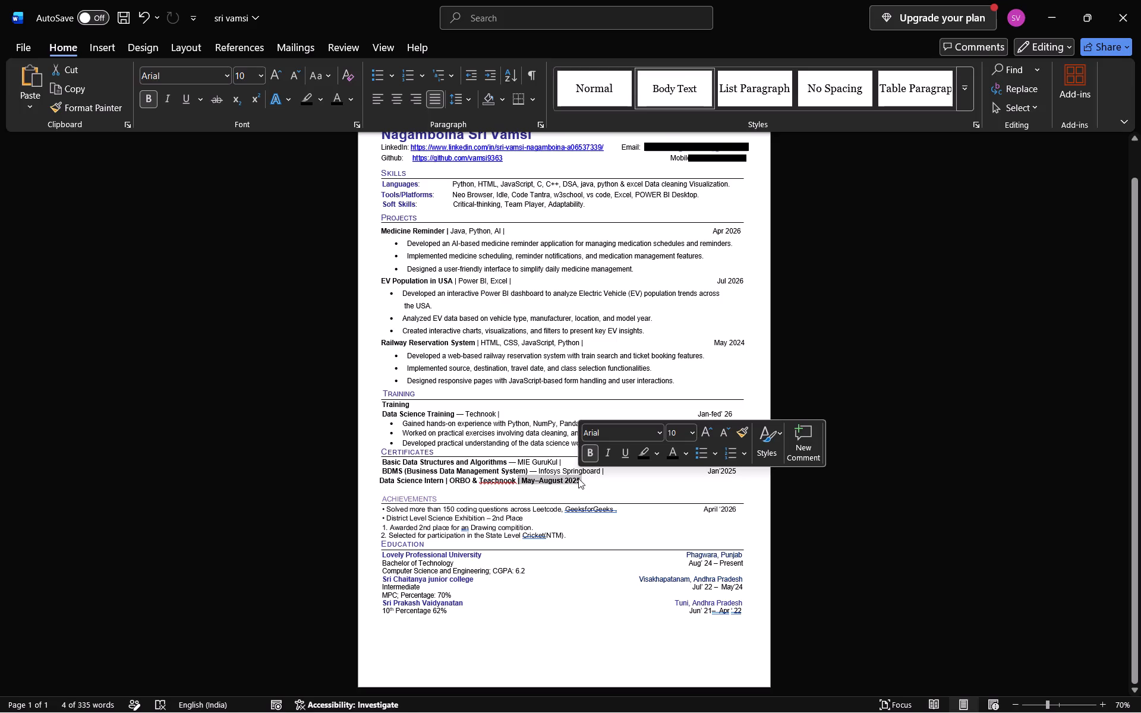
left_click(588, 456)
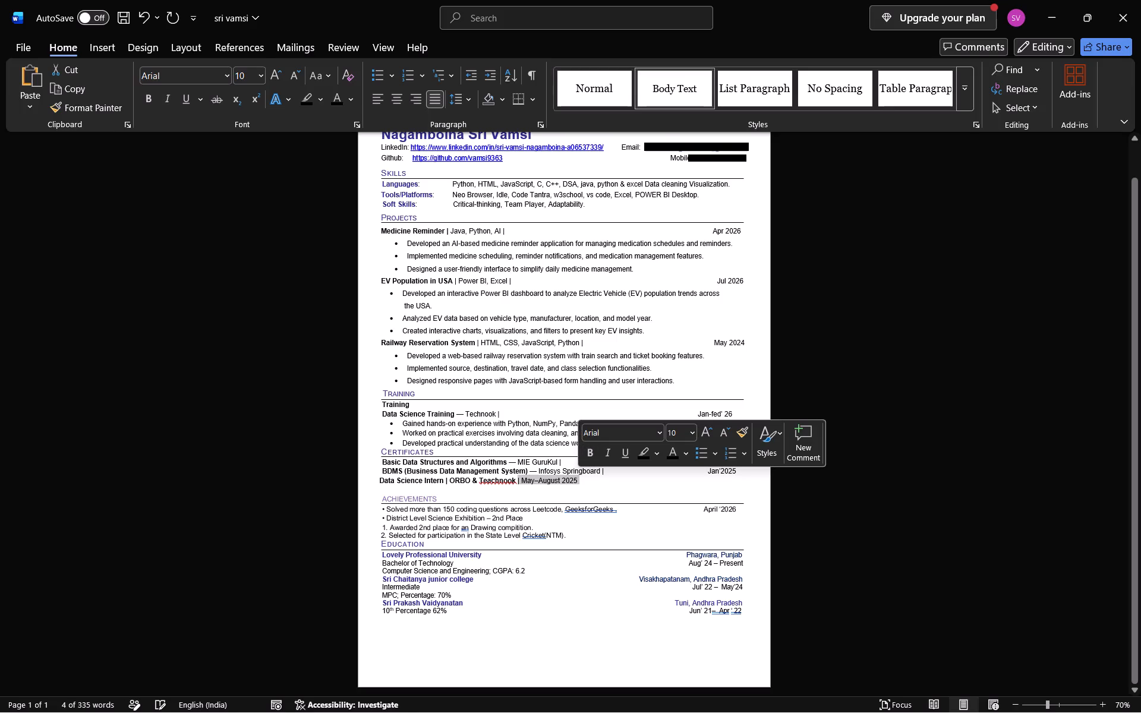
Shorten "August" to "Aug" in the Data Science Intern entry's date.
left_click(552, 475)
left_click(560, 482)
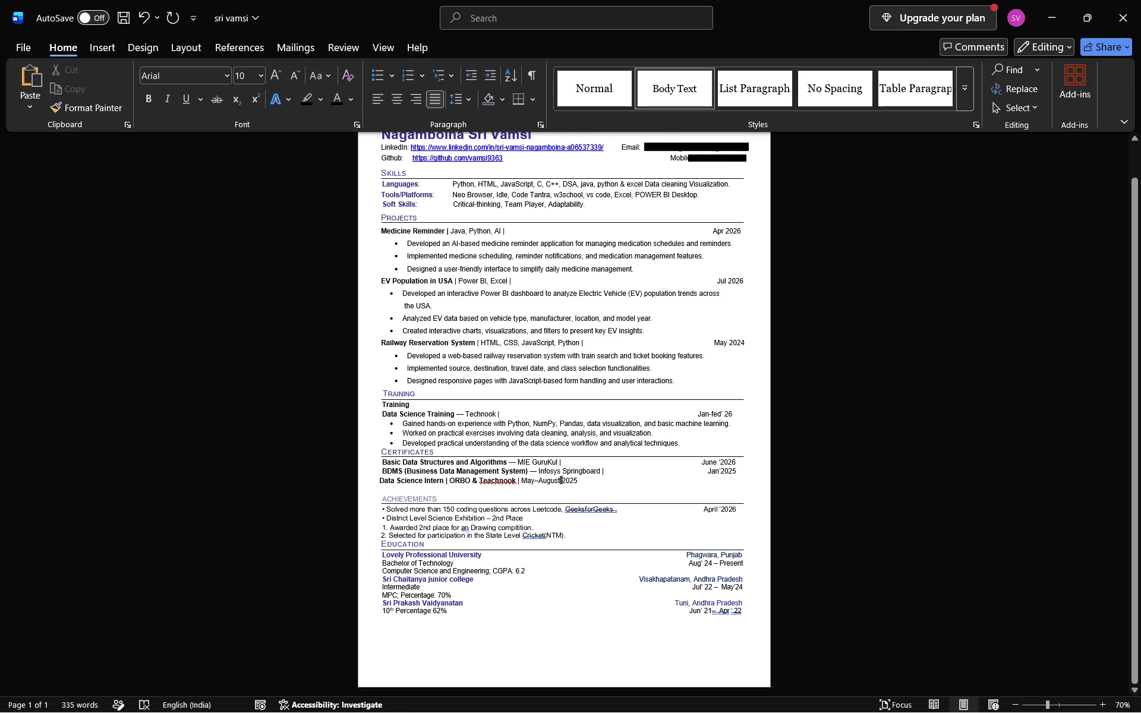
key("BackSpace")
key("BackSpace")
key("BackSpace")
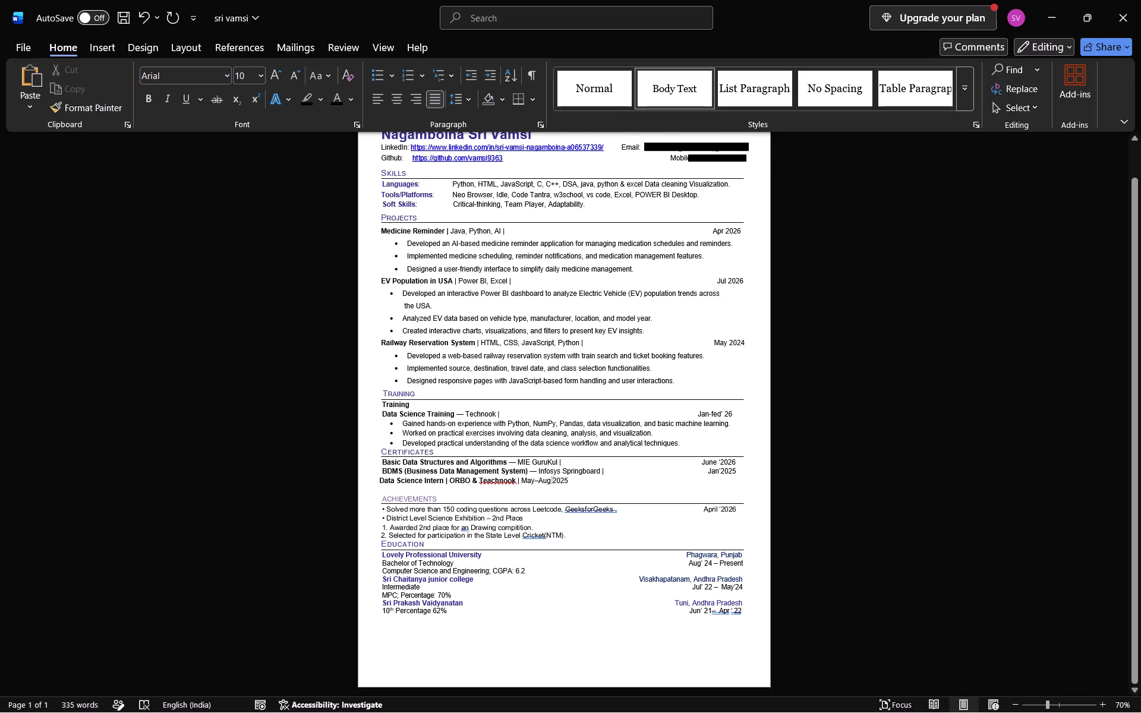
Space the "May–Aug 2025" date away from the Data Science Intern title to line up with the other certificate dates.
left_click(520, 481)
key("space")
key("space")
key("space")
key("space")
key("space")
key("space")
key("space")
key("space")
key("space")
key("space")
key("space")
key("space")
key("space")
key("space")
key("space")
key("space")
key("space")
key("space")
key("space")
key("space")
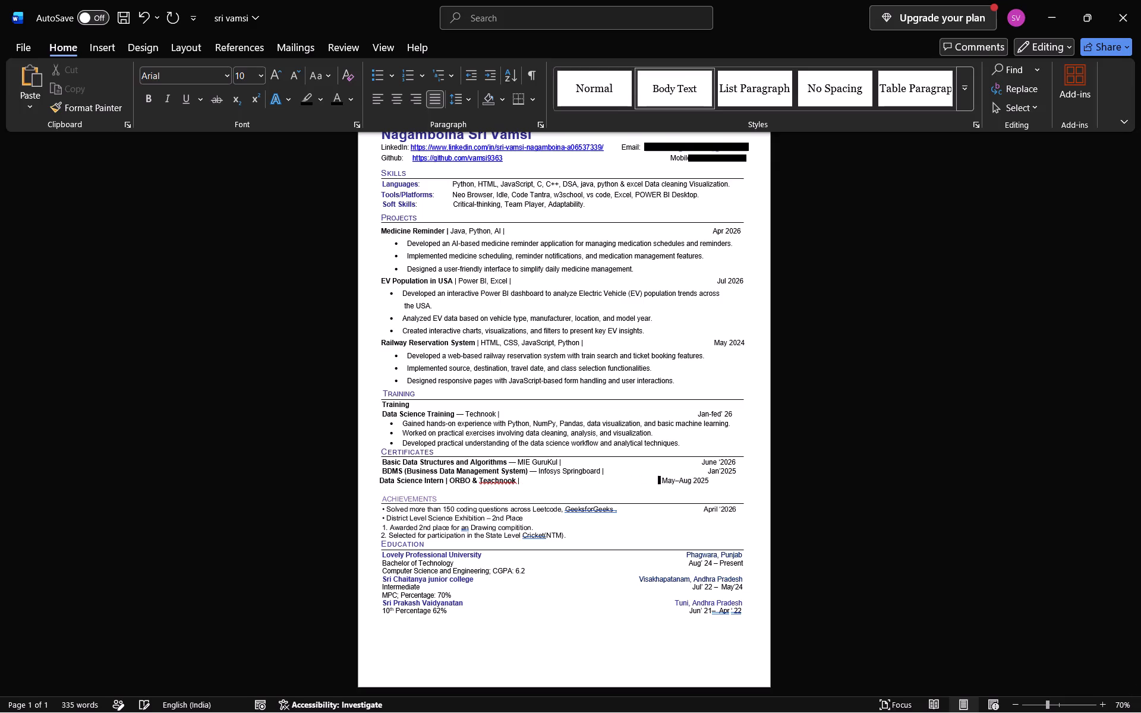
key("space")
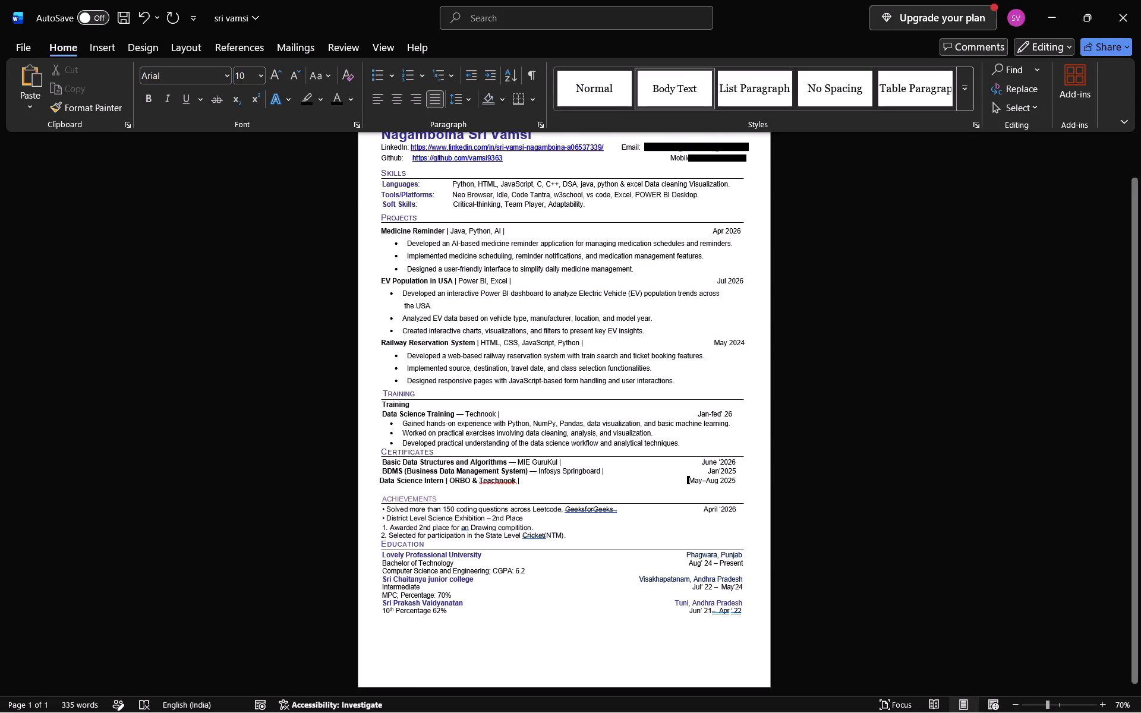
Shorten the Basic Data Structures and Algorithms certificate date to "Jun '26" and shift it rightward with spaces to realign it.
left_click(727, 462)
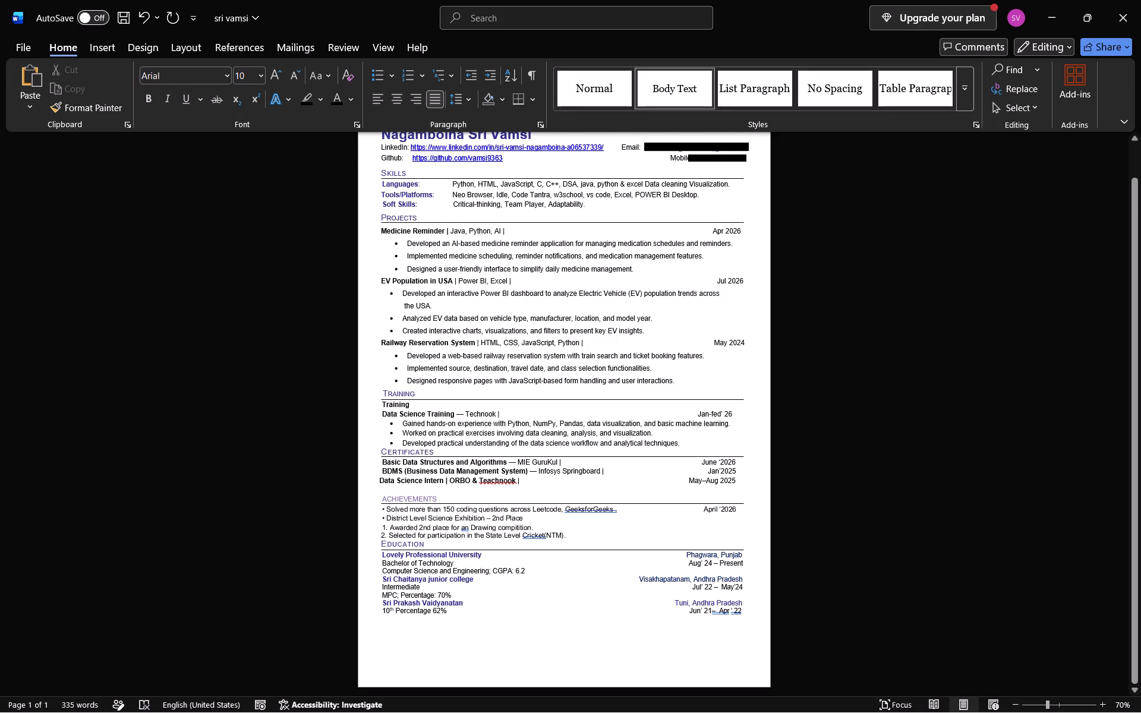
key("BackSpace")
key("BackSpace")
left_click(699, 462)
key("space")
key("space")
key("space")
key("space")
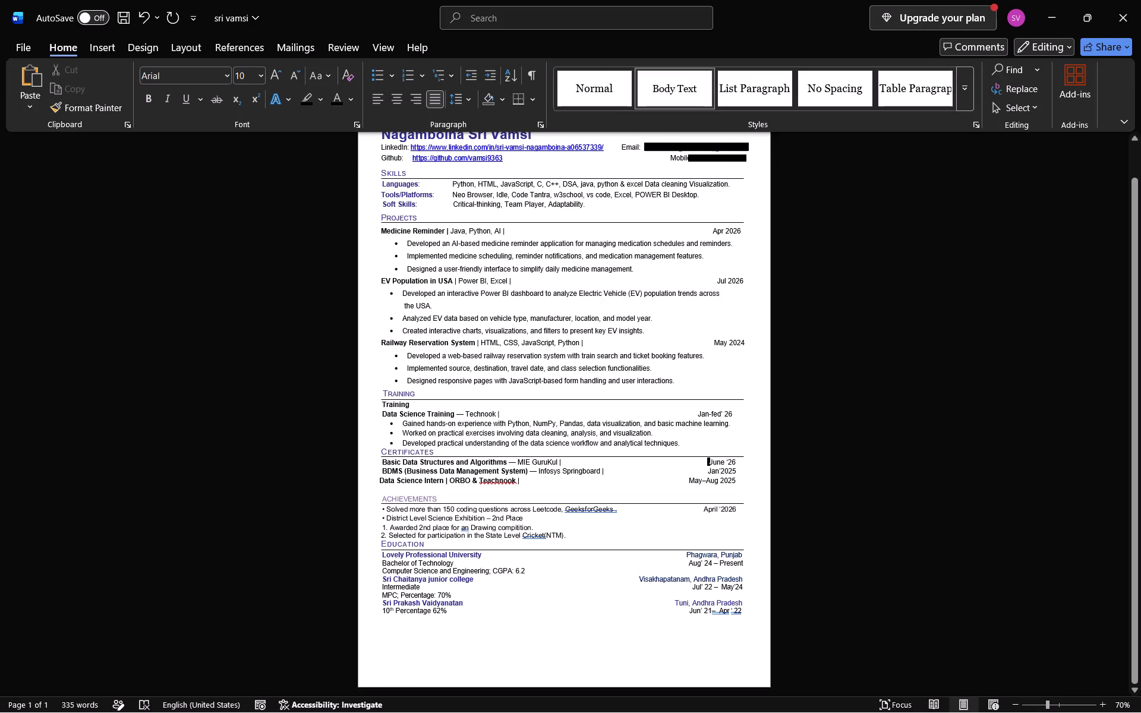
left_click(723, 463)
key("BackSpace")
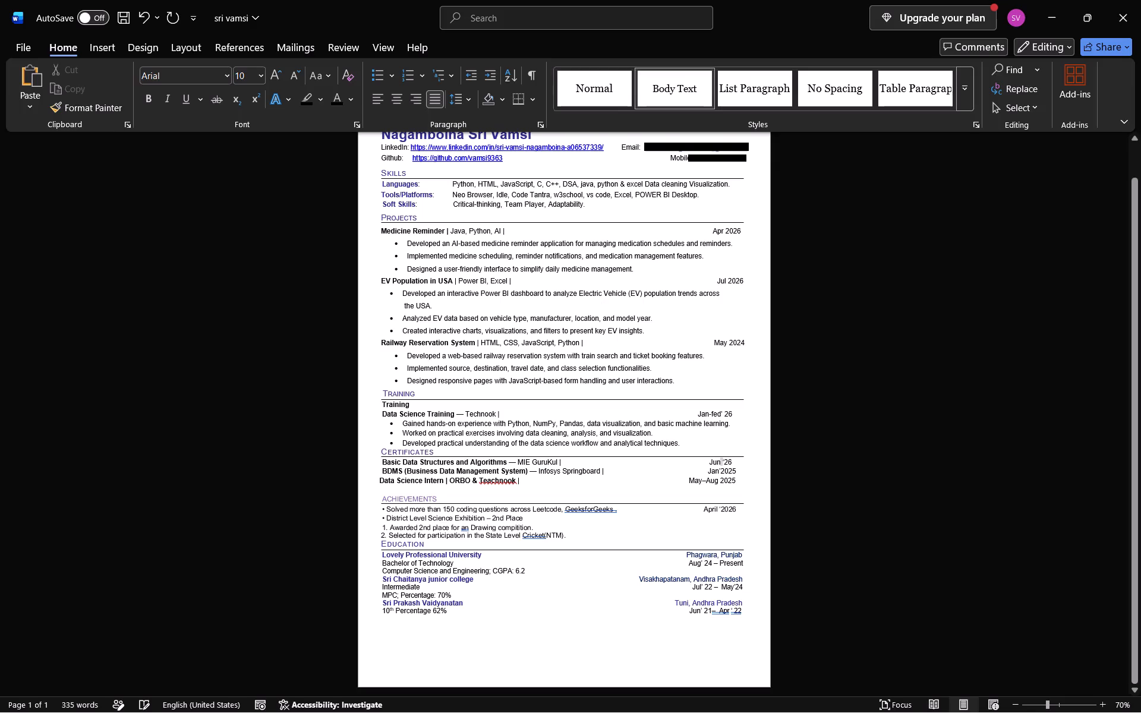
left_click(706, 463)
key("space")
key("space")
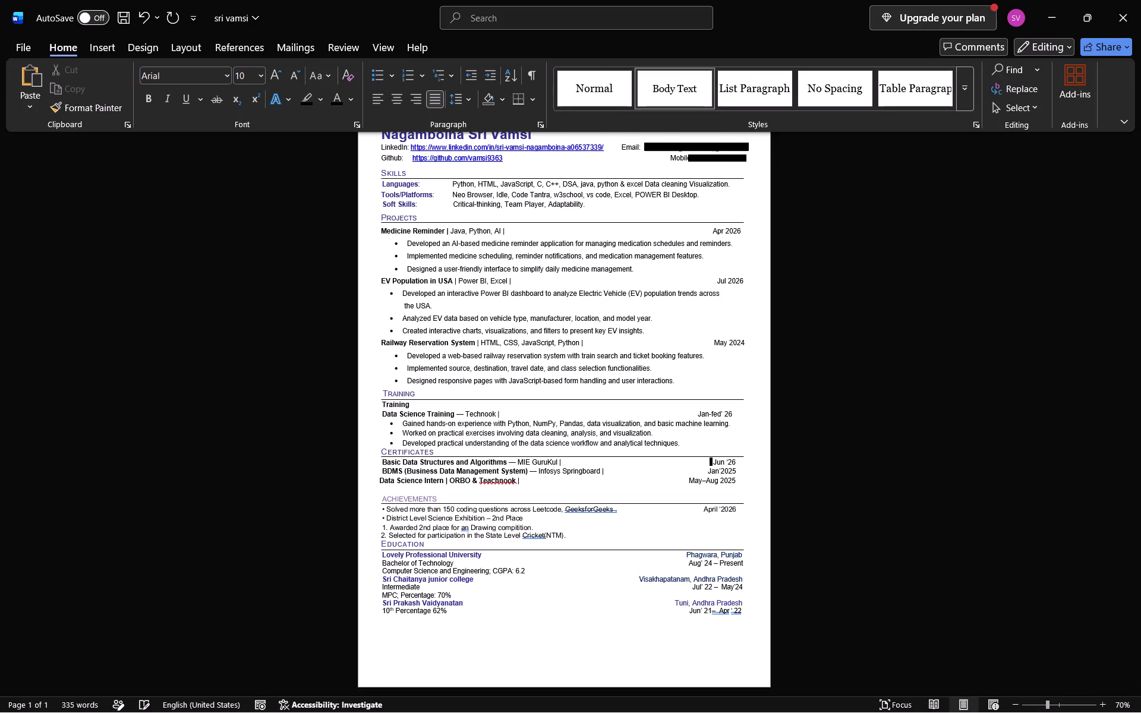
Shorten the BDMS certificate date to "Jan'25" and space it over to align with the date above.
left_click(727, 469)
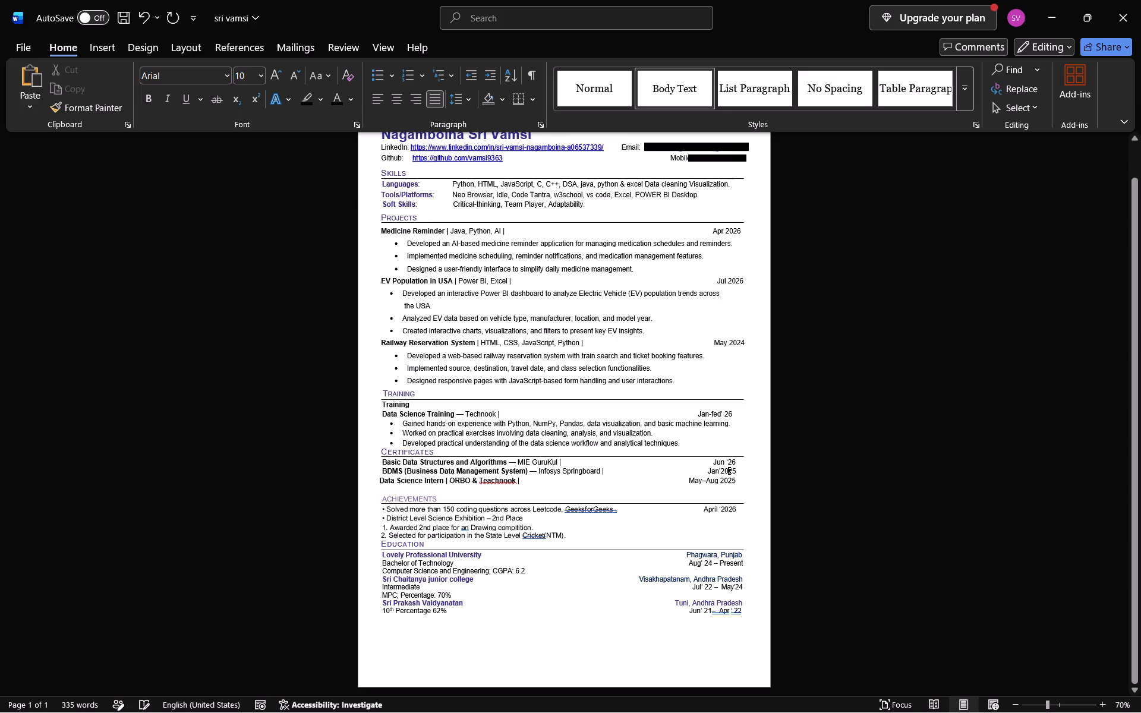
key("BackSpace")
key("BackSpace")
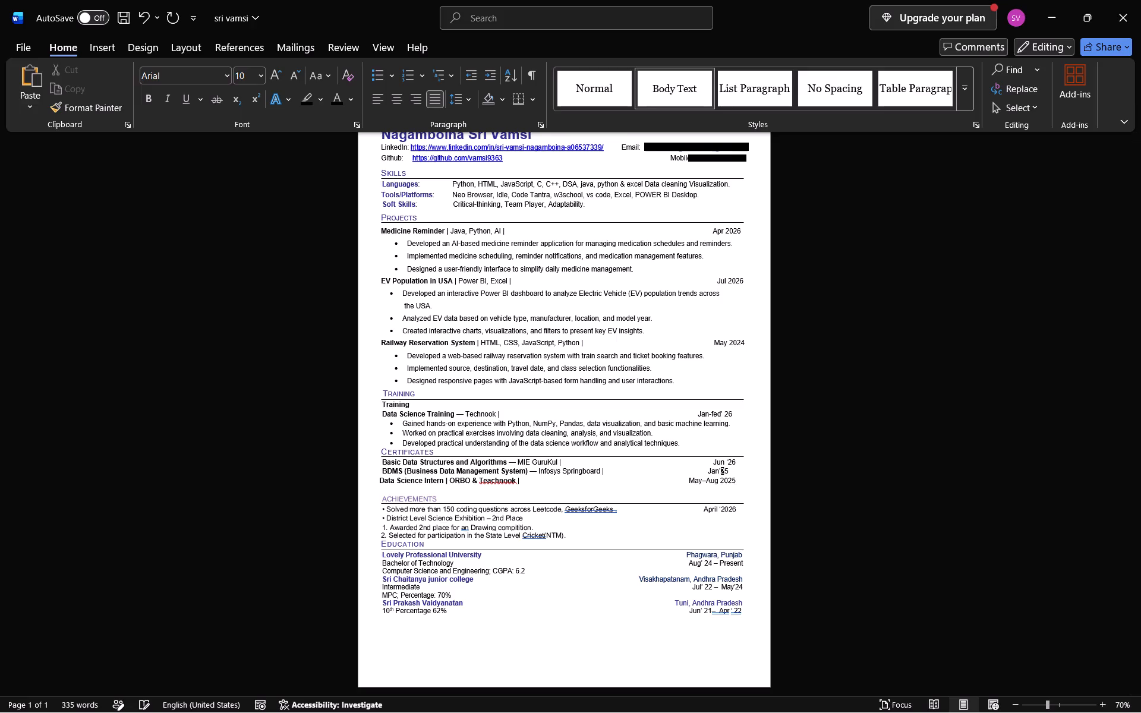
left_click(709, 472)
key("space")
key("space")
key("space")
key("space")
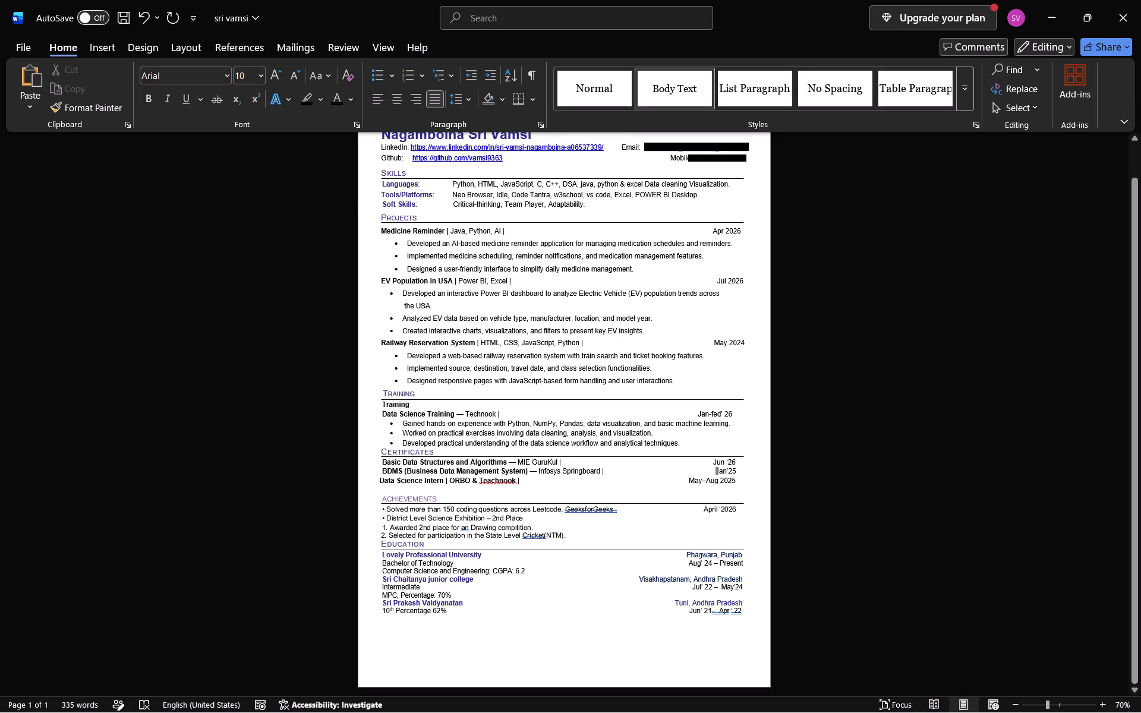
Shorten the Data Science Intern date to "May–Aug 25" and space it over to align with the other certificate dates.
left_click(726, 481)
key("BackSpace")
key("BackSpace")
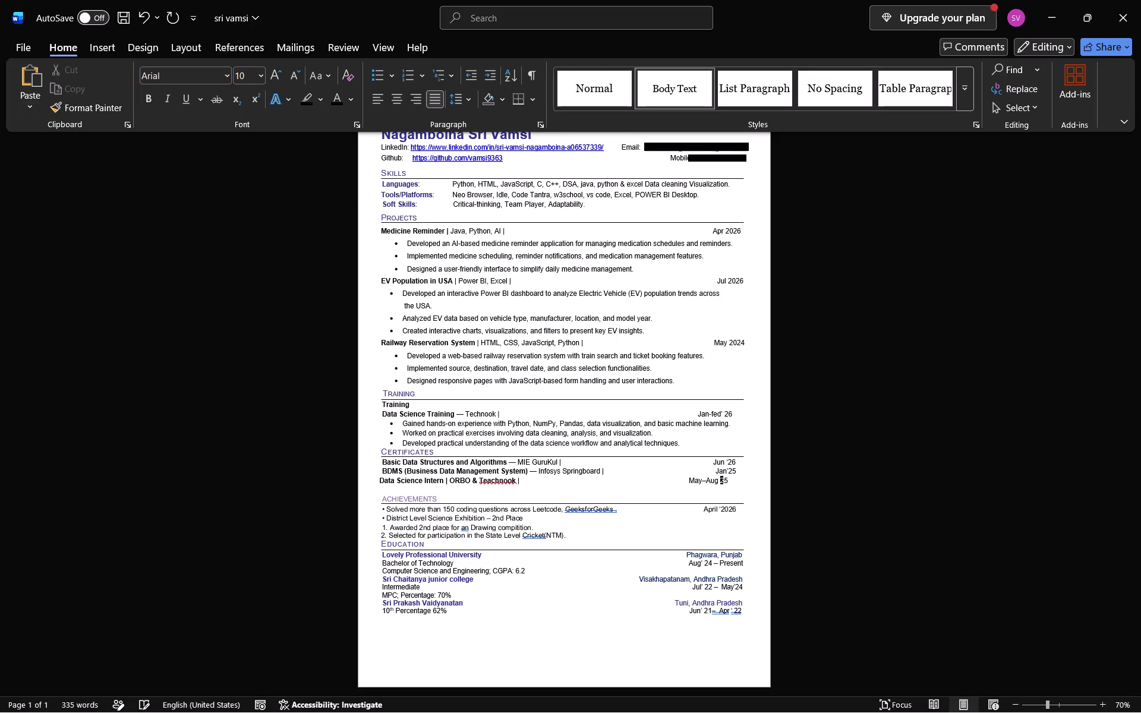
left_click(686, 481)
key("space")
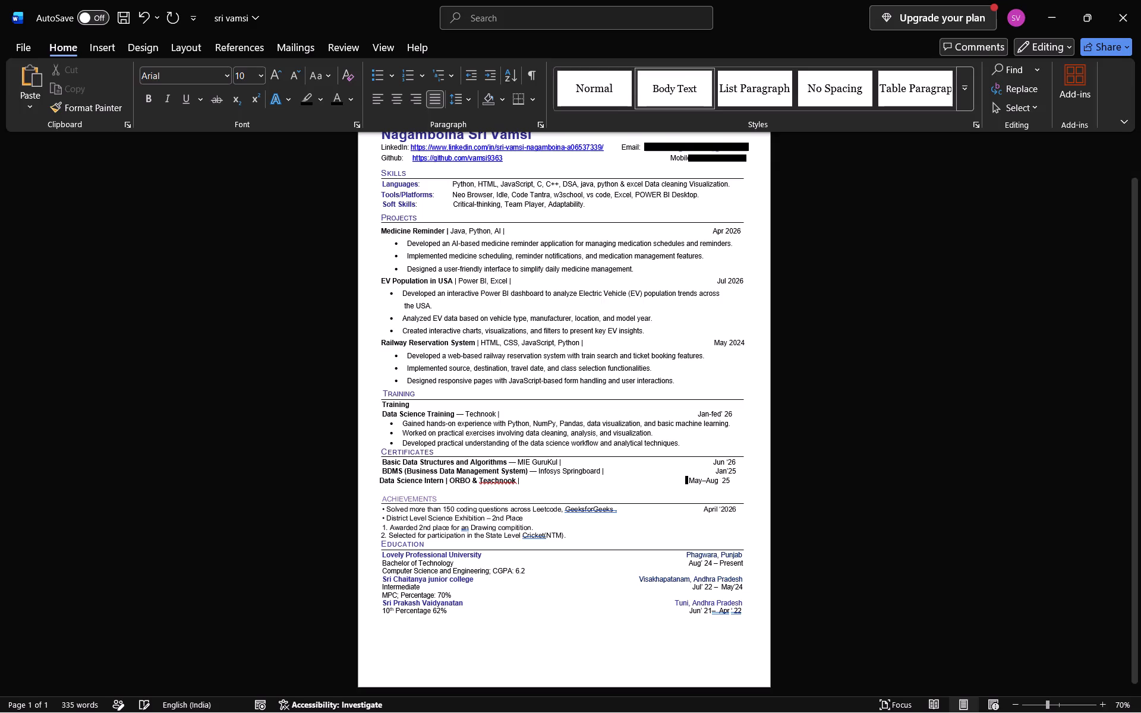
key("space")
key("space")
key("space")
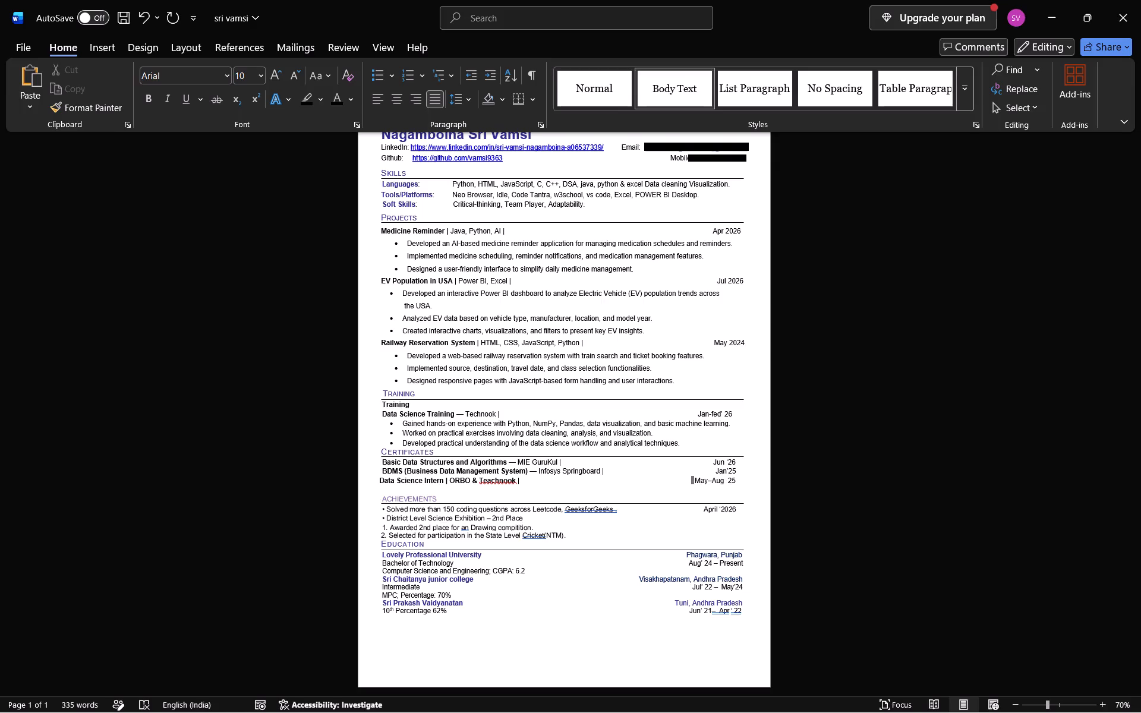
left_click(727, 480)
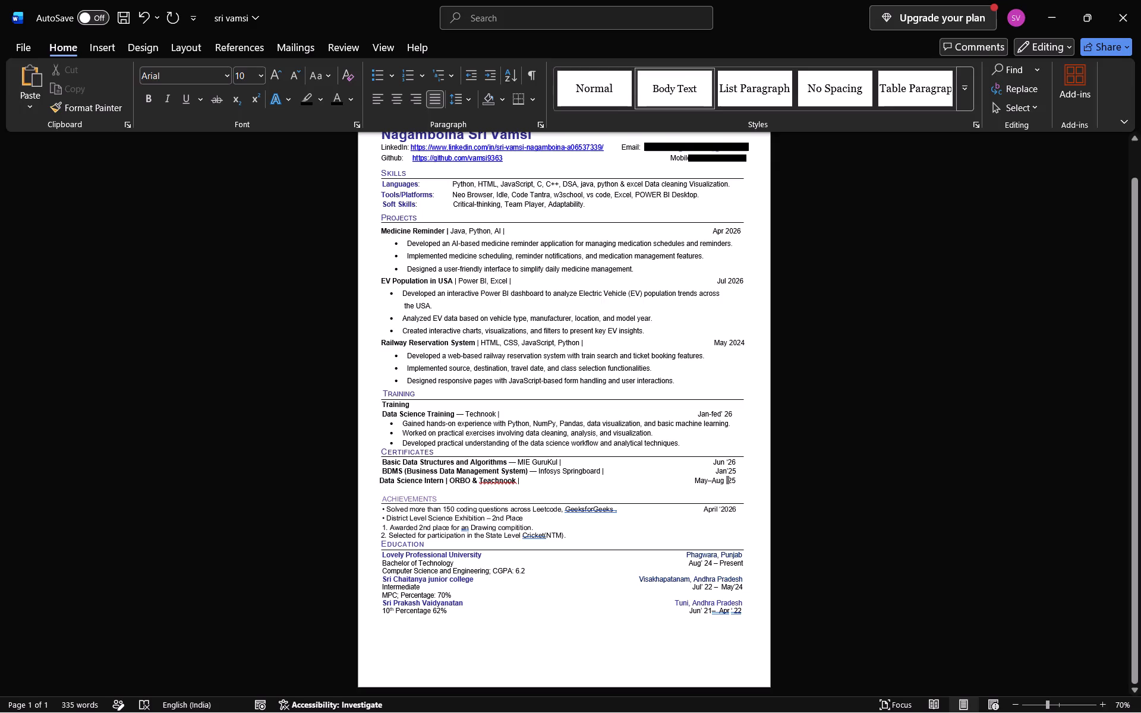
key("BackSpace")
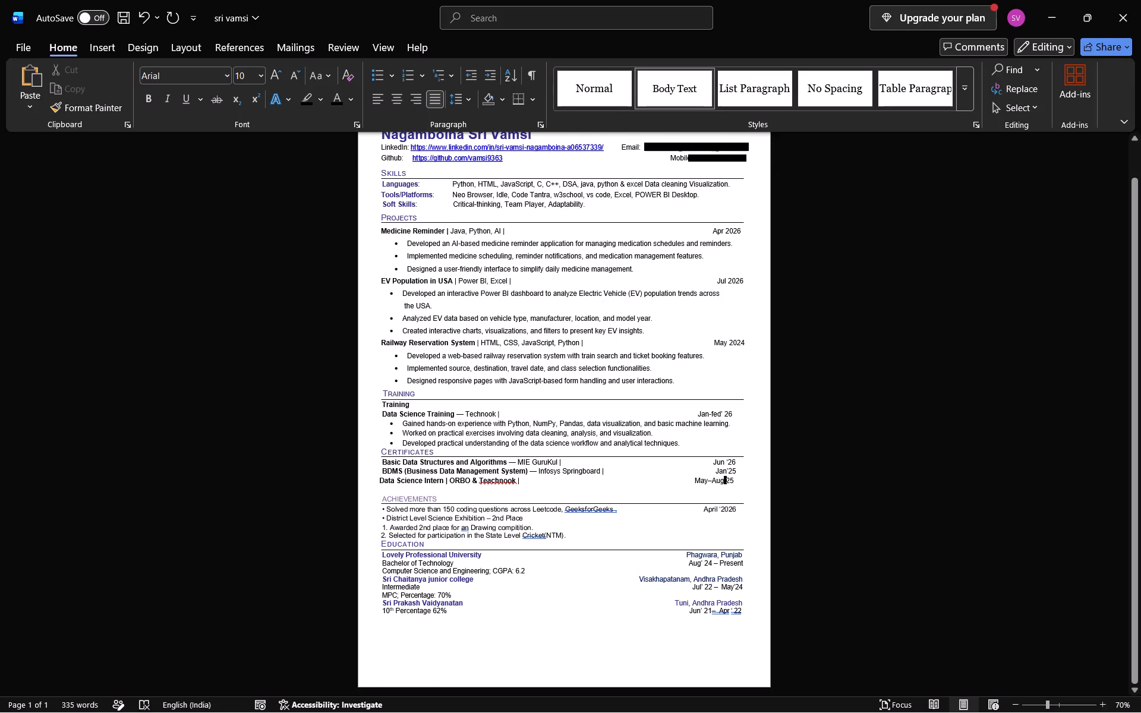
left_click(692, 479)
key("space")
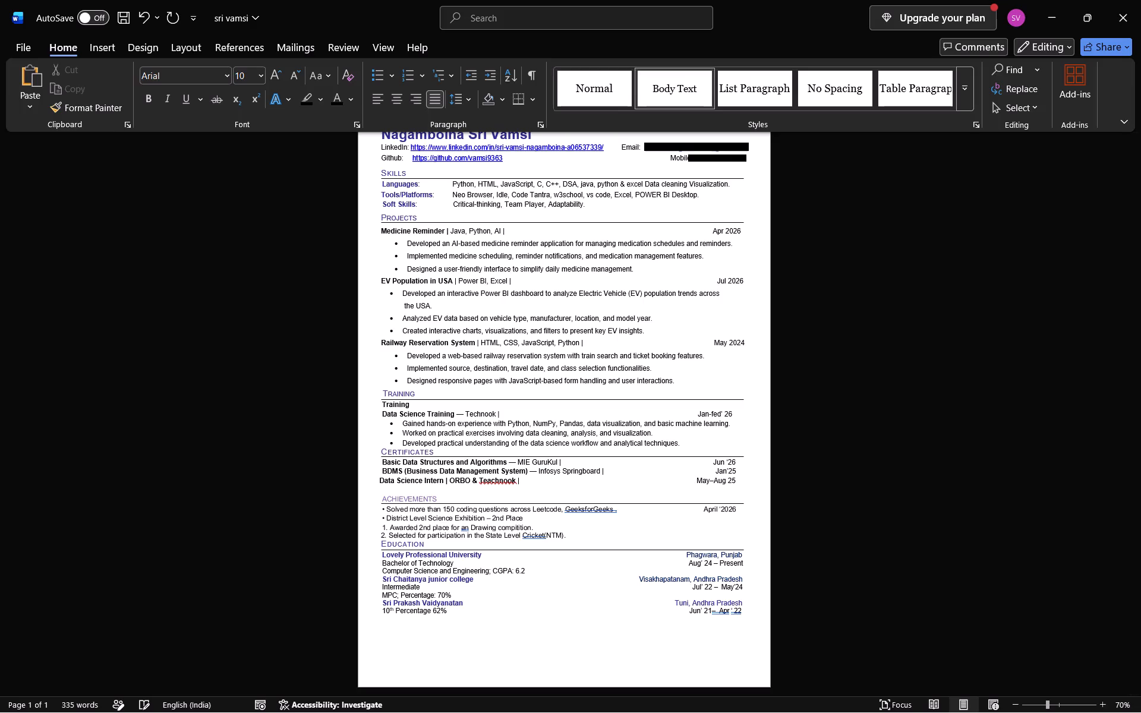
Shorten the EV Population in USA project date to "Jul 26" and shift it back toward the right margin with spaces.
left_click(736, 280)
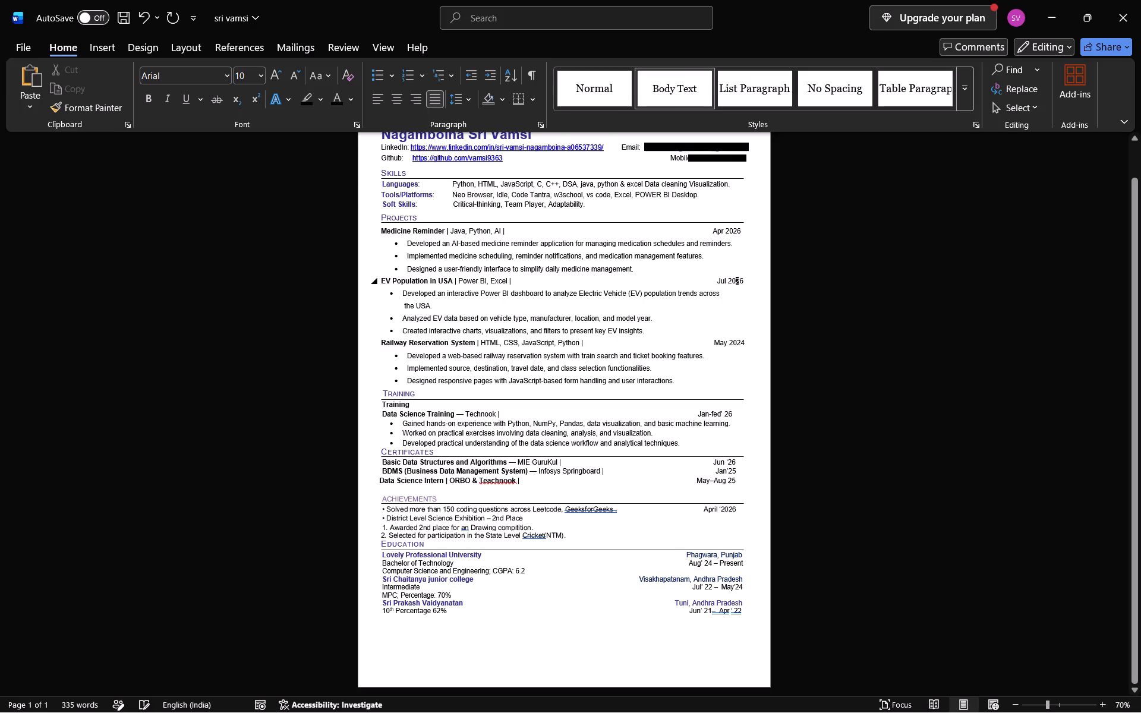
key("BackSpace")
key("BackSpace")
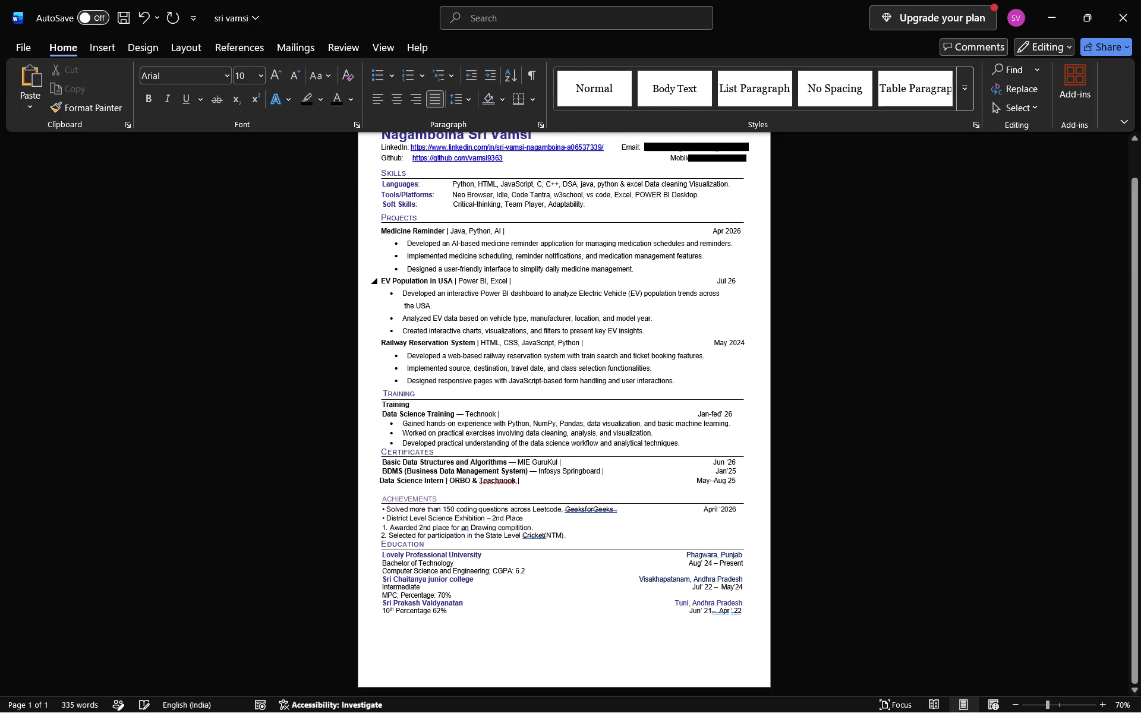
left_click(713, 281)
key("space")
key("space")
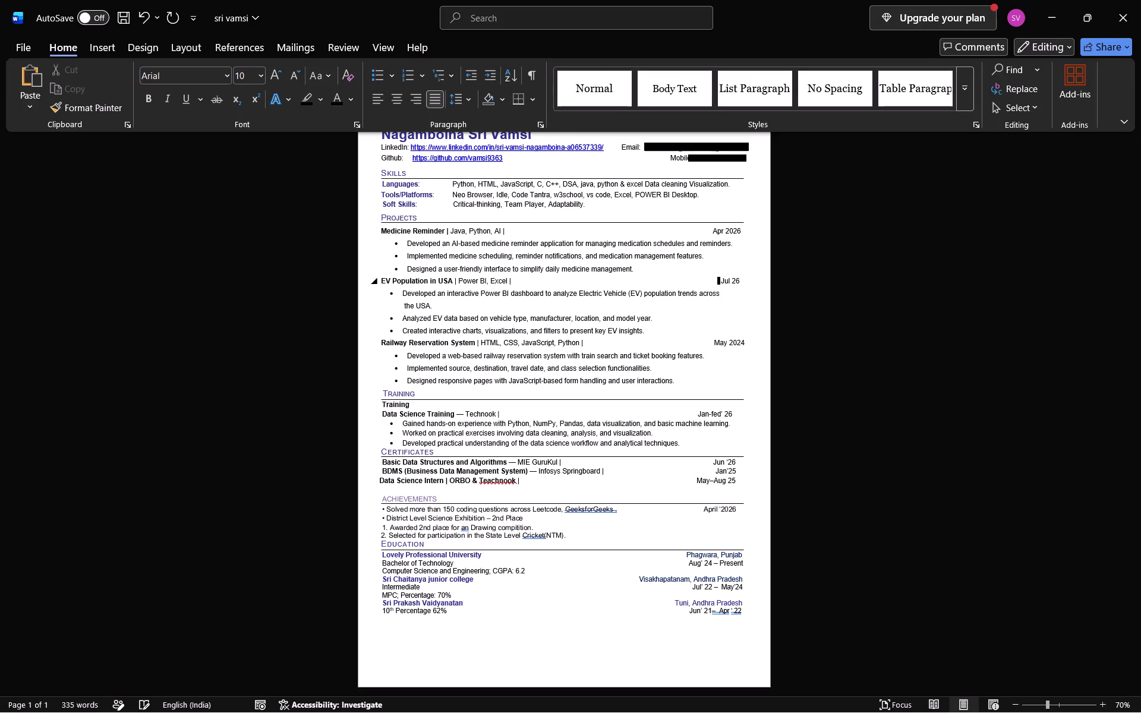
Add an apostrophe before the year in the EV Population in USA project date so it reads "Jul '26".
left_click(731, 280)
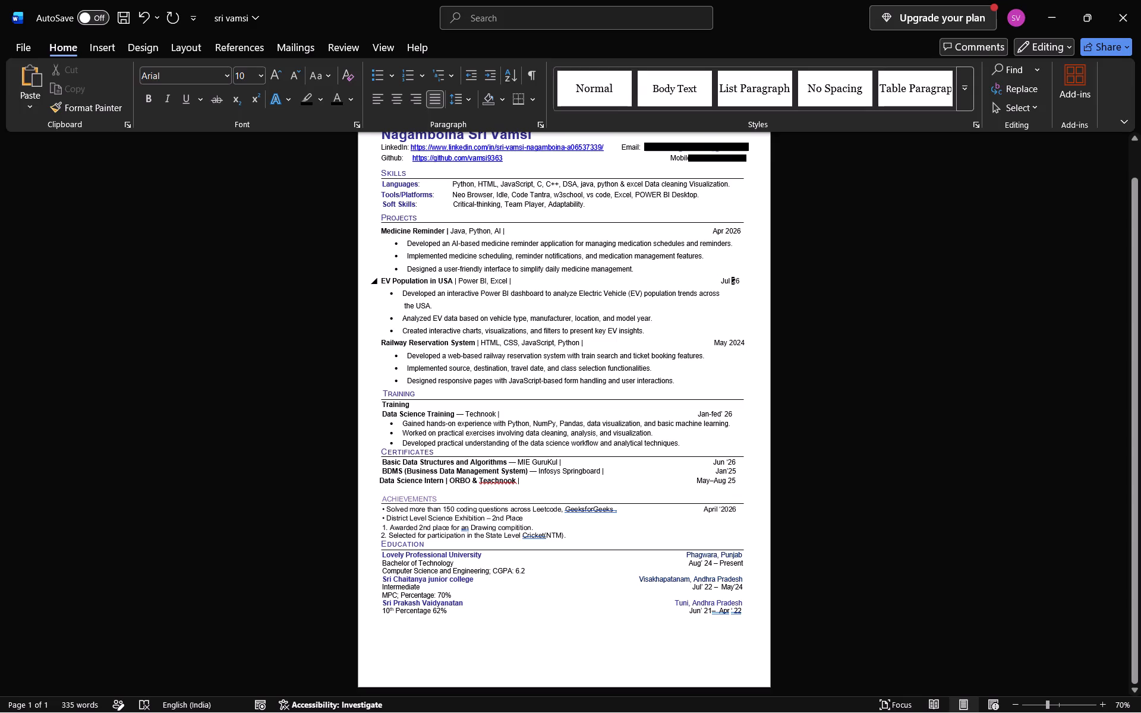
key("apostrophe")
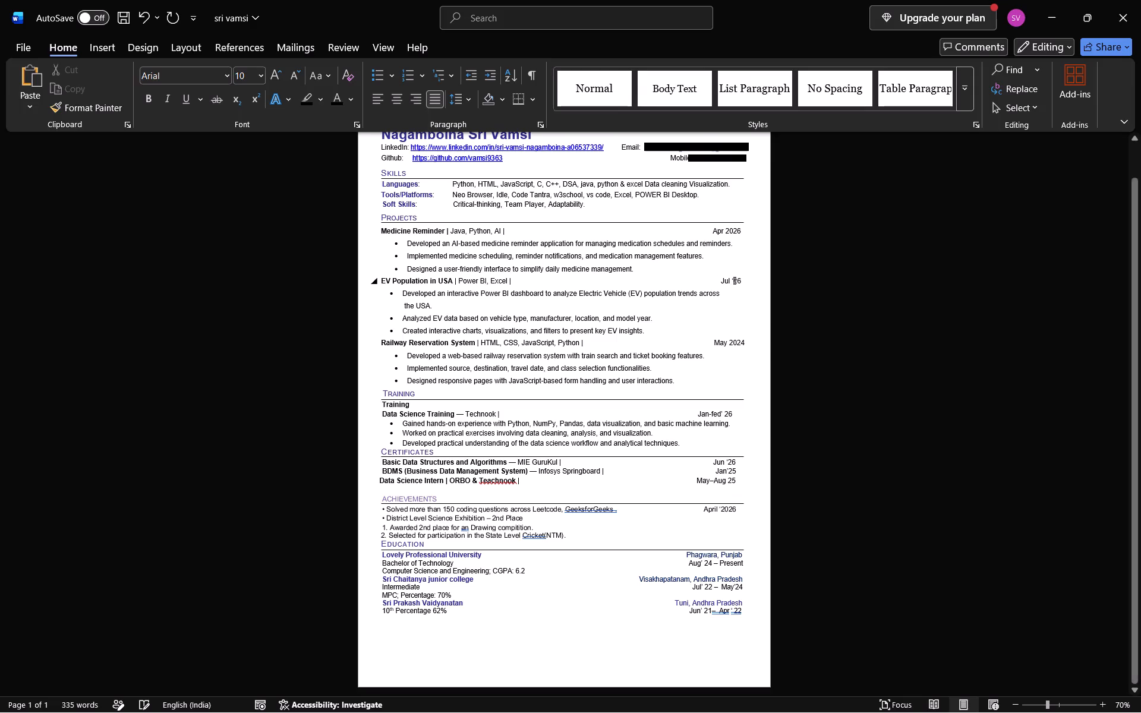
Shorten the Medicine Reminder project date to "Apr '26" and shift it with spaces to align with the other project dates.
left_click(732, 232)
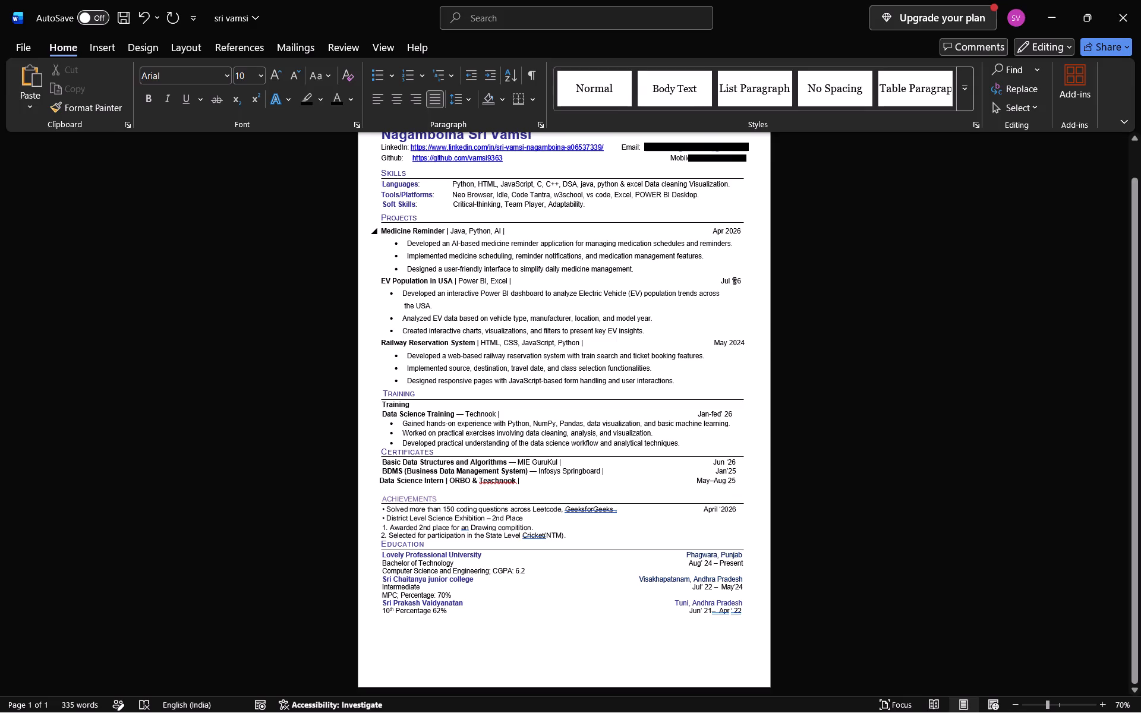
key("BackSpace")
key("BackSpace")
key("apostrophe")
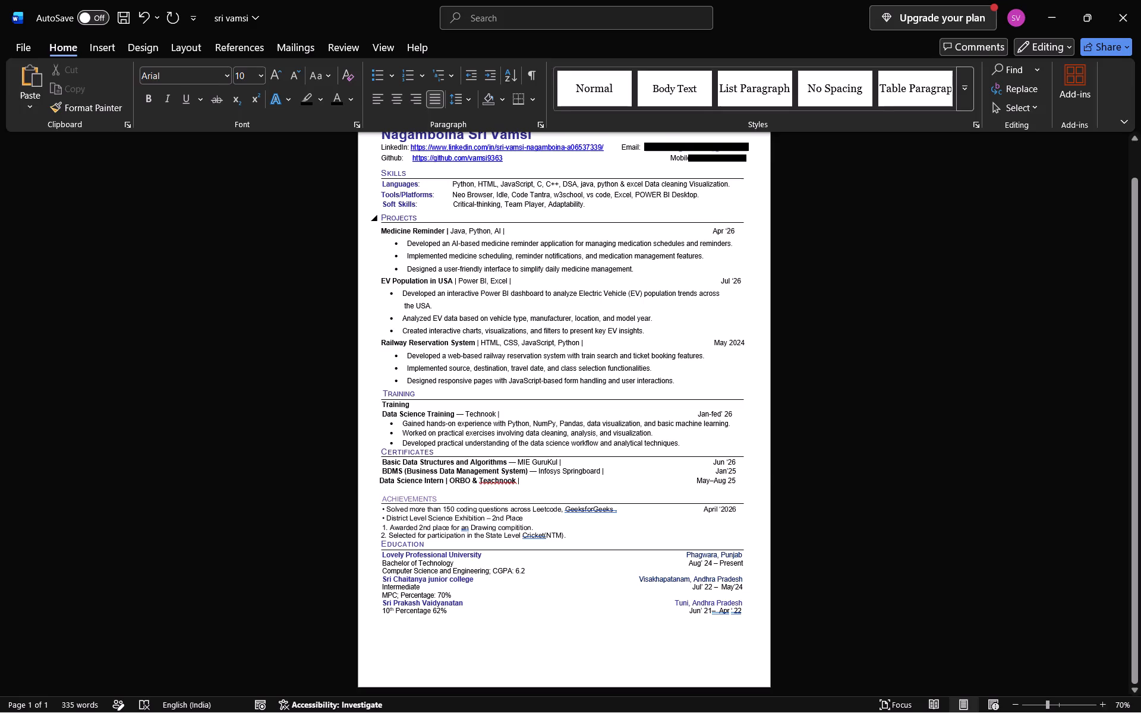
left_click(708, 230)
key("space")
key("space")
key("space")
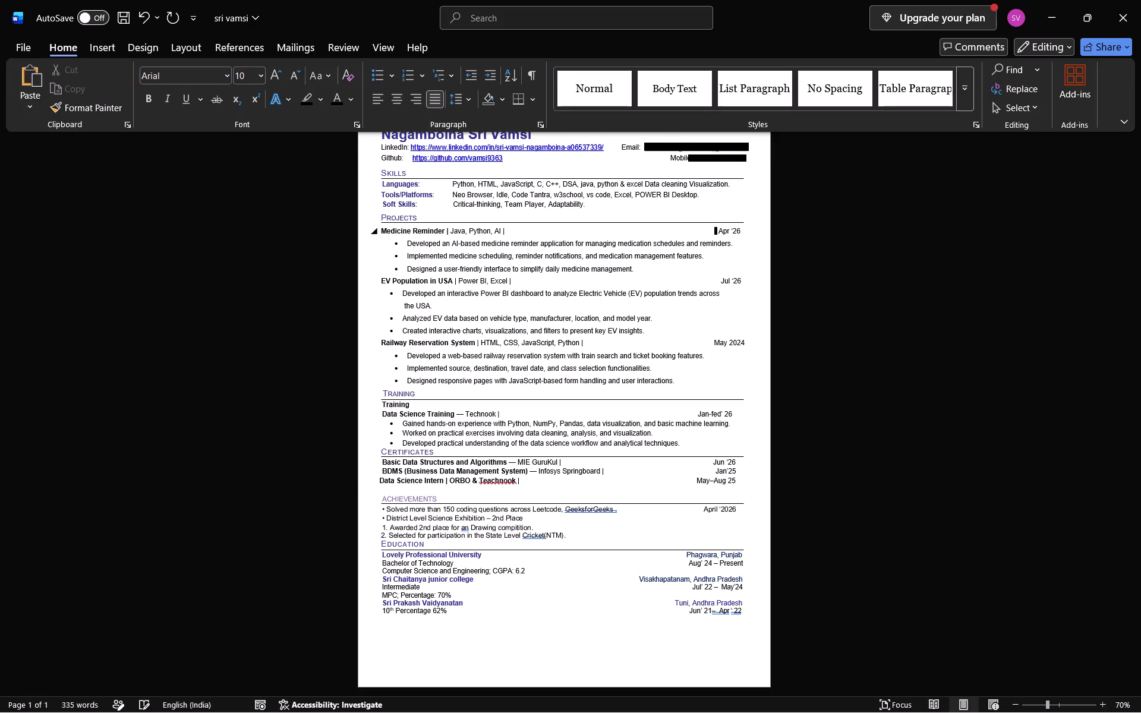
Shorten the Railway Reservation System project date to "May '24" and space it over to align with the project dates above.
left_click(737, 346)
key("BackSpace")
key("BackSpace")
key("apostrophe")
left_click(708, 343)
key("space")
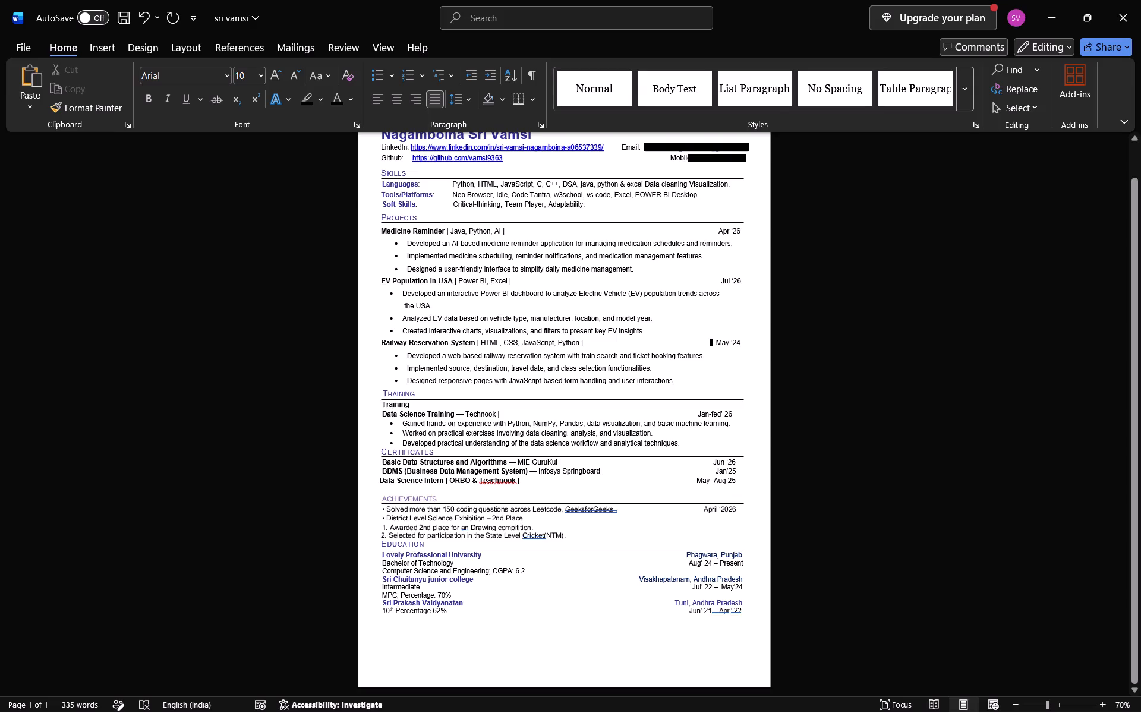
Shorten the date on the coding-questions line under Achievements to "April '26" and shift it toward the right margin with spaces.
left_click(728, 507)
key("BackSpace")
key("BackSpace")
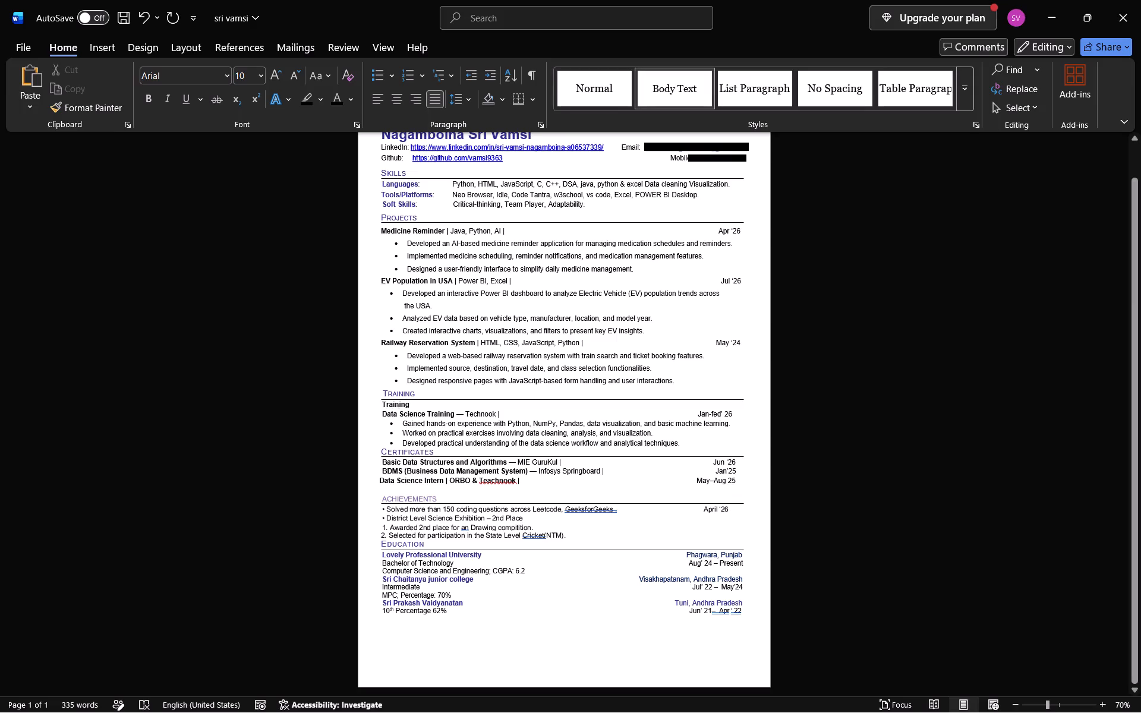
left_click(701, 510)
key("space")
key("space")
key("space")
key("space")
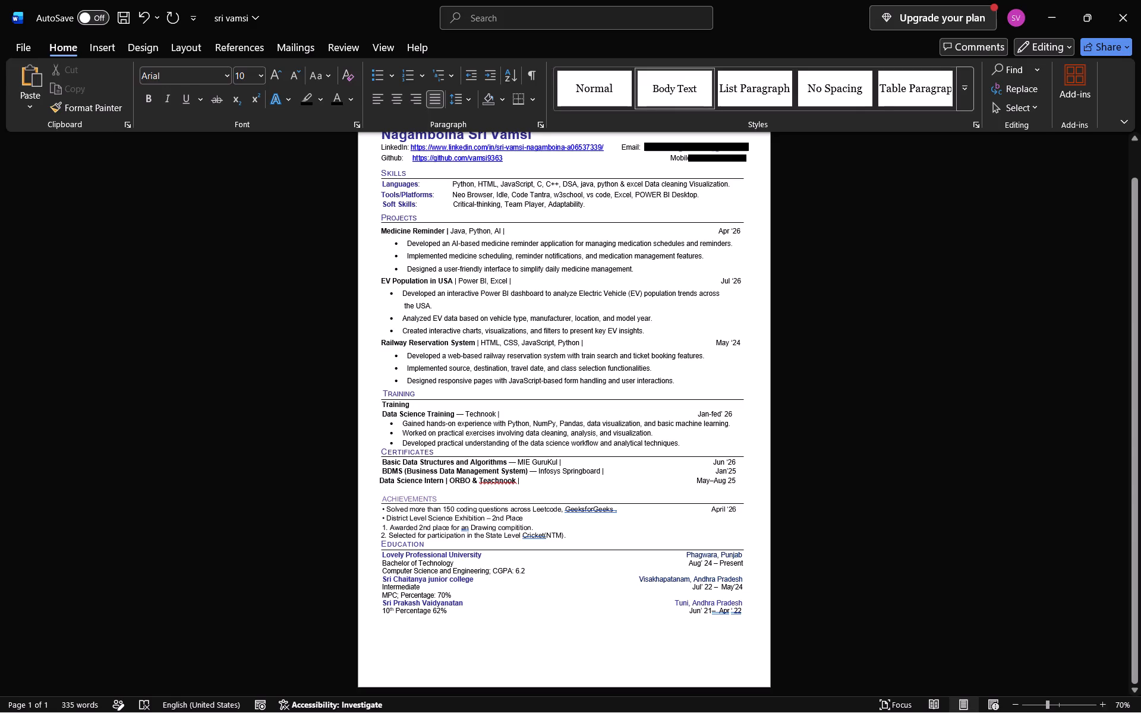
Switch to File Explorer and open the certificates folder in Downloads to check which certificates are saved there.
left_click(401, 488)
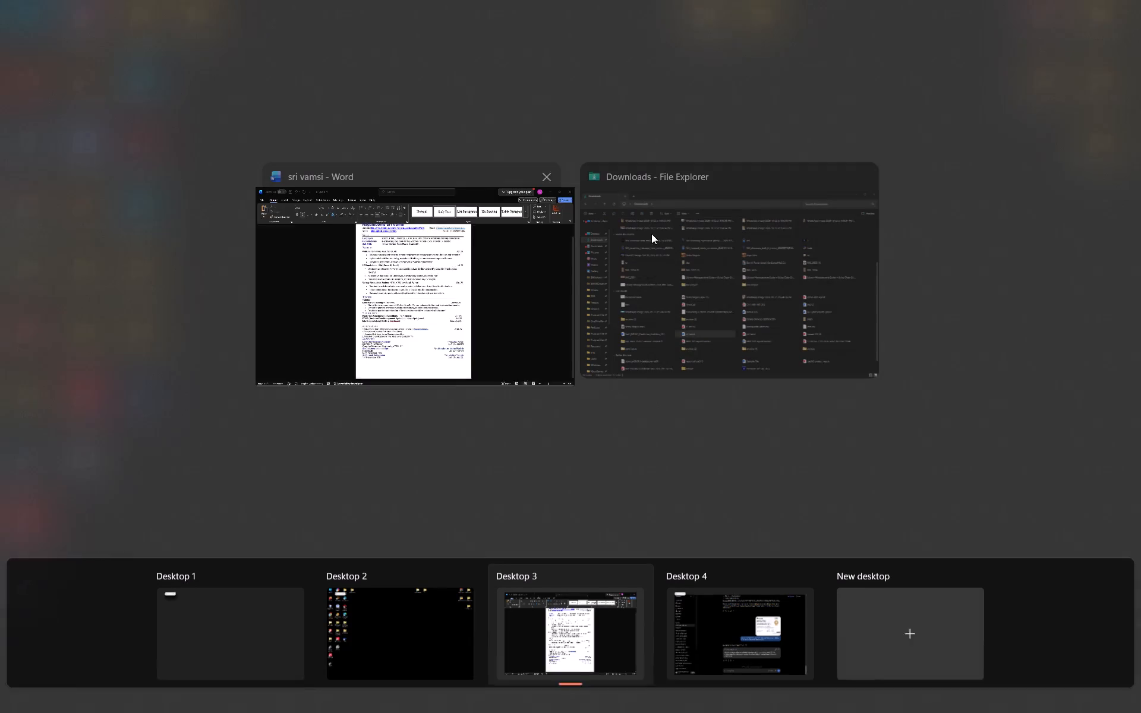
left_click(701, 285)
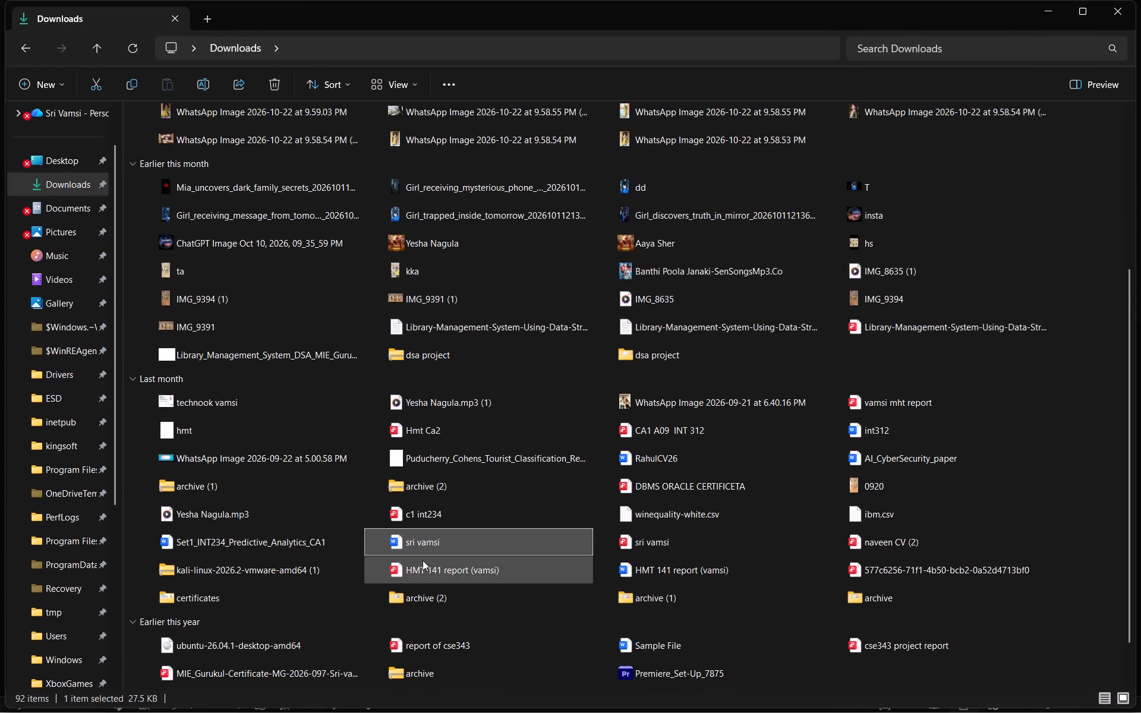
scroll(220, 588, "down", 1)
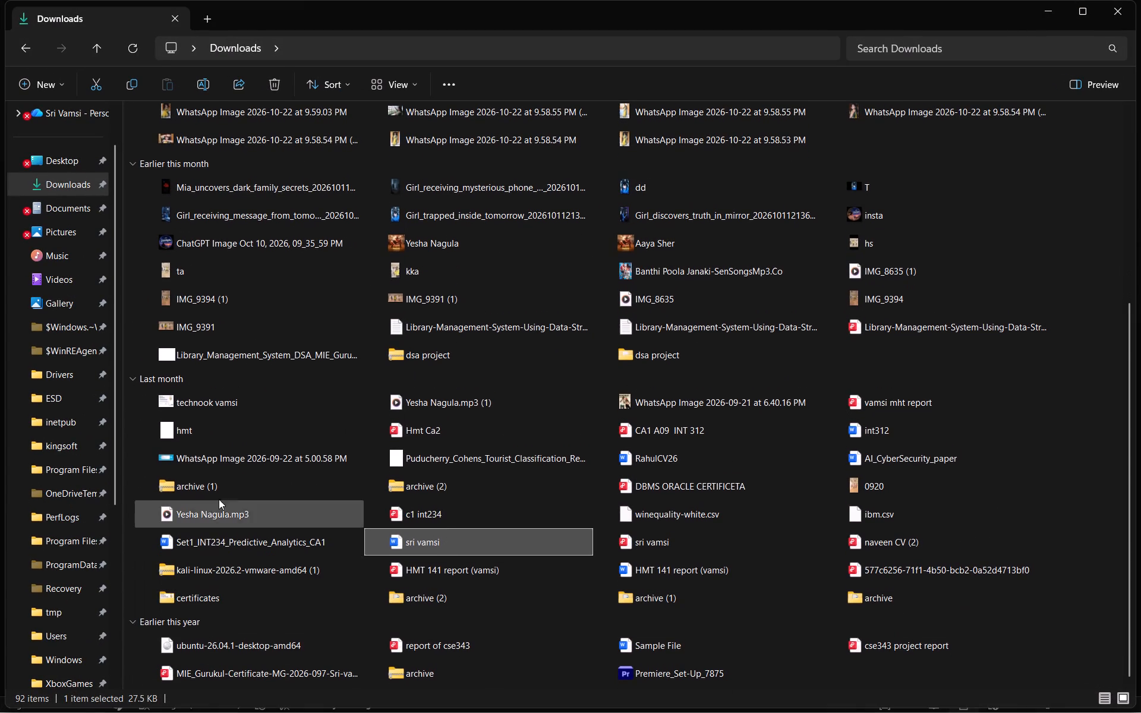
double_click(184, 592)
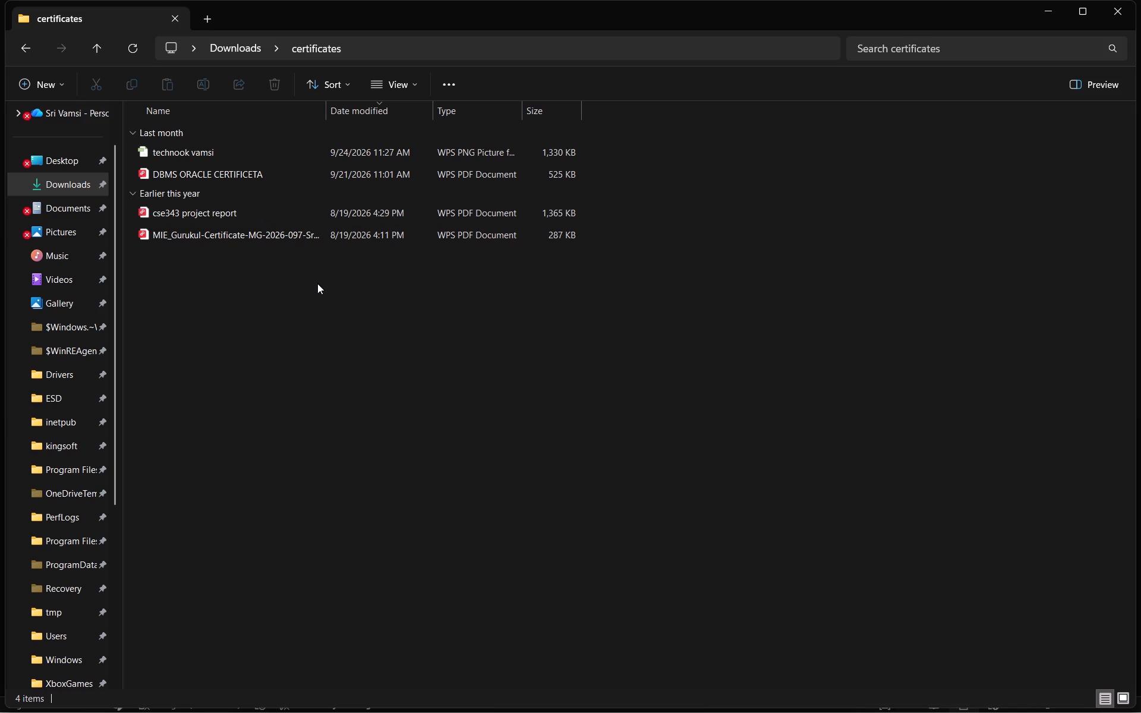
left_click(759, 230)
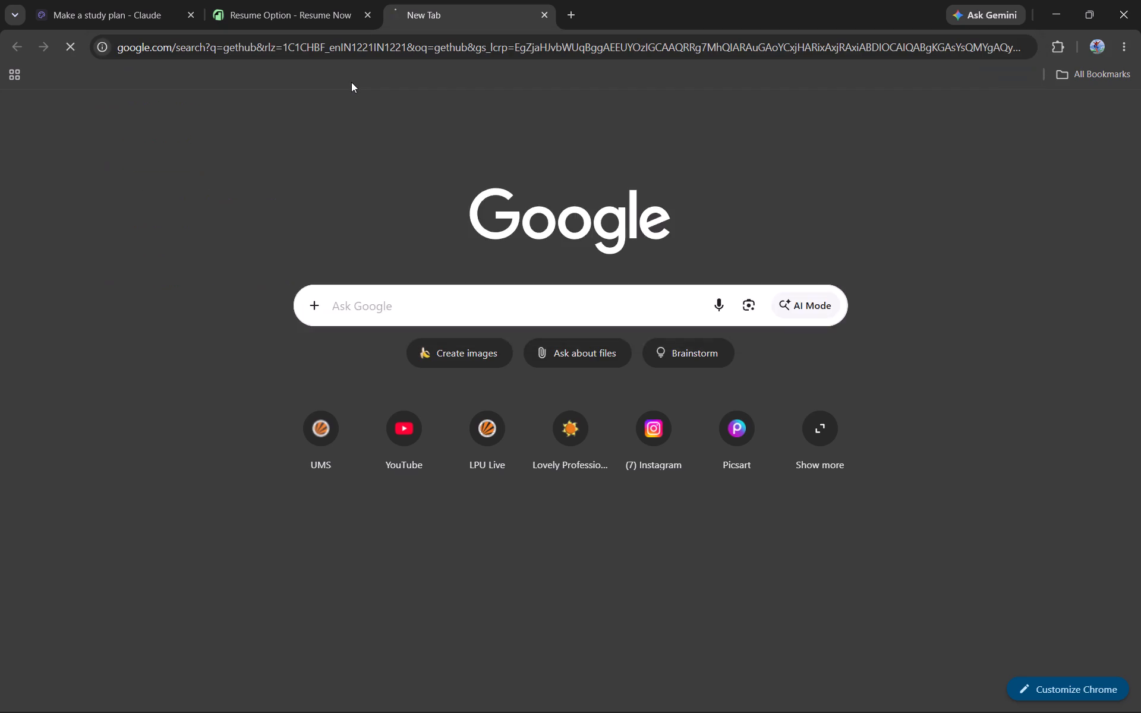
scroll(351, 82, "left", 3)
left_click(201, 286)
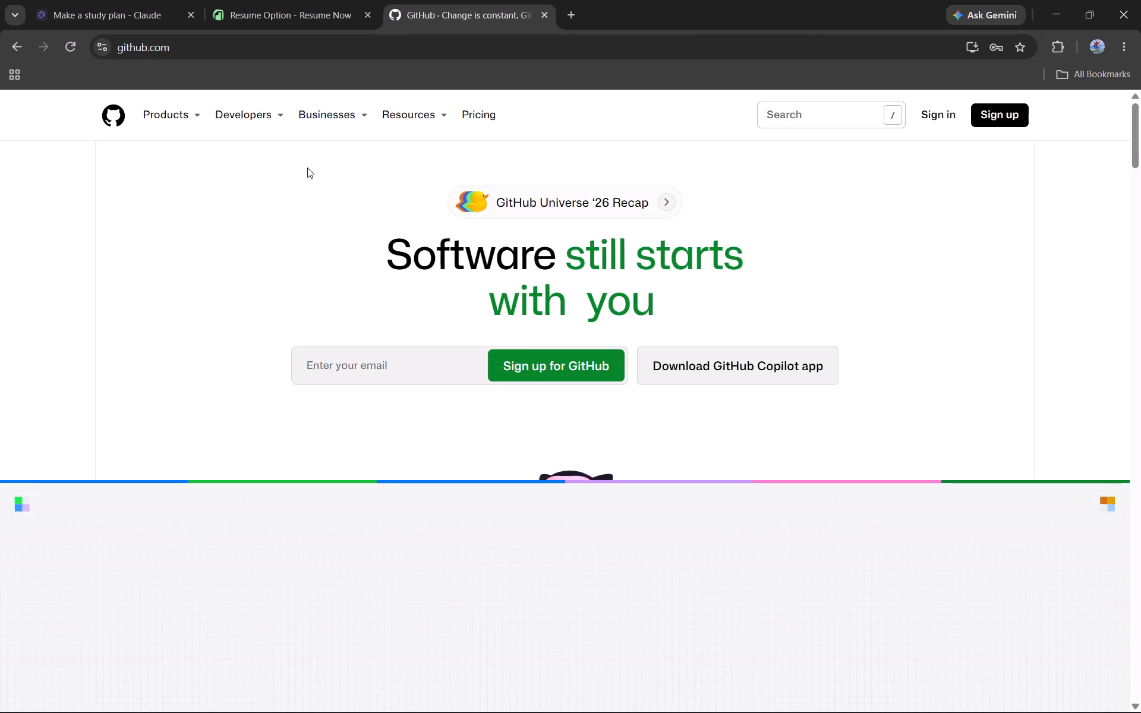
Go back from the GitHub home page to the "gethub" search results and look through the listed pages.
scroll(311, 81, "right", 9)
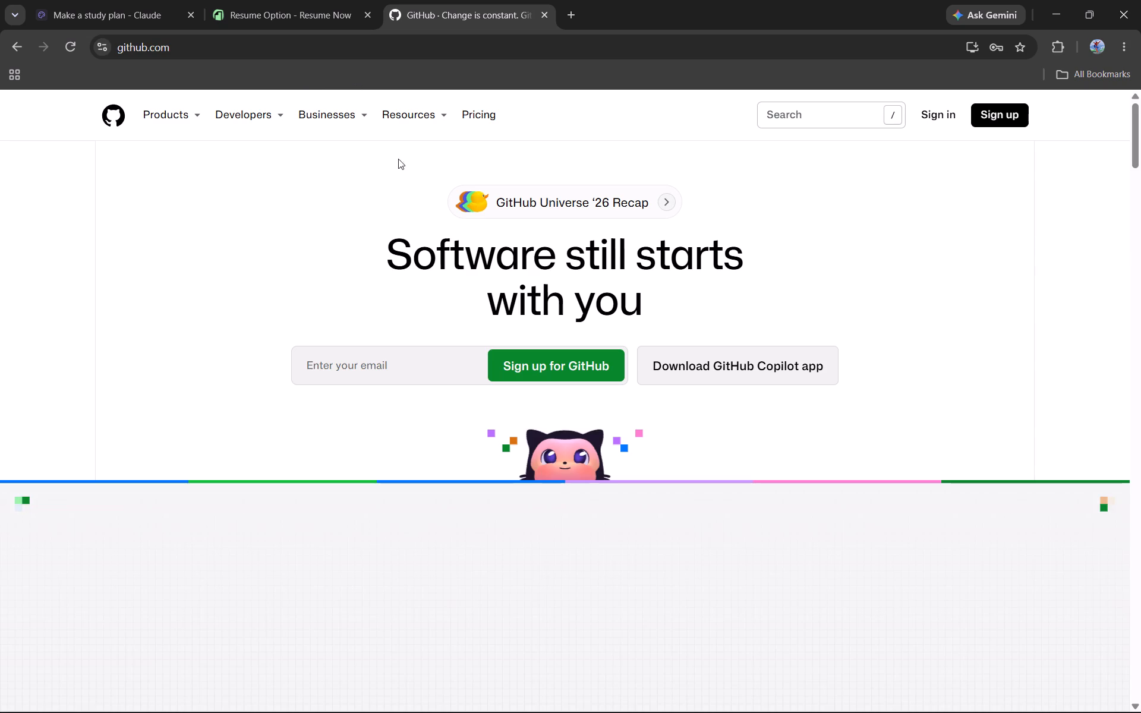
scroll(242, 220, "right", 11)
scroll(254, 411, "down", 4)
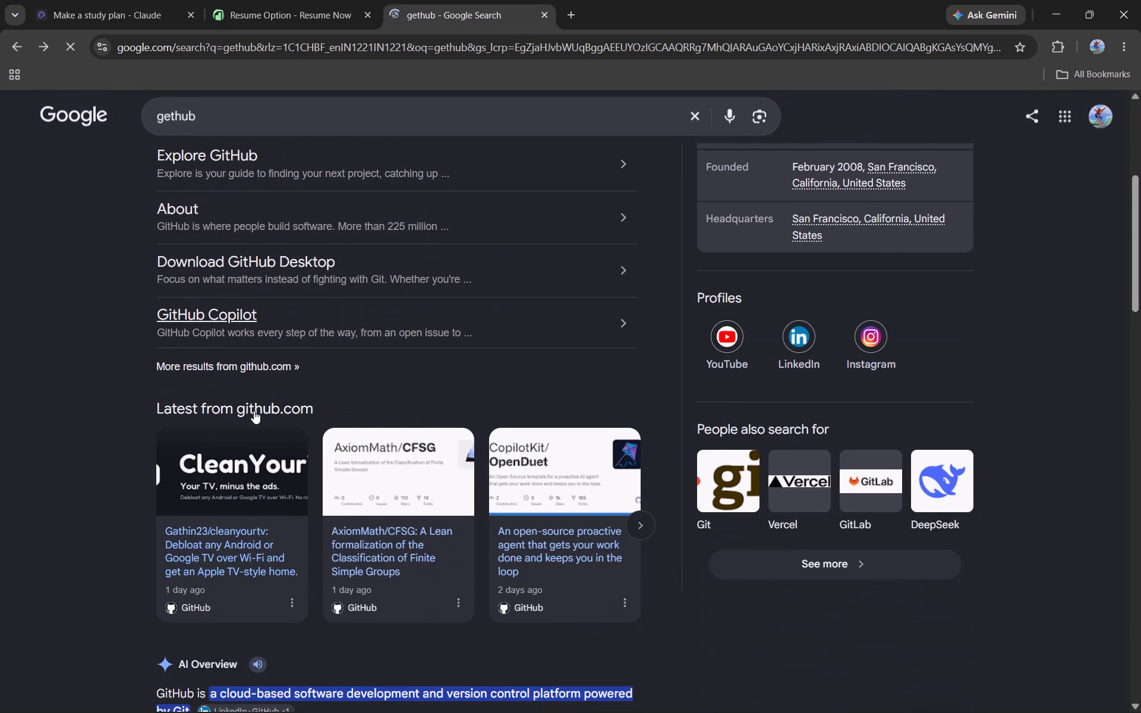
scroll(253, 334, "down", 4)
scroll(259, 317, "up", 2)
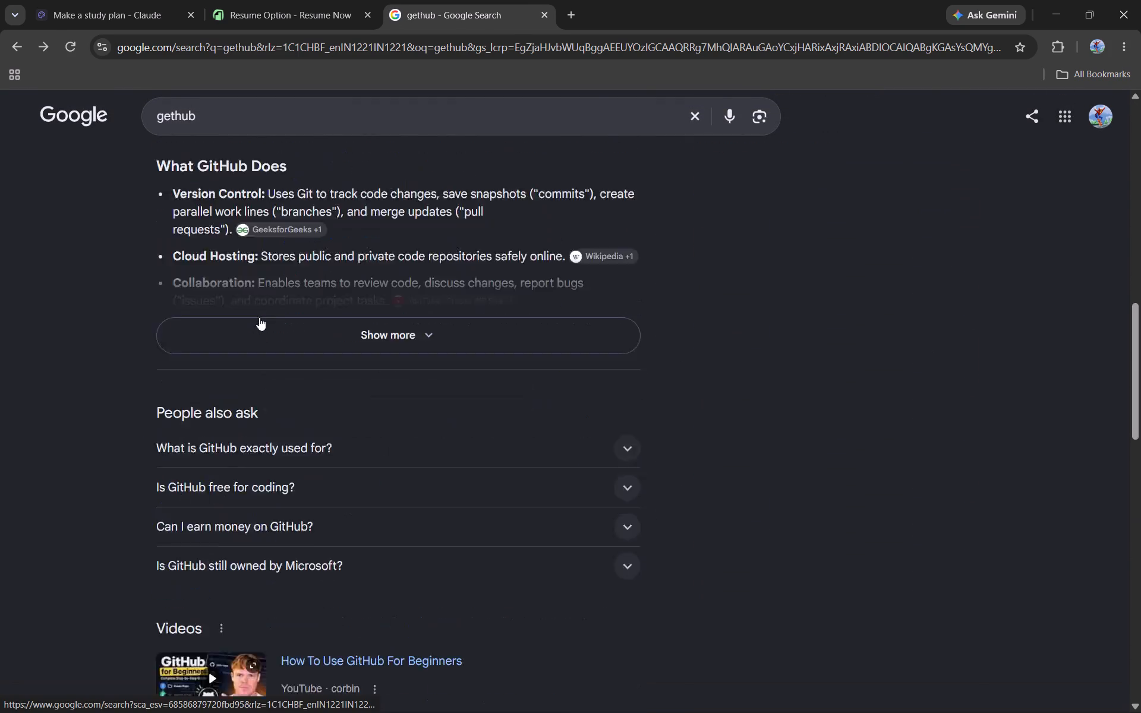
scroll(270, 279, "down", 7)
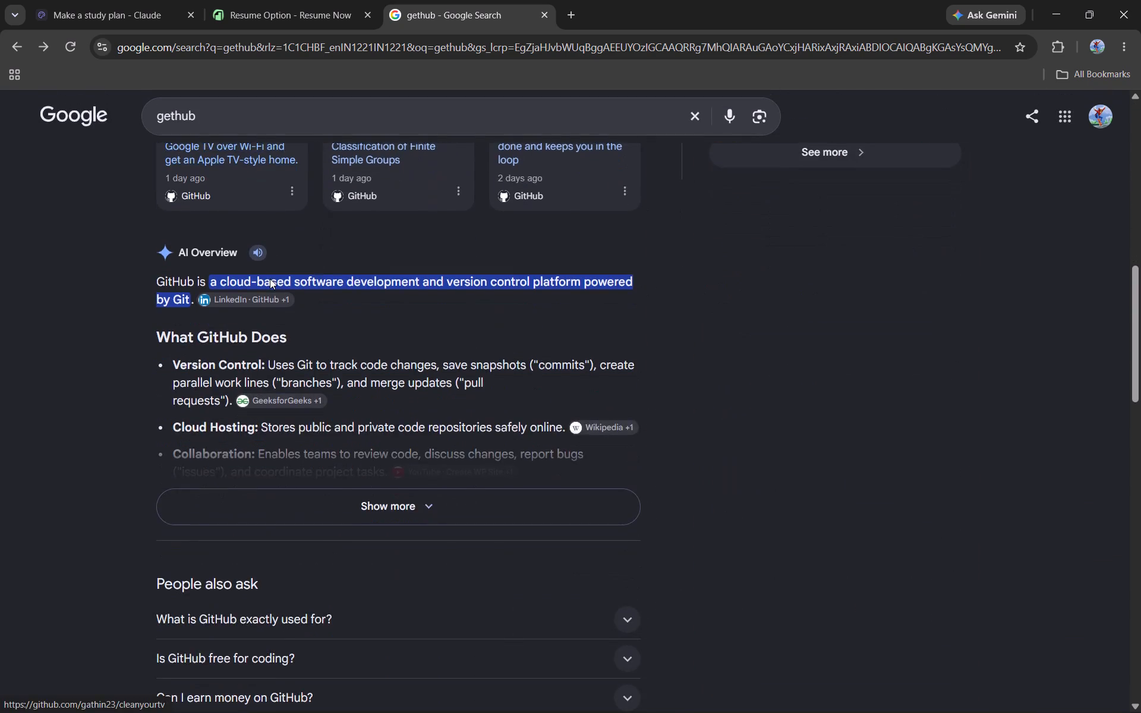
scroll(270, 279, "down", 7)
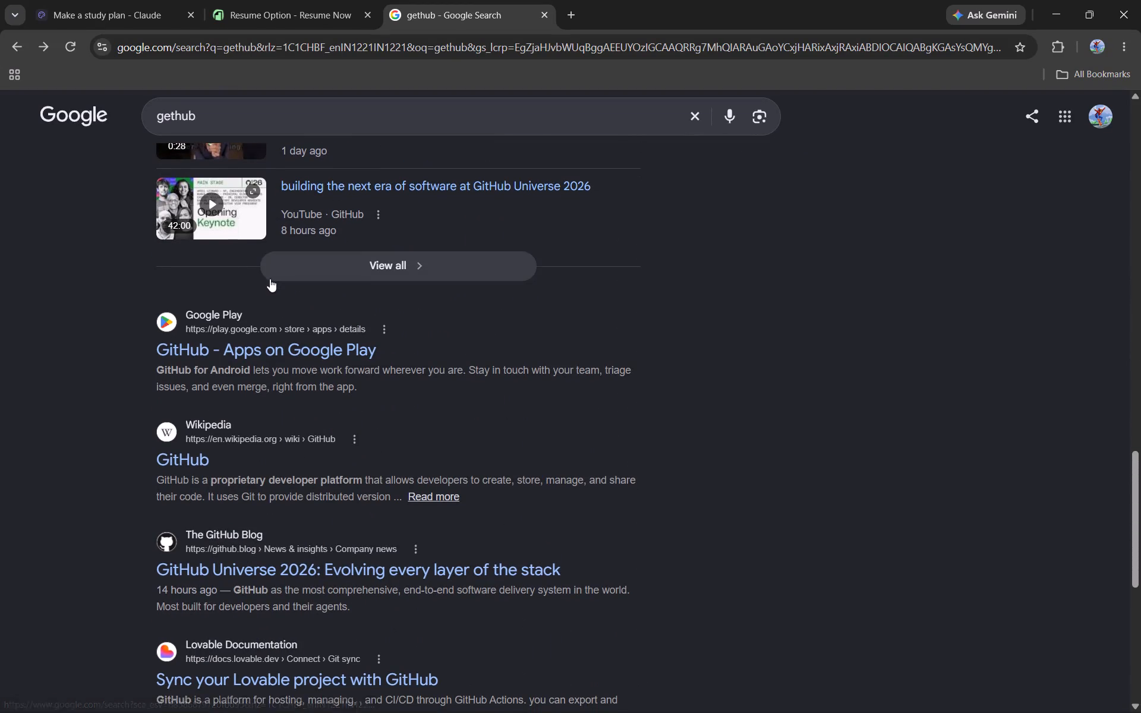
scroll(270, 279, "down", 1)
scroll(215, 449, "down", 1)
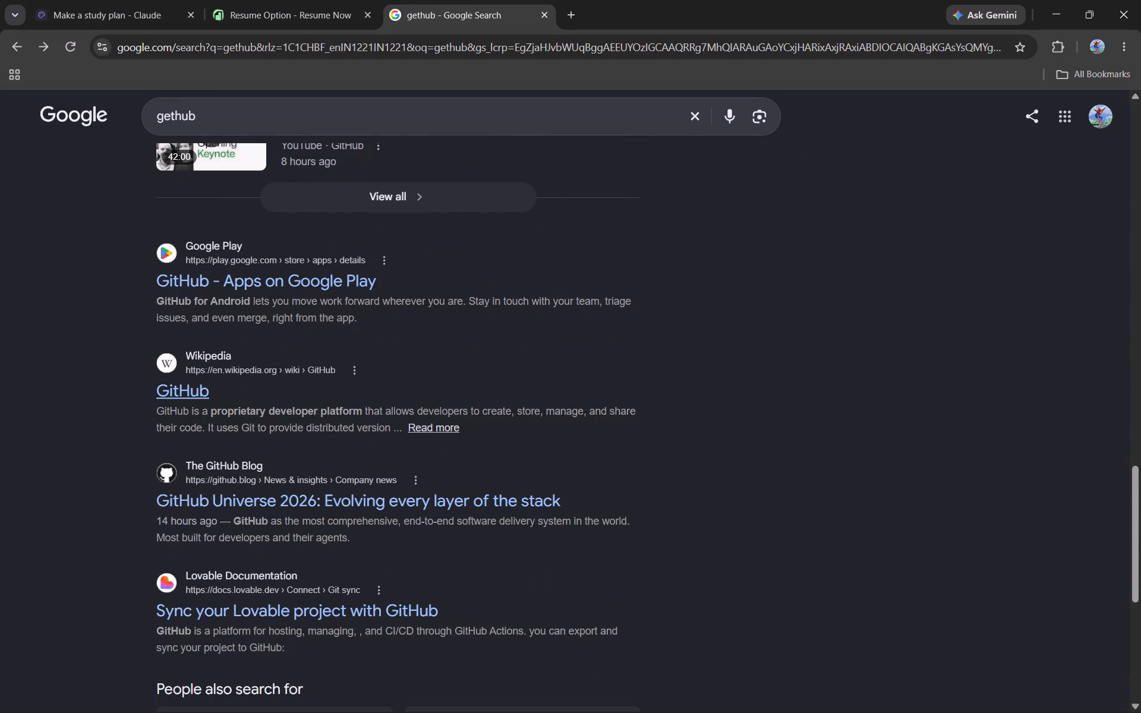
scroll(262, 430, "up", 17)
scroll(262, 430, "up", 4)
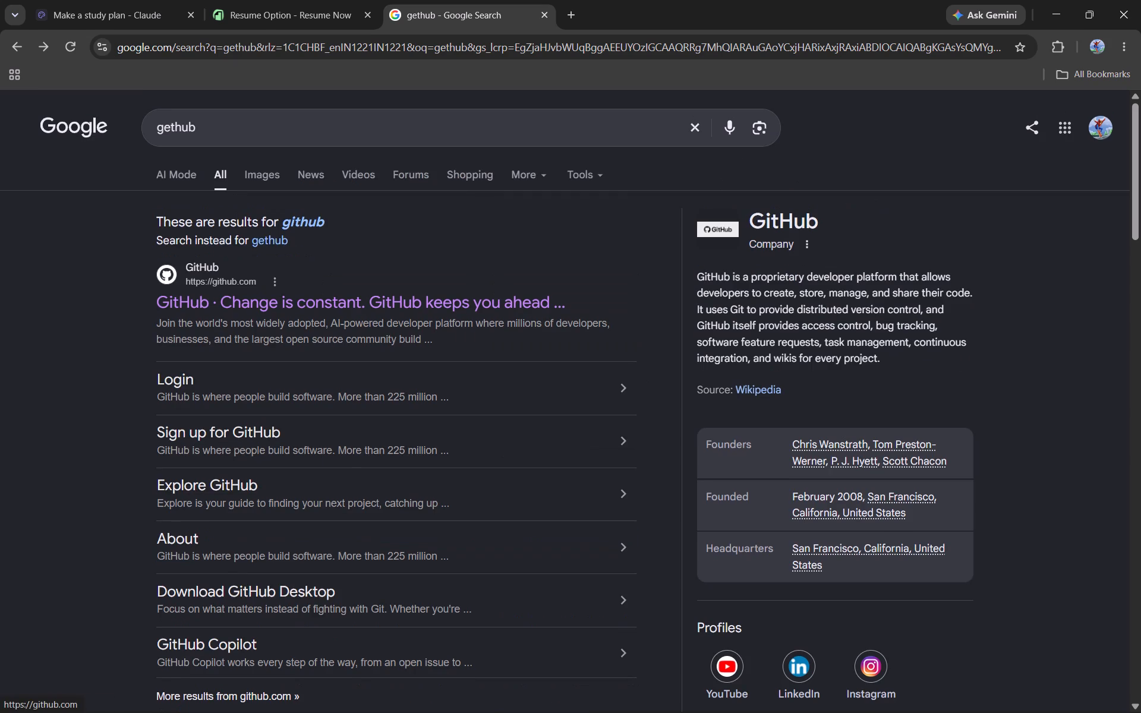
Extend the "gethub" search query, adding a space after the existing word.
left_click(218, 114)
key("space")
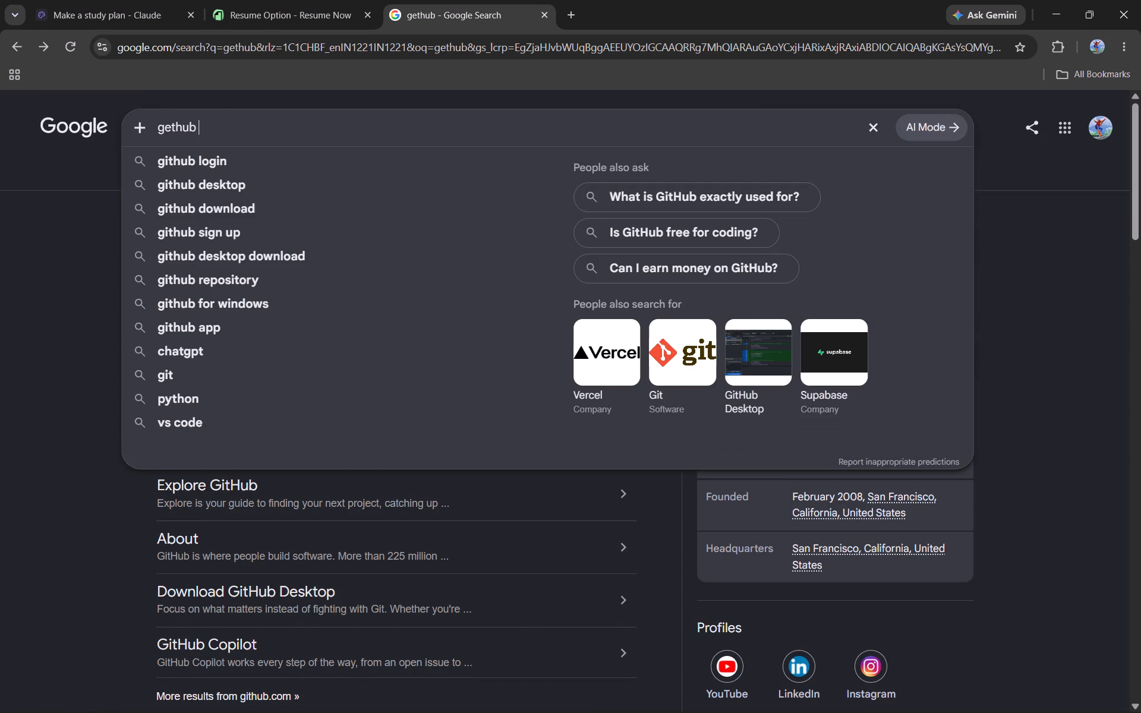
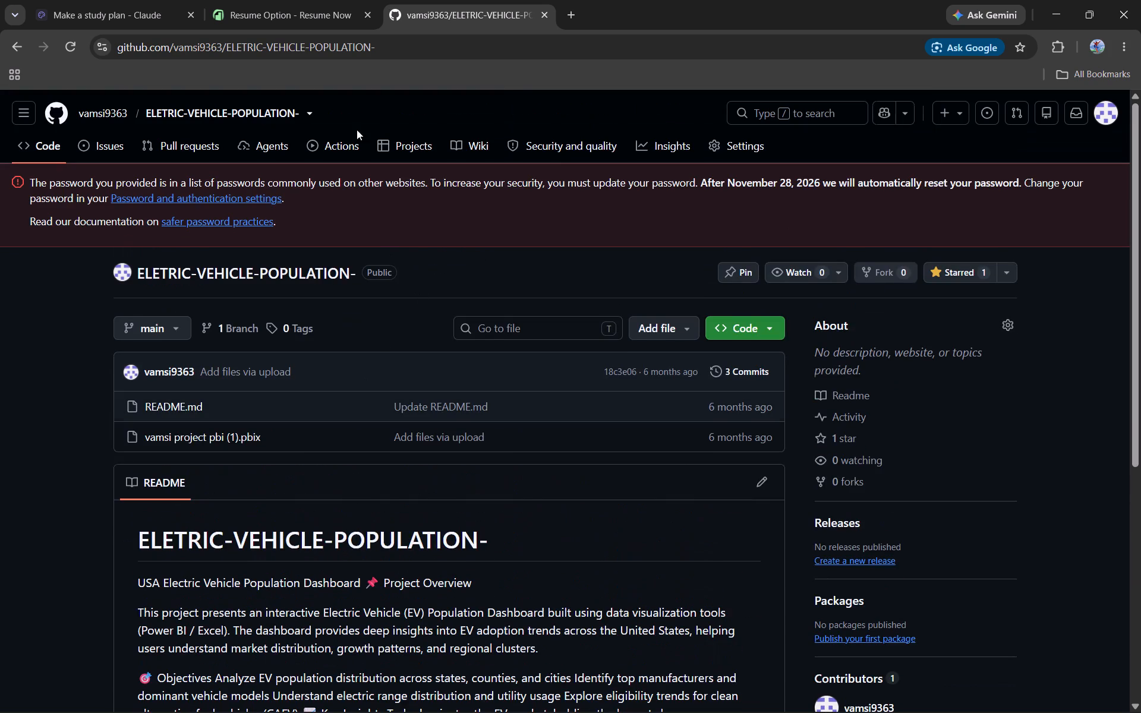
Copy the ELETRIC-VEHICLE-POPULATION- repository address, insert it after "AI |" in the Medicine Reminder heading of the Word résumé, and select it.
left_click(390, 43)
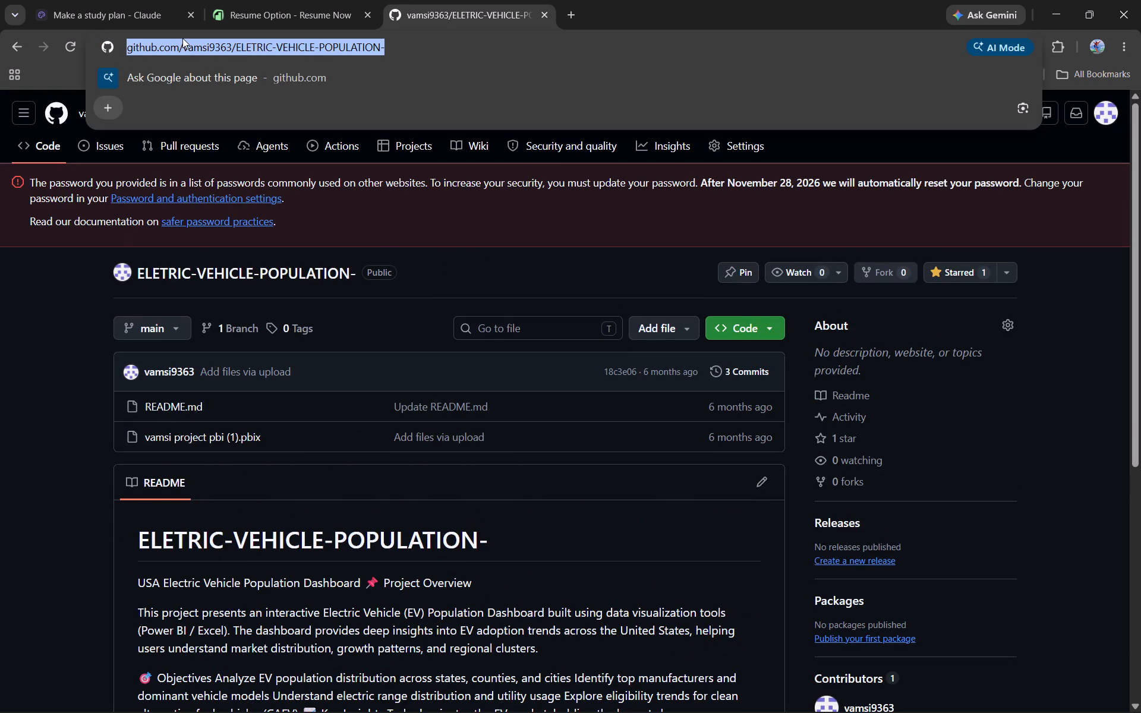
key("ctrl+c")
key("ctrl+c")
key("ctrl+c")
key("ctrl+c")
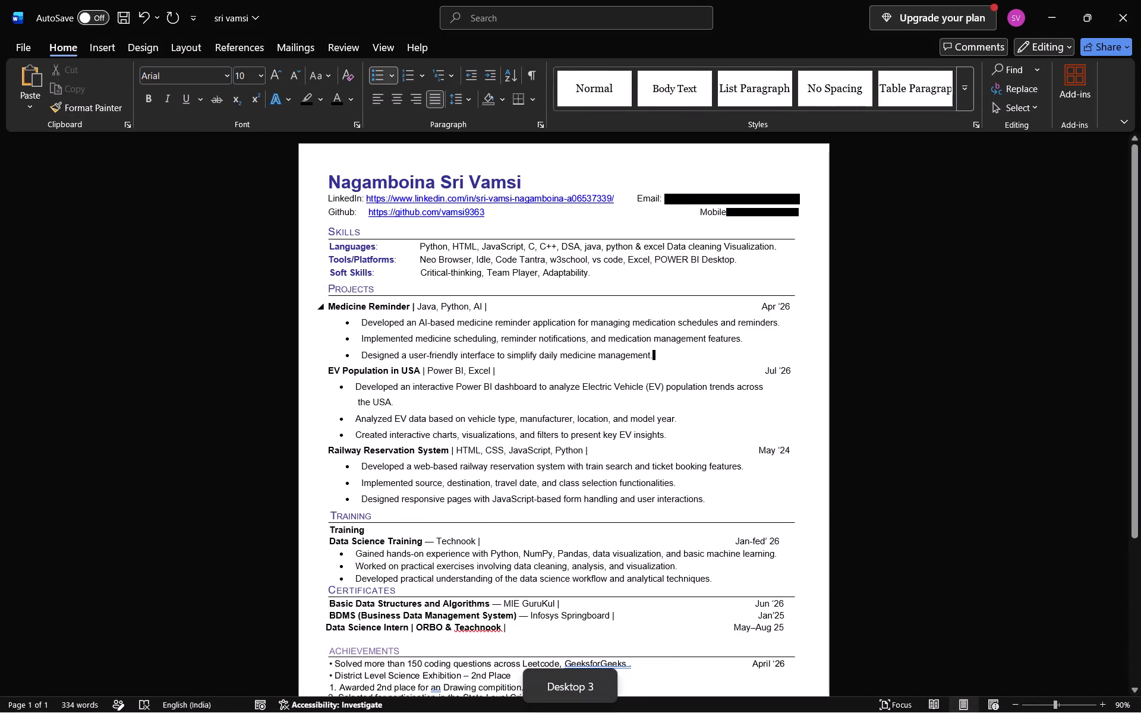
left_click(496, 305)
left_click(487, 307)
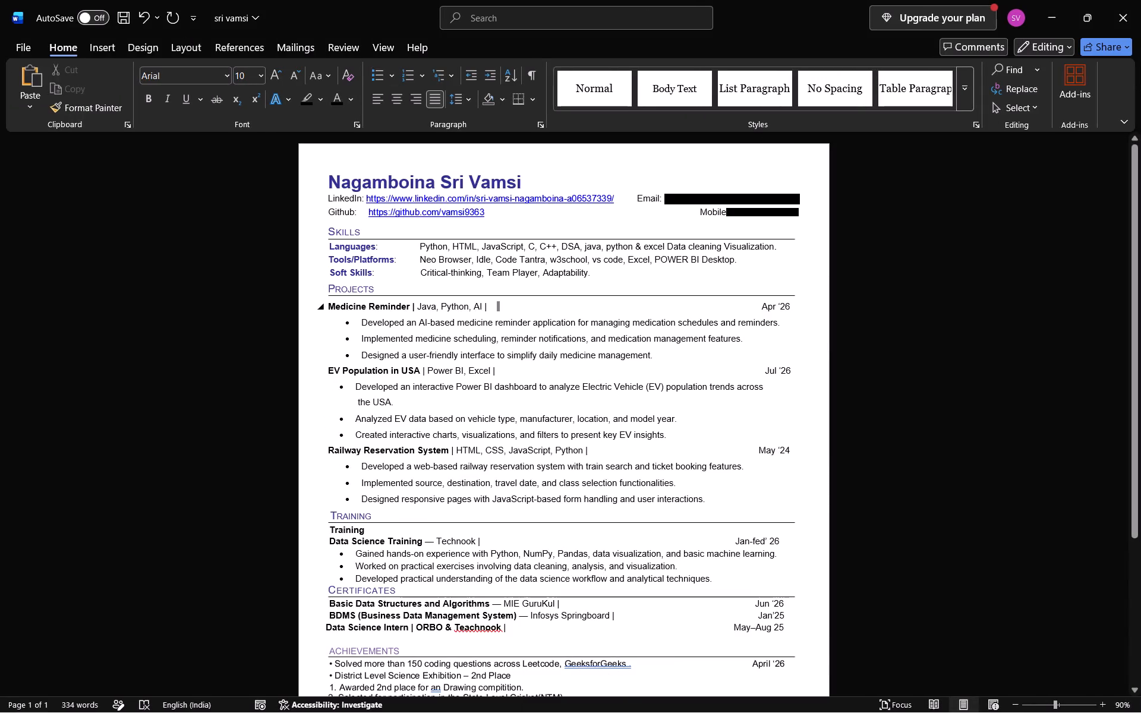
key("ctrl+v")
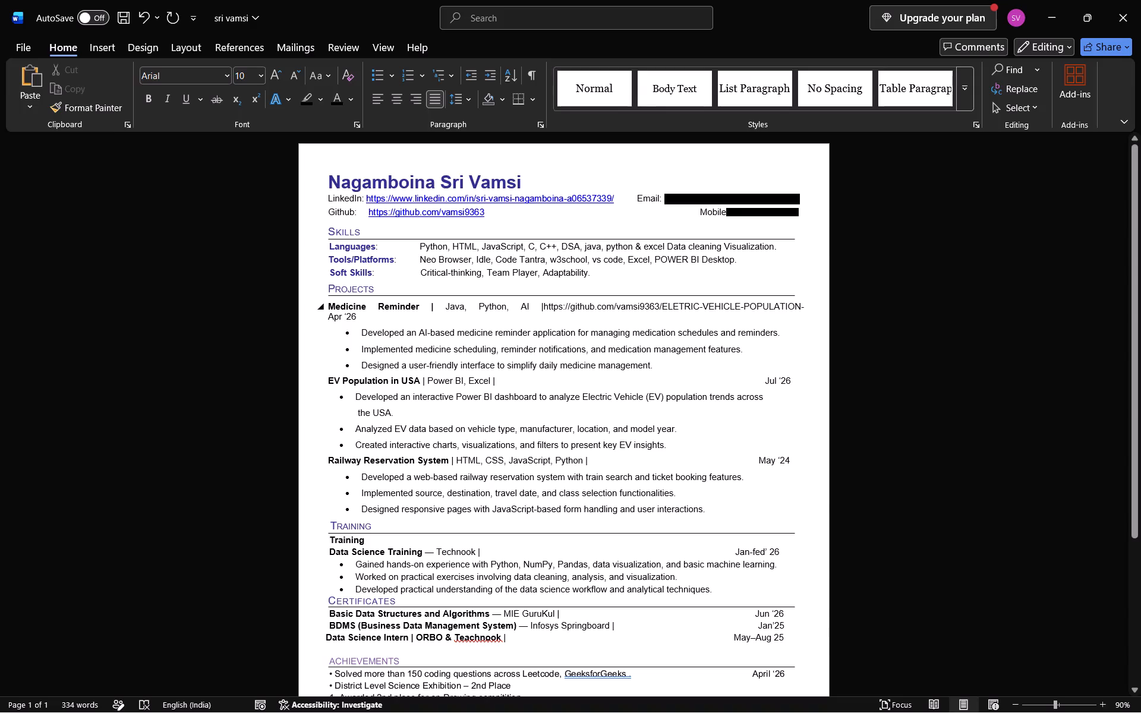
key("ctrl+z")
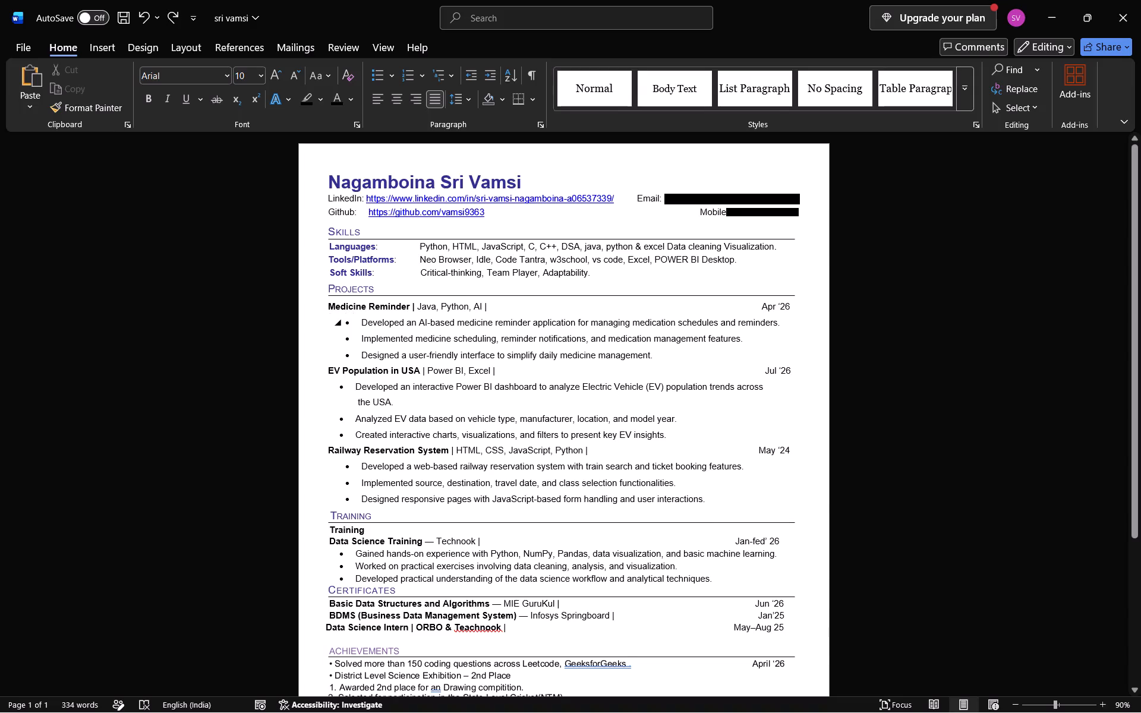
key("ctrl+v")
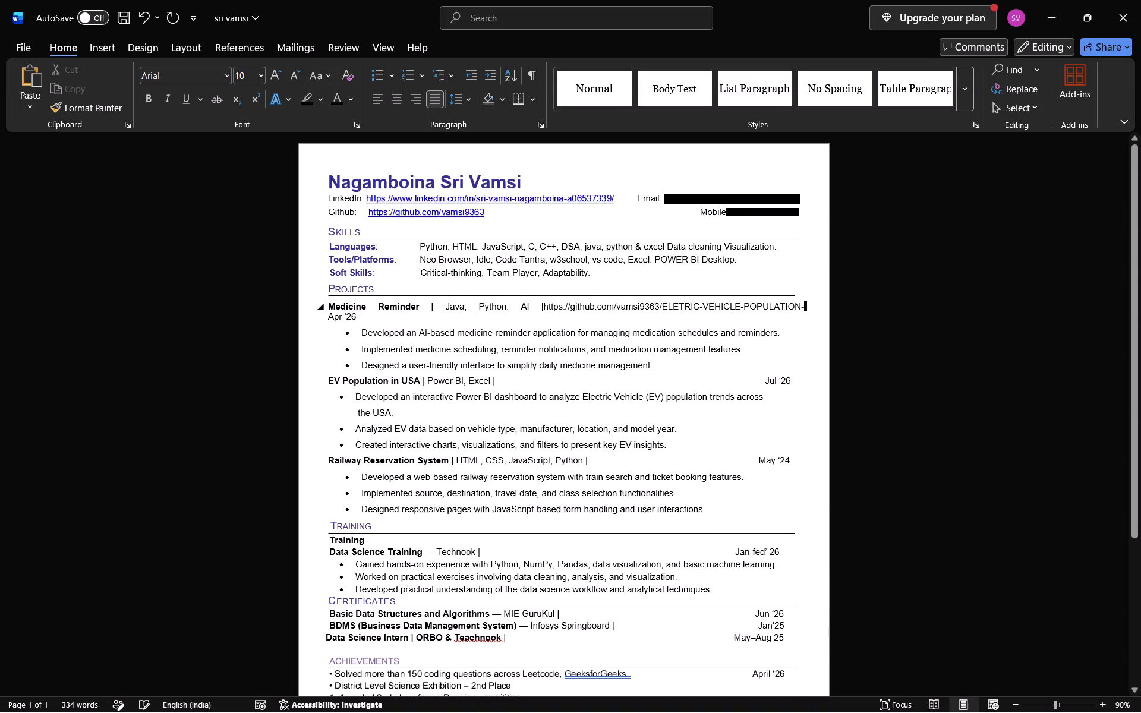
left_click_drag(802, 305, 546, 309)
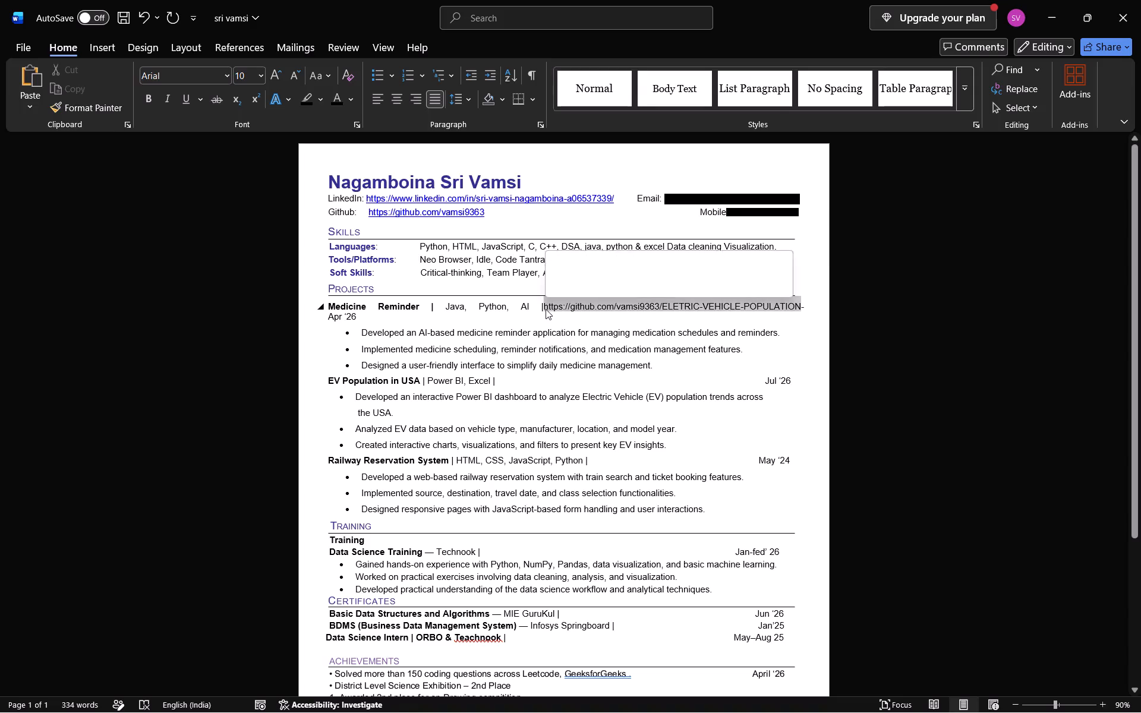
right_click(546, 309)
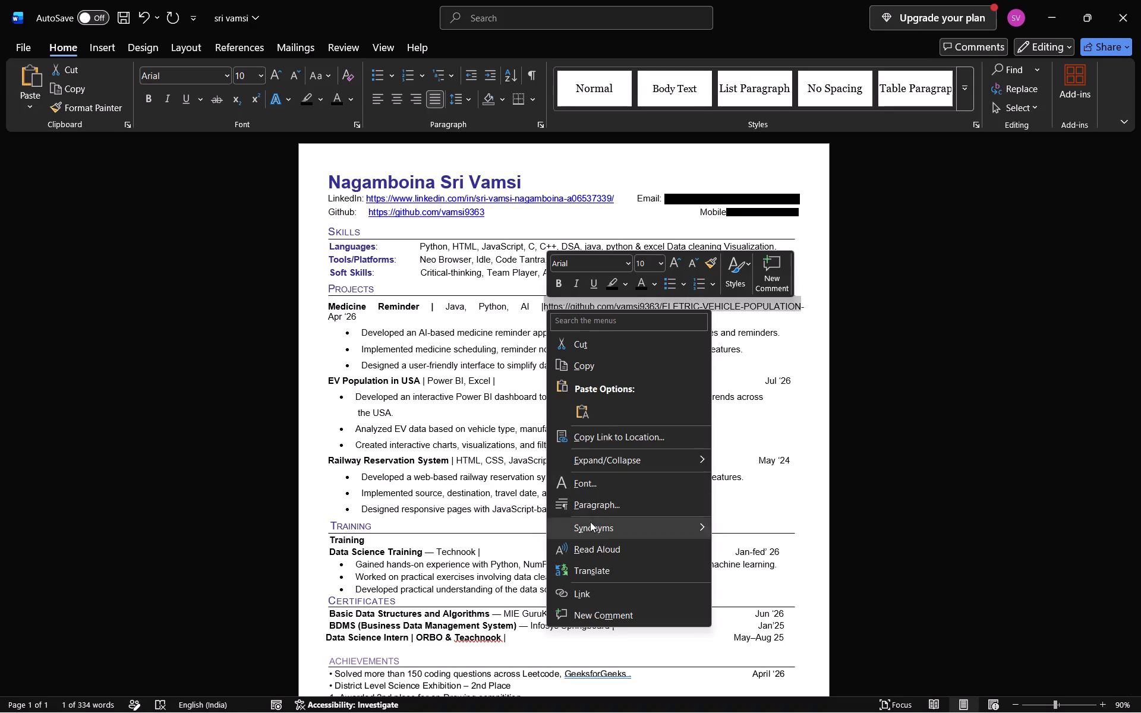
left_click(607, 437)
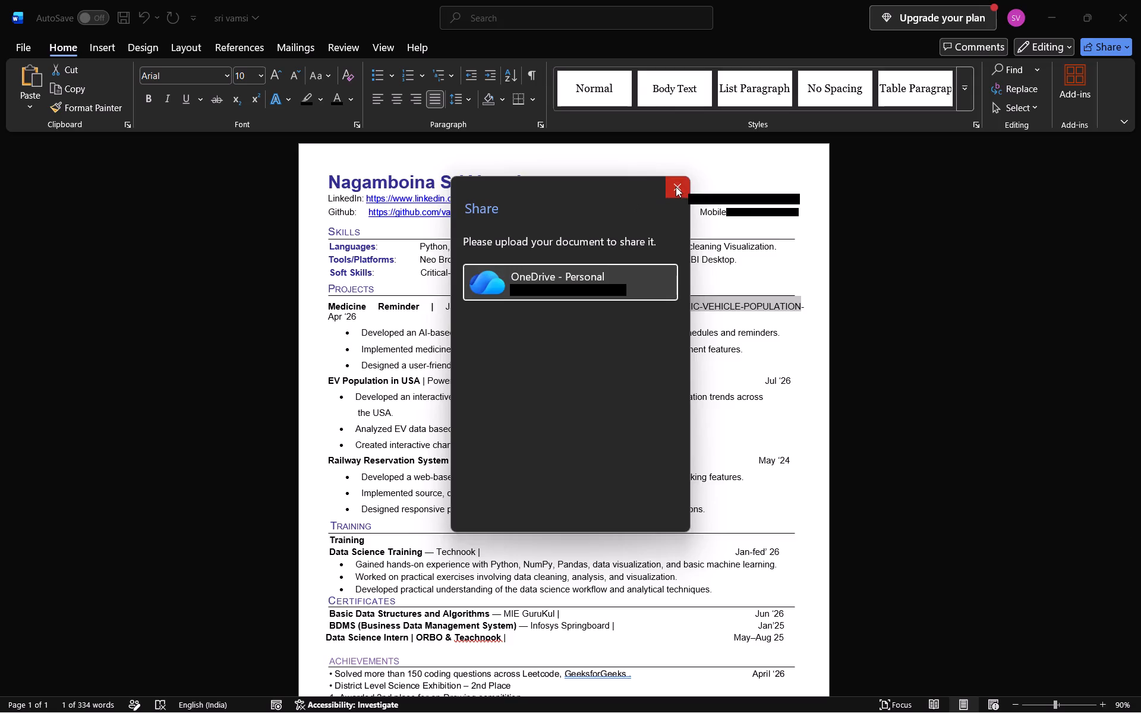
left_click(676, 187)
Turn the selected address into a hyperlink displayed as "Gethub" that points to the ELETRIC-VEHICLE-POPULATION- repository.
right_click(628, 307)
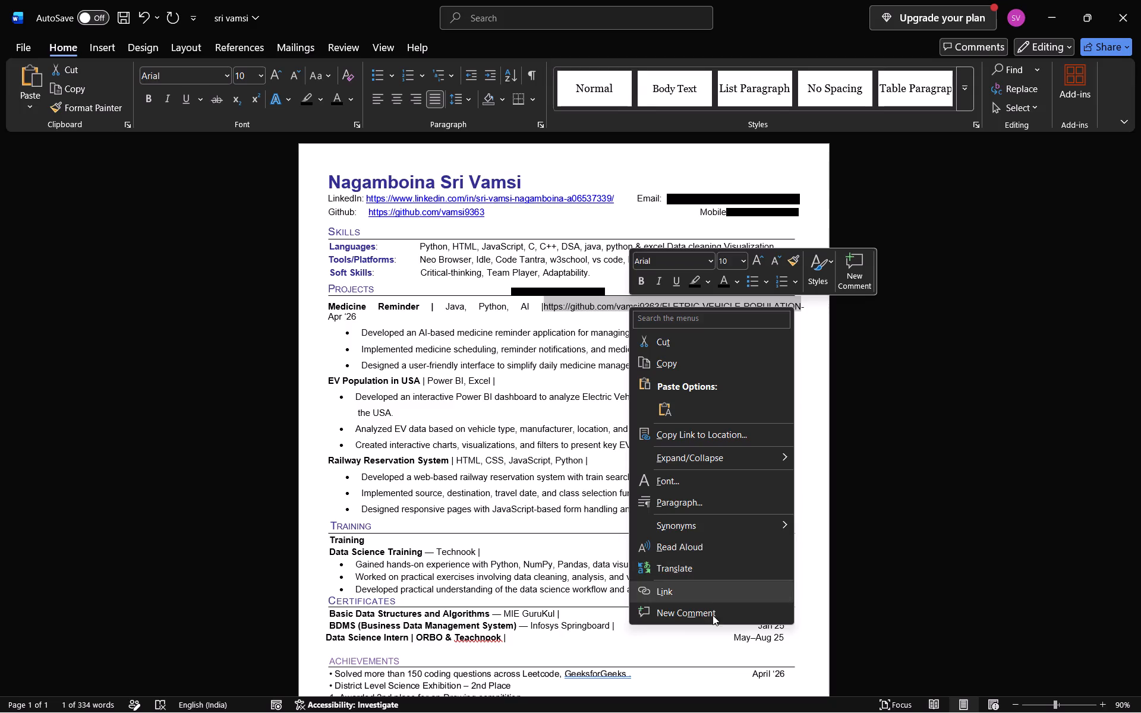
left_click(706, 594)
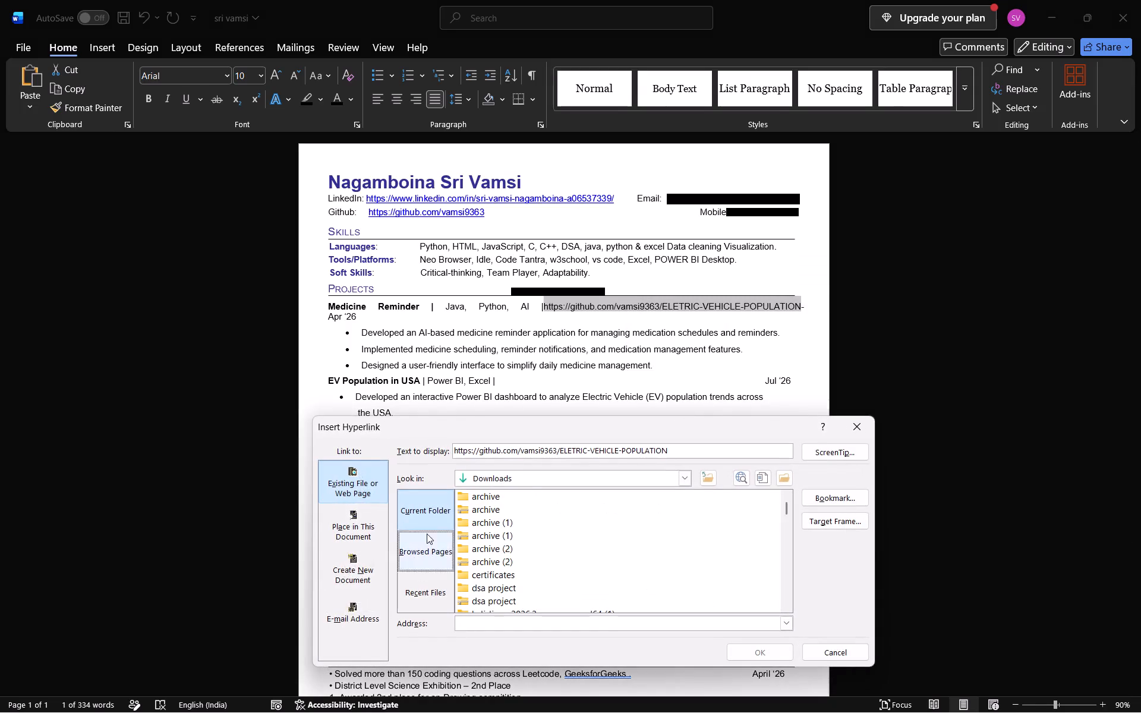
left_click(677, 453)
left_click_drag(675, 449, 398, 445)
key("BackSpace")
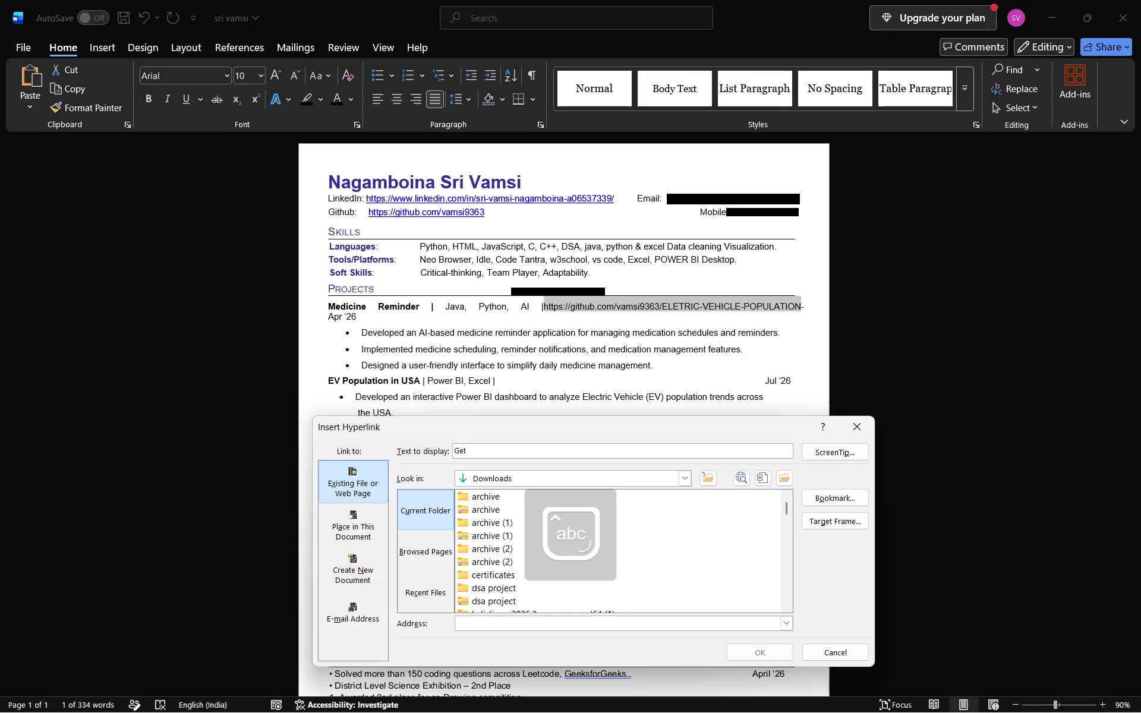
type("hub")
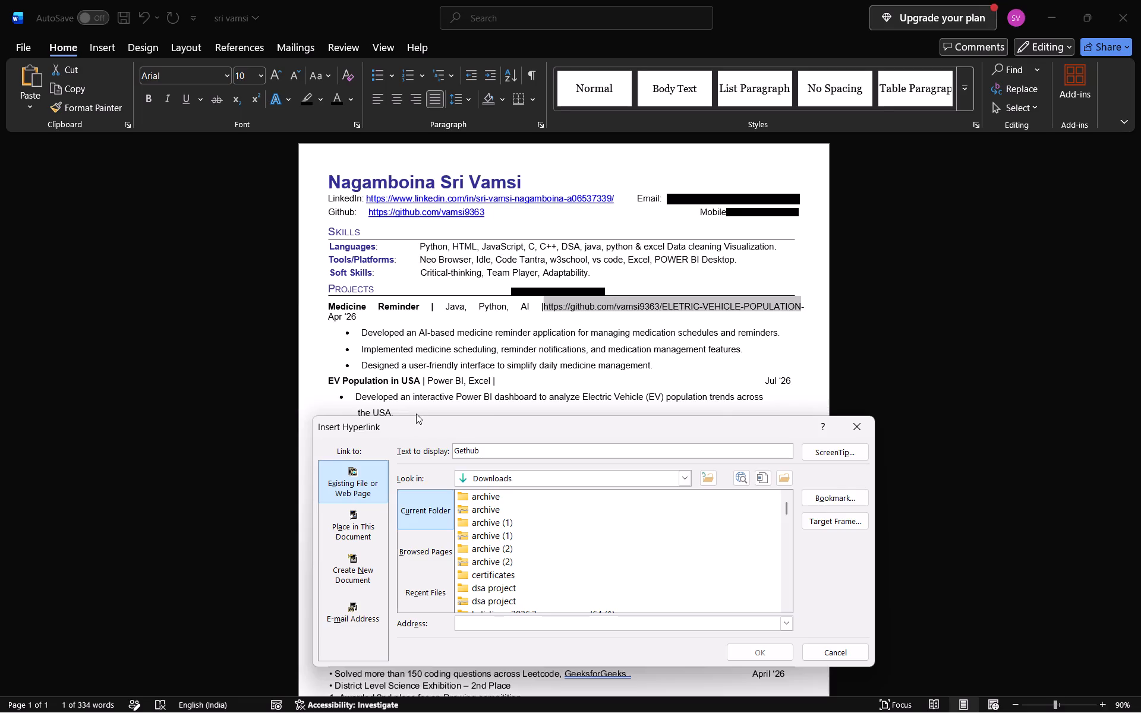
key("Return")
left_click(696, 620)
key("ctrl+v")
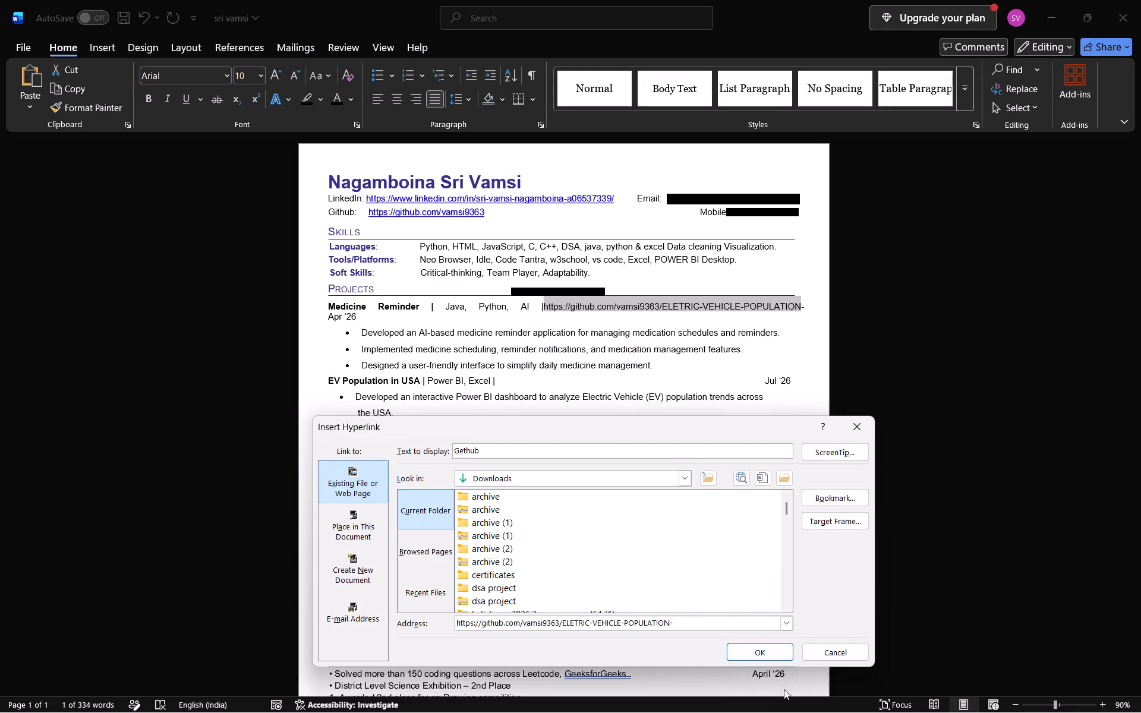
left_click(754, 652)
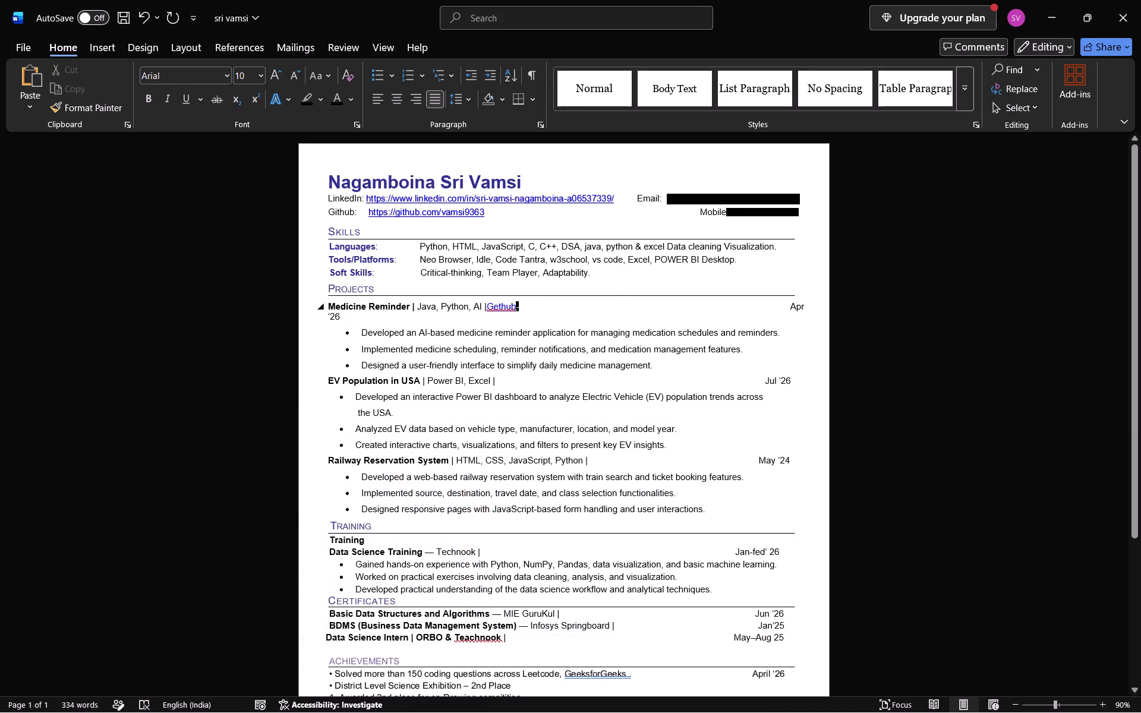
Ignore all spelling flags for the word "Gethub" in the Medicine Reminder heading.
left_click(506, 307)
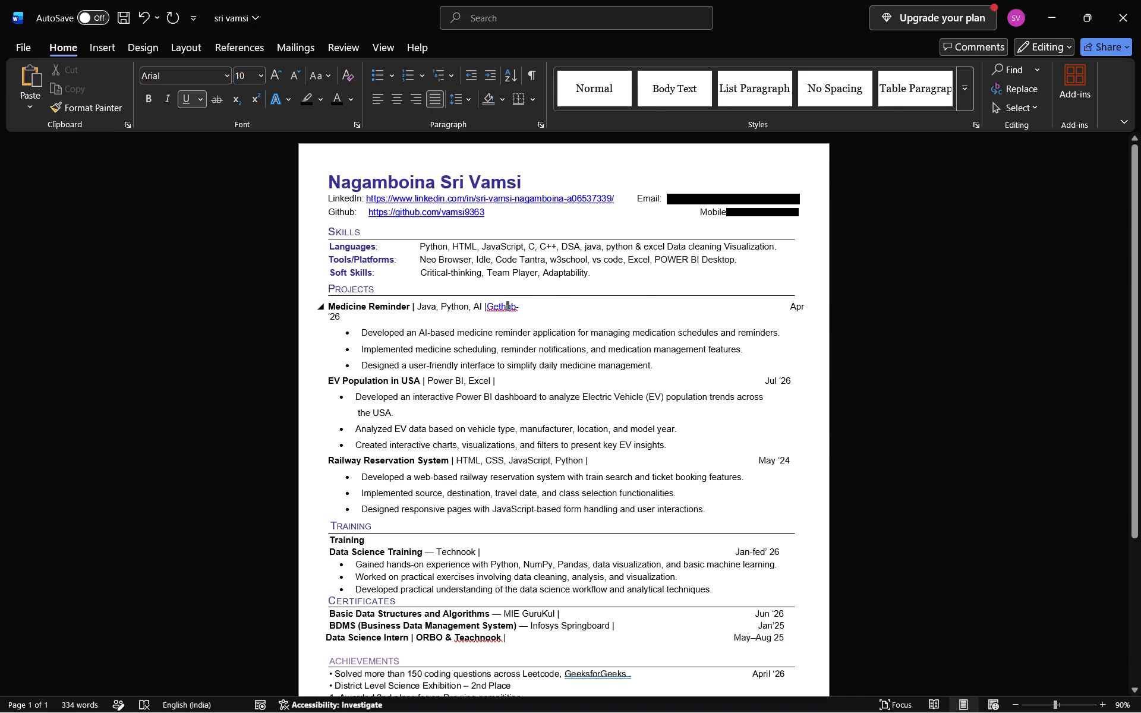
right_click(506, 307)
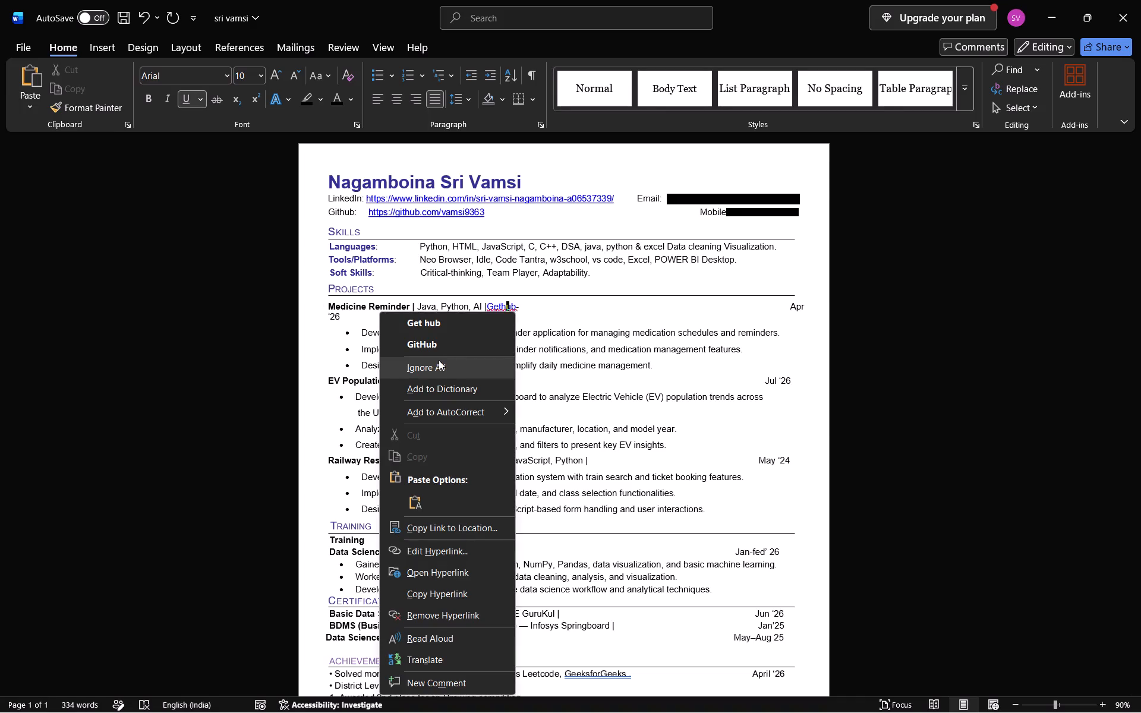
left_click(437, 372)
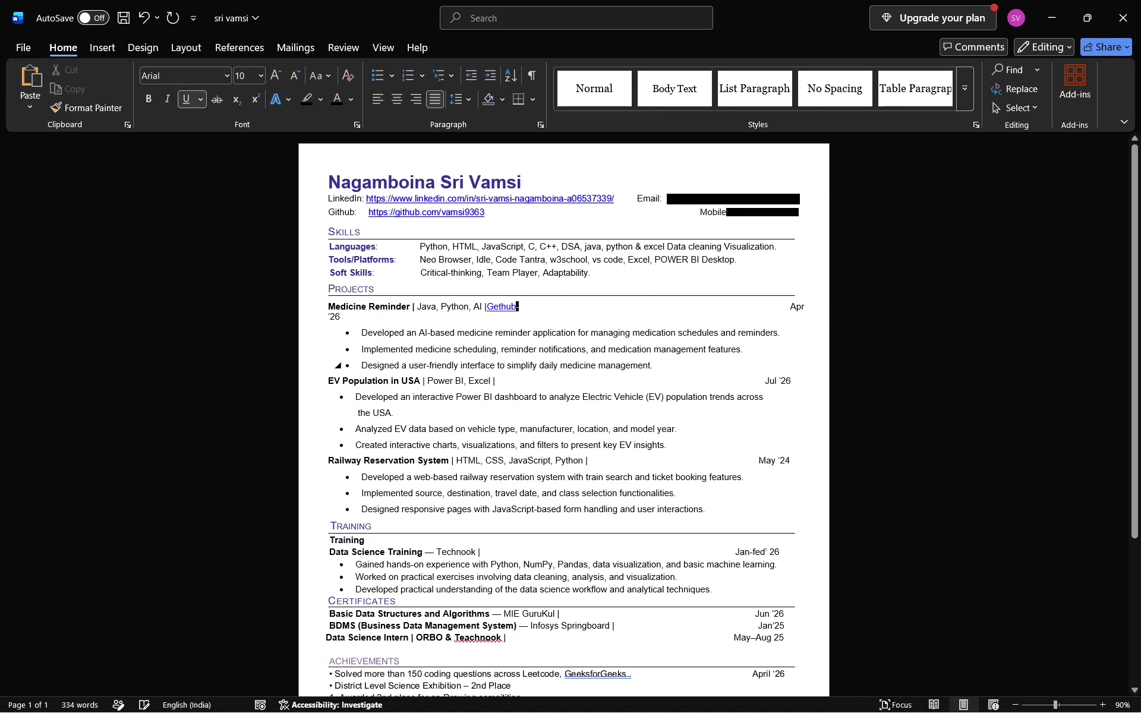
Change the display text of the Medicine Reminder heading's hyperlink to "GitHub".
left_click(508, 308)
right_click(508, 308)
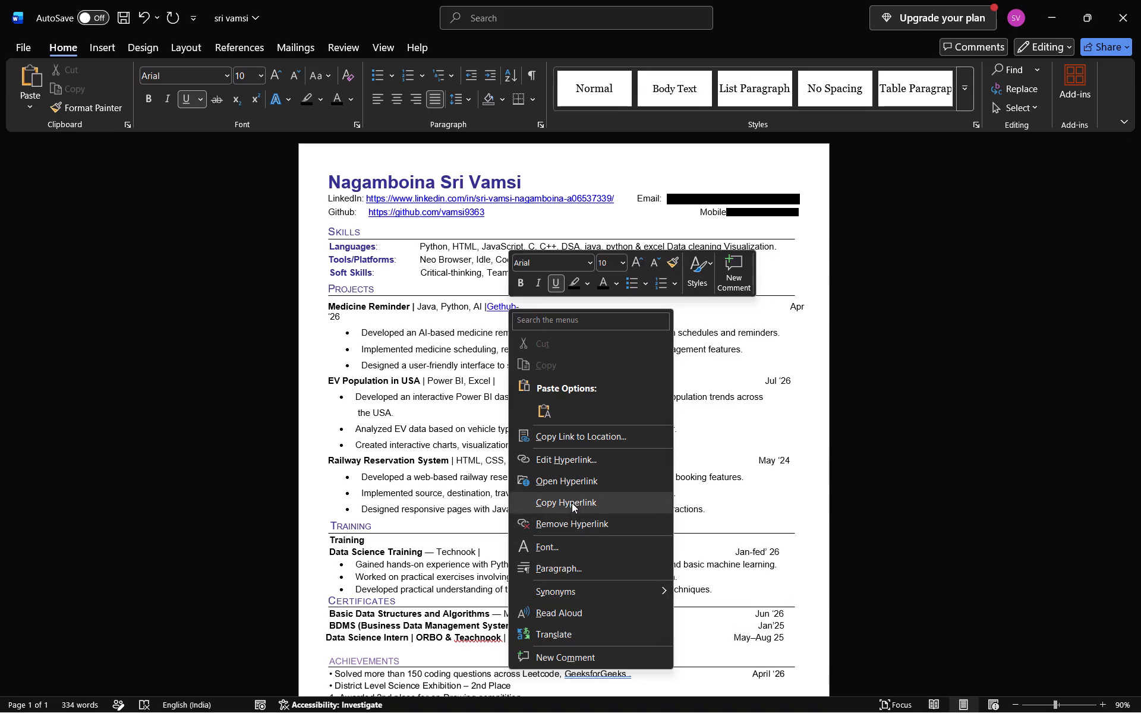
left_click(566, 459)
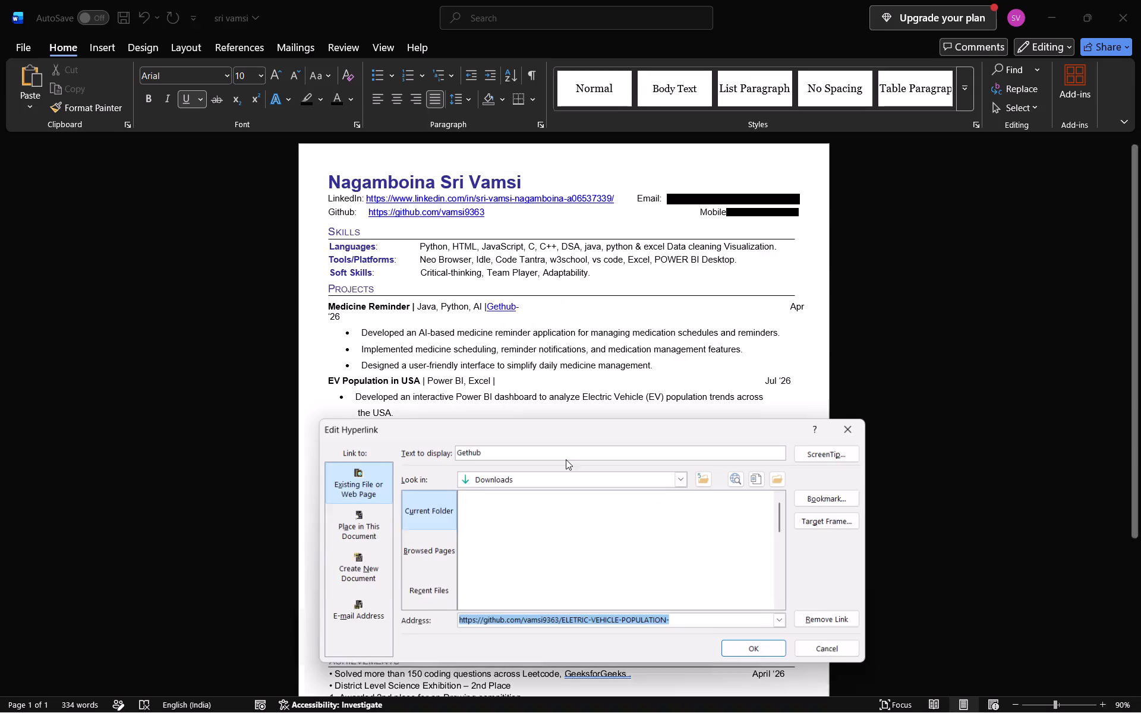
left_click(483, 452)
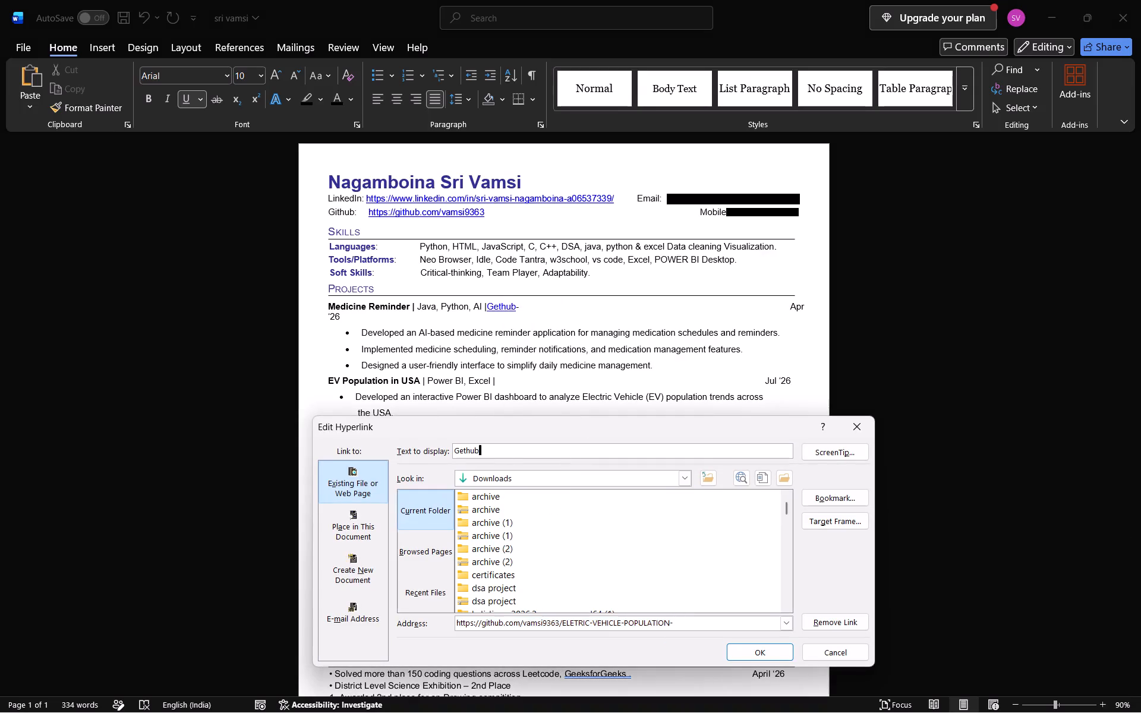
key("BackSpace")
key("BackSpace")
key("BackSpace")
key("BackSpace")
key("BackSpace")
key("BackSpace")
key("BackSpace")
key("BackSpace")
key("BackSpace")
key("BackSpace")
key("BackSpace")
key("BackSpace")
key("BackSpace")
key("BackSpace")
key("BackSpace")
type("GET")
type("HU")
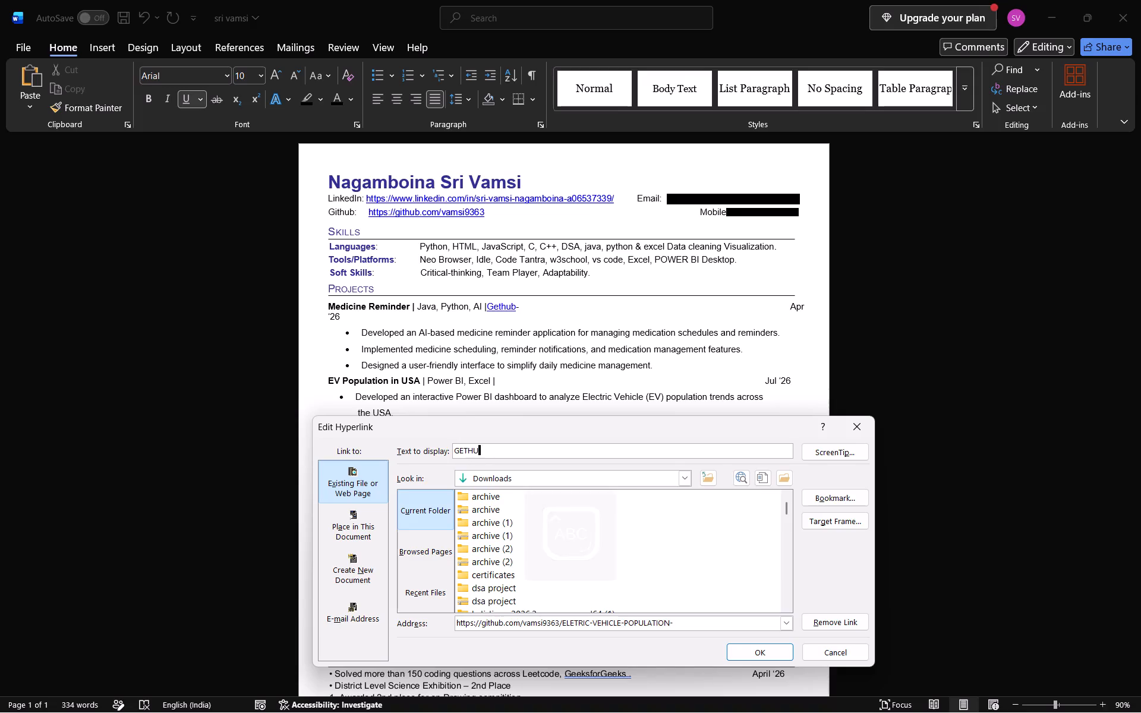
key("BackSpace")
key("BackSpace")
key("BackSpace")
key("BackSpace")
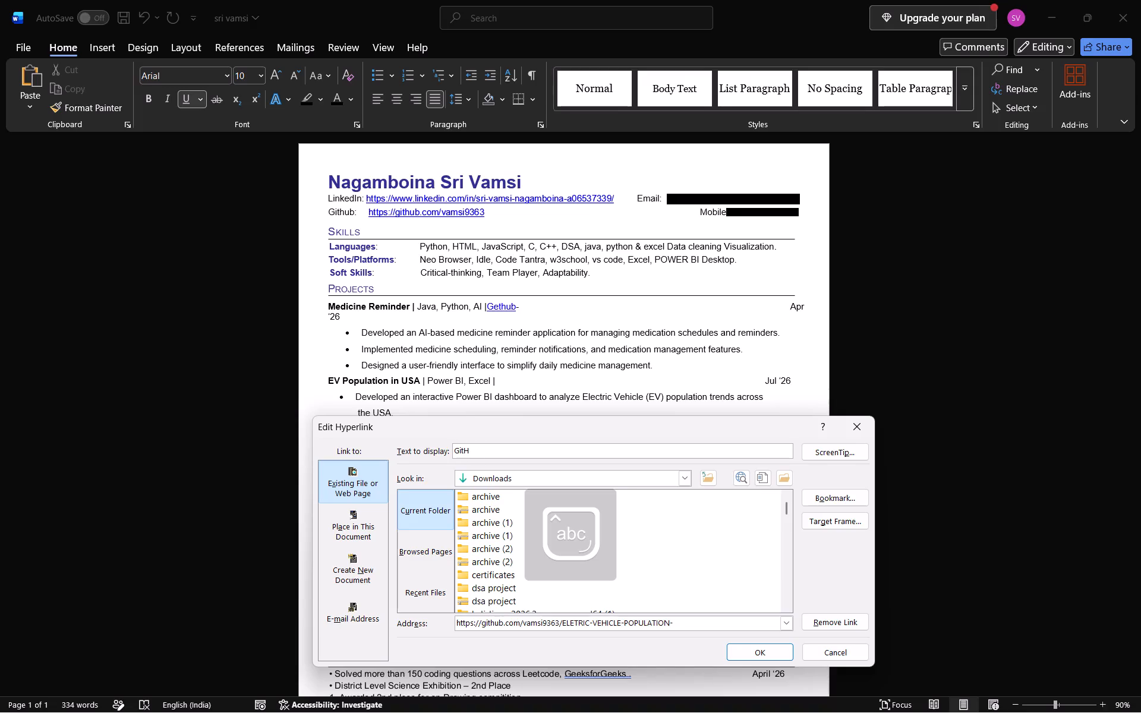
type("ub")
key("Return")
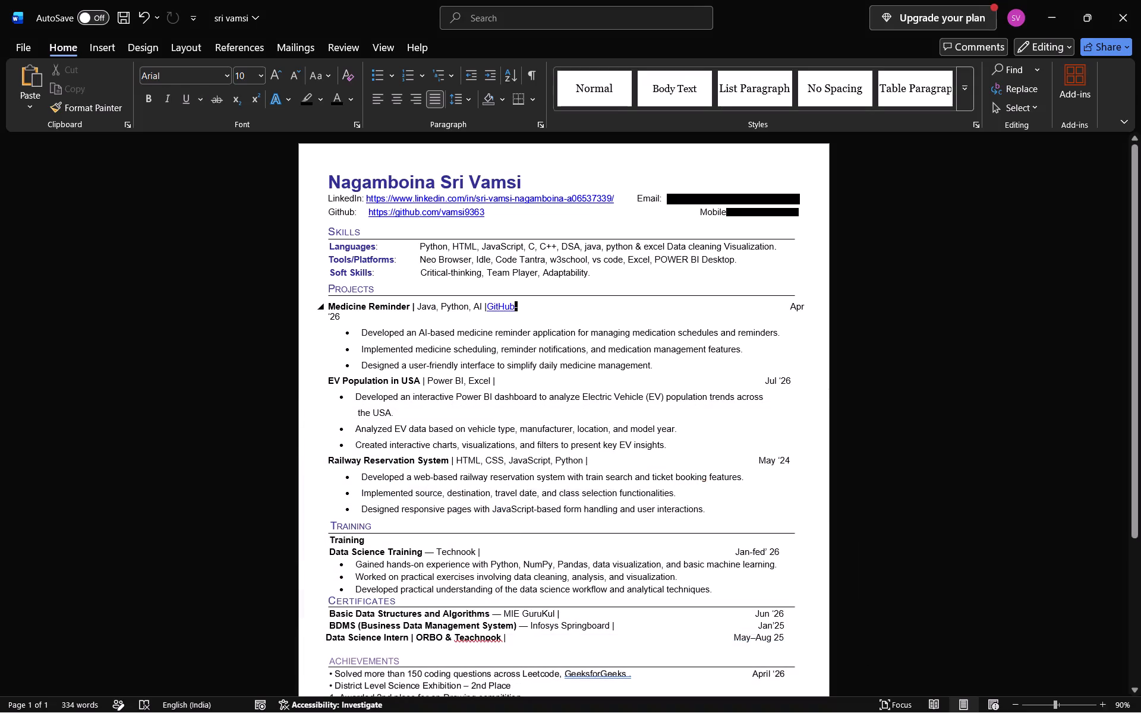
Delete the stray hyphen and extra spacing after the GitHub link in the Medicine Reminder heading to bring its date onto one line.
left_click(528, 311)
key("BackSpace")
key("BackSpace")
key("BackSpace")
key("BackSpace")
key("BackSpace")
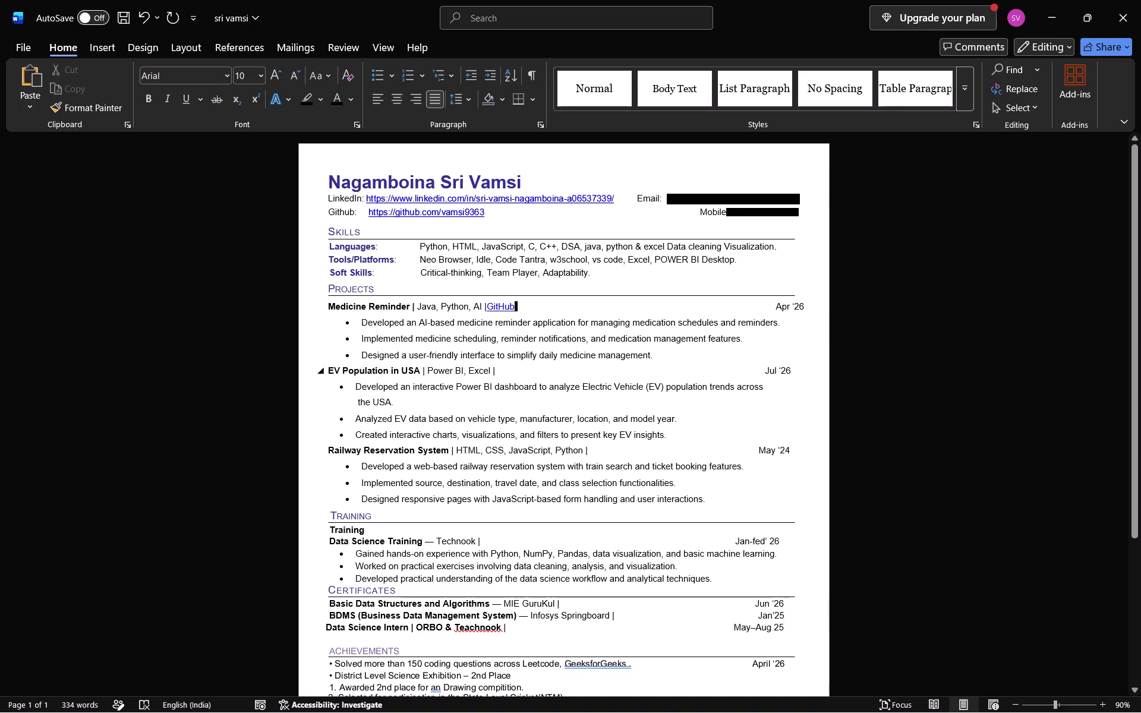
Copy the medicine-remainder- repository's address from GitHub in Chrome and paste it at the end of the résumé's EV Population in USA heading.
left_click(497, 372)
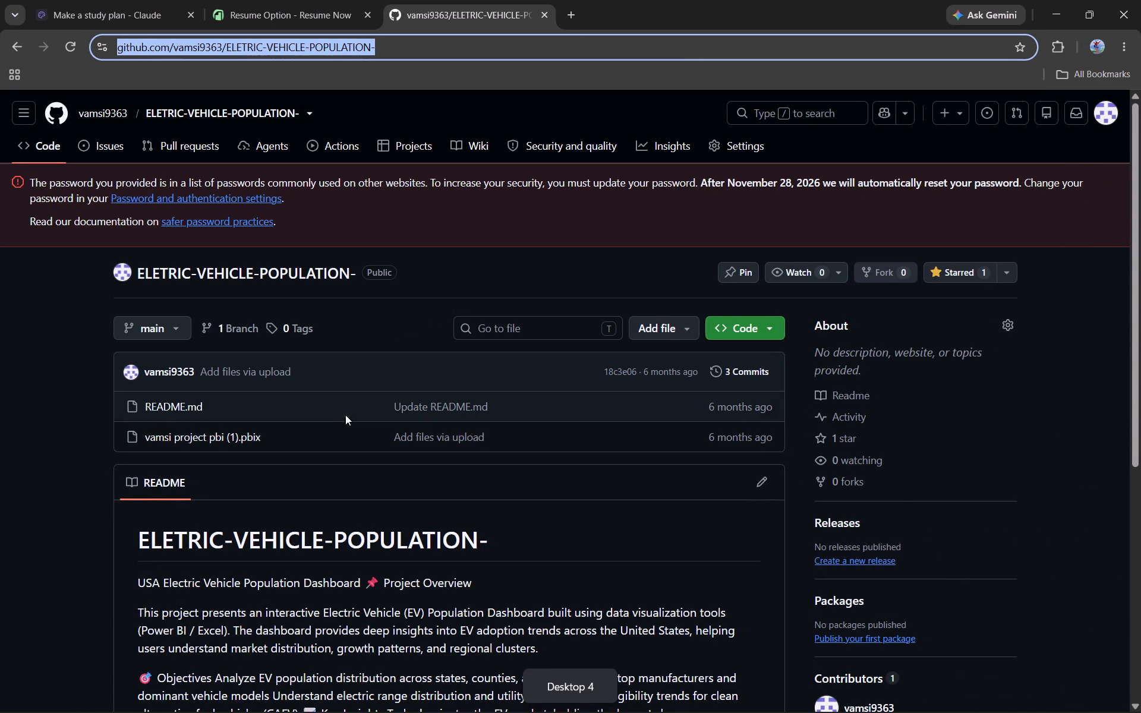
scroll(209, 364, "right", 11)
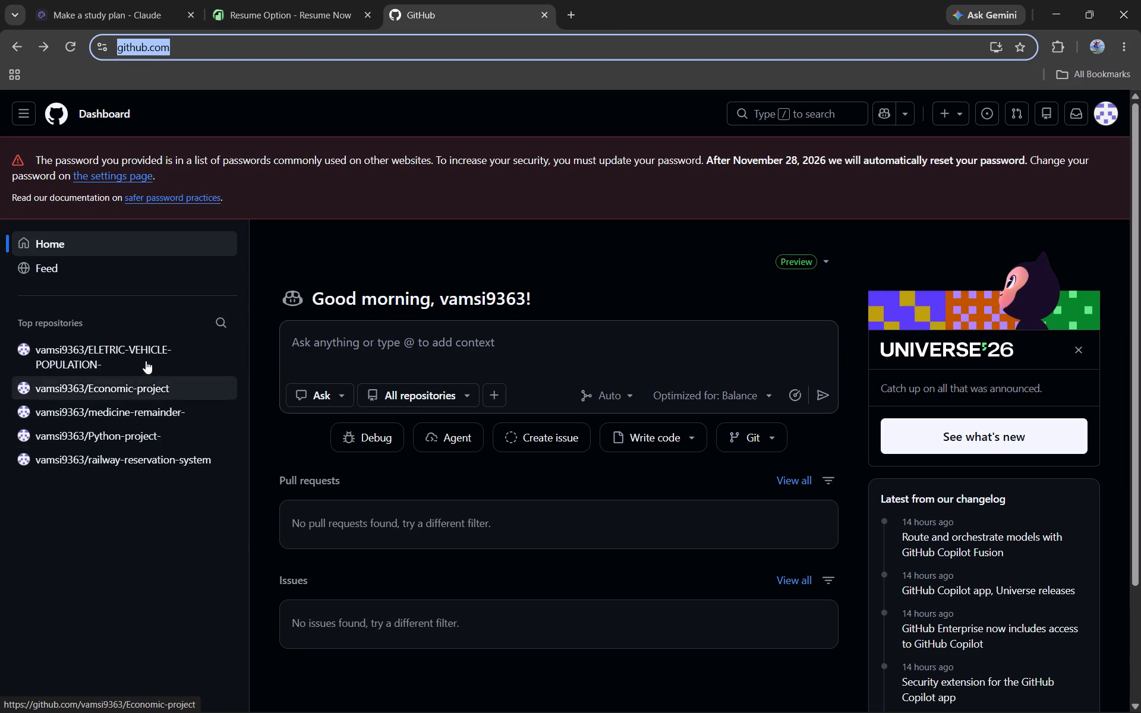
left_click(135, 412)
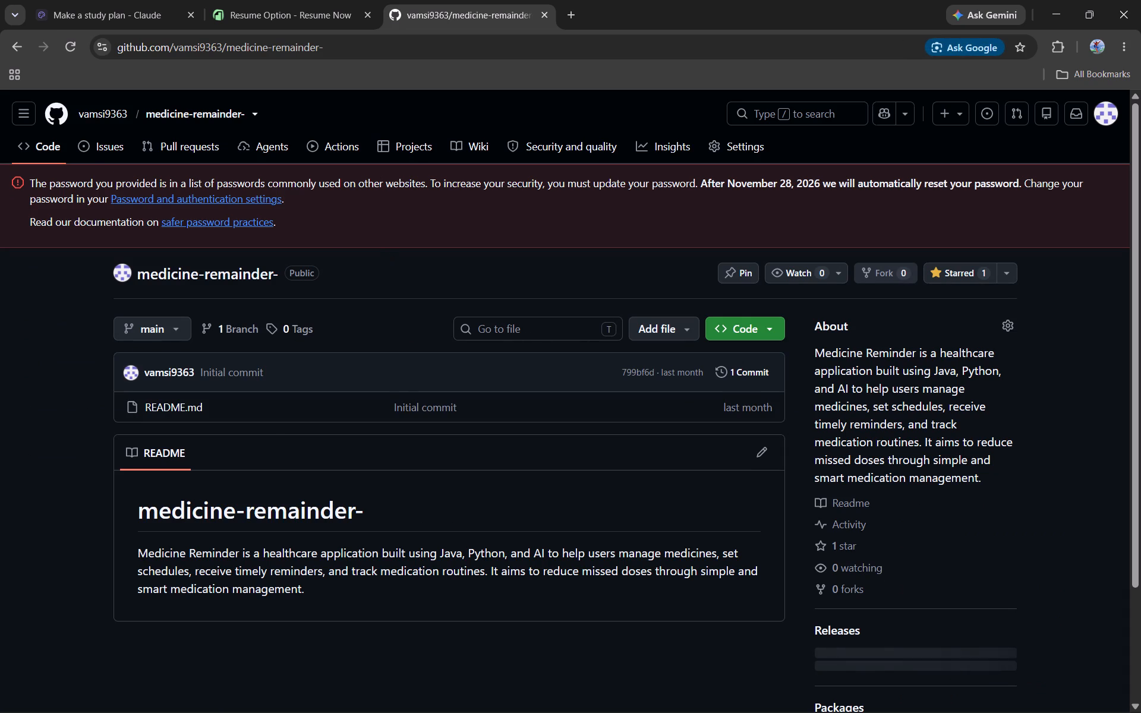
left_click_drag(329, 49, 81, 46)
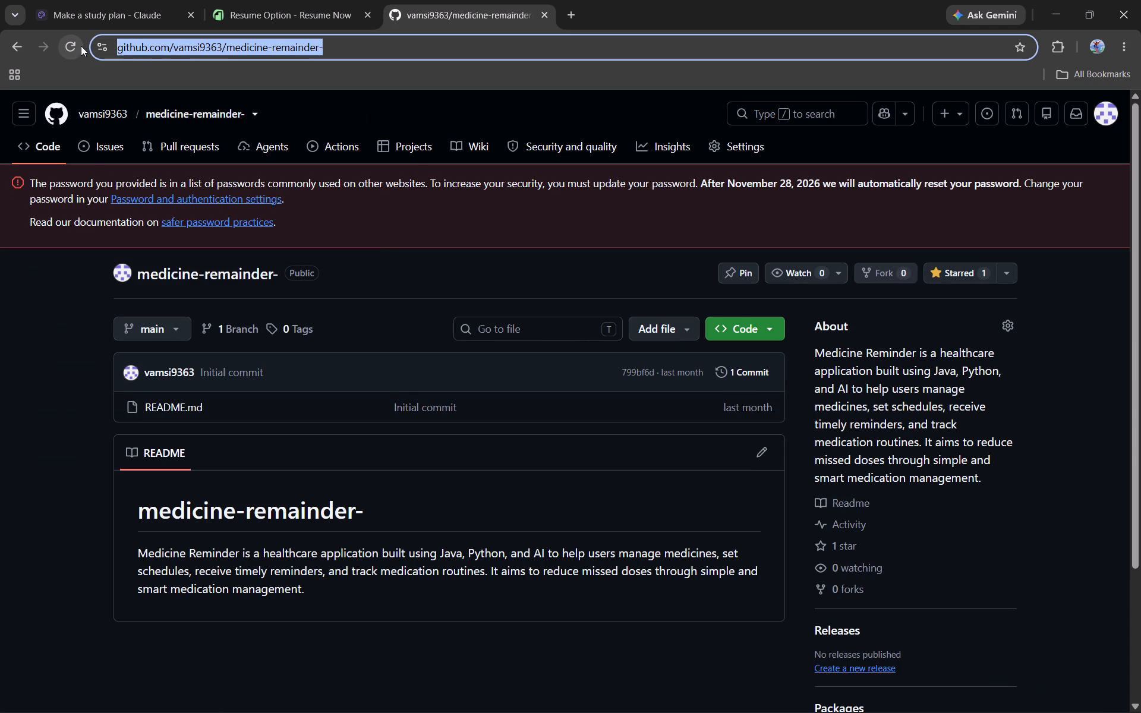
key("ctrl+c")
key("ctrl+c")
key("ctrl+c")
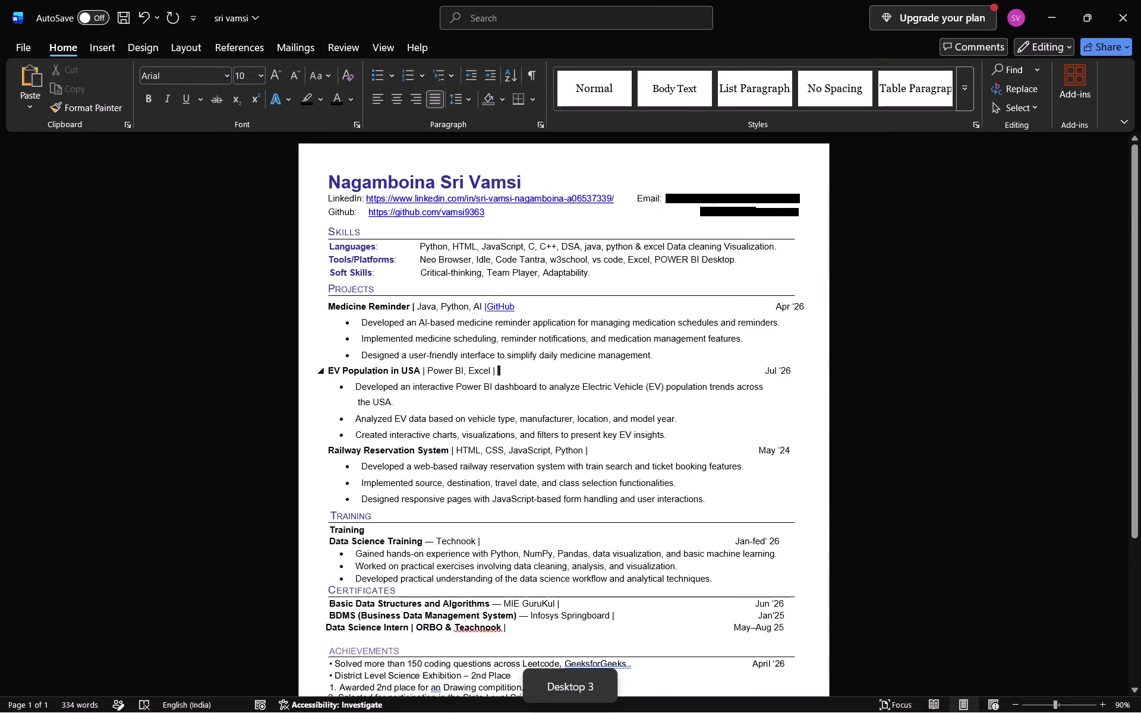
key("ctrl+v")
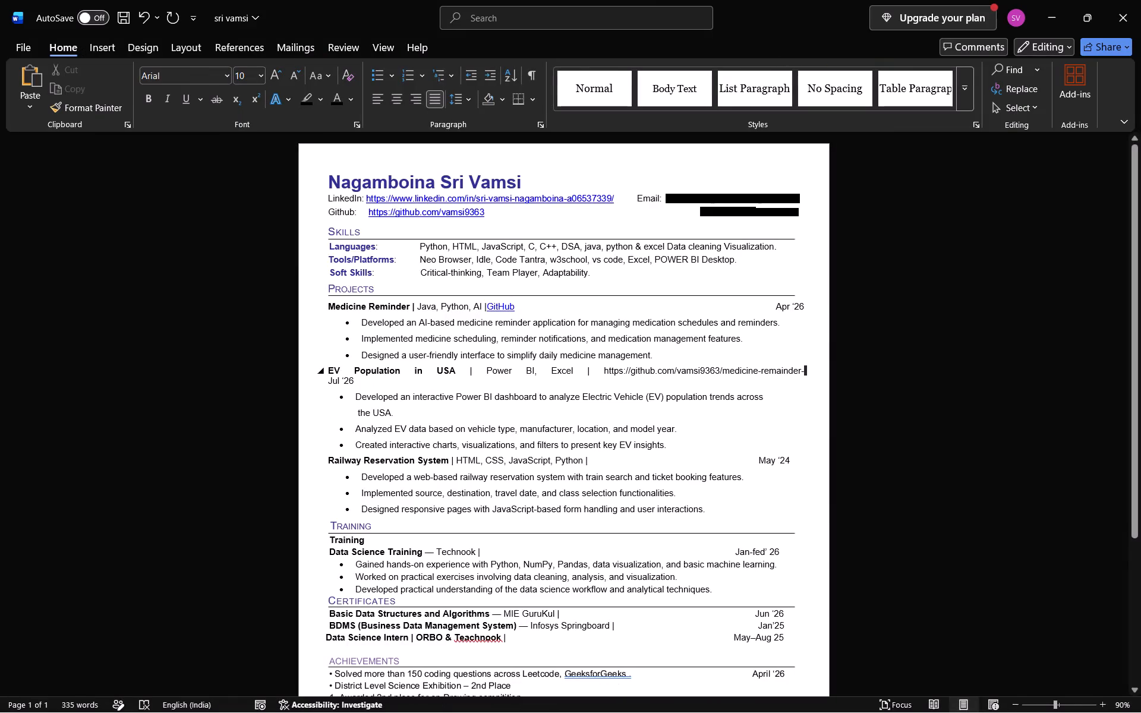
Turn the pasted address in the EV Population heading into a hyperlink displayed as "GitHub" that points to the medicine-remainder- repository.
left_click_drag(806, 369, 597, 373)
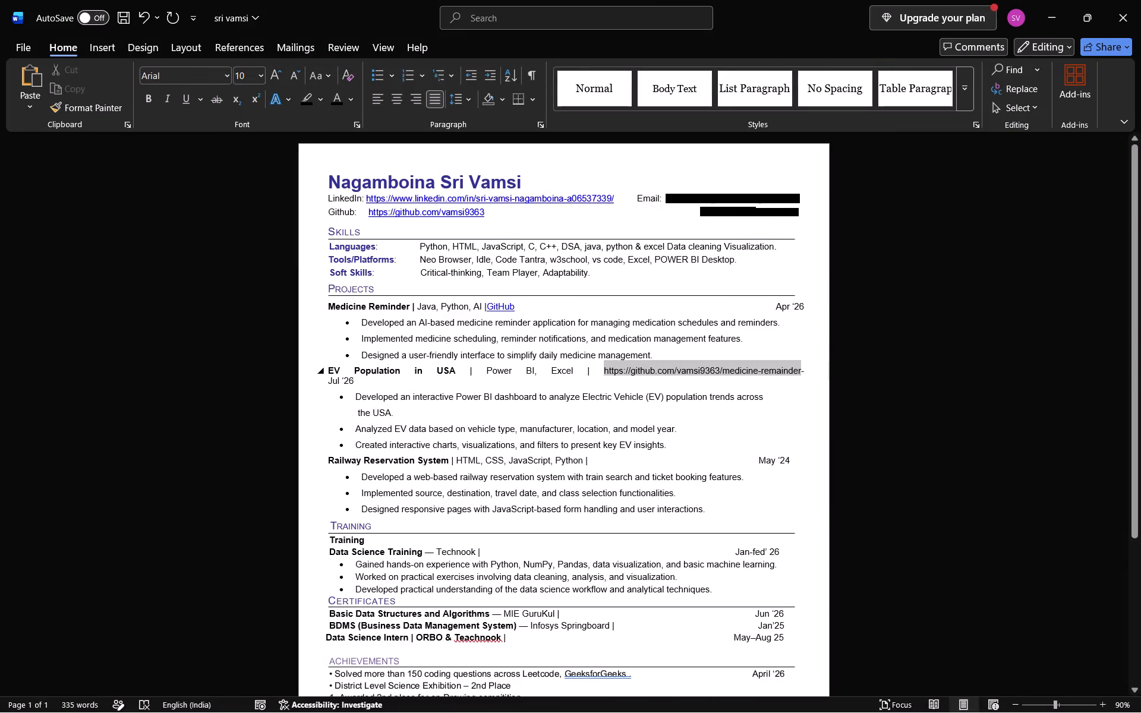
left_click_drag(597, 373, 597, 373)
right_click(713, 366)
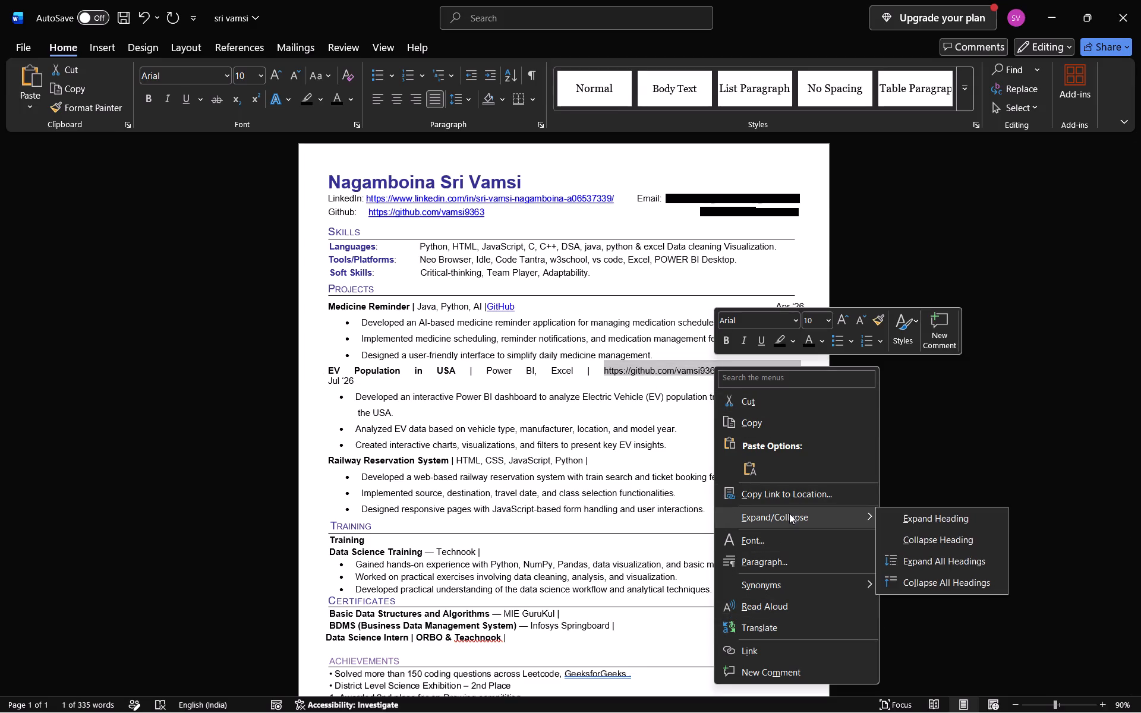
left_click(755, 651)
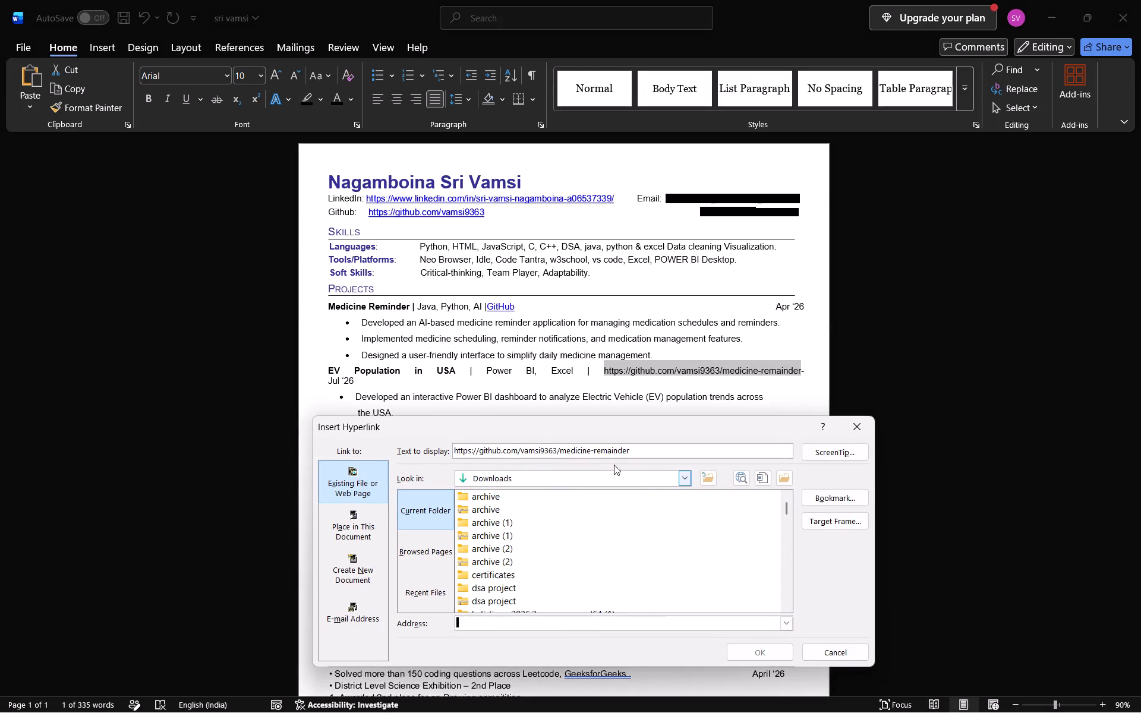
key("v")
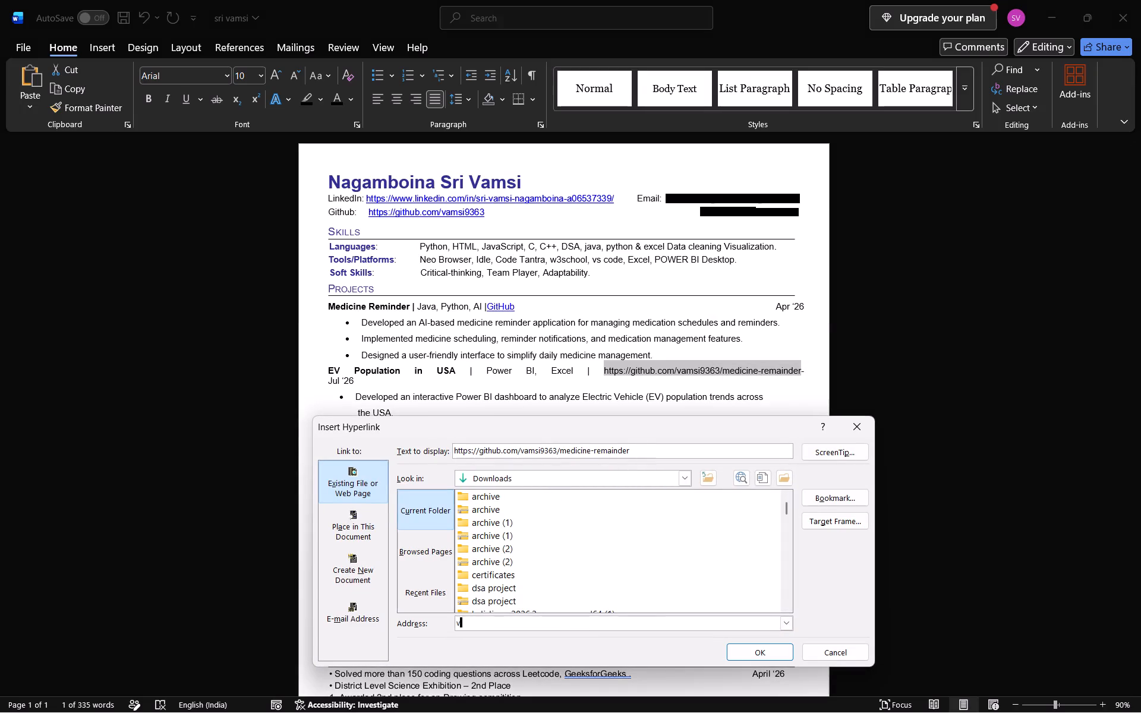
key("BackSpace")
key("ctrl+v")
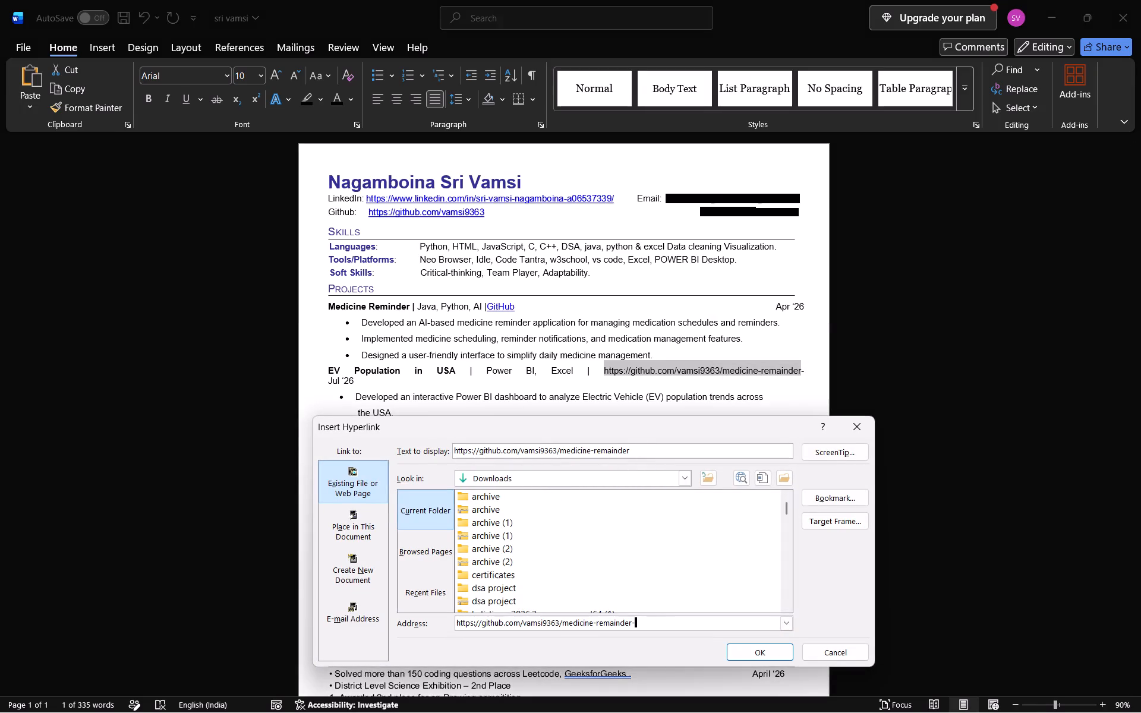
left_click_drag(645, 454, 404, 425)
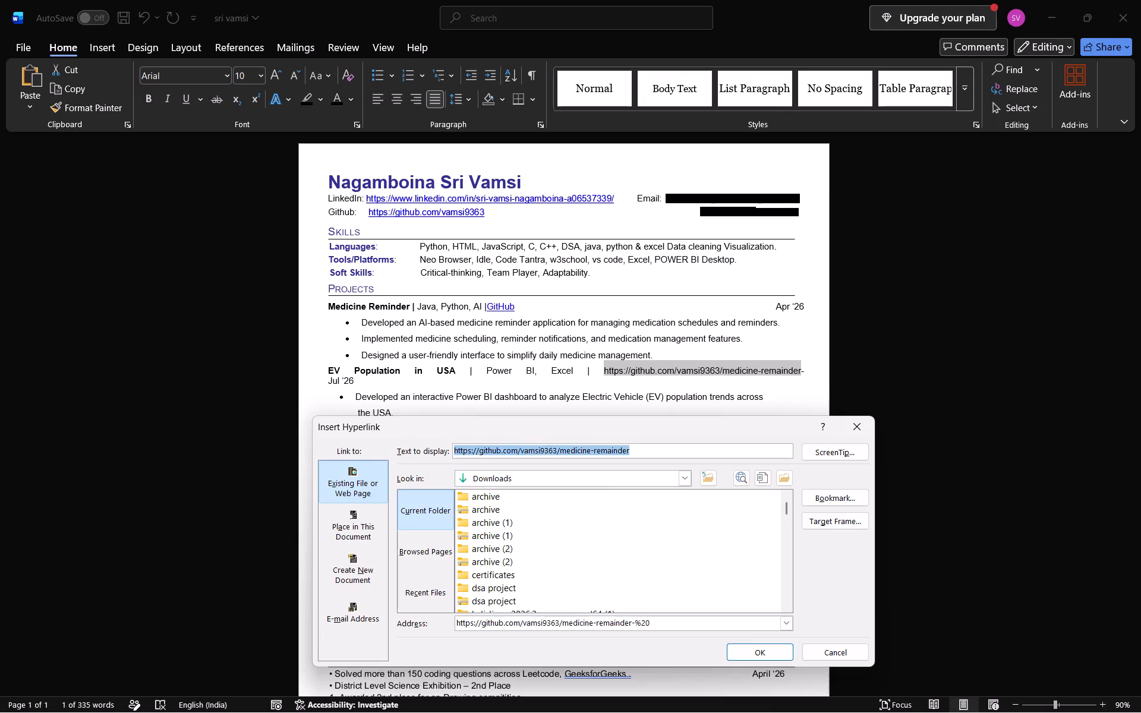
left_click_drag(404, 425, 405, 425)
key("BackSpace")
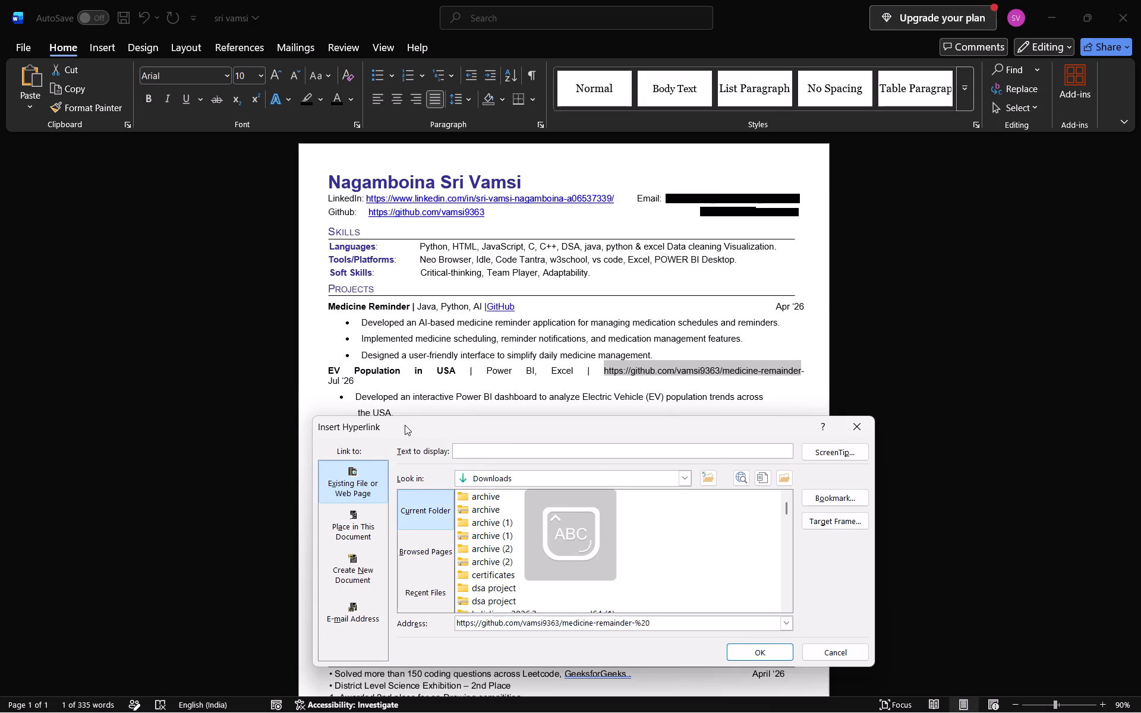
type("it")
key("Return")
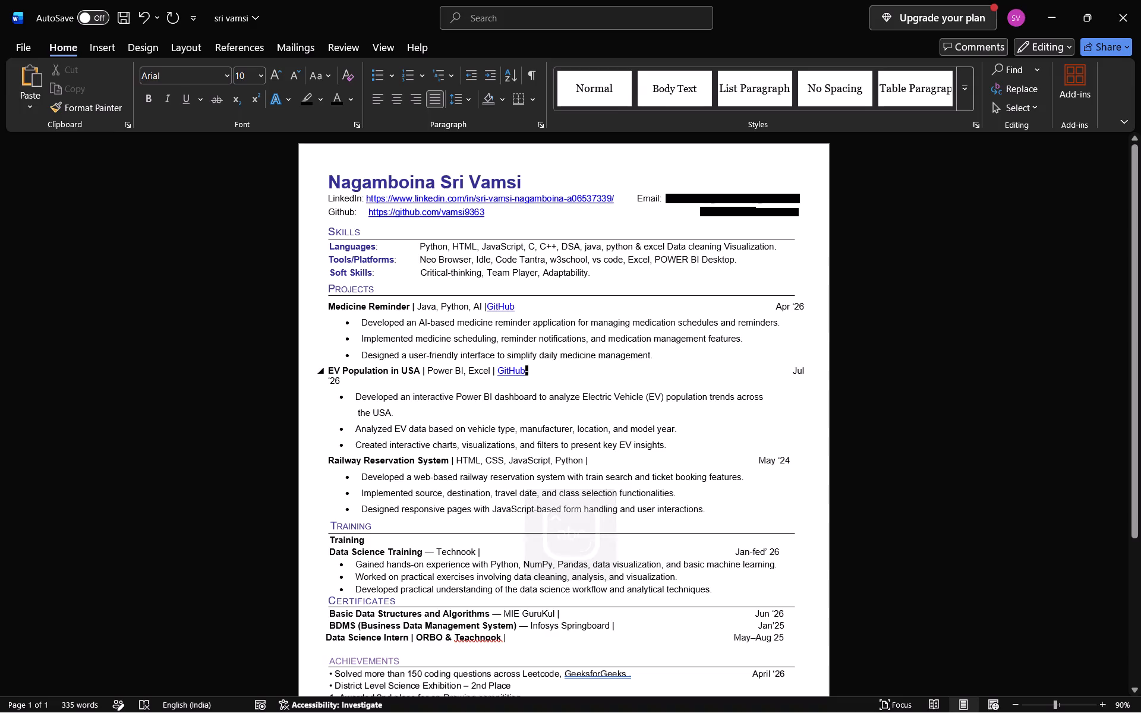
Delete the stray hyphen and extra spacing after the GitHub link in the EV Population heading to bring its date onto one line.
left_click_drag(531, 368, 537, 370)
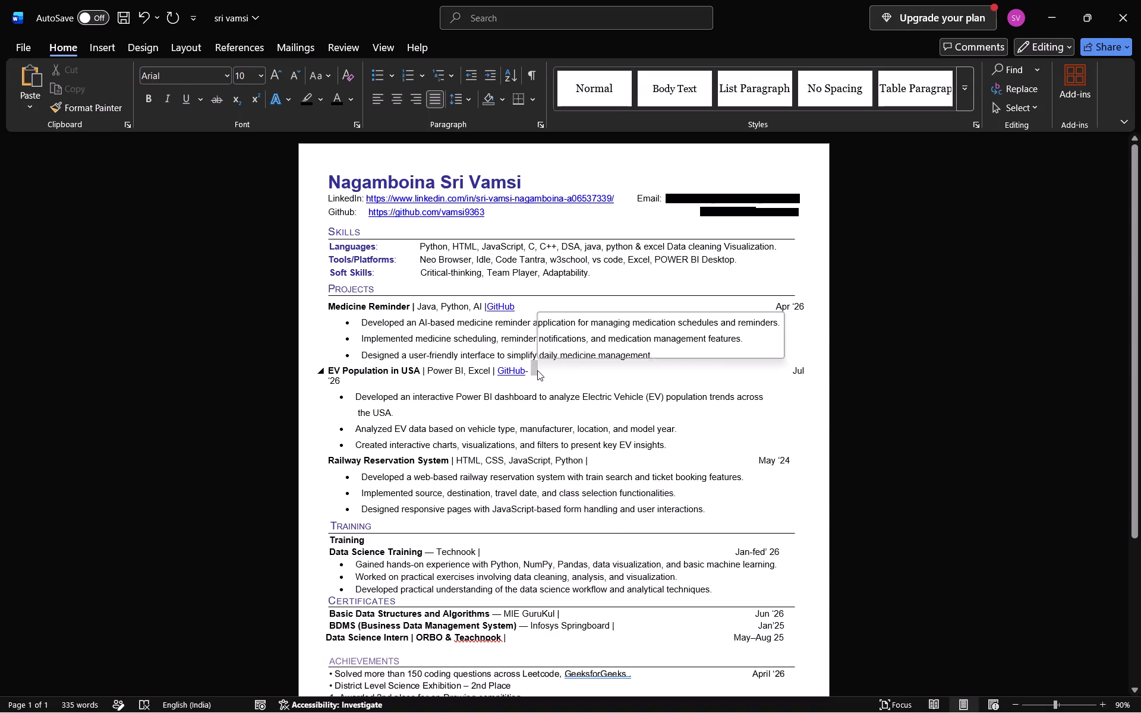
key("BackSpace")
key("BackSpace")
key("BackSpace")
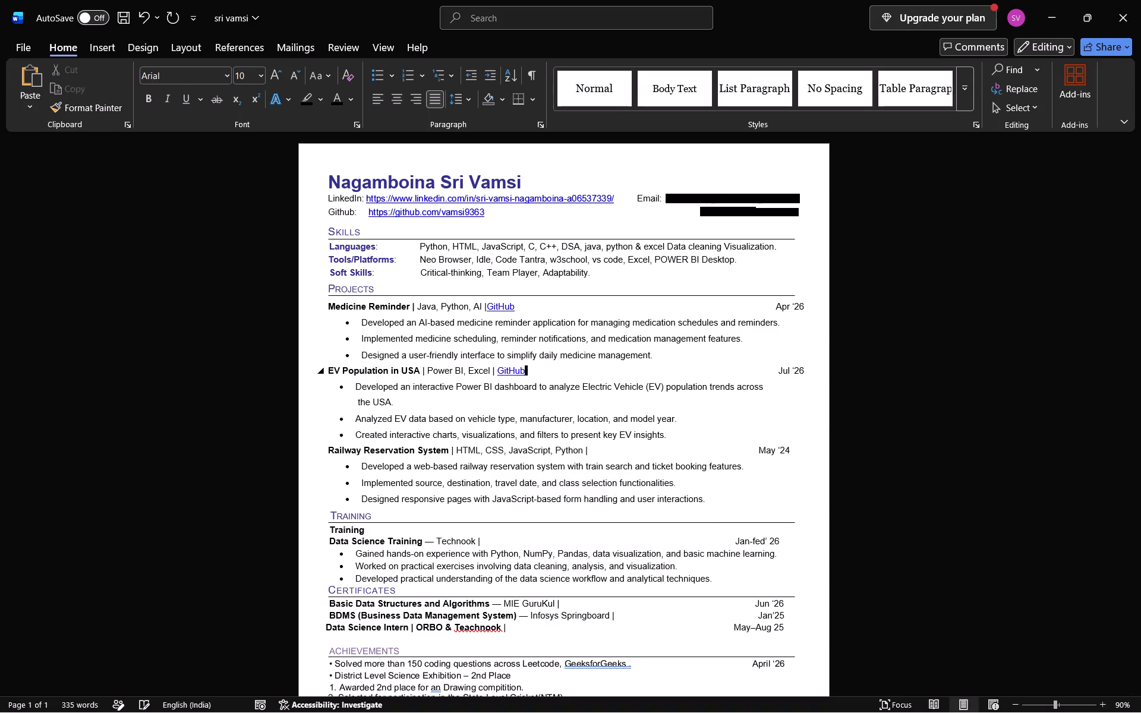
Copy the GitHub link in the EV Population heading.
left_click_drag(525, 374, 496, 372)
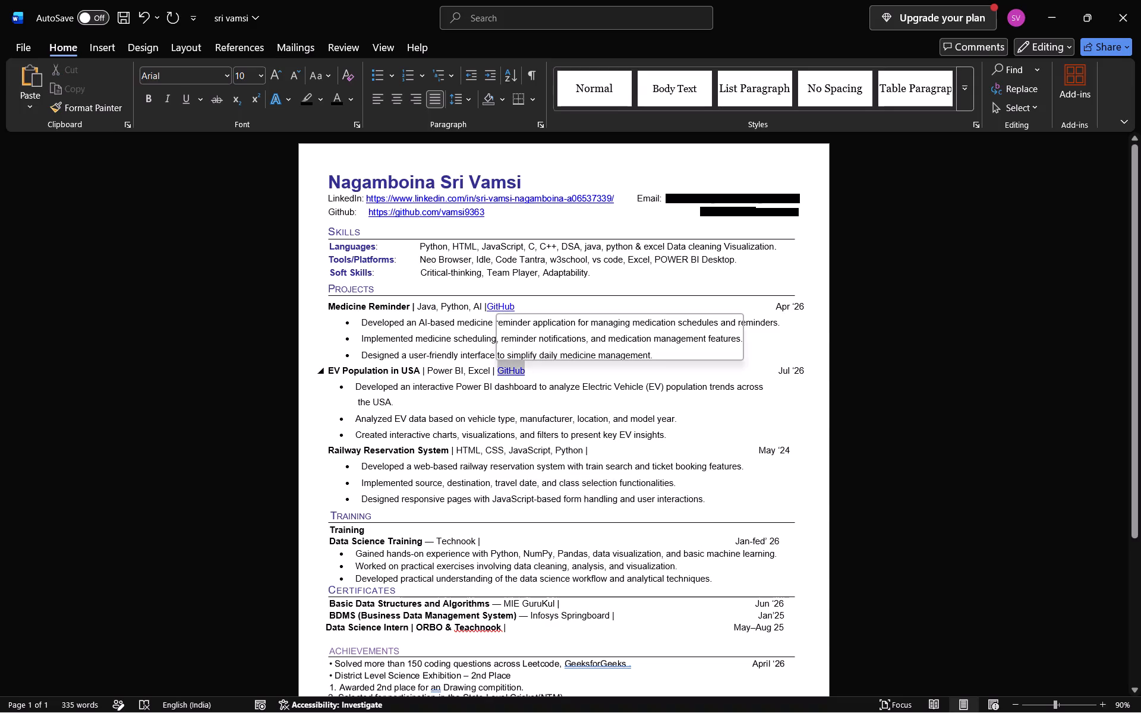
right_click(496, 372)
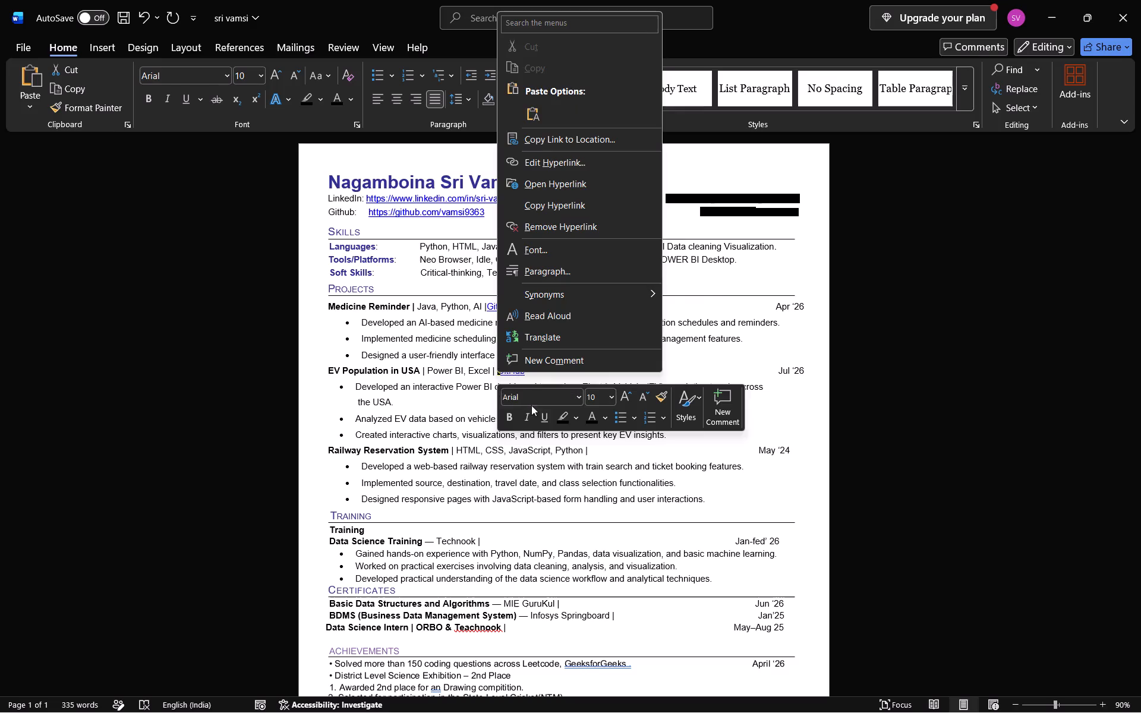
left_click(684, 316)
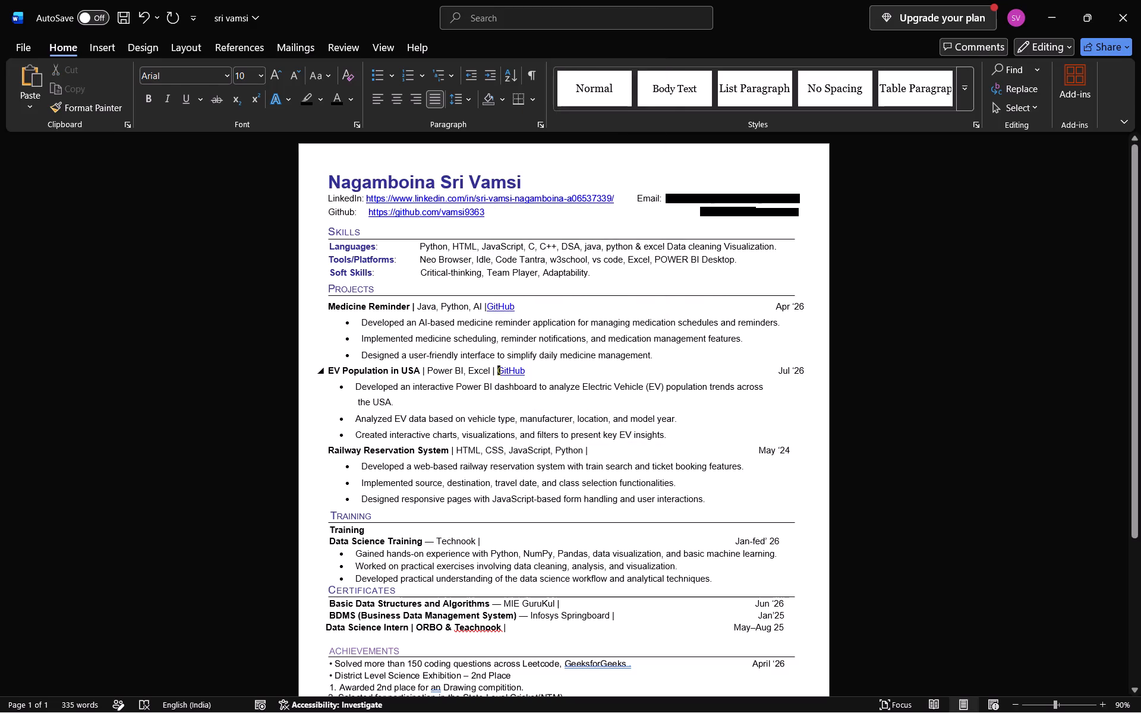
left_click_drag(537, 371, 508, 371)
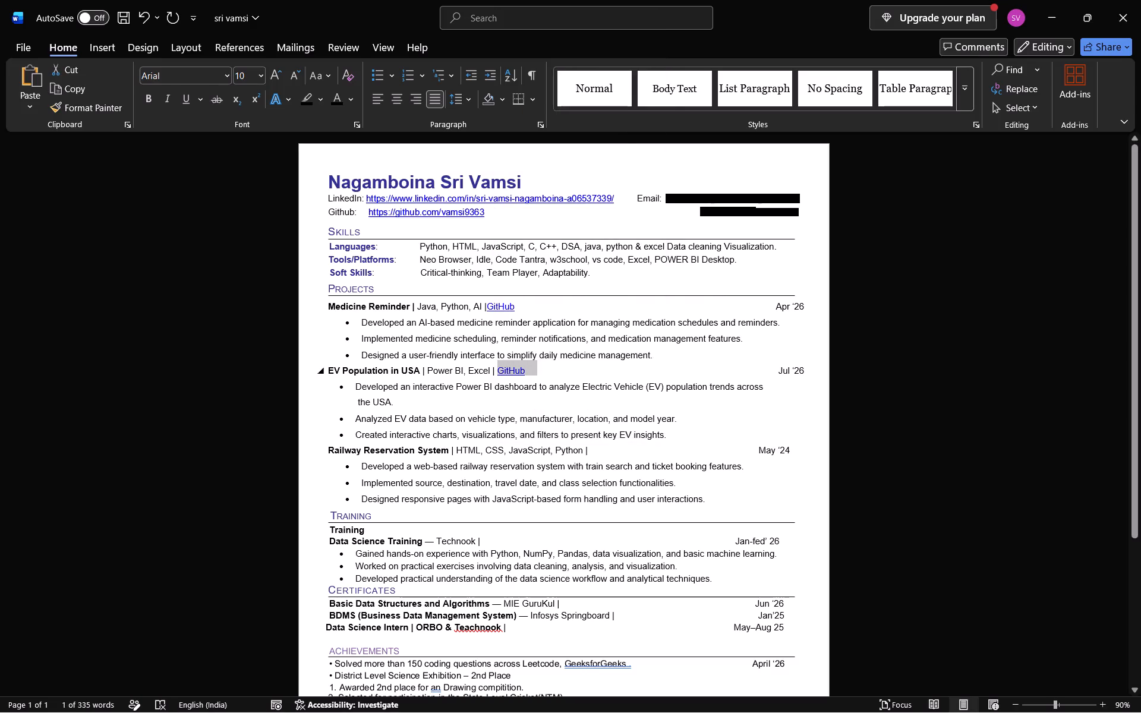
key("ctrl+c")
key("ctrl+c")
Copy the railway-reservation-system repository's address from GitHub in Chrome and paste it after the separator in the résumé's Railway Reservation System heading.
left_click(594, 452)
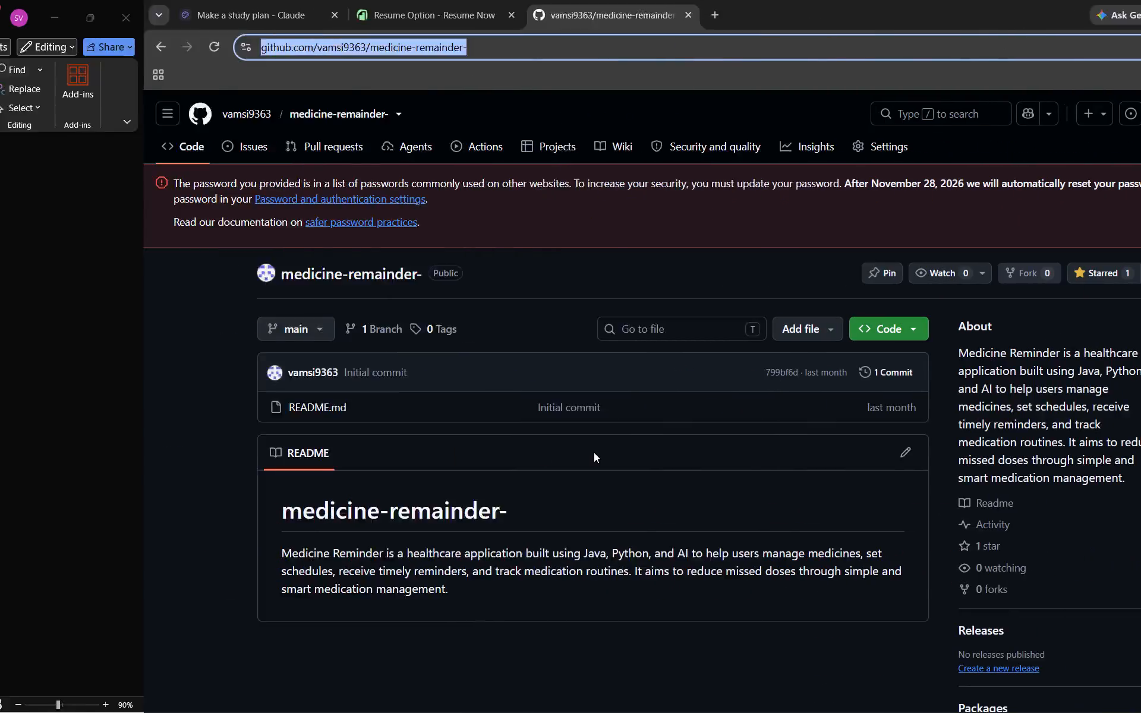
scroll(124, 264, "right", 8)
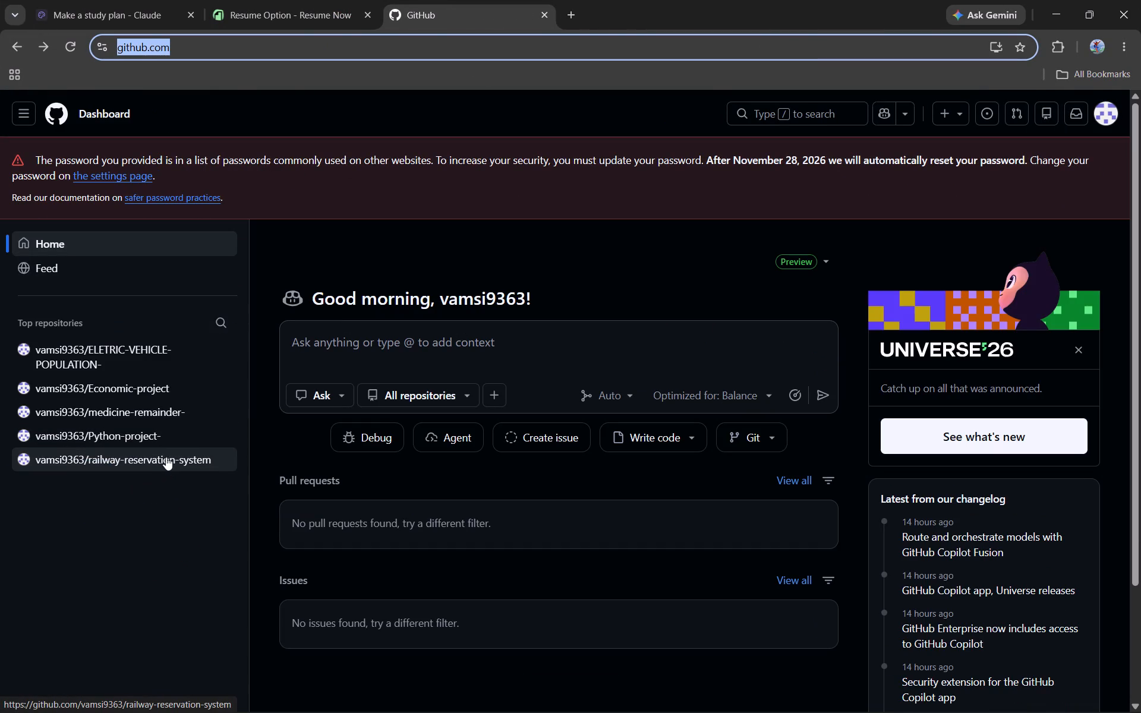
left_click(158, 462)
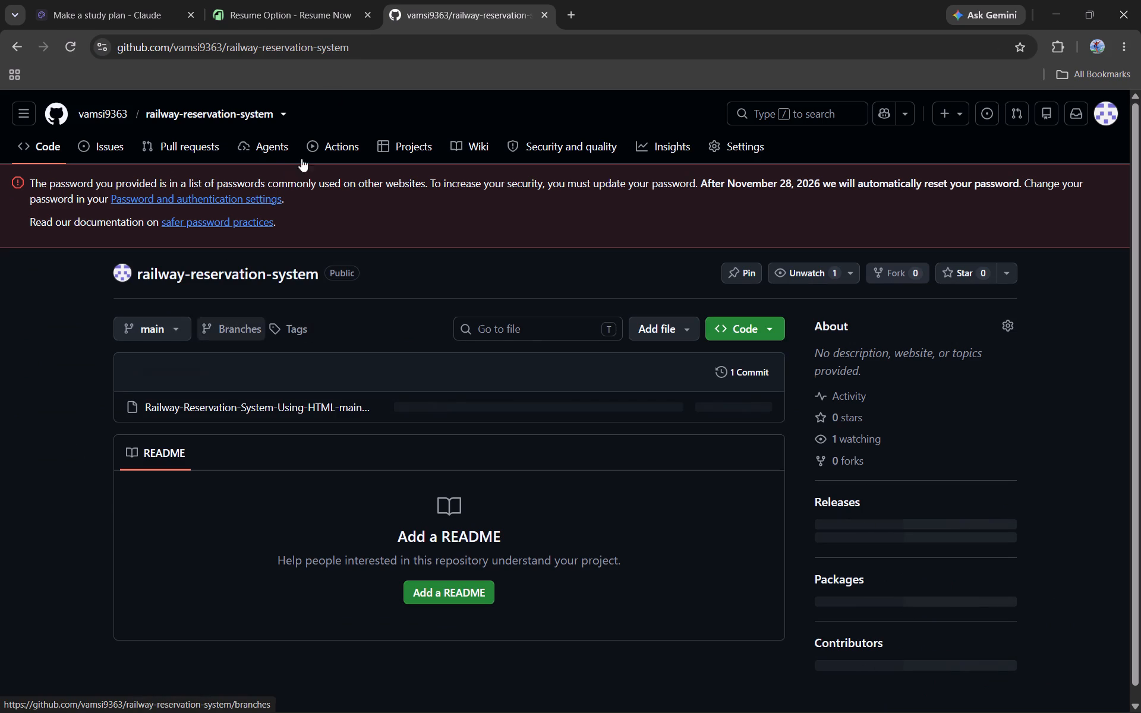
left_click_drag(379, 44, 110, 40)
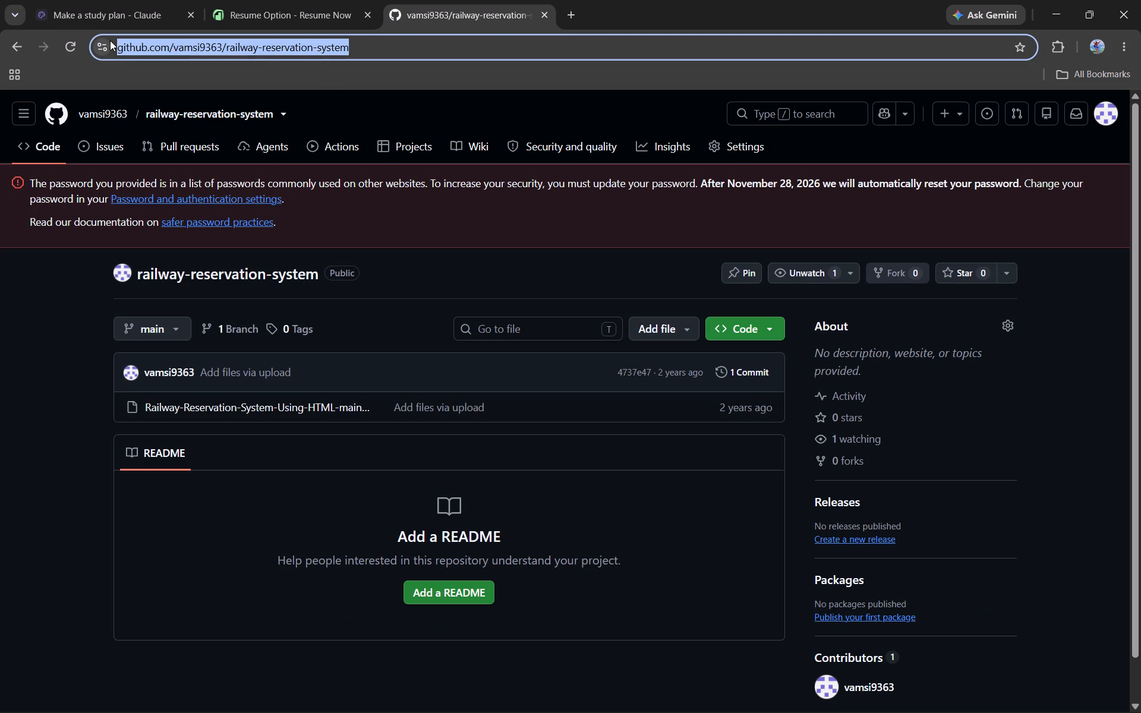
key("ctrl+c")
key("ctrl+c")
key("ctrl+c")
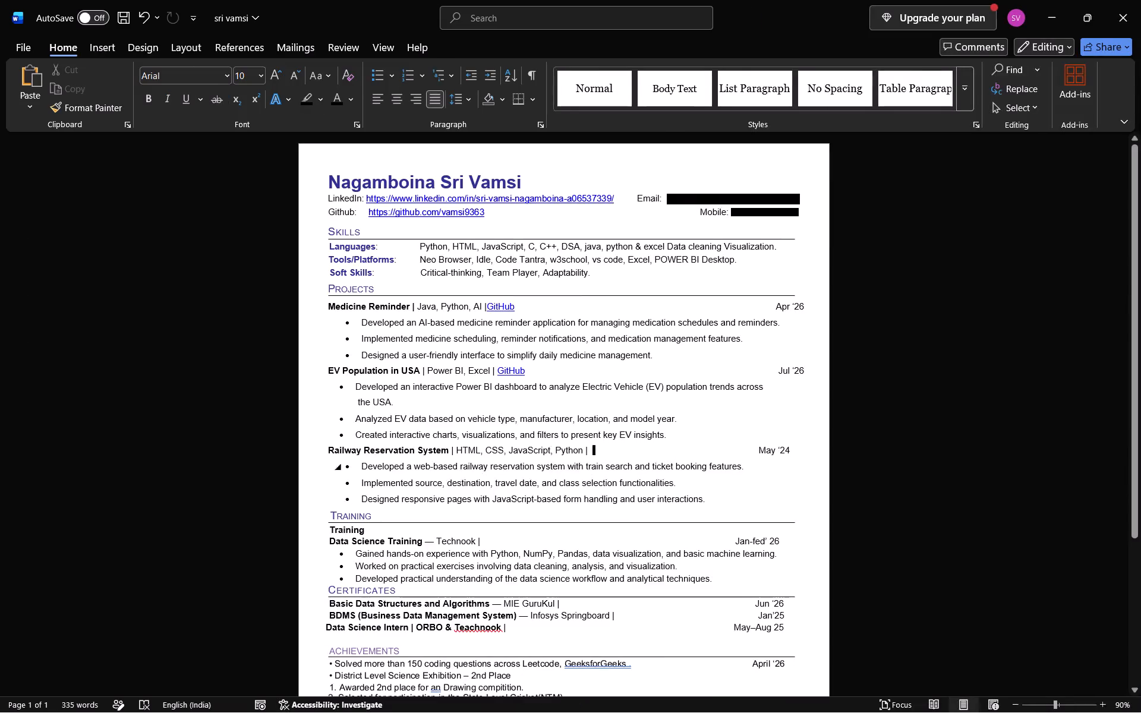
key("ctrl+v")
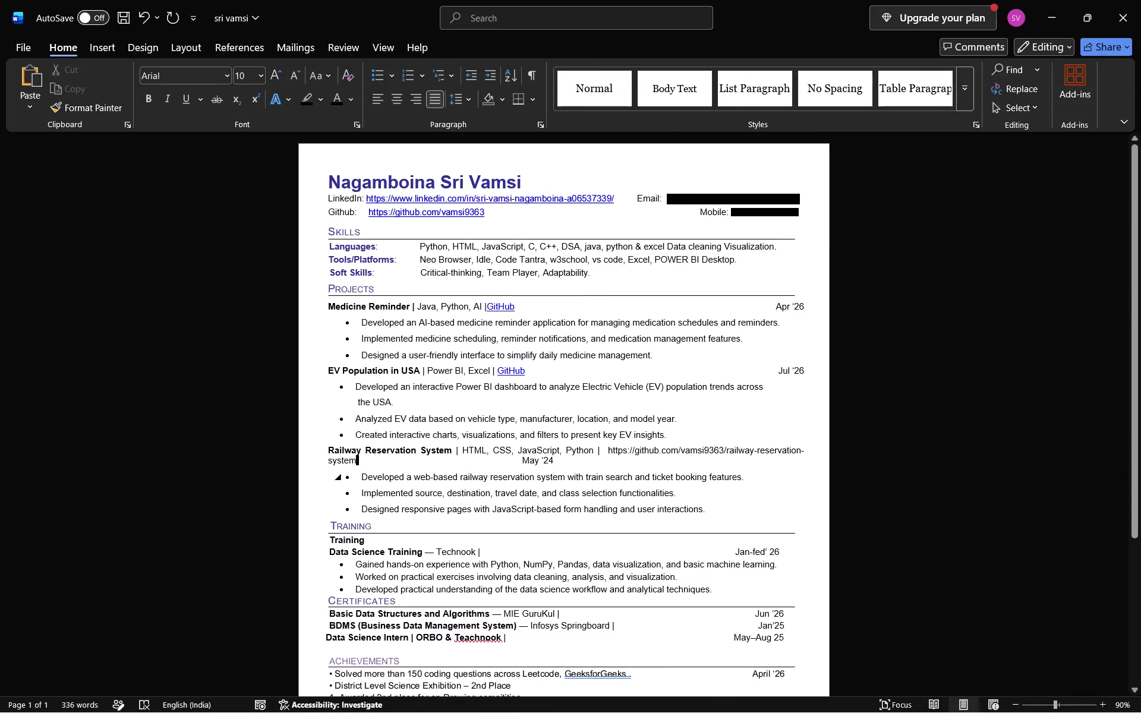
Turn the pasted address in the Railway Reservation System heading into a hyperlink displayed as "GitHub" that points to the railway-reservation-system repository.
left_click_drag(355, 465, 317, 463)
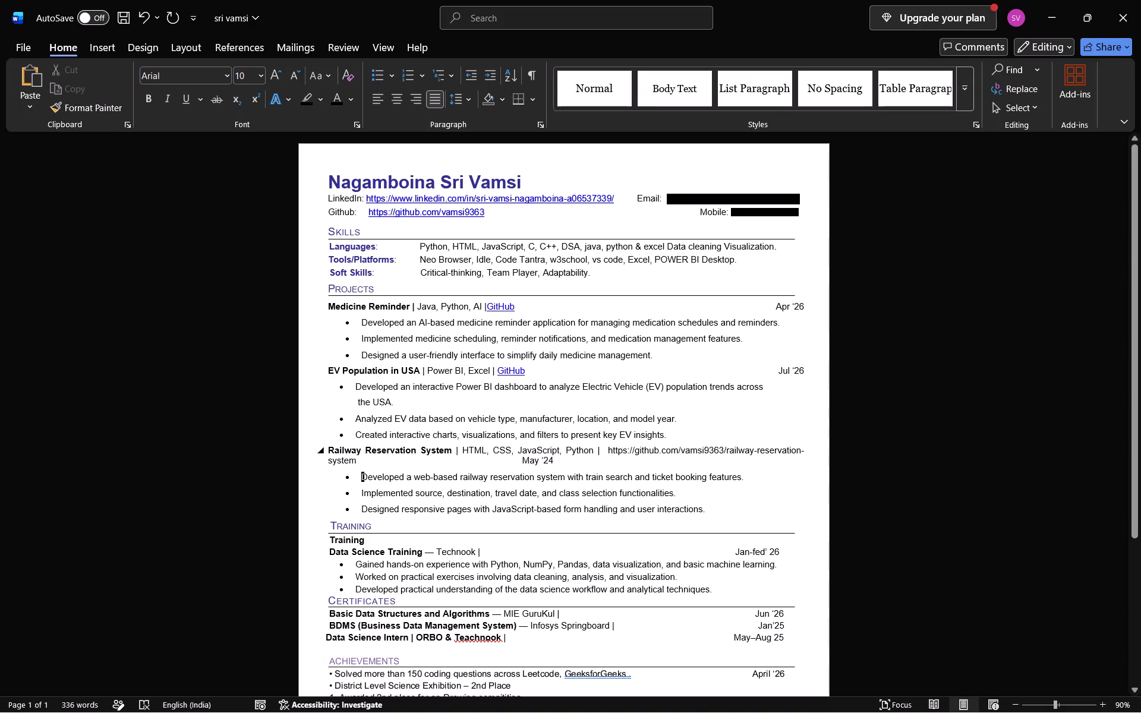
left_click_drag(317, 463, 521, 444)
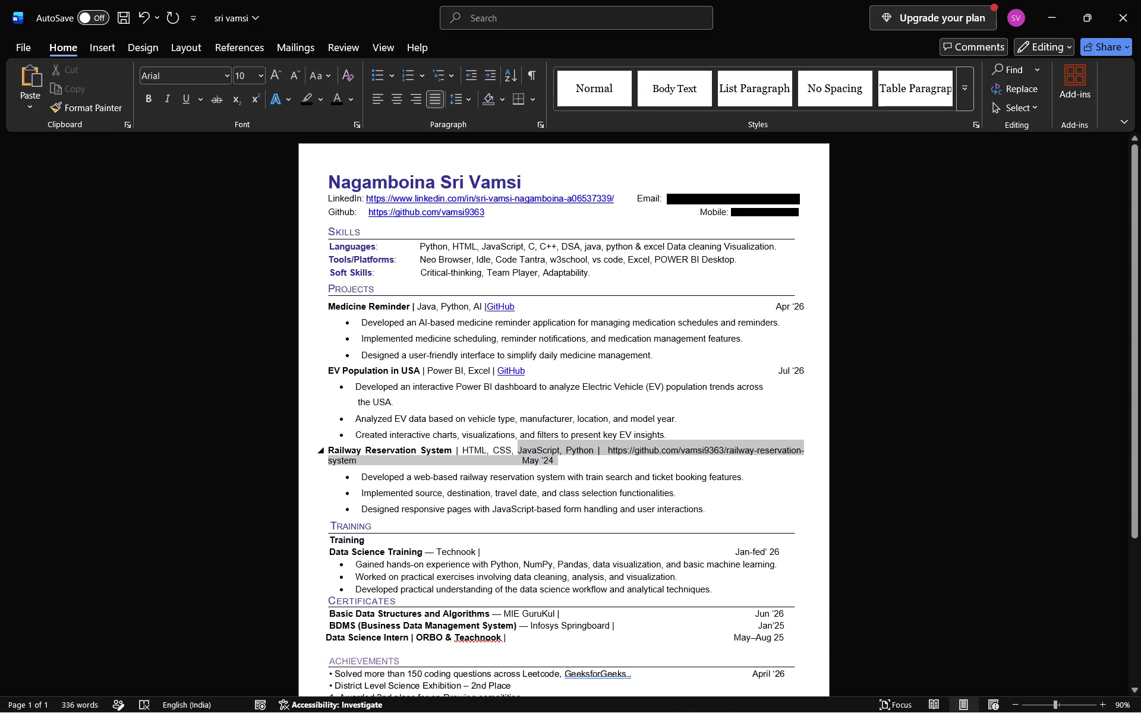
left_click_drag(521, 444, 609, 451)
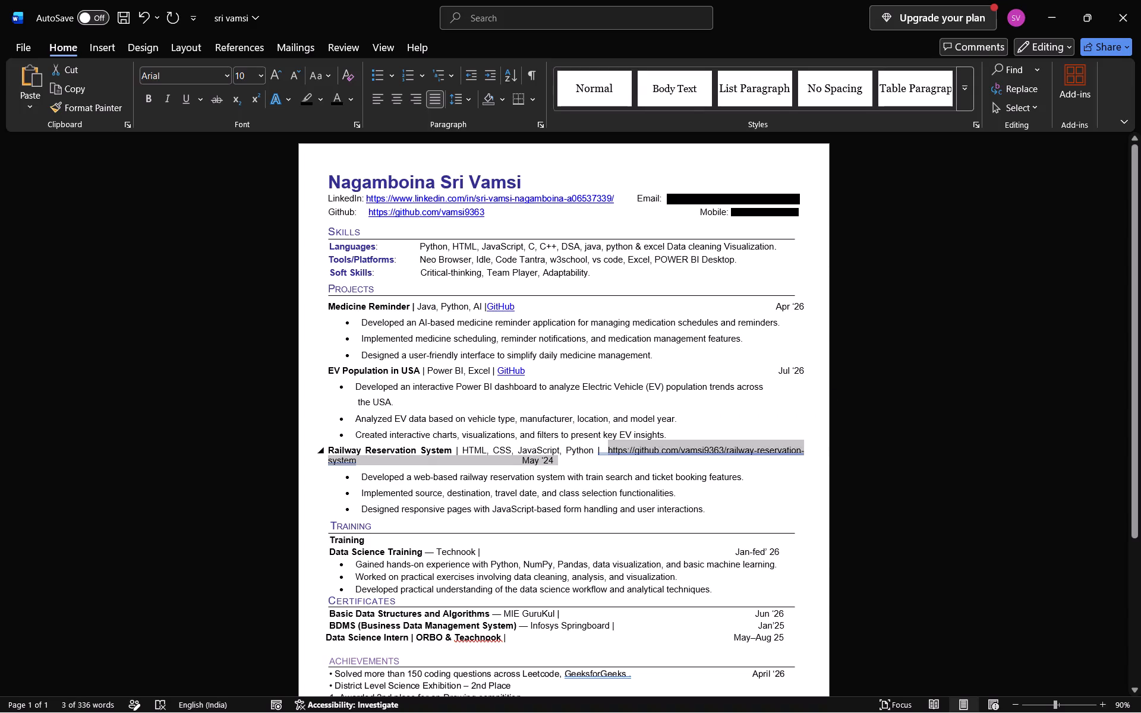
left_click(607, 449)
left_click_drag(607, 449, 718, 471)
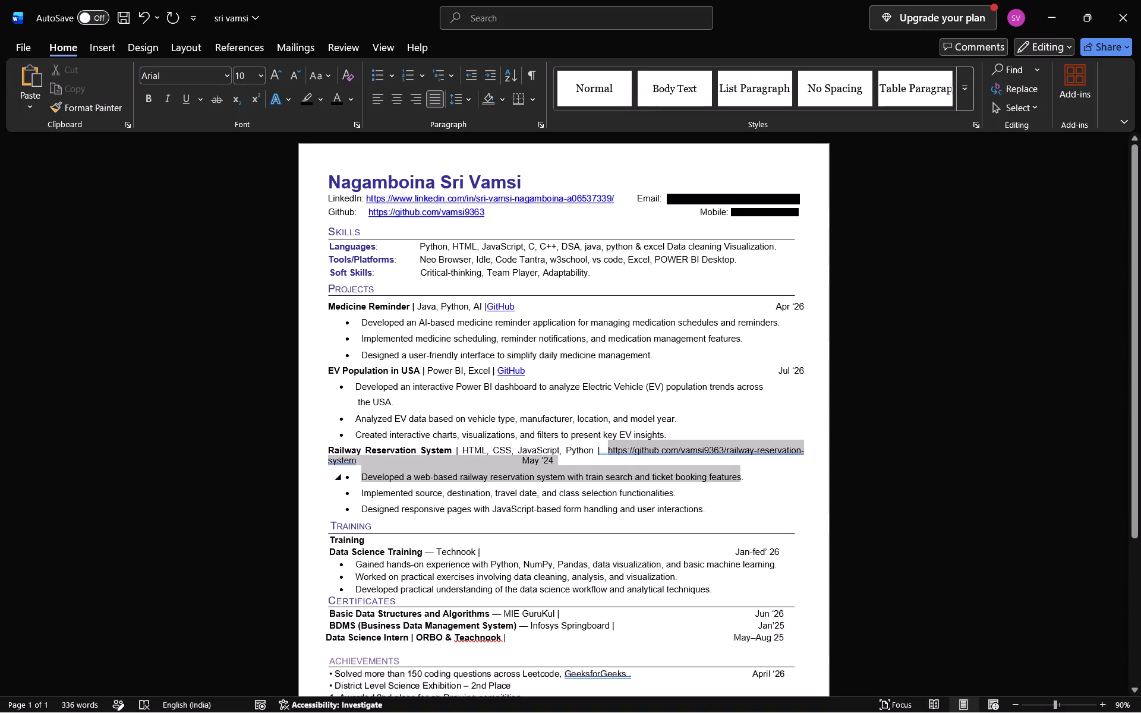
left_click_drag(718, 471, 361, 464)
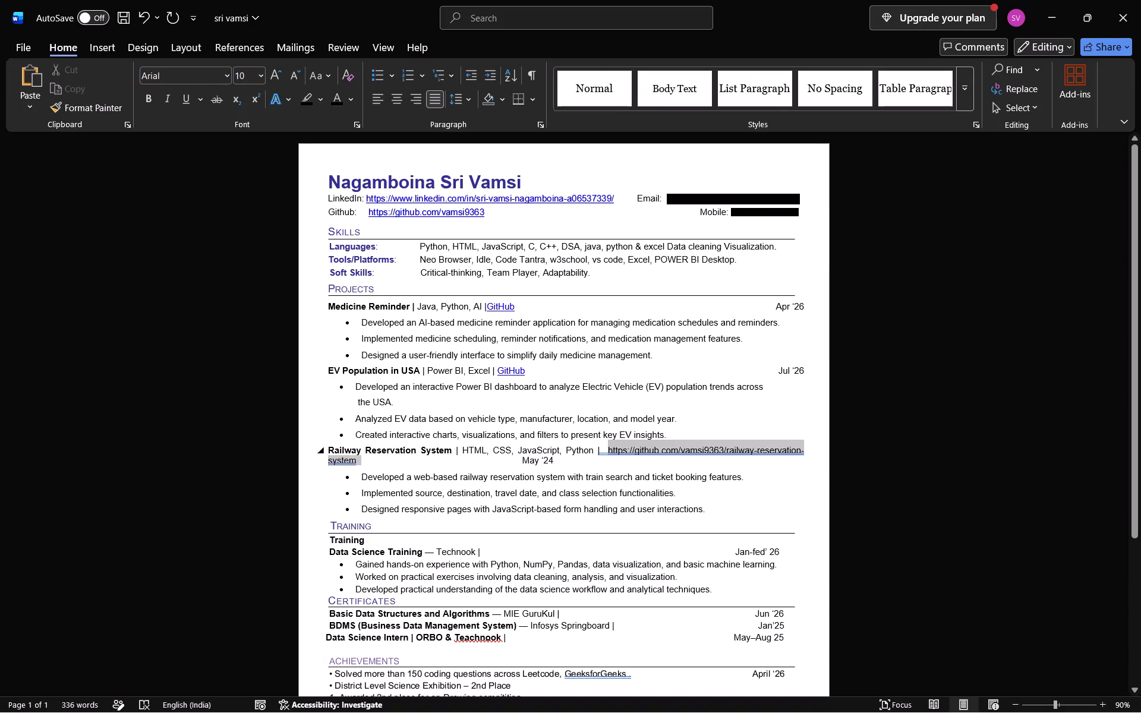
left_click_drag(361, 464, 355, 460)
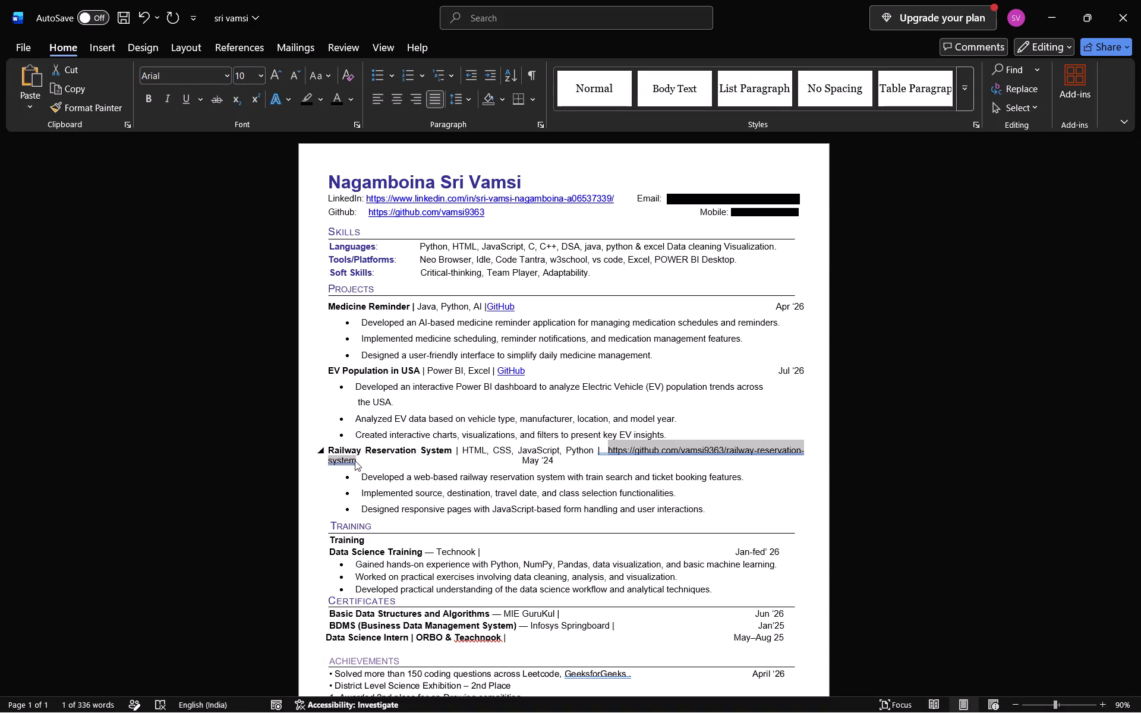
right_click(345, 459)
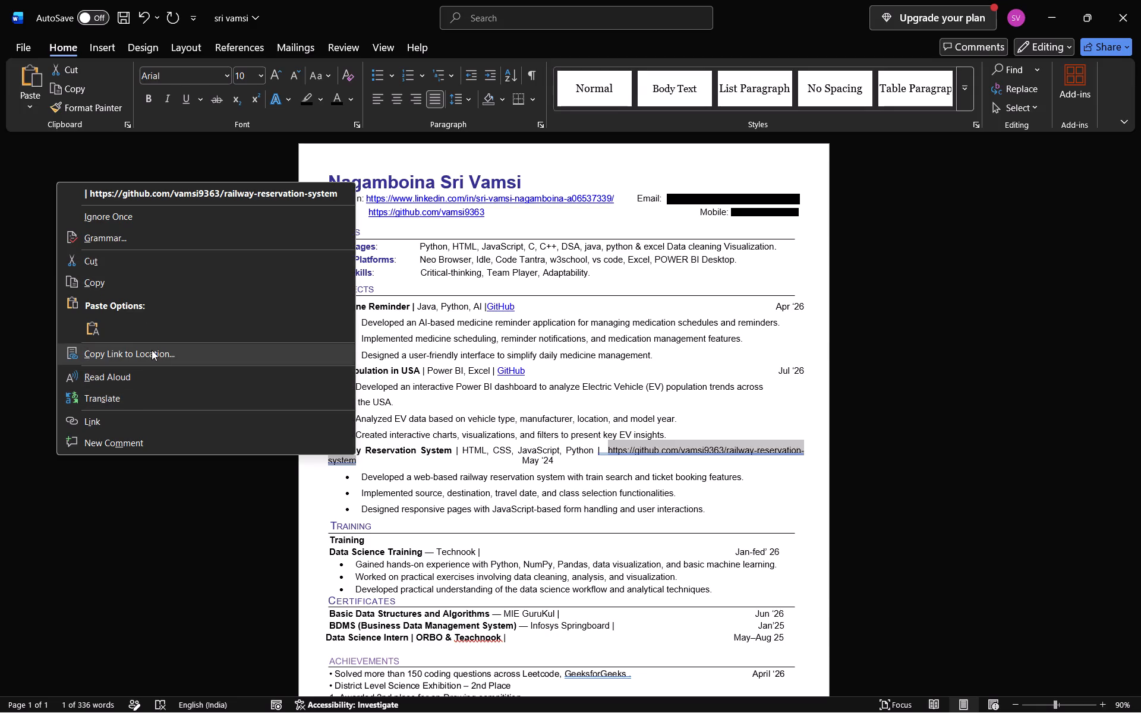
left_click(123, 421)
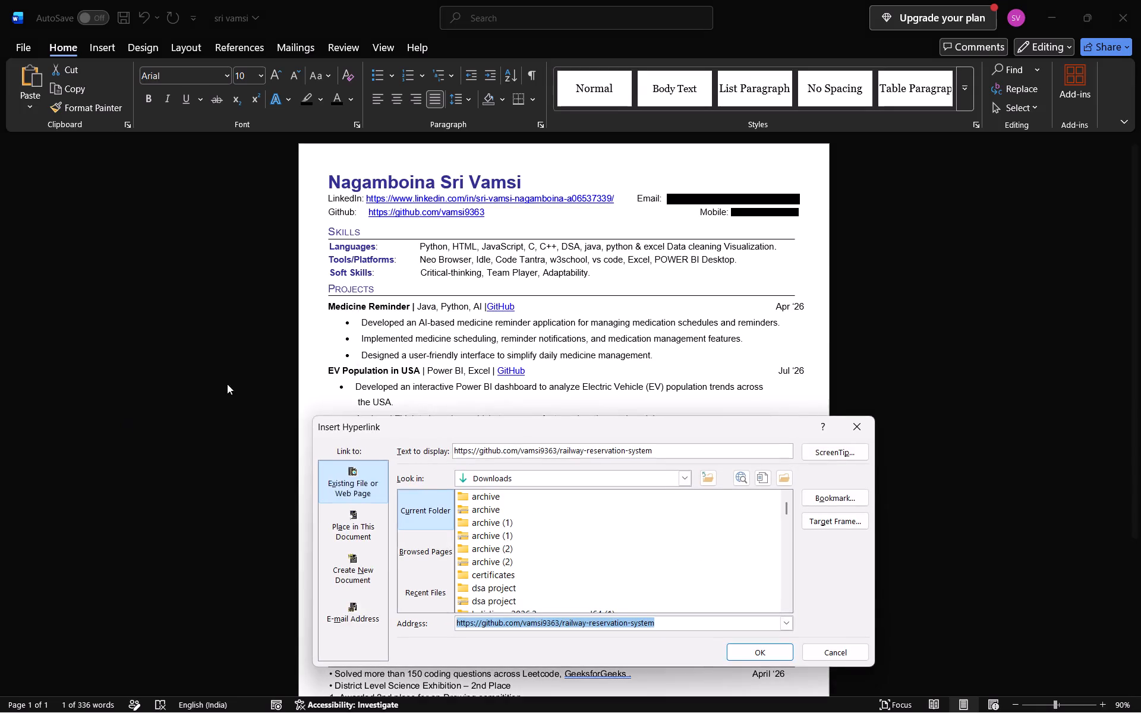
left_click(672, 453)
left_click_drag(672, 453, 629, 474)
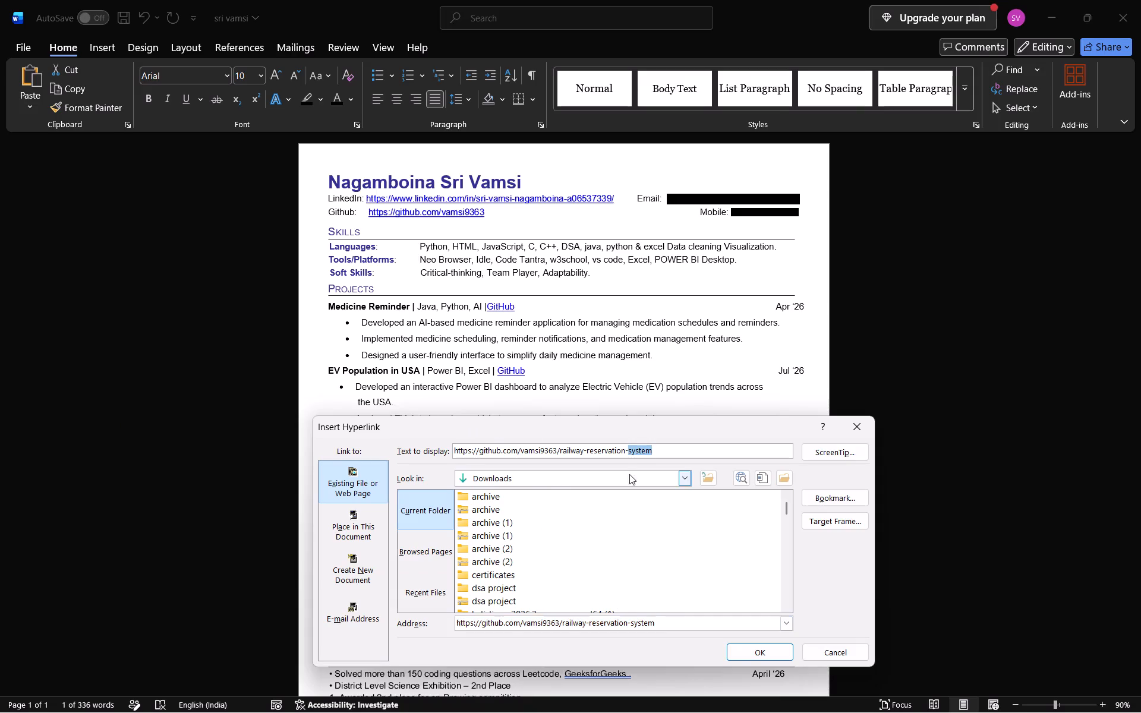
left_click_drag(629, 474, 657, 448)
left_click(657, 448)
left_click_drag(657, 448, 575, 439)
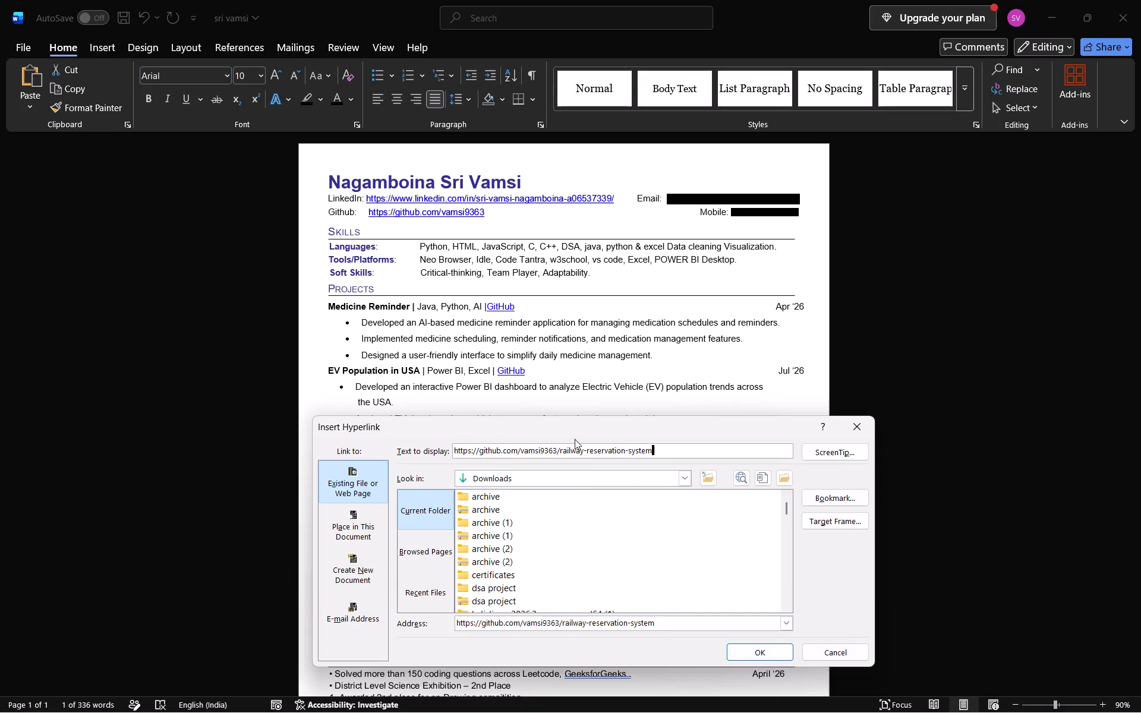
left_click_drag(575, 439, 509, 490)
key("BackSpace")
key("BackSpace")
key("BackSpace")
key("BackSpace")
key("BackSpace")
key("BackSpace")
key("BackSpace")
key("BackSpace")
key("BackSpace")
key("BackSpace")
key("BackSpace")
key("BackSpace")
key("BackSpace")
key("BackSpace")
key("BackSpace")
key("BackSpace")
key("BackSpace")
key("BackSpace")
key("BackSpace")
key("BackSpace")
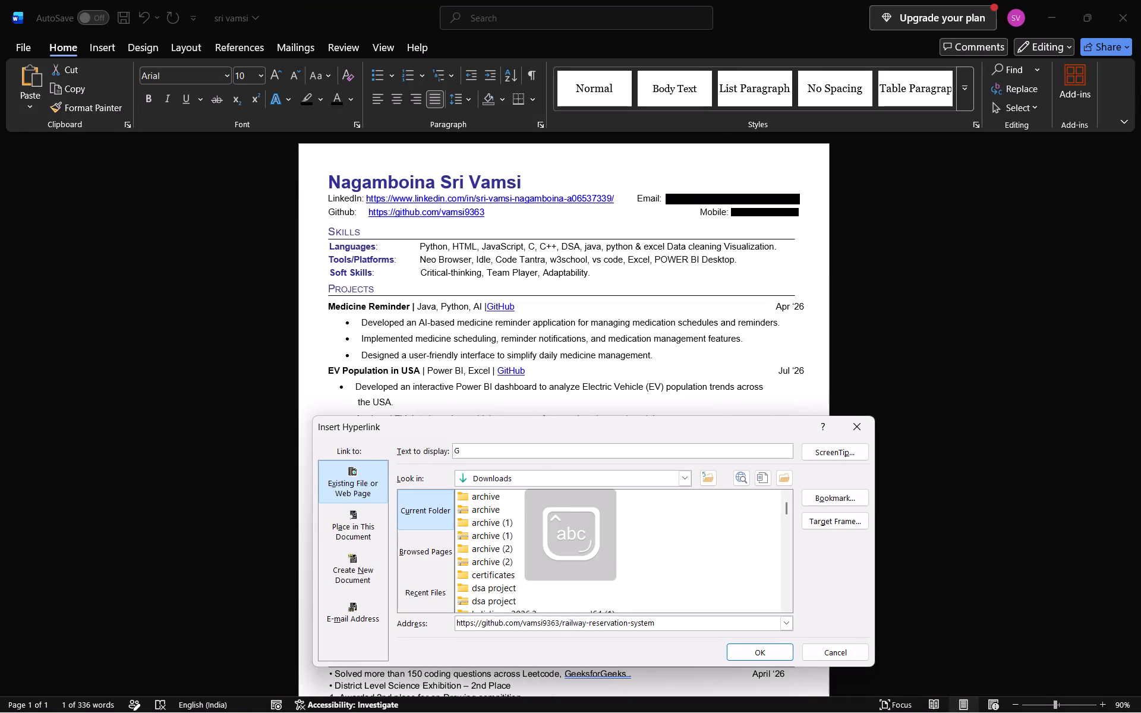
type("it")
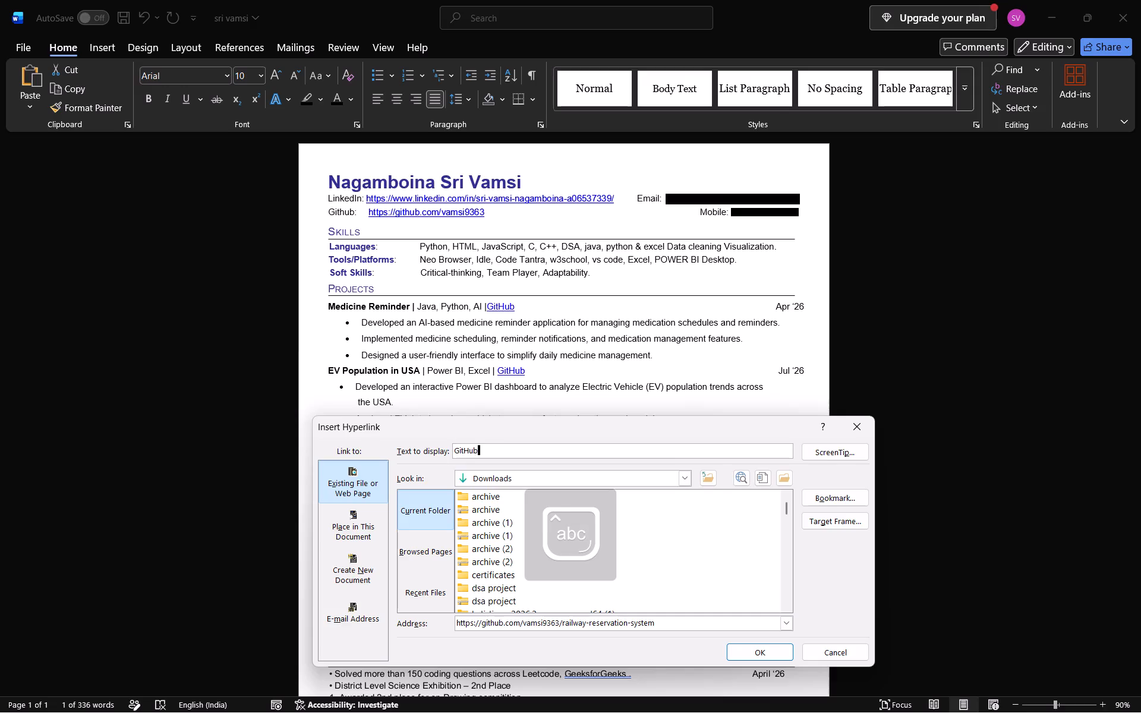
key("Return")
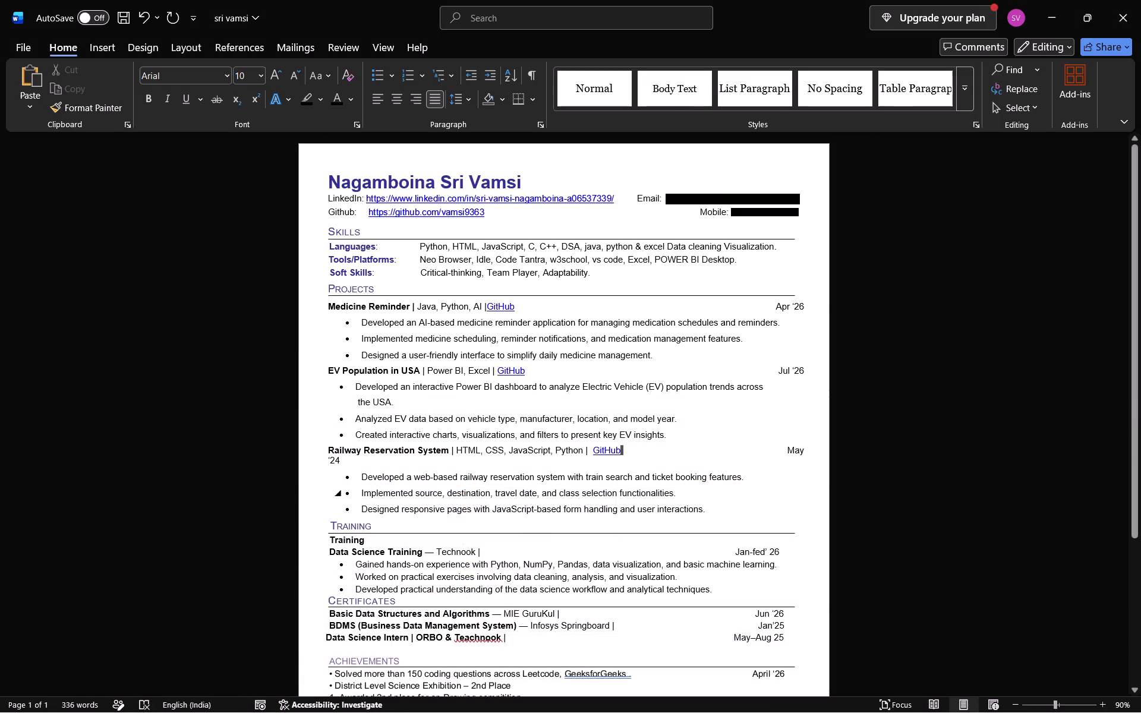
Delete the extra spacing before and after the GitHub link in the Railway Reservation System heading to bring its date onto one line.
left_click(591, 451)
key("BackSpace")
left_click(635, 451)
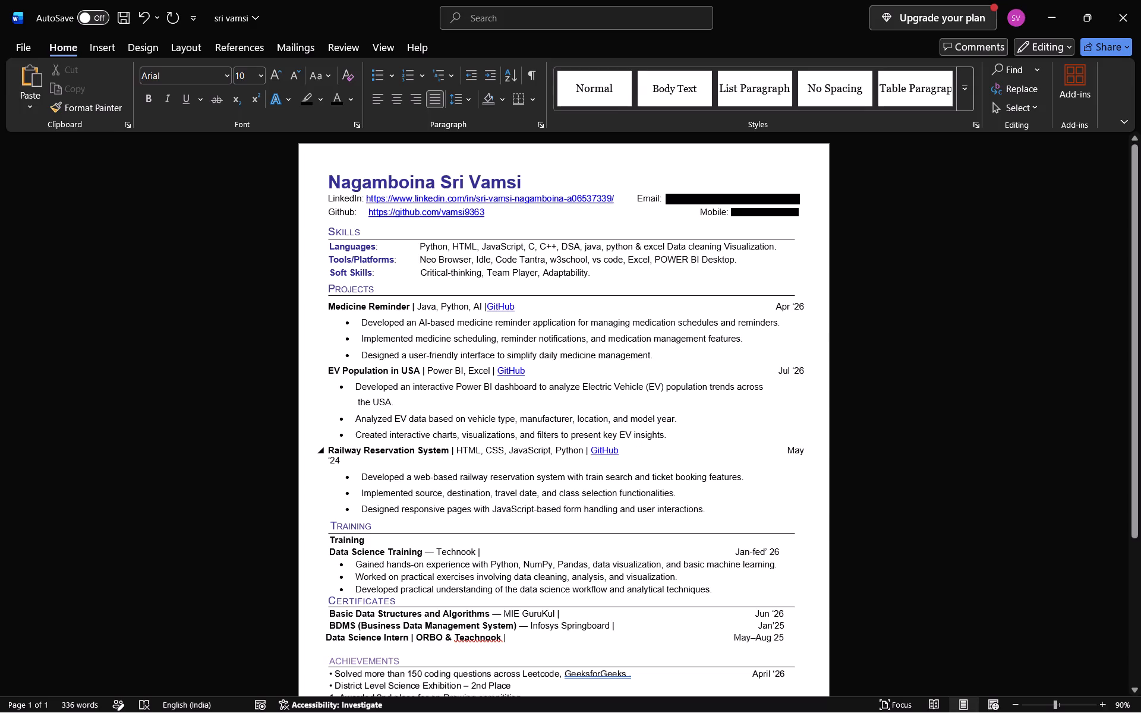
key("BackSpace")
key("BackSpace")
key("BackSpace")
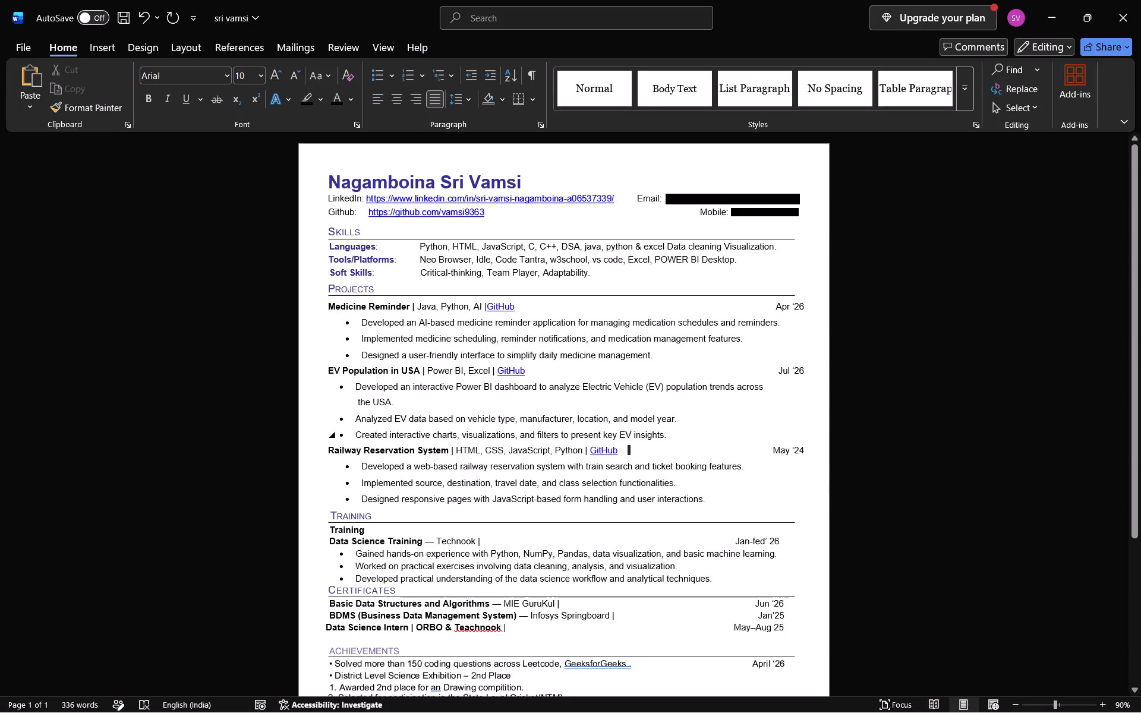
Insert two spaces before the Data Science Training date to align it with the certificate dates below.
scroll(636, 458, "down", 4)
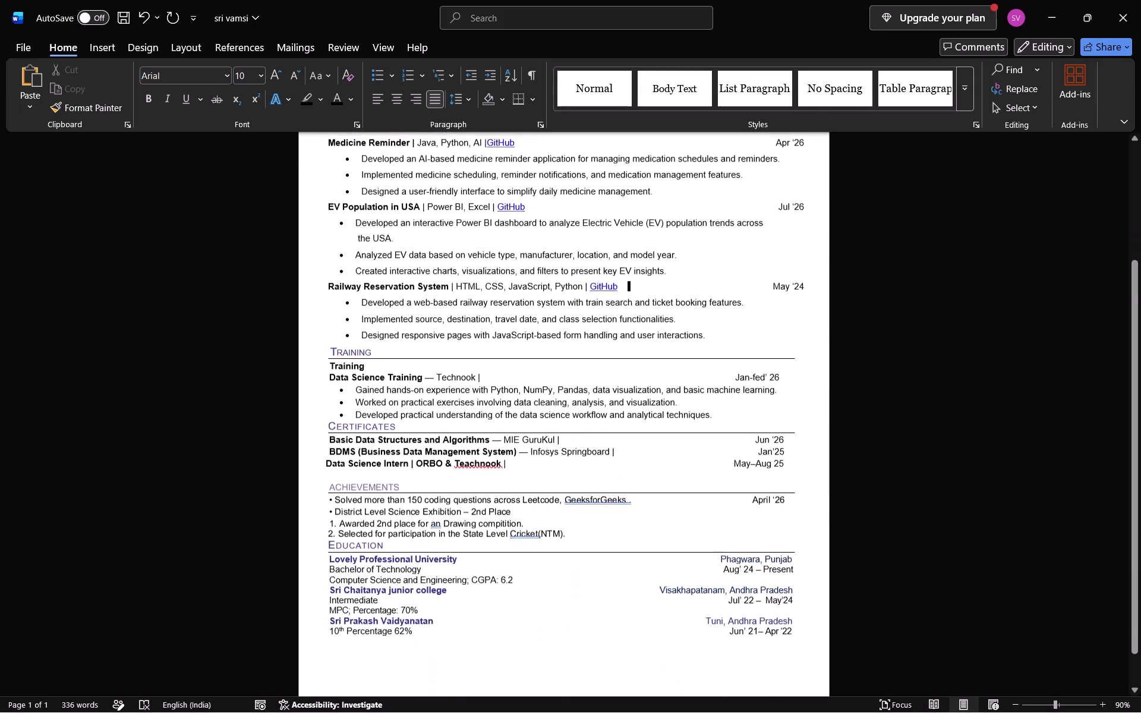
scroll(636, 458, "down", 3)
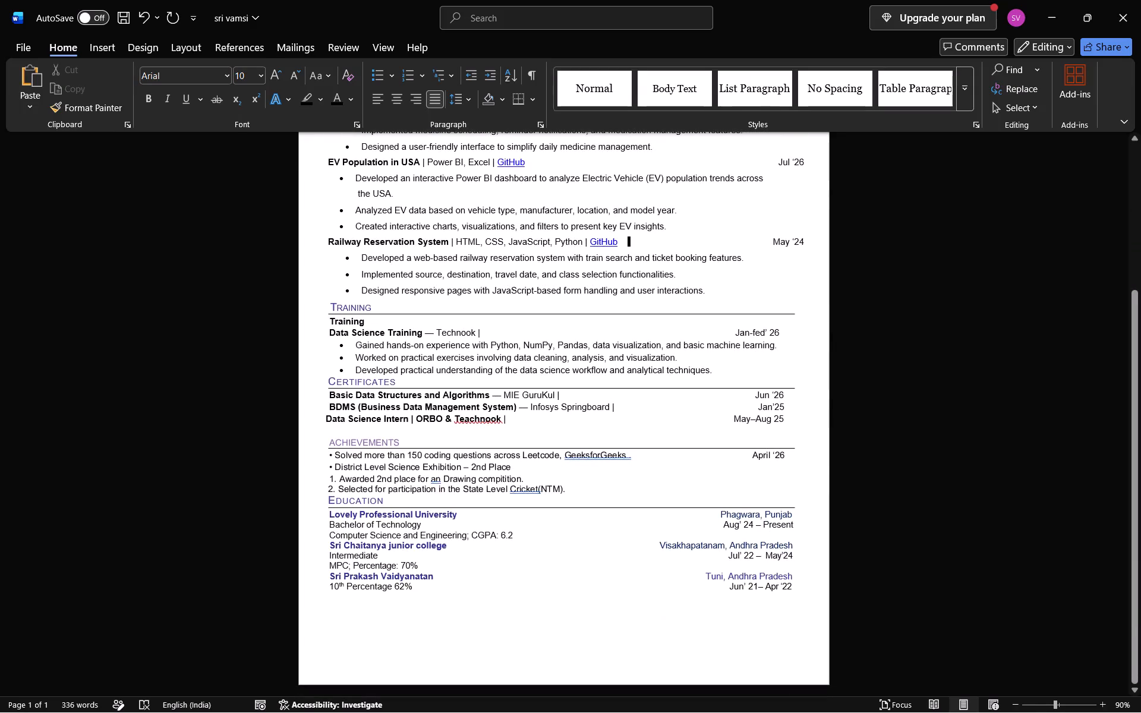
left_click(726, 335)
key("space")
key("space")
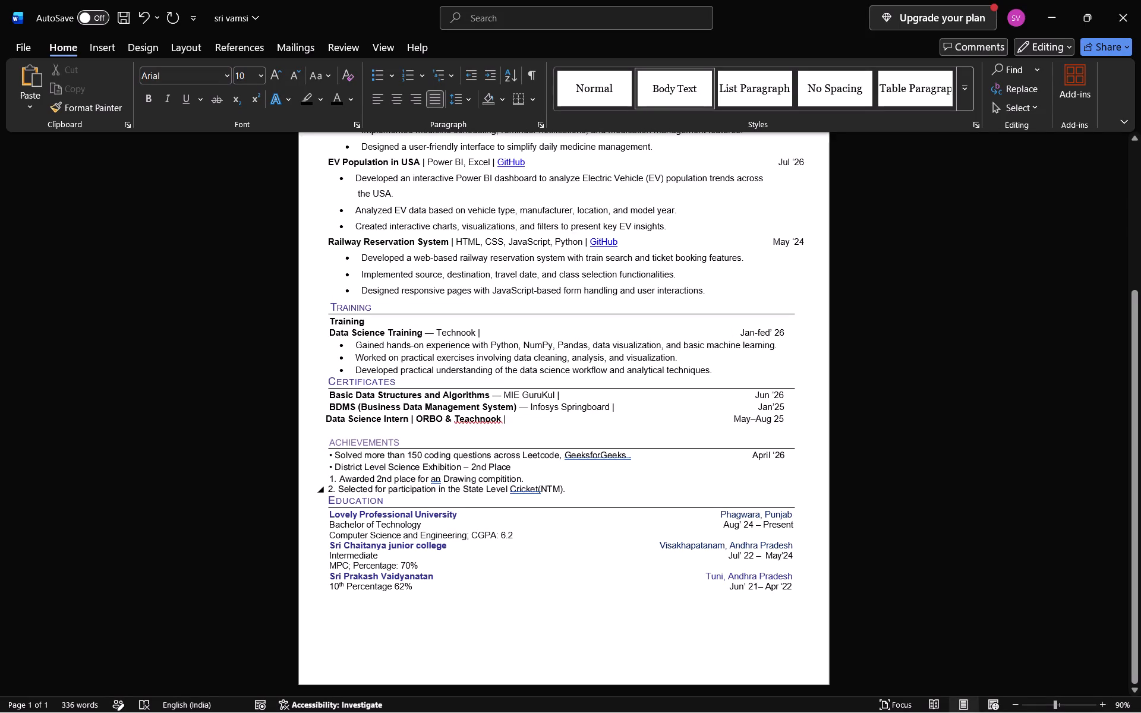
Place the insertion point after the separator in the Data Science Training line, and open Google Drive in Chrome with the first listed account.
scroll(603, 510, "up", 1)
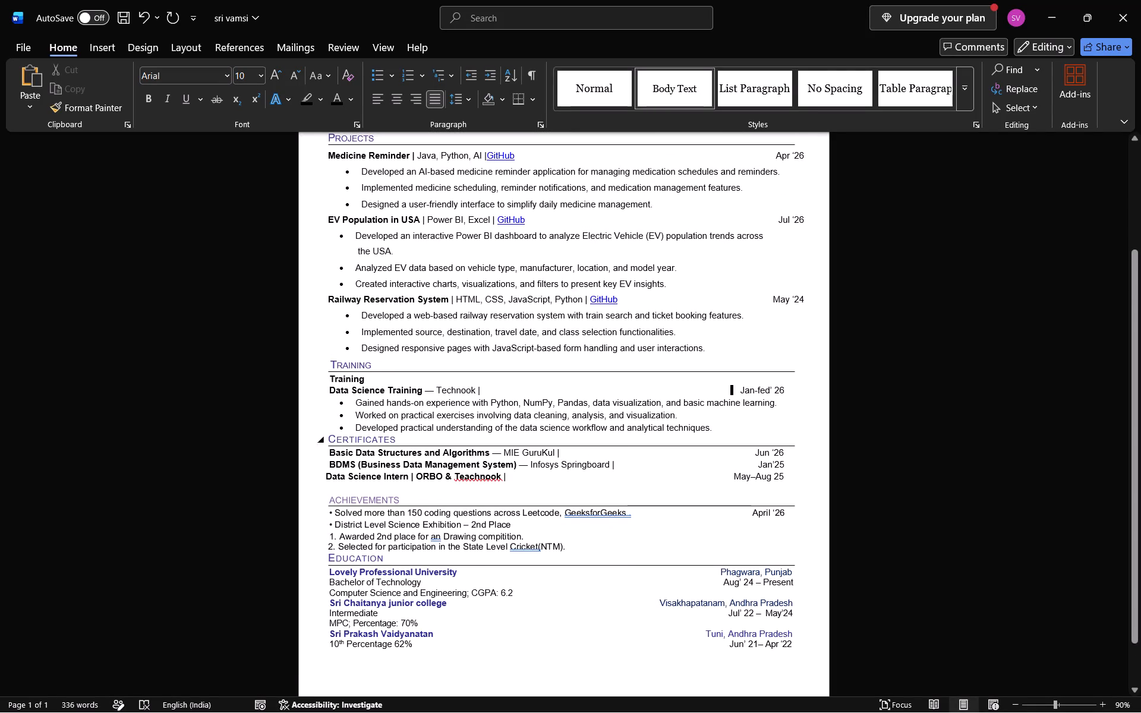
left_click(486, 386)
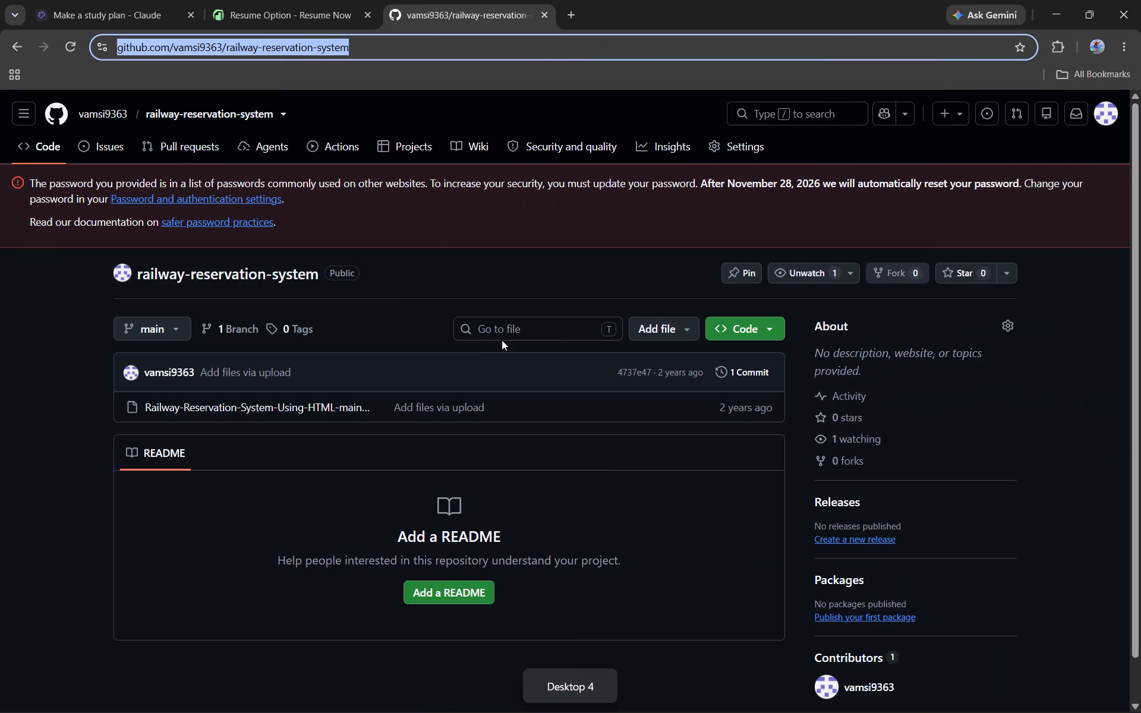
left_click(571, 12)
type("drave")
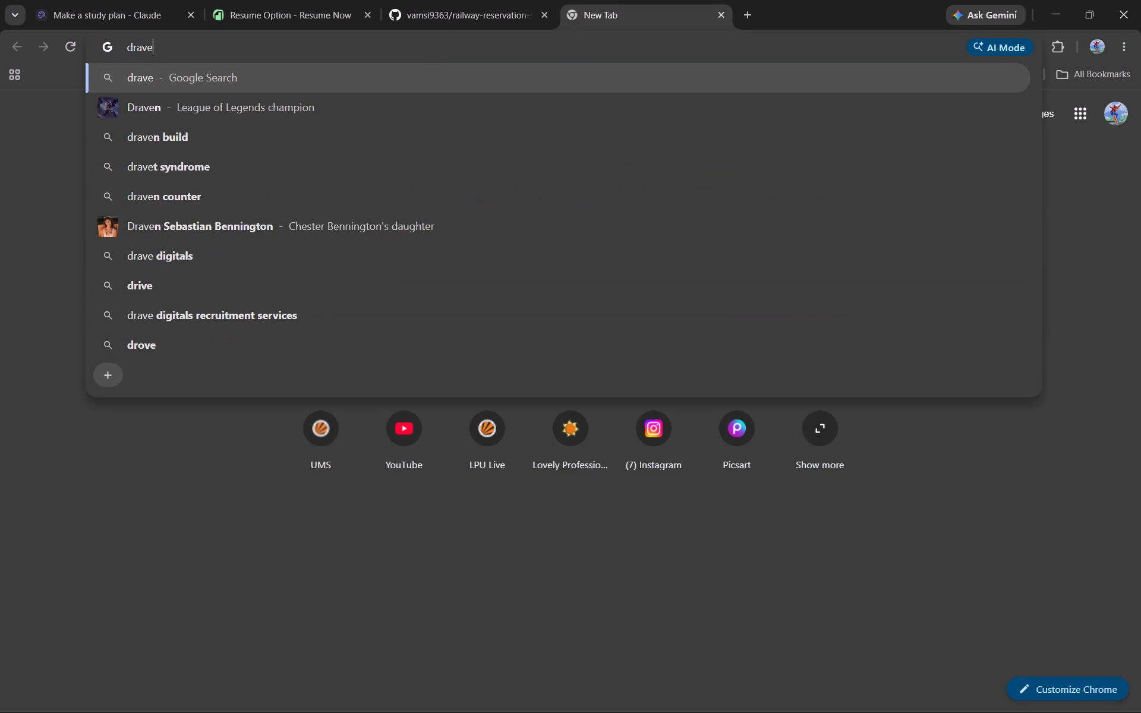
key("Return")
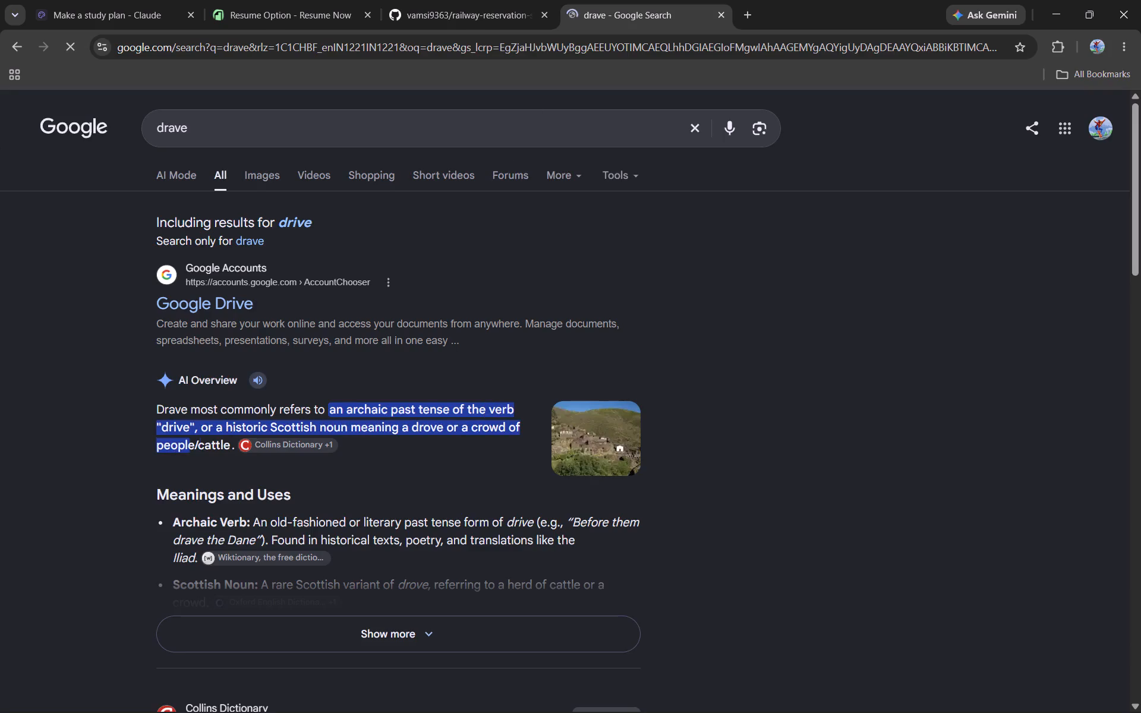
left_click(216, 303)
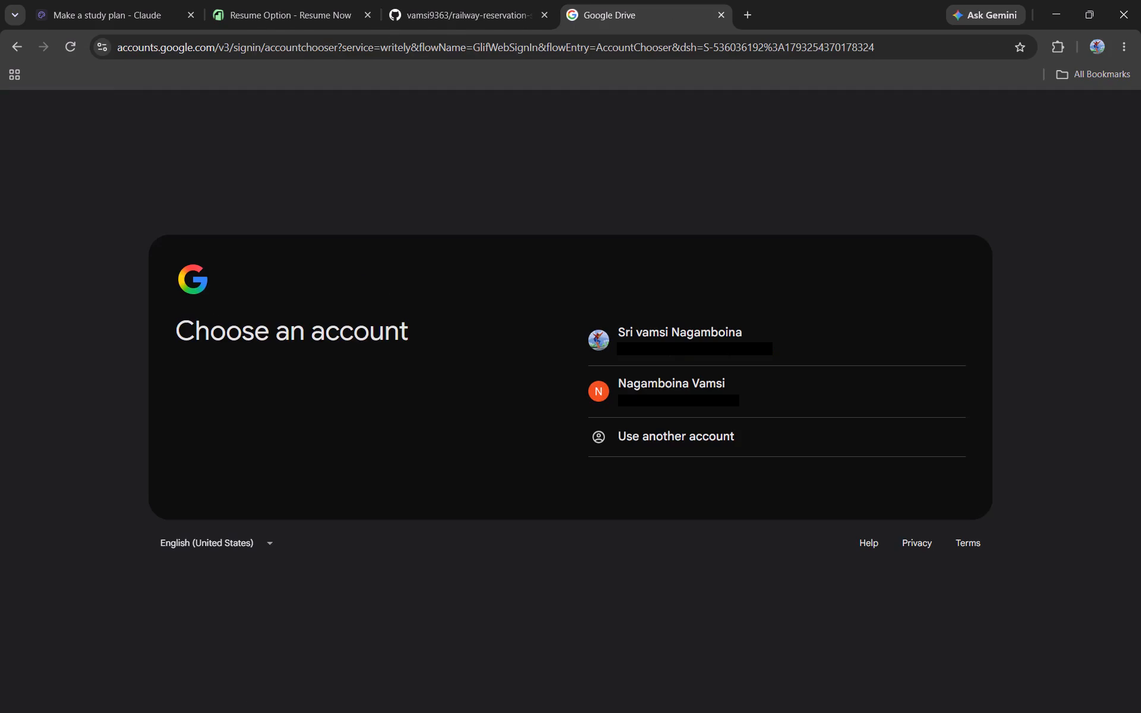
left_click(639, 322)
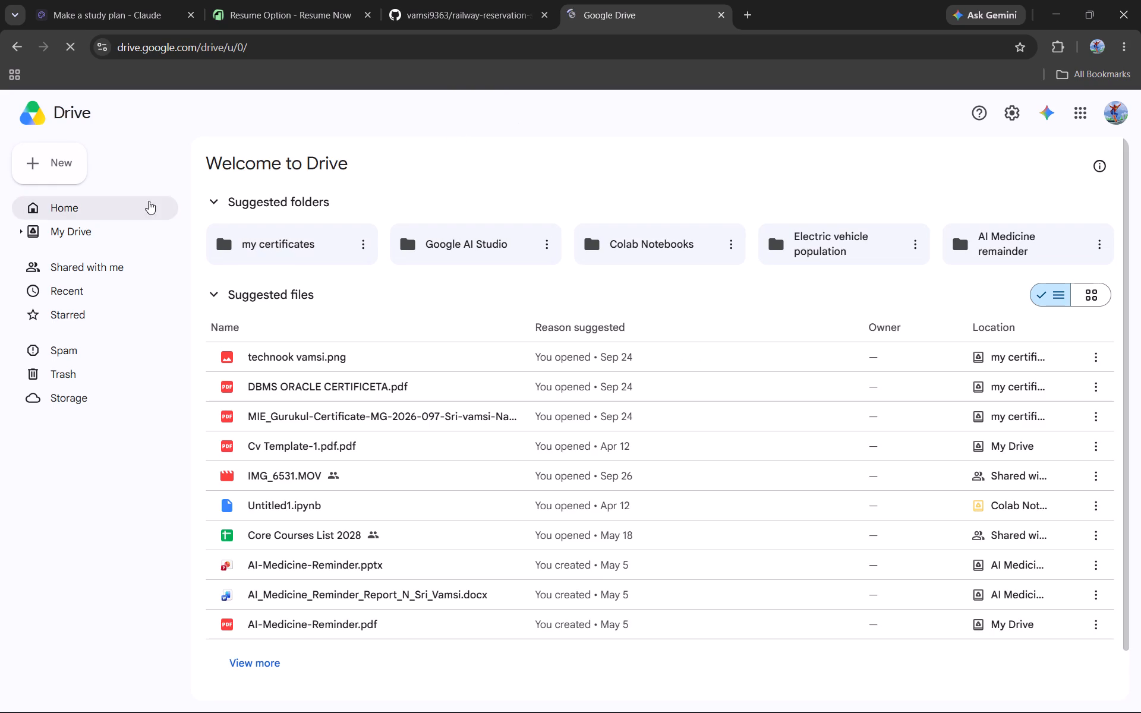
Dismiss the storage notice in Google Drive and open the "my certificates" folder.
scroll(295, 415, "down", 1)
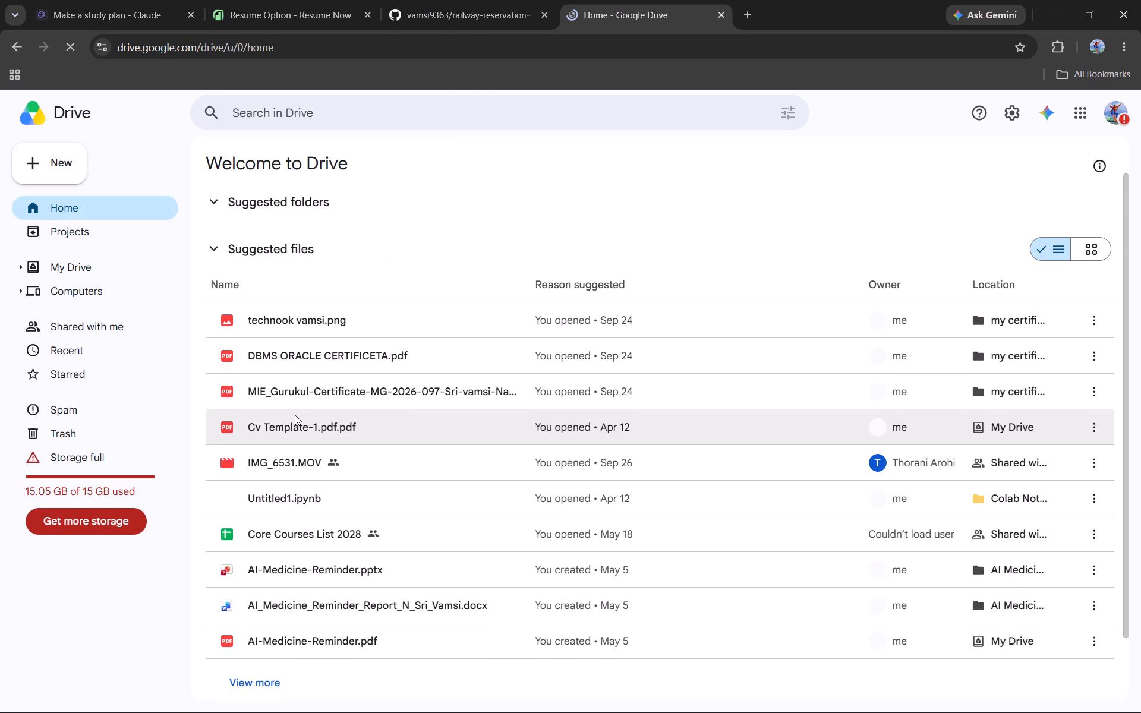
scroll(295, 415, "down", 2)
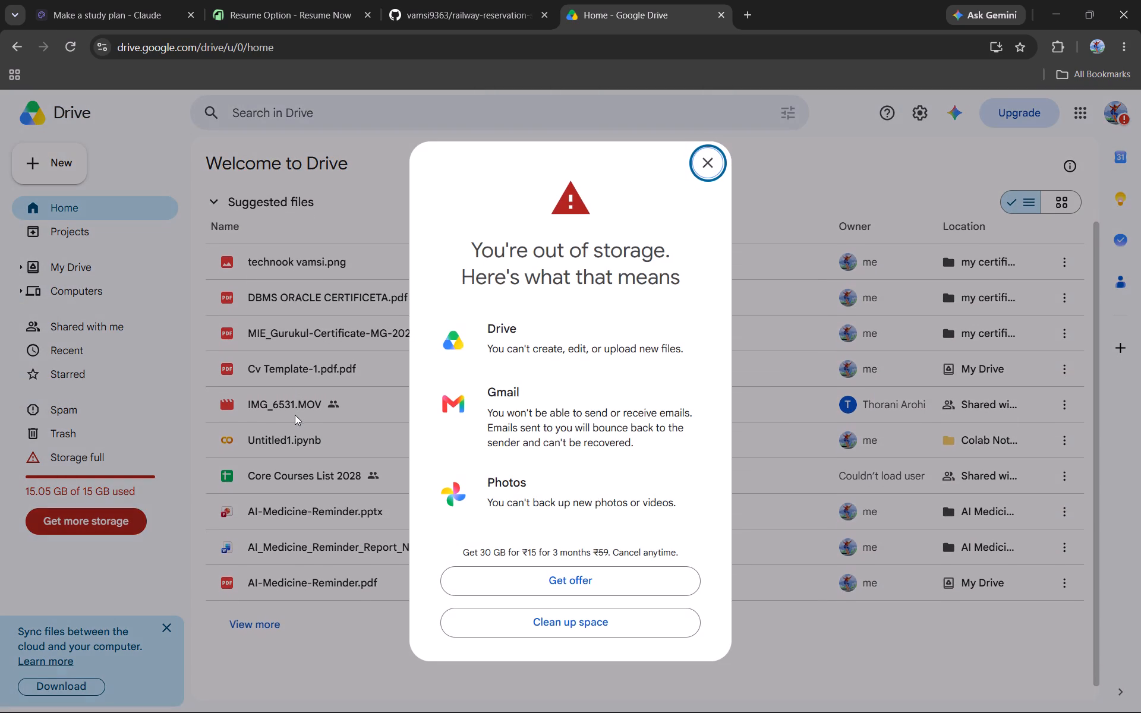
scroll(295, 415, "down", 1)
left_click(699, 165)
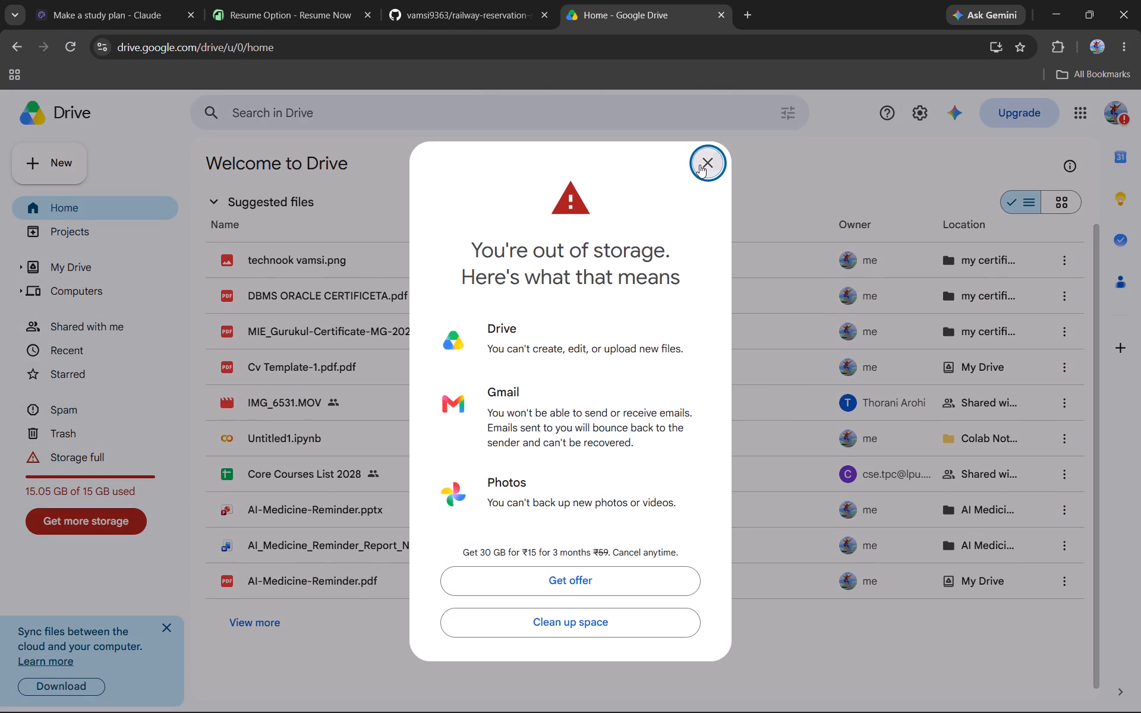
scroll(384, 557, "down", 8)
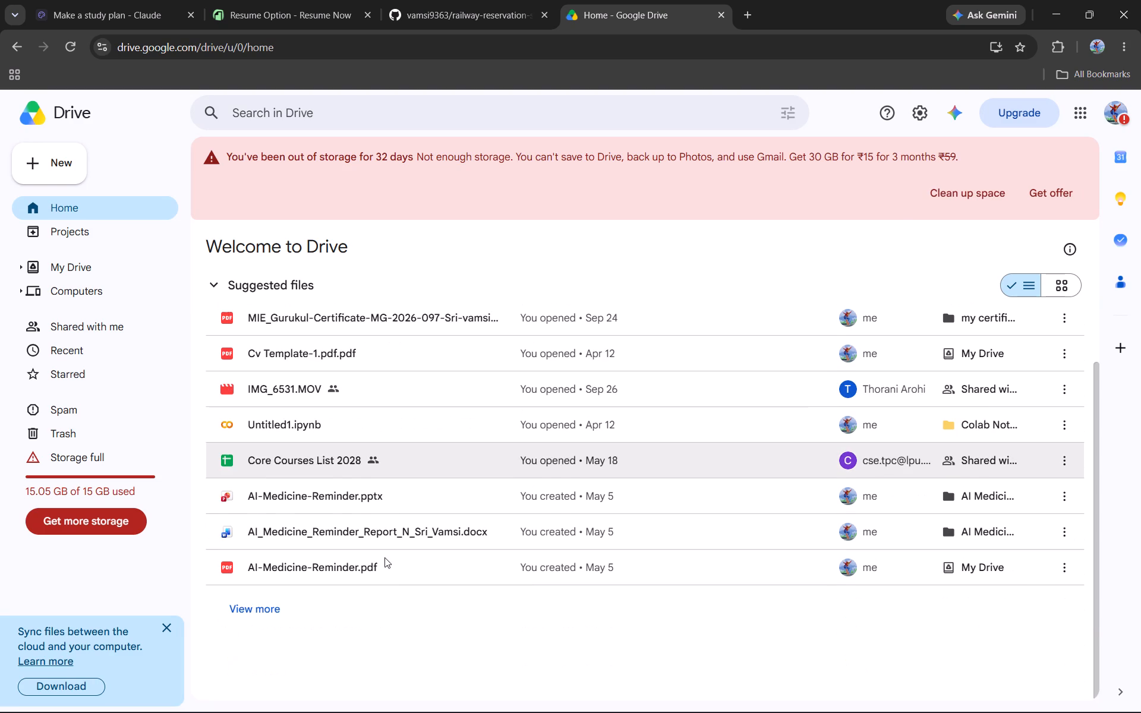
scroll(384, 557, "up", 10)
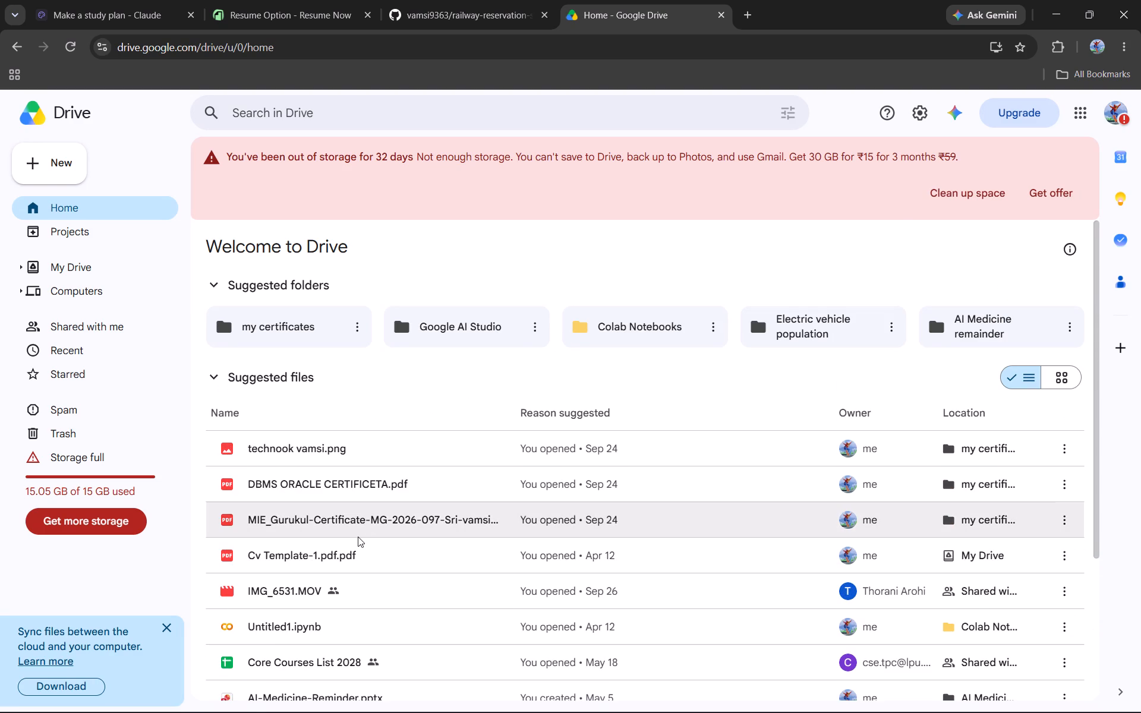
scroll(358, 537, "down", 5)
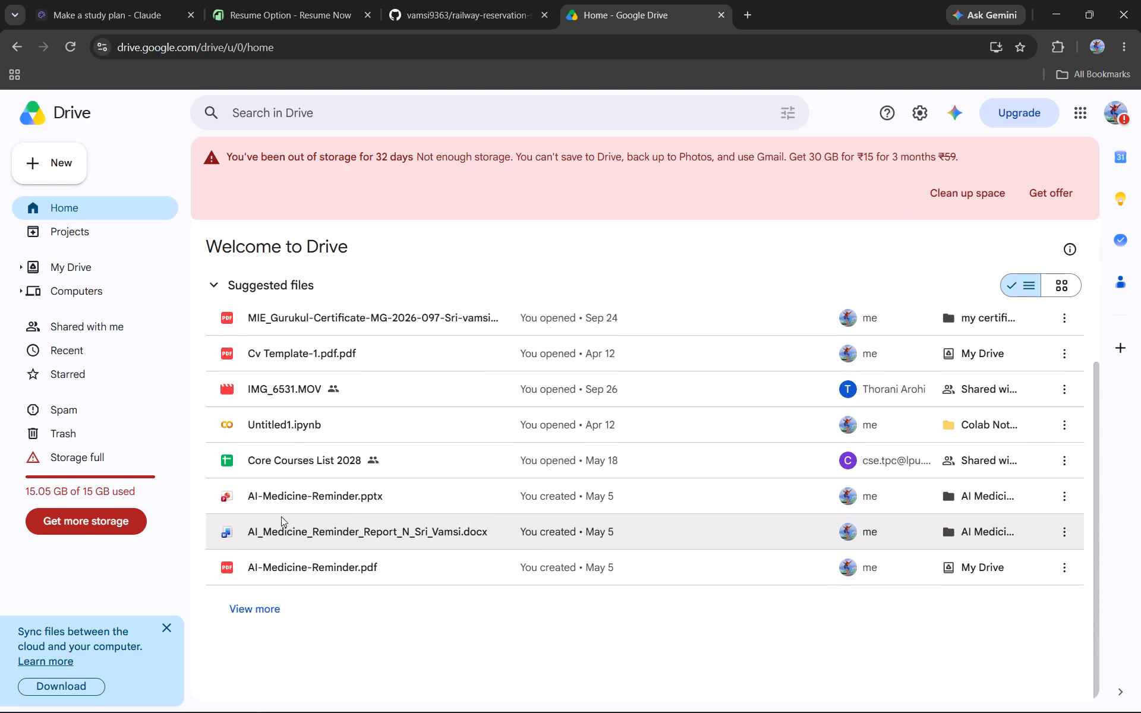
scroll(353, 317, "up", 7)
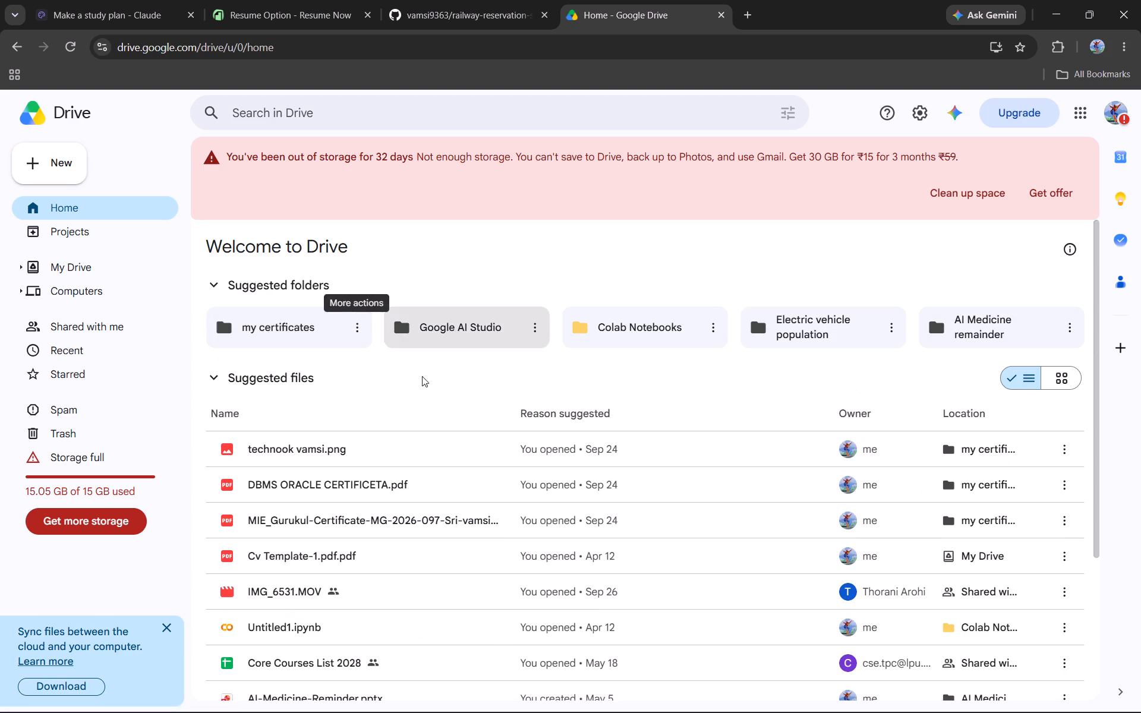
double_click(329, 337)
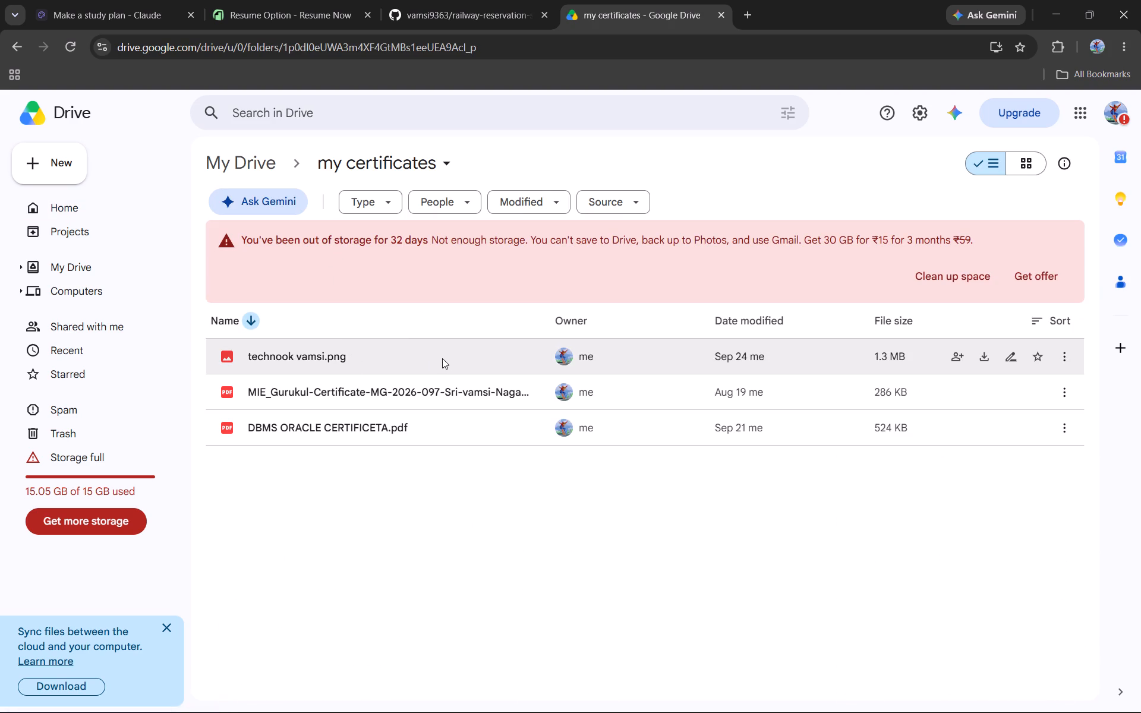
Open "technook vamsi.png" in Drive, copy the page address and paste it after the separator in Word's Data Science Training line.
left_click(442, 356)
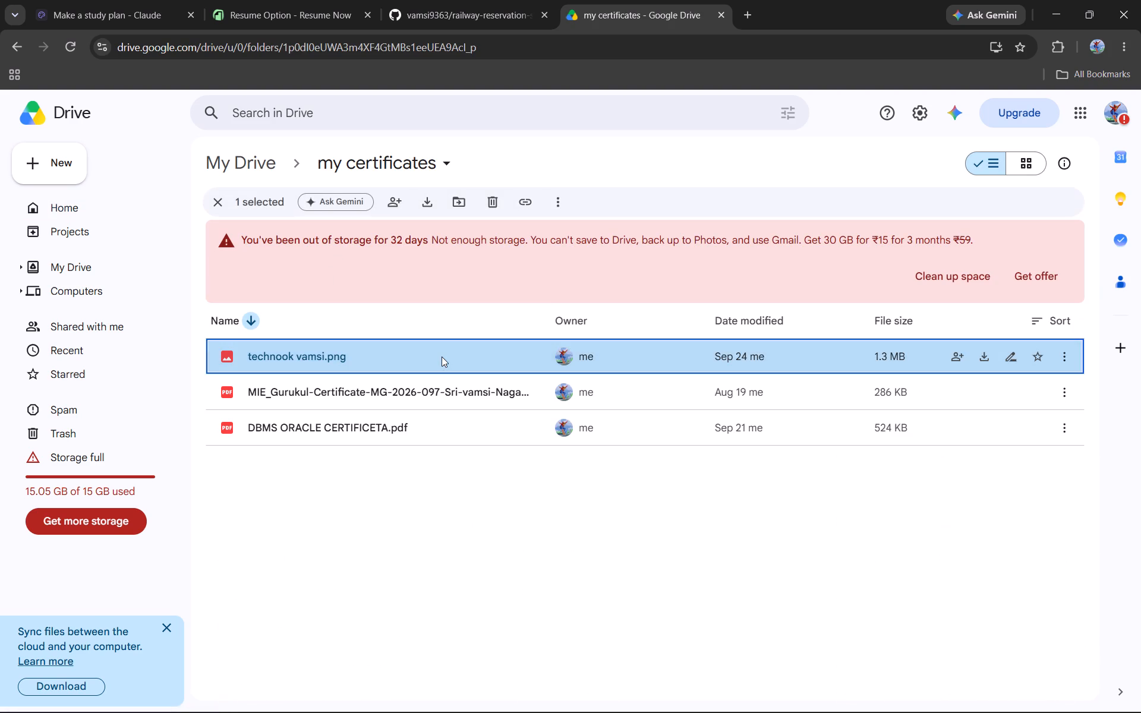
double_click(442, 356)
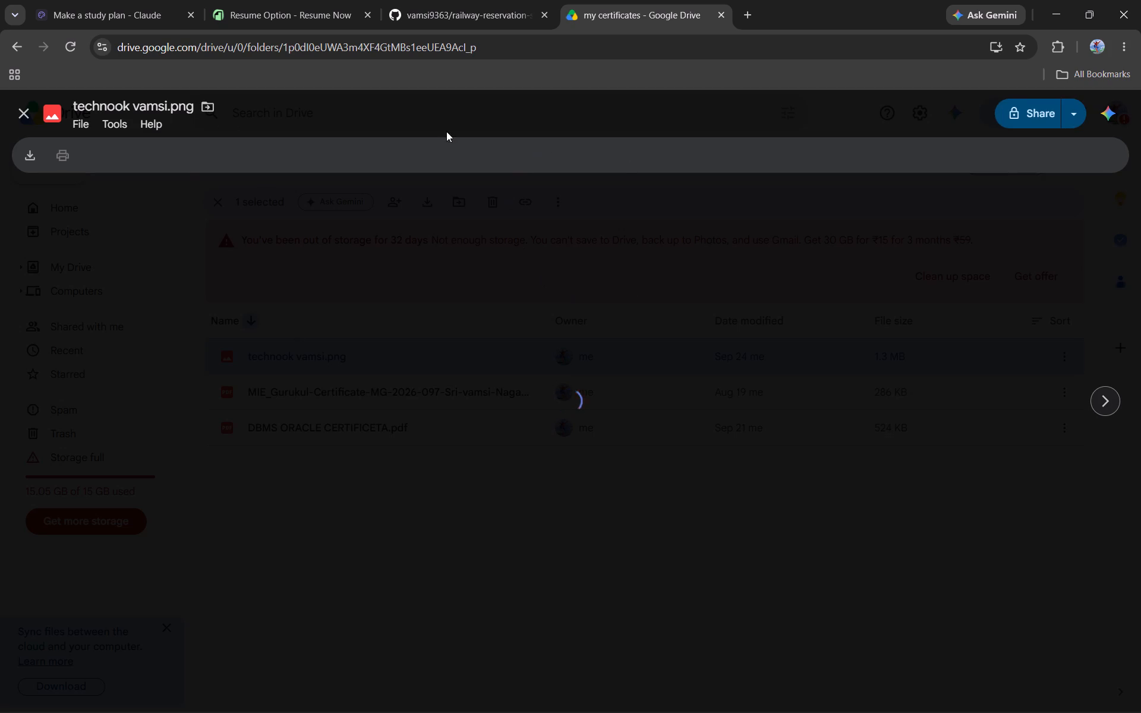
left_click_drag(502, 40, 163, 35)
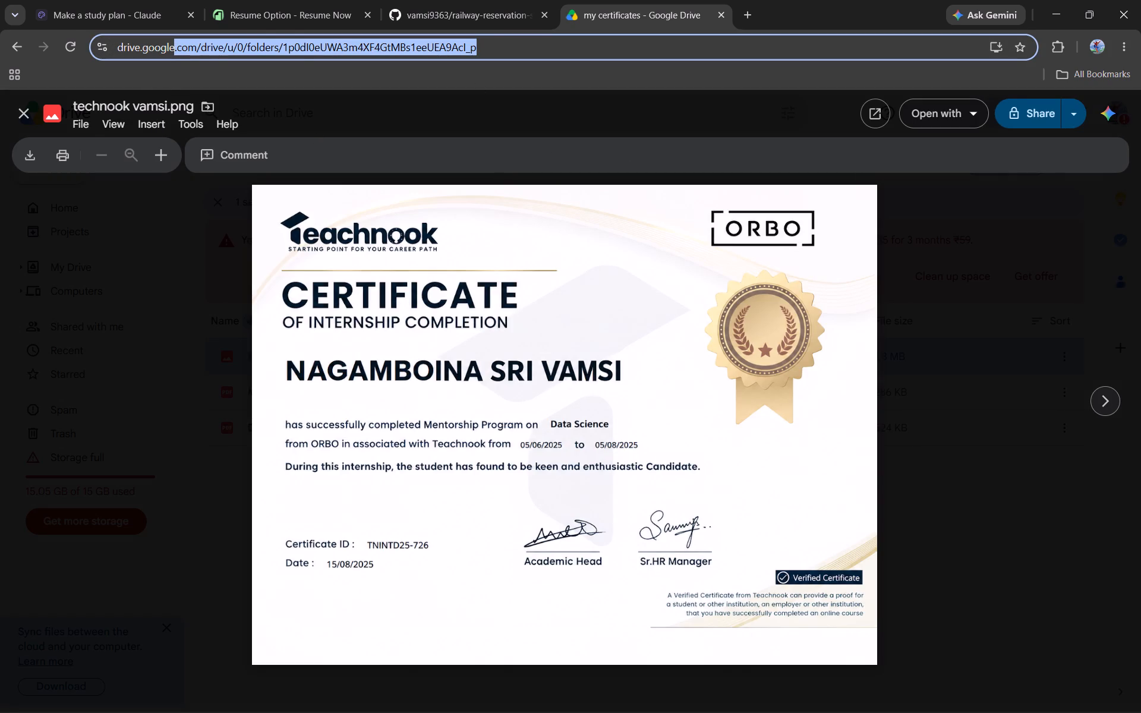
left_click_drag(163, 35, 74, 36)
key("ctrl+c")
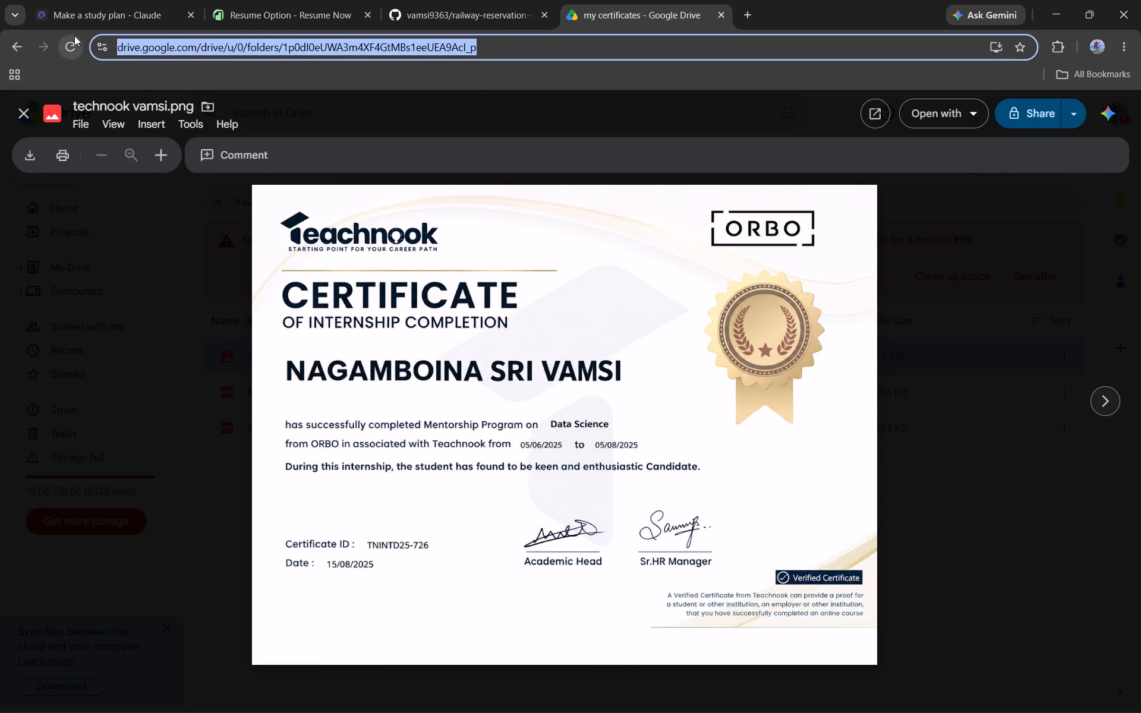
key("ctrl+c")
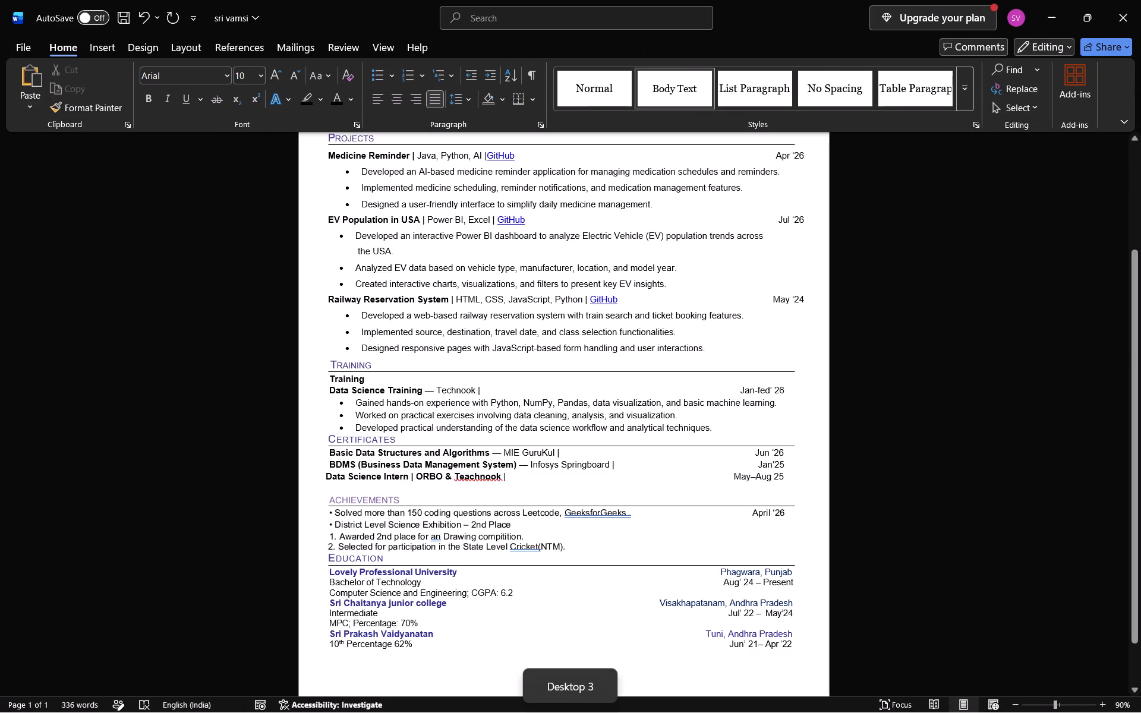
key("ctrl+v")
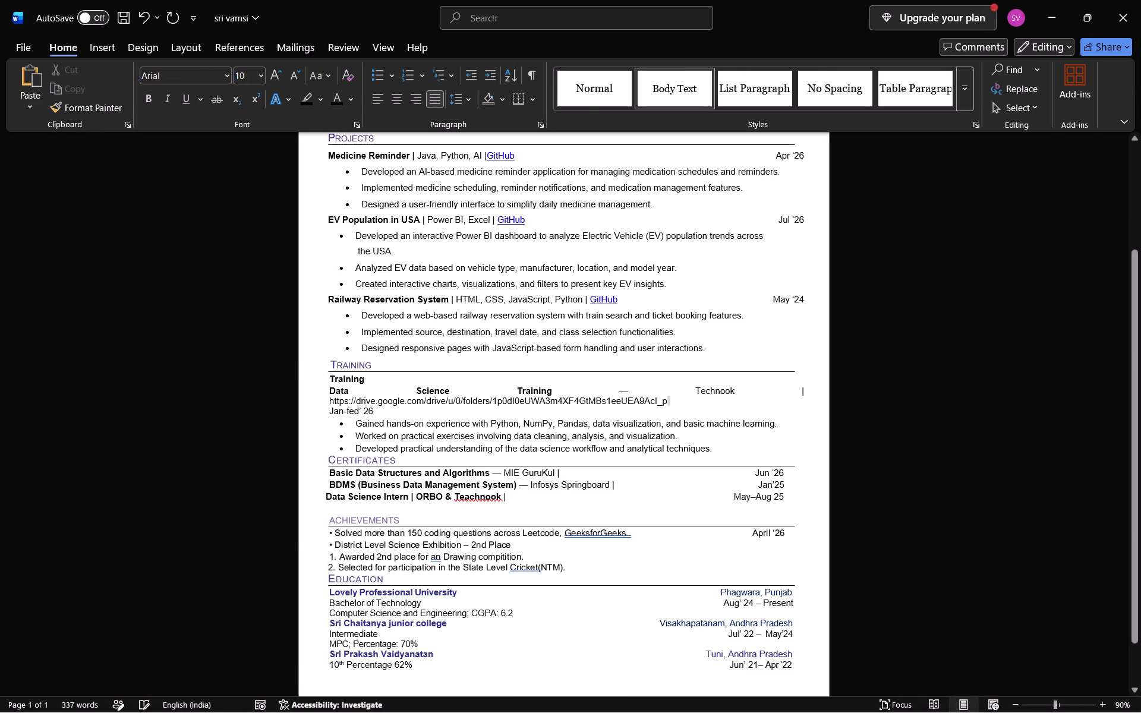
Convert the pasted Drive address in the Data Science Training line into a hyperlink with the display text "Certificate".
left_click_drag(668, 399, 336, 402)
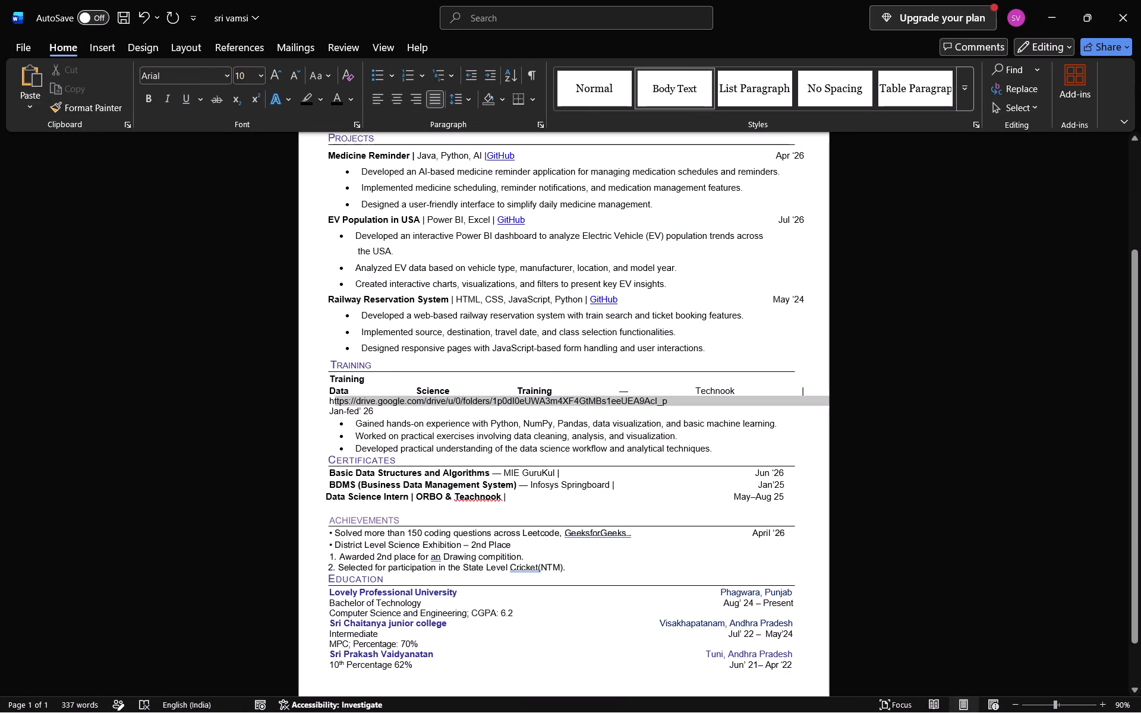
left_click_drag(336, 402, 326, 402)
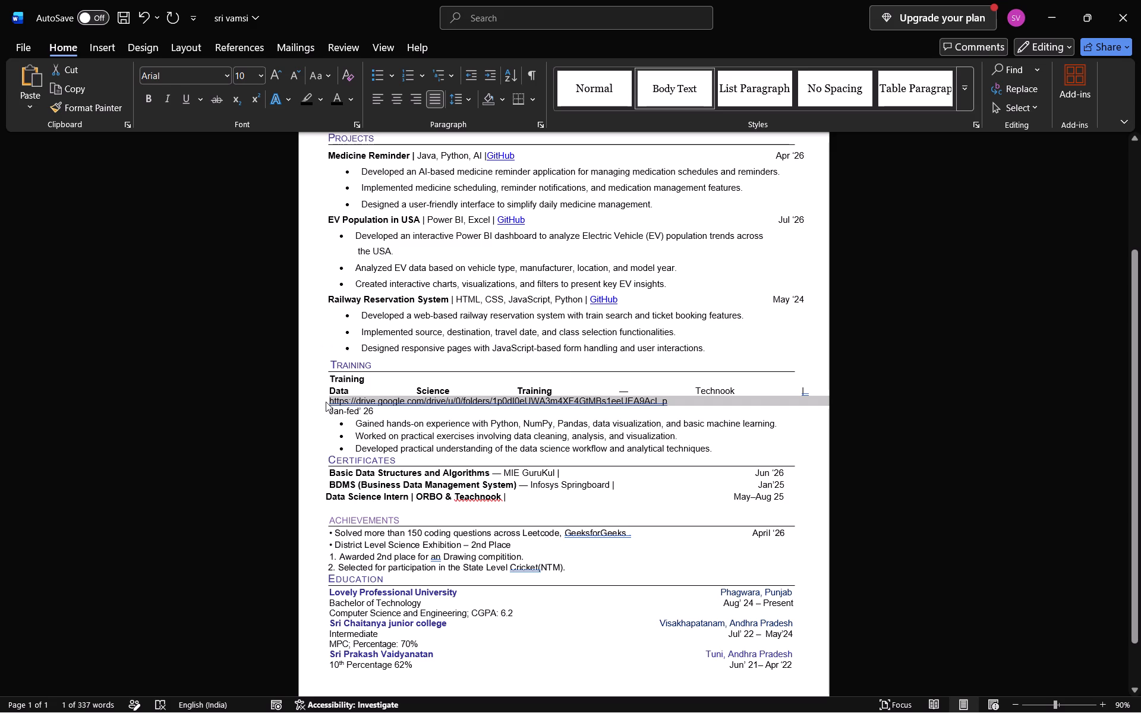
right_click(370, 400)
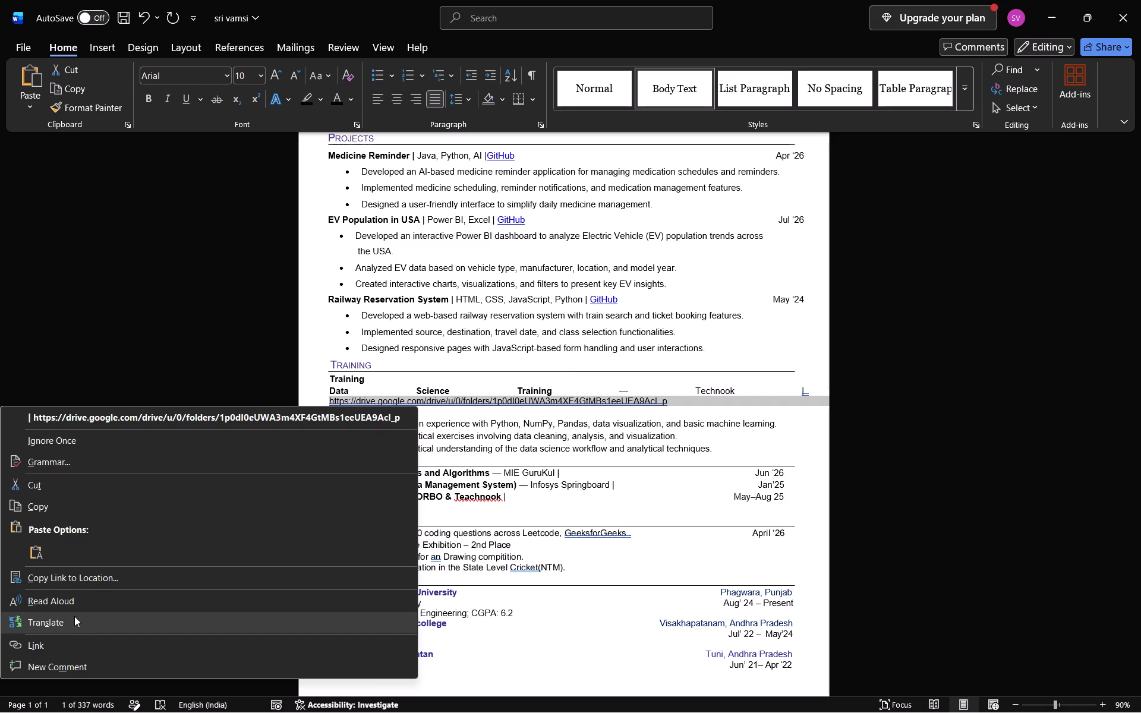
left_click(53, 642)
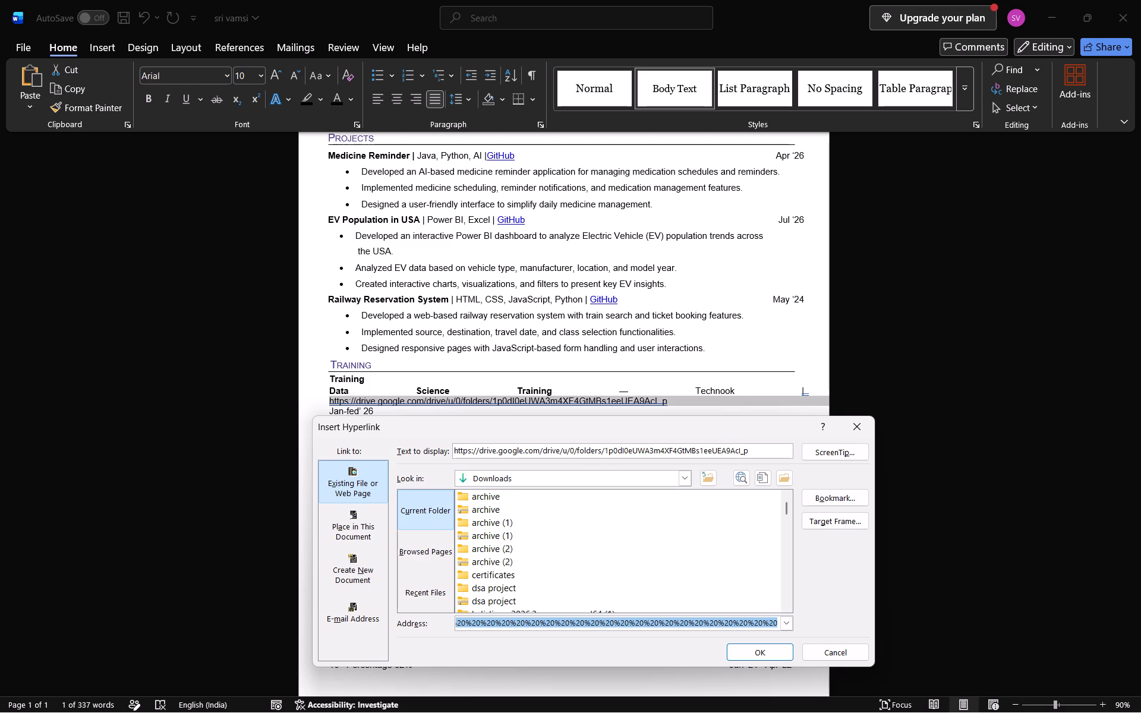
left_click(751, 449)
left_click_drag(751, 449, 361, 428)
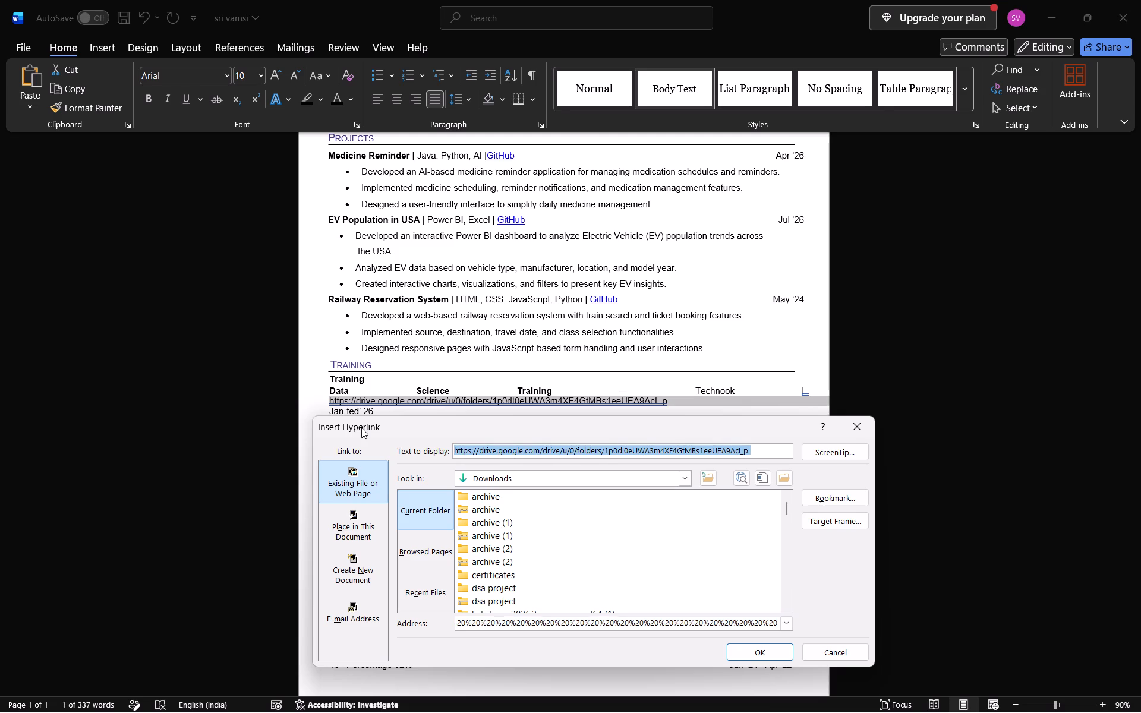
key("BackSpace")
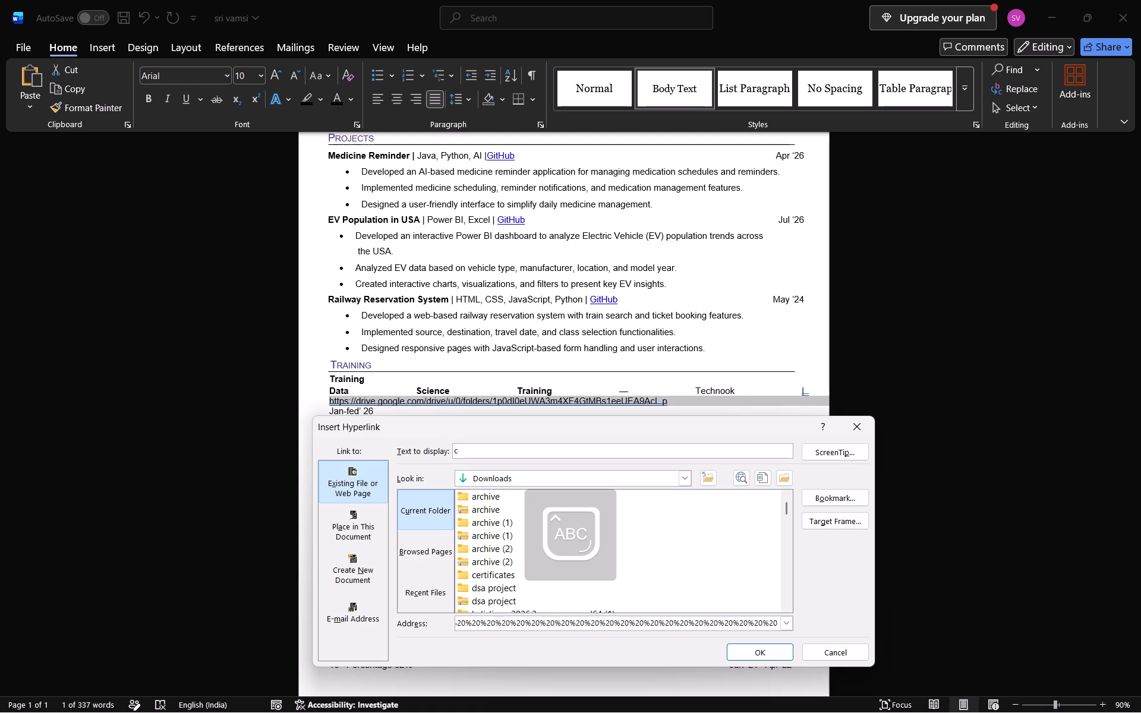
key("BackSpace")
type("er")
type("tificatr")
key("BackSpace")
key("e")
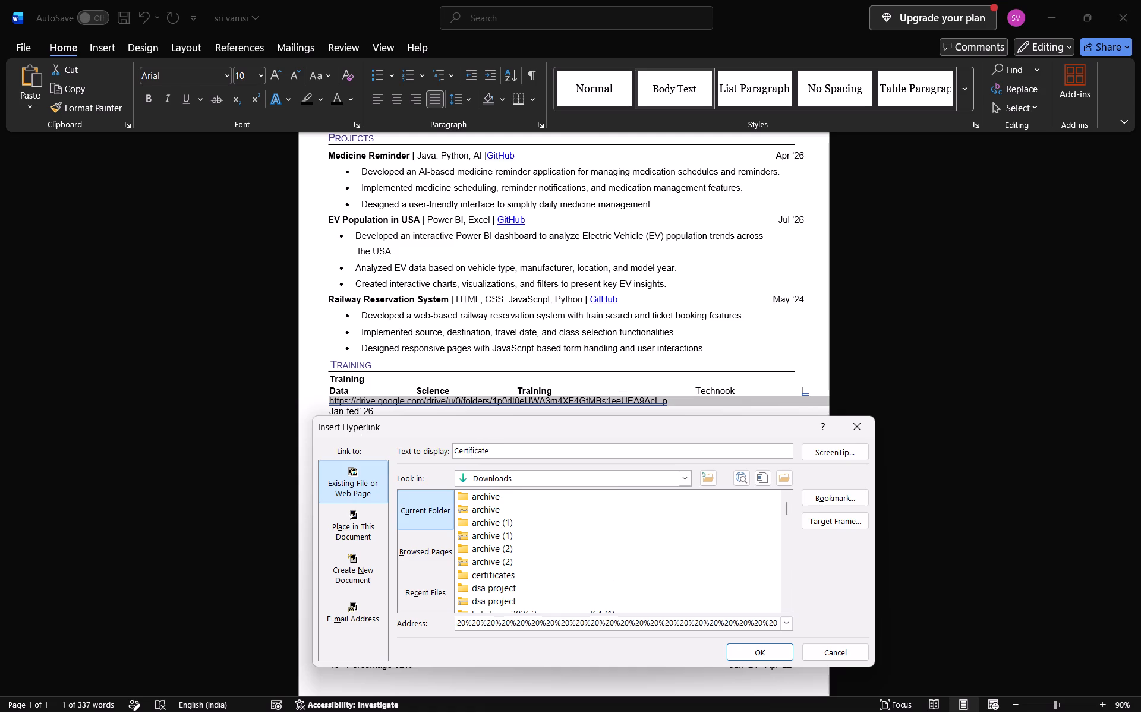
key("Return")
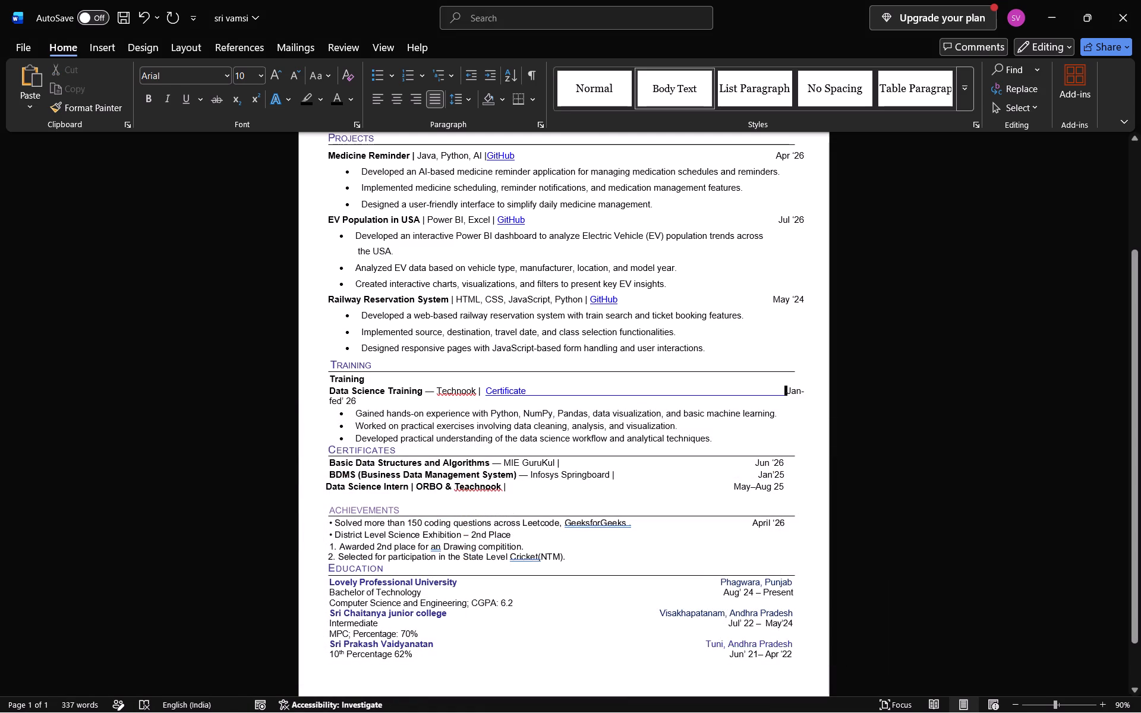
Remove the underline from the "Certificate" hyperlink and its trailing space in the Data Science Training line.
left_click(507, 390)
right_click(507, 390)
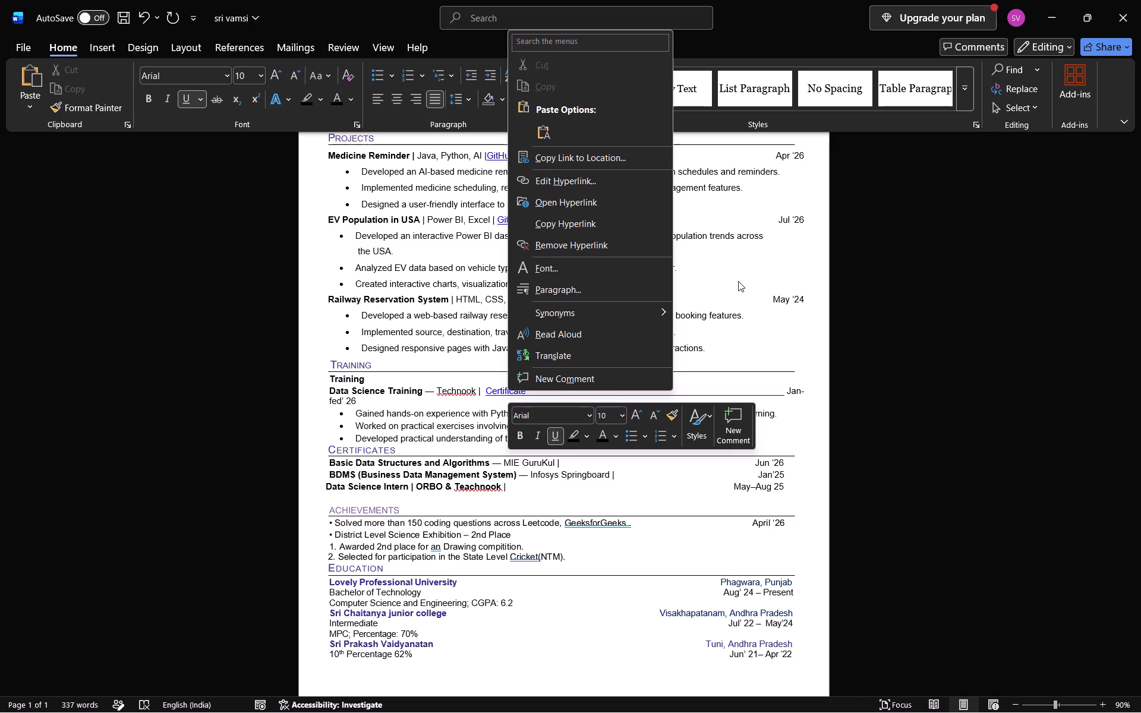
left_click(710, 360)
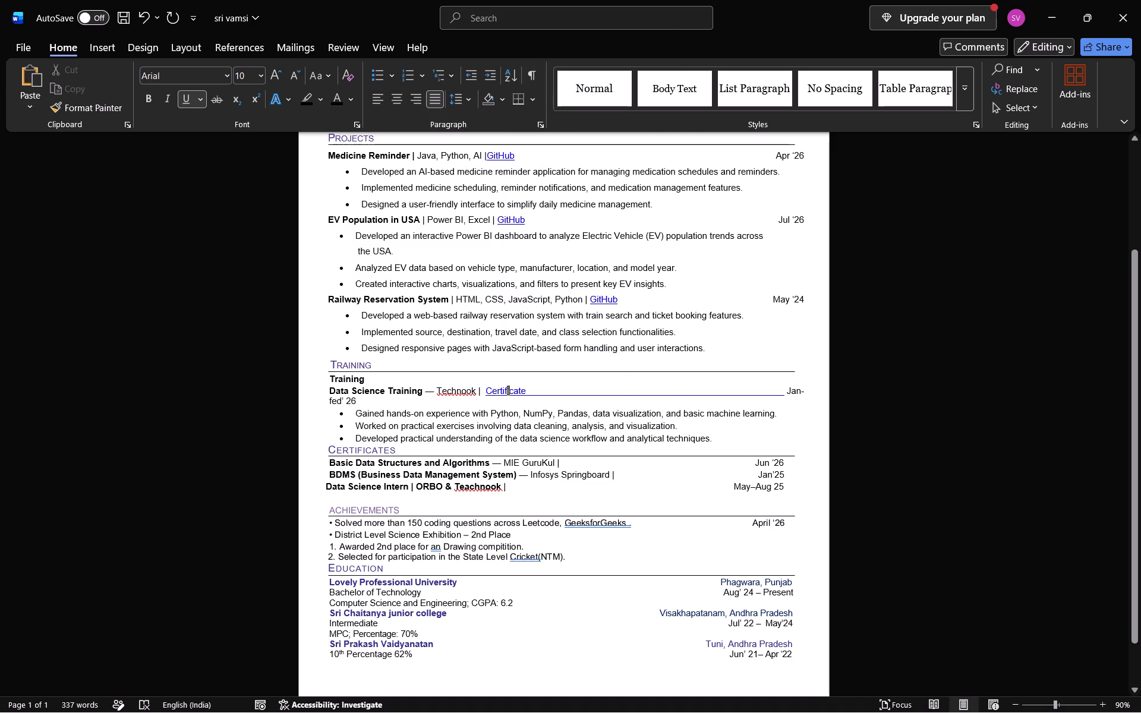
left_click(509, 392)
right_click(509, 392)
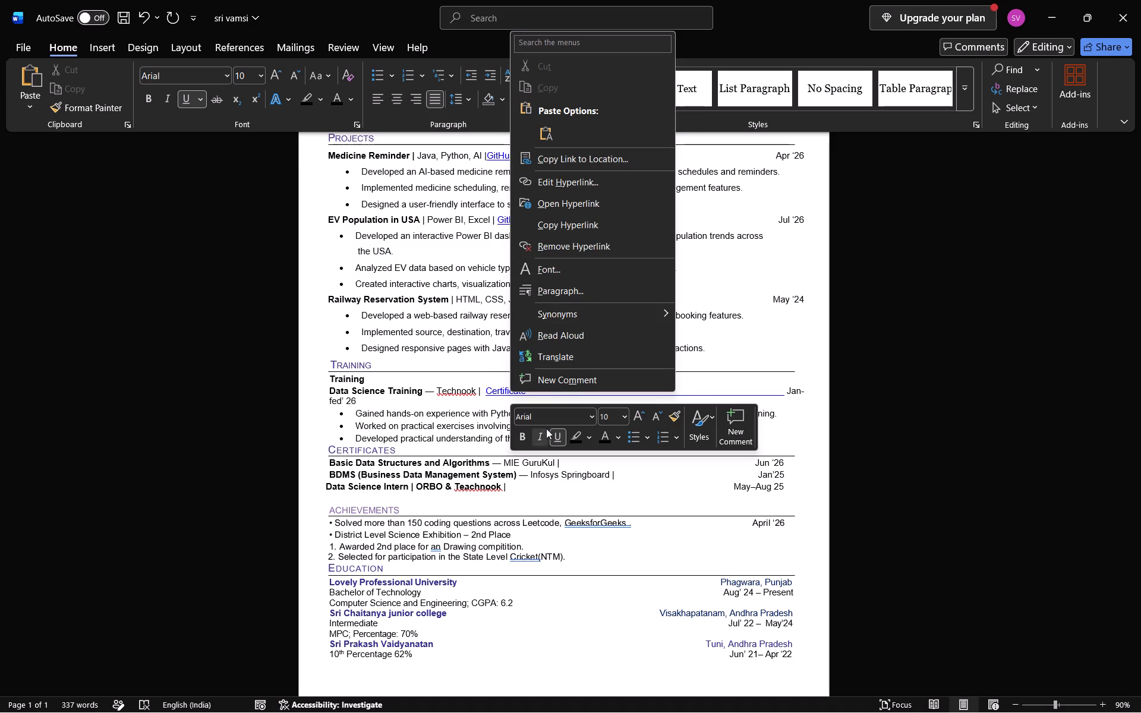
left_click(559, 433)
Ignore all spelling flags for "Technook" in the Data Science Training line.
left_click(455, 391)
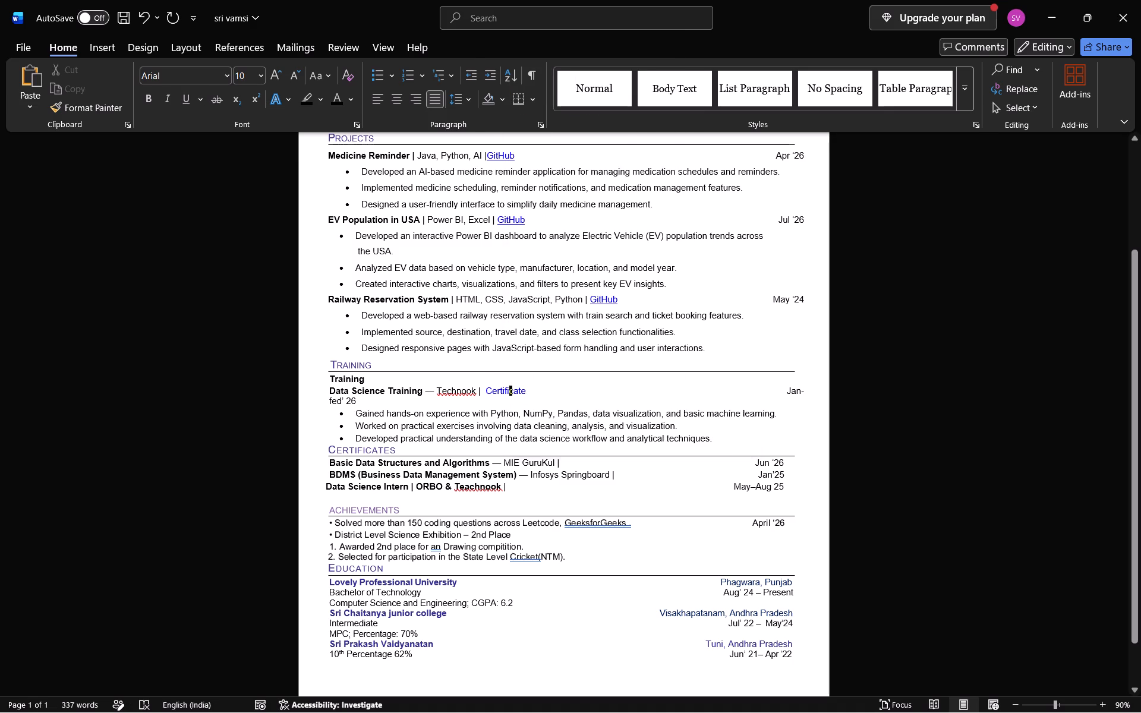
right_click(455, 391)
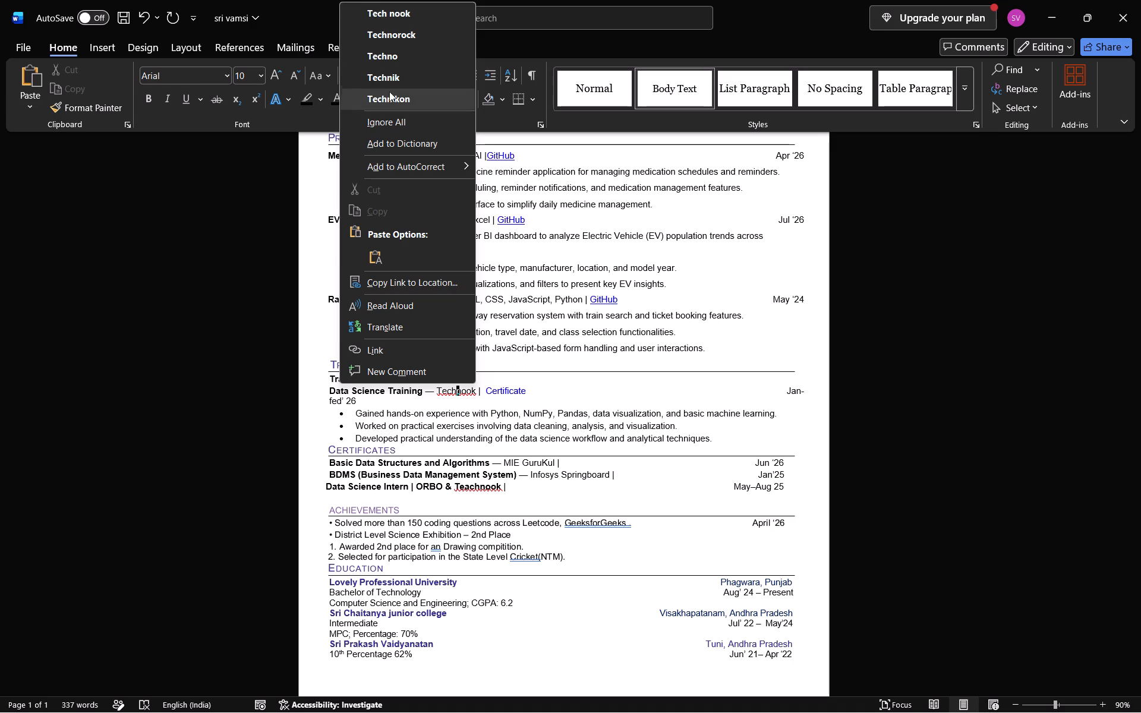
left_click(393, 124)
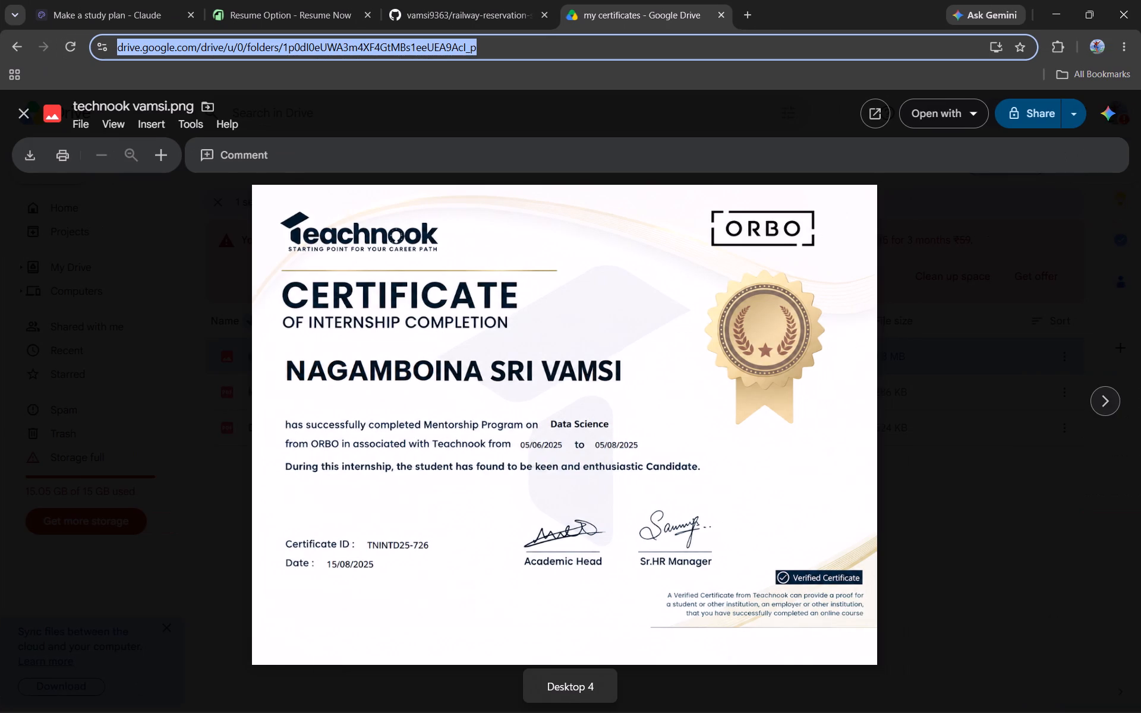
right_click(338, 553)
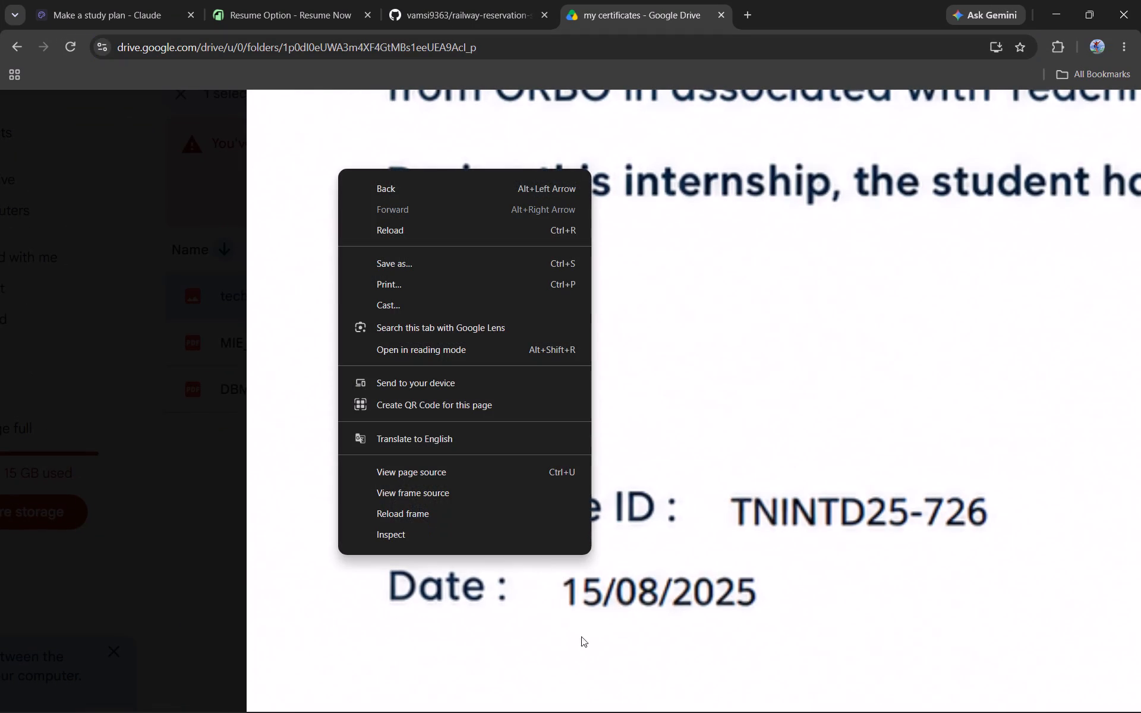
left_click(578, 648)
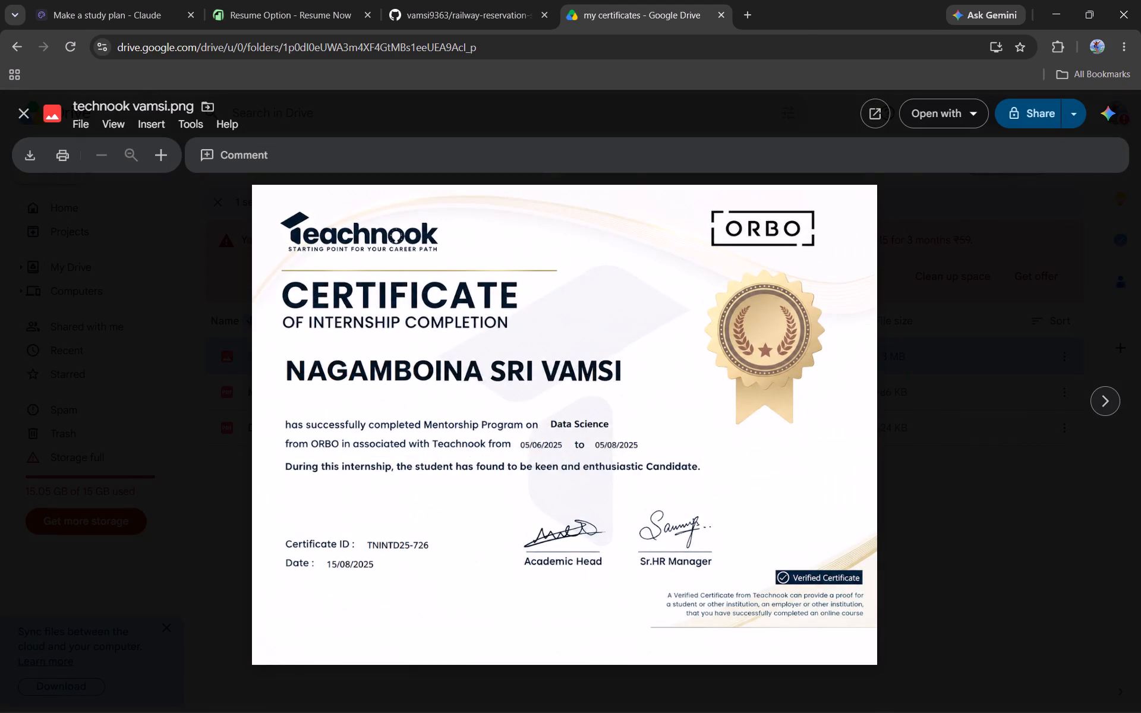
Return to the Drive home page in Chrome, close the certificate preview and reopen the "my certificates" folder.
scroll(339, 348, "right", 4)
scroll(268, 374, "right", 7)
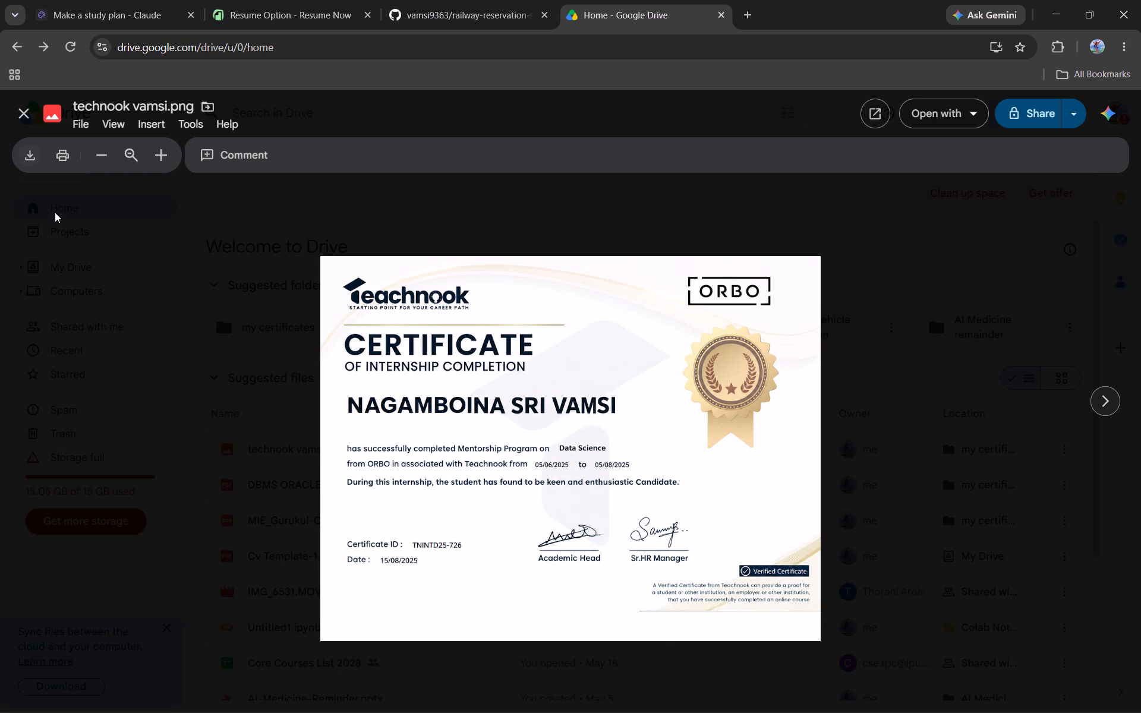
left_click(26, 112)
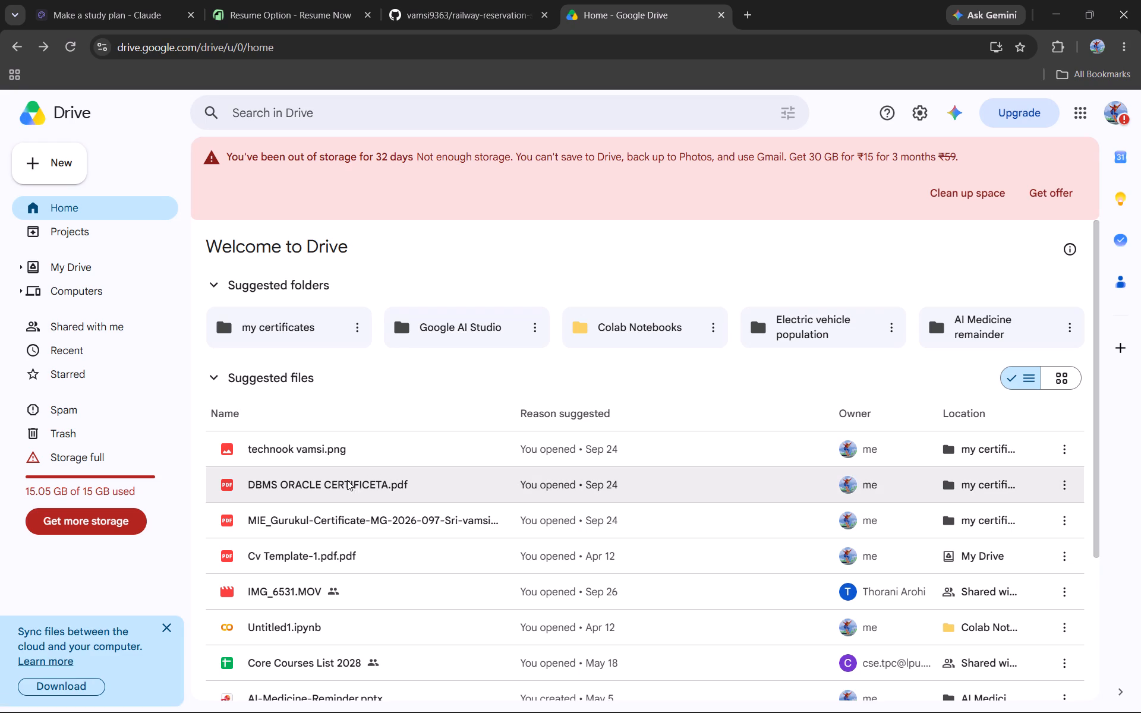
left_click_drag(285, 348, 298, 330)
double_click(298, 330)
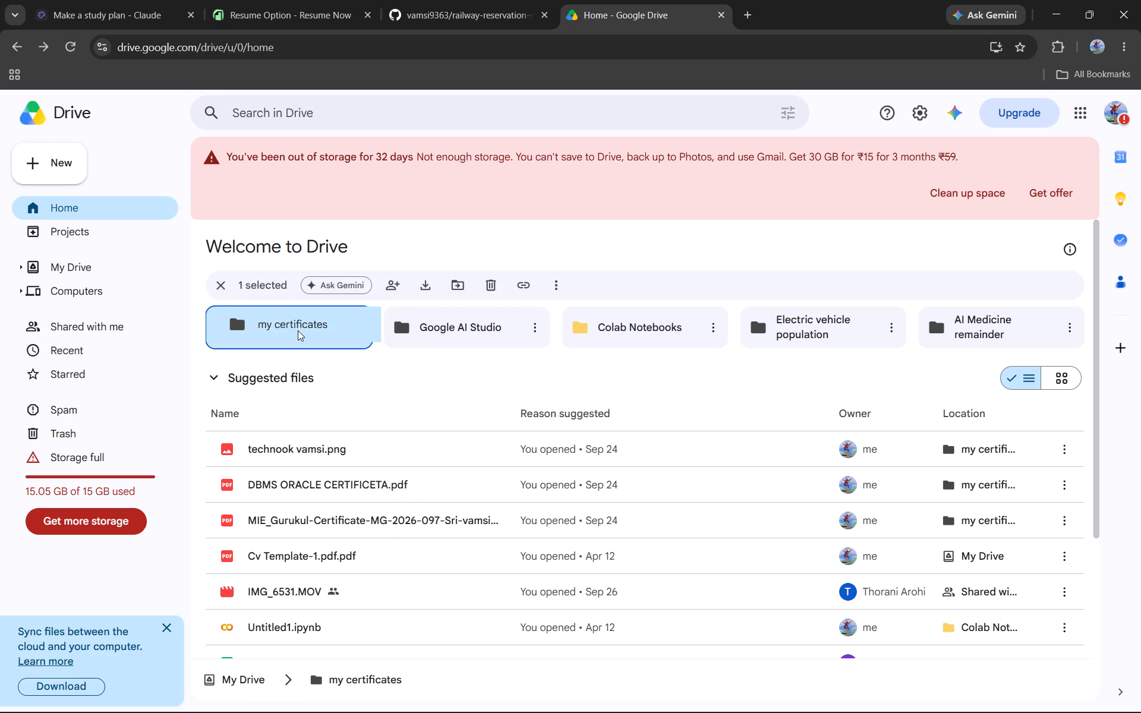
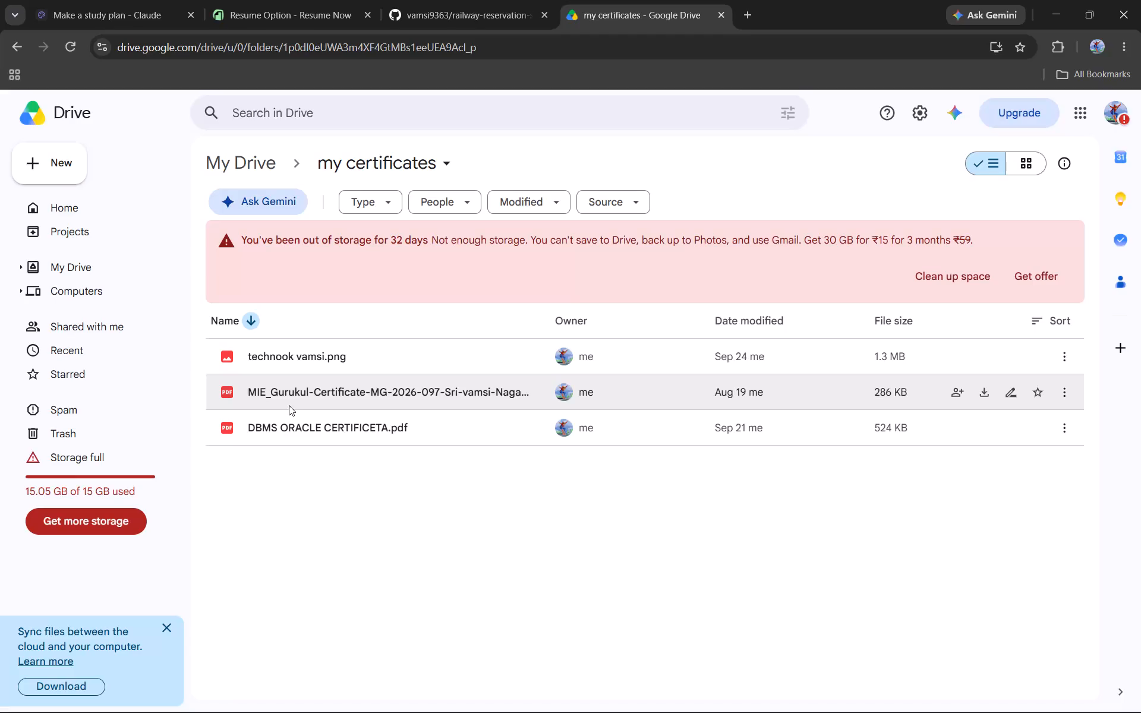
Open DBMS ORACLE CERTIFICETA.pdf from the "my certificates" folder and copy the page's Drive address.
left_click(289, 405)
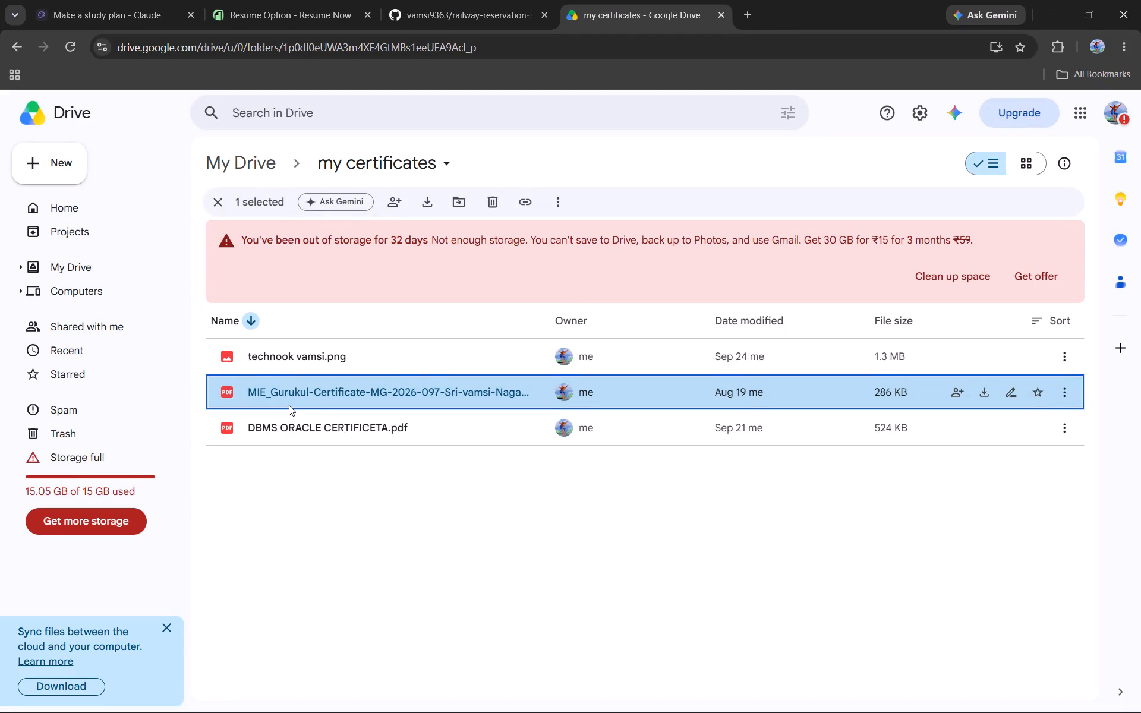
left_click(319, 424)
double_click(319, 424)
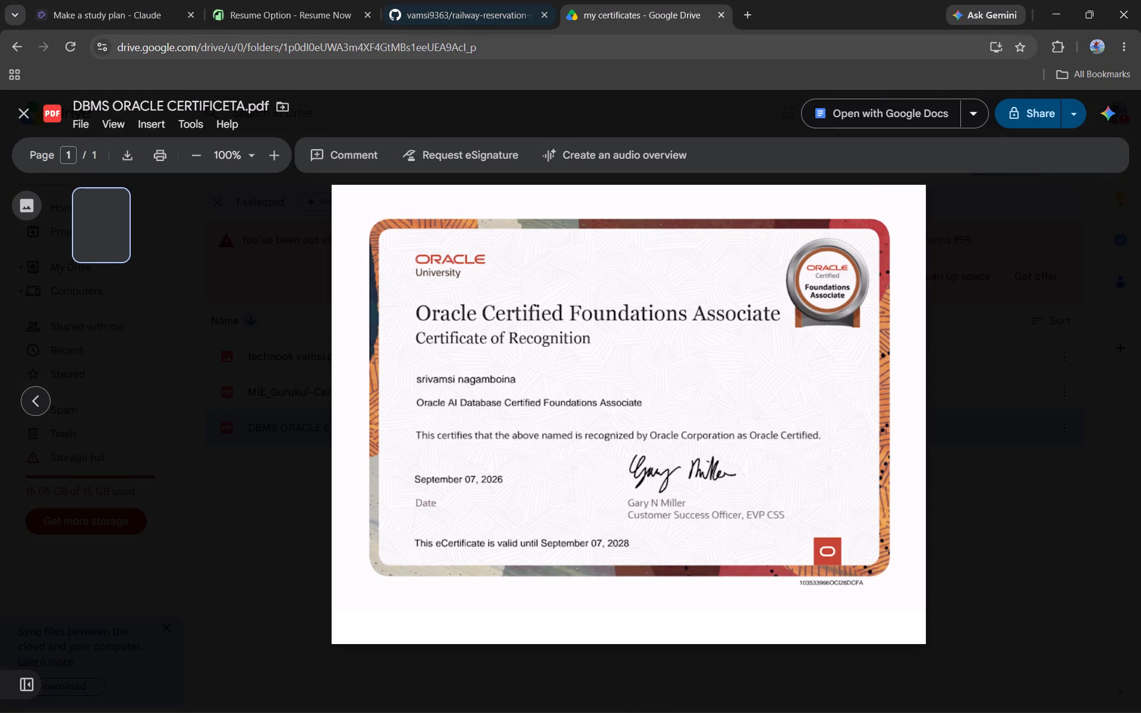
left_click_drag(497, 50, 90, 72)
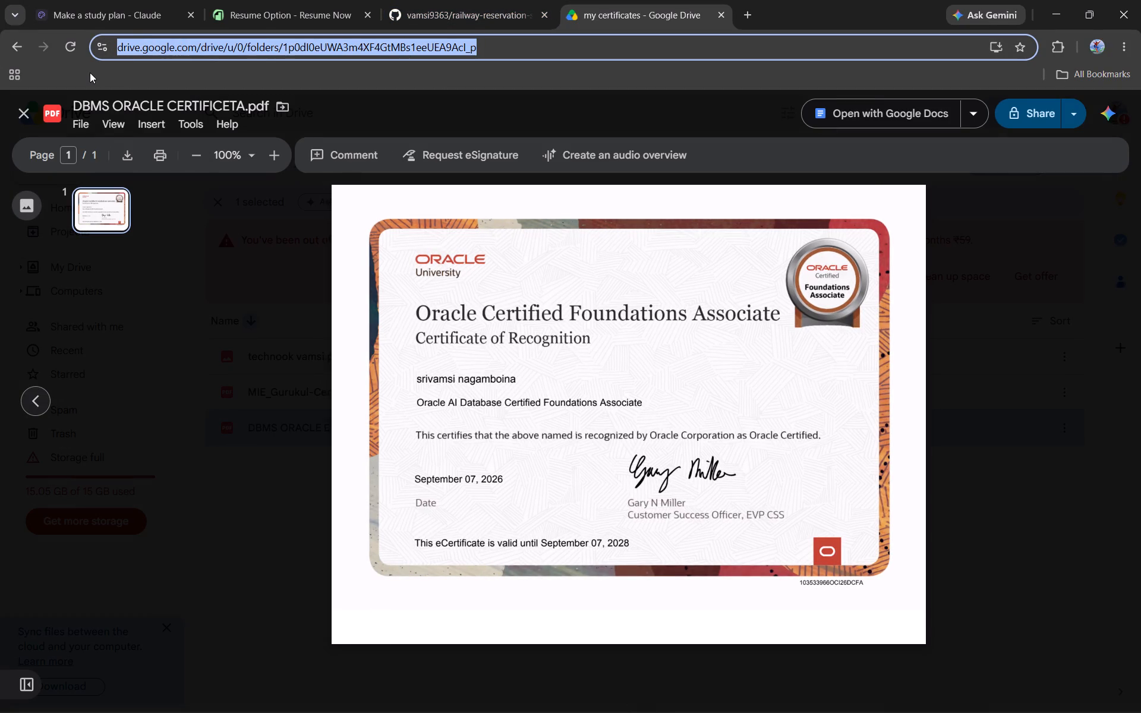
key("ctrl+c")
key("ctrl+c")
key("ctrl+c")
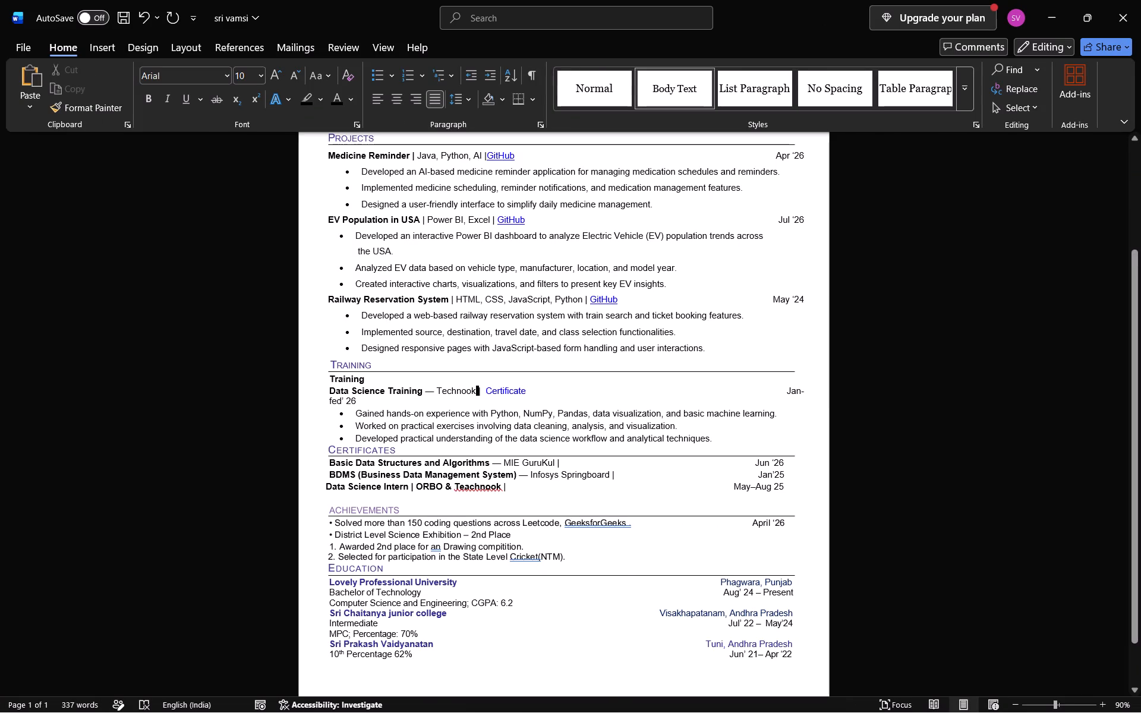
In the Word résumé, paste the Drive address after Infosys Springboard in the BDMS line and convert it into a hyperlink displayed as "GitHub".
left_click(619, 475)
key("ctrl+v")
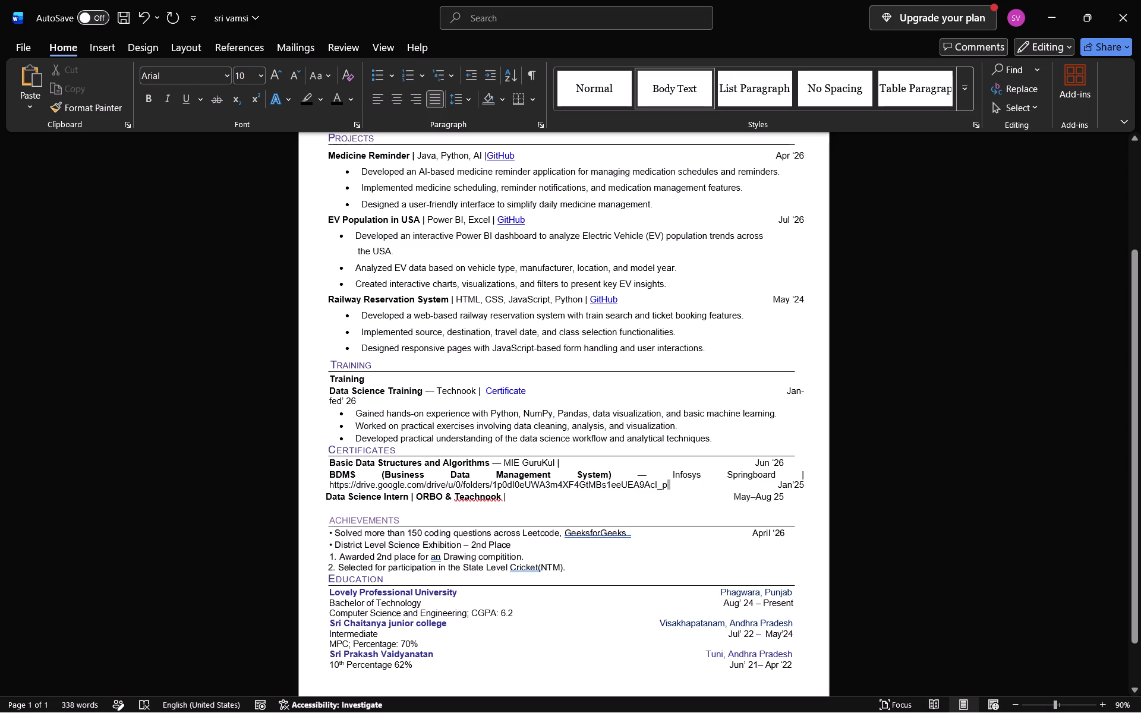
left_click_drag(671, 487, 417, 487)
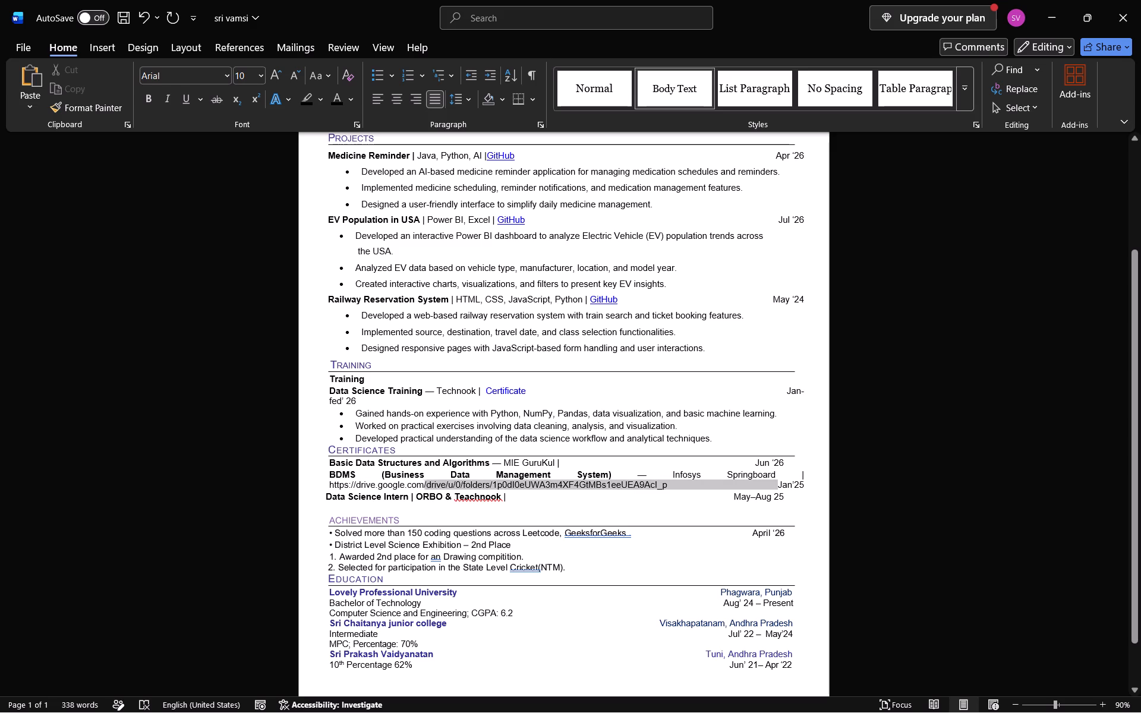
left_click_drag(417, 487, 330, 485)
right_click(330, 485)
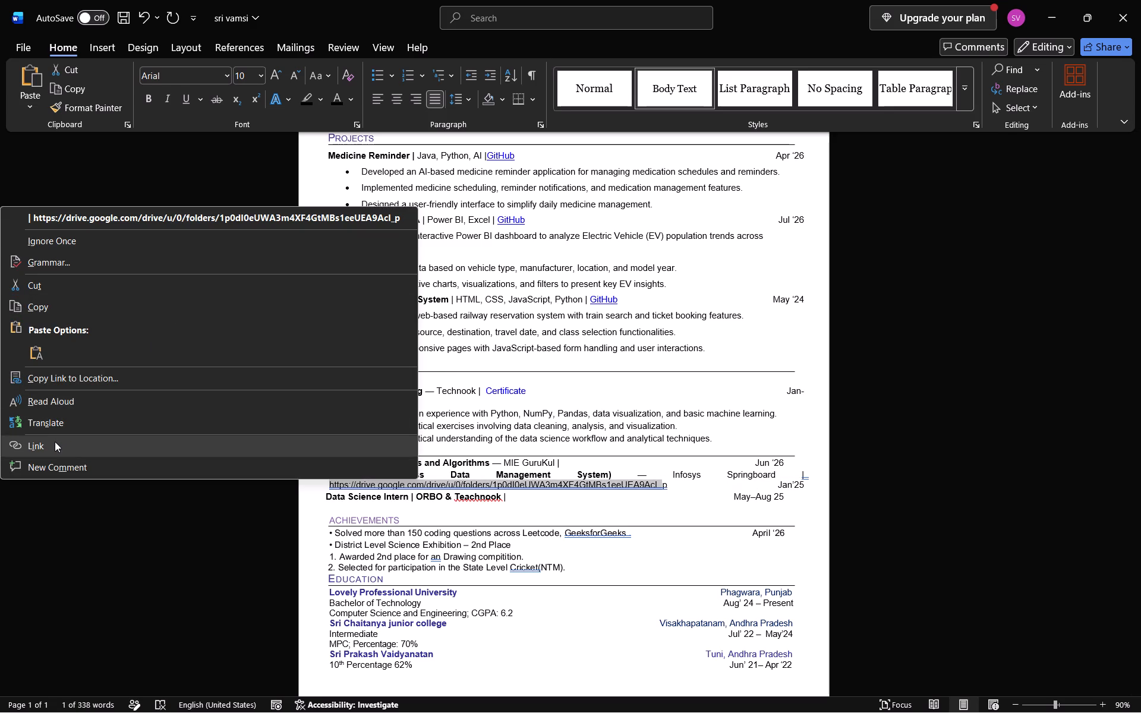
left_click(51, 442)
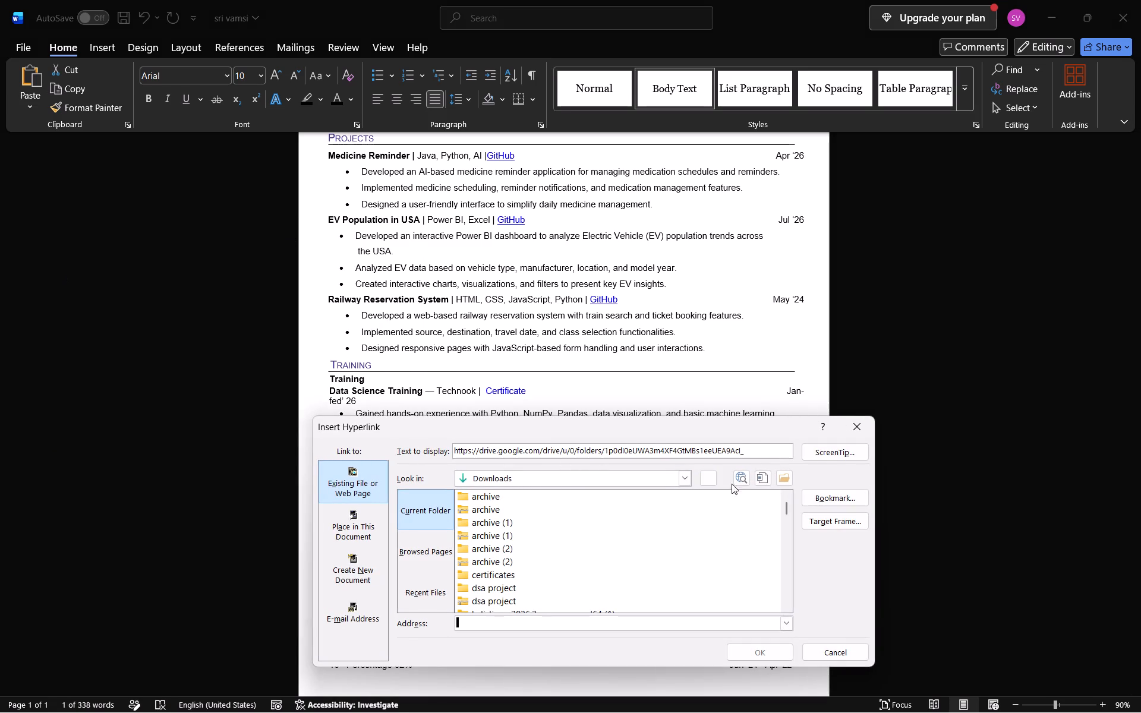
key("ctrl+v")
left_click_drag(751, 452, 330, 439)
key("BackSpace")
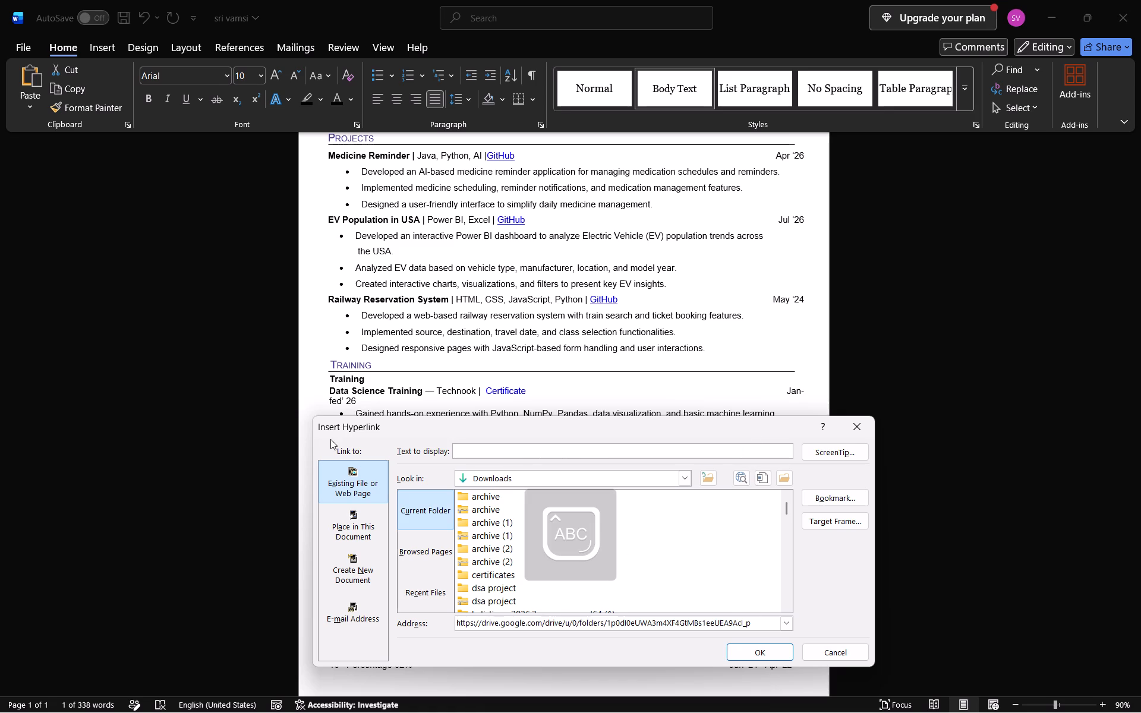
key("g")
type("it")
key("Return")
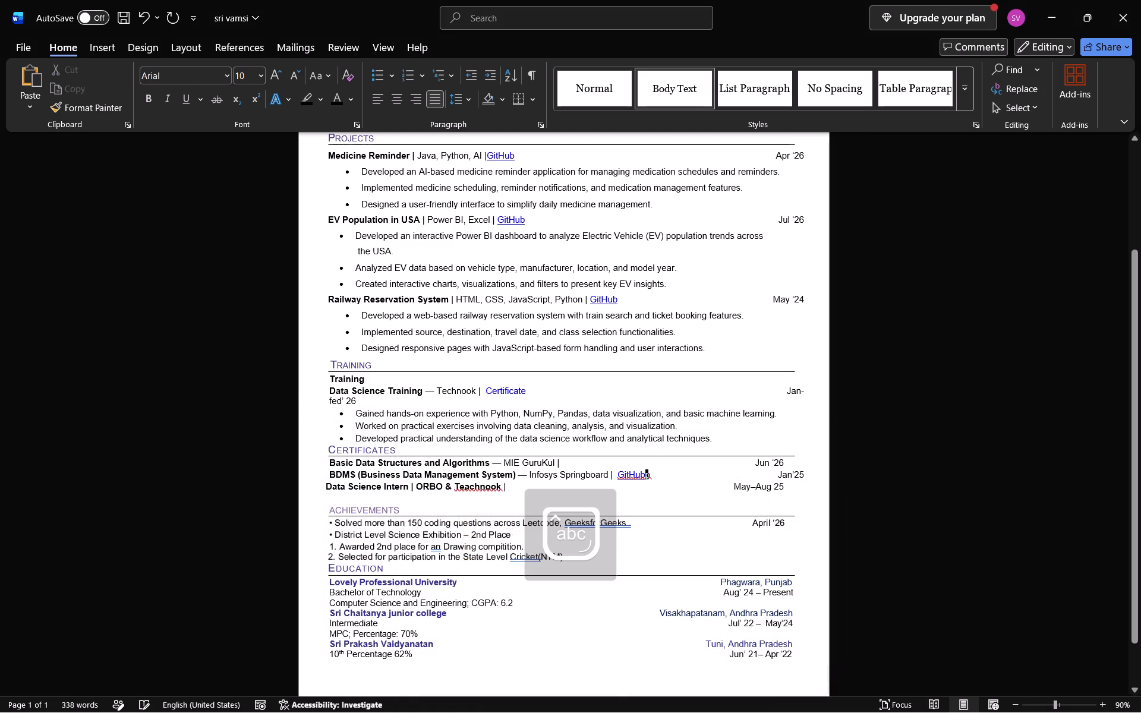
Ignore all spelling flags on the new link text in the BDMS line and delete the stray "p" after "GitHub".
left_click(563, 465)
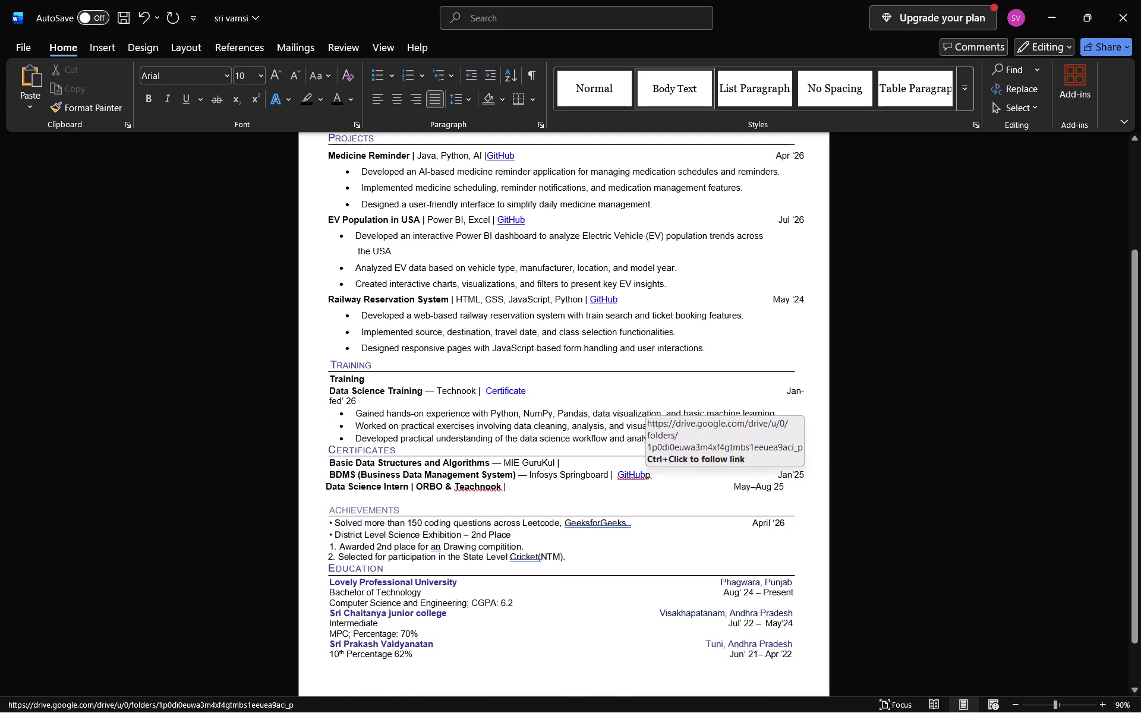
left_click(641, 476)
right_click(641, 476)
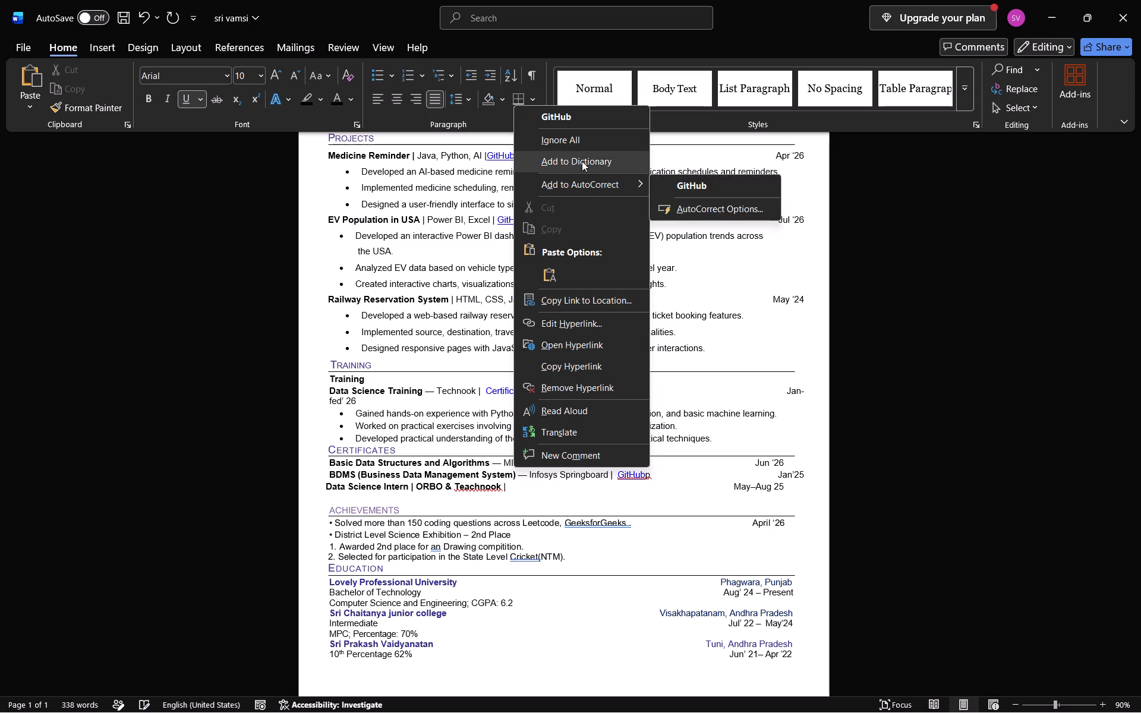
left_click(572, 146)
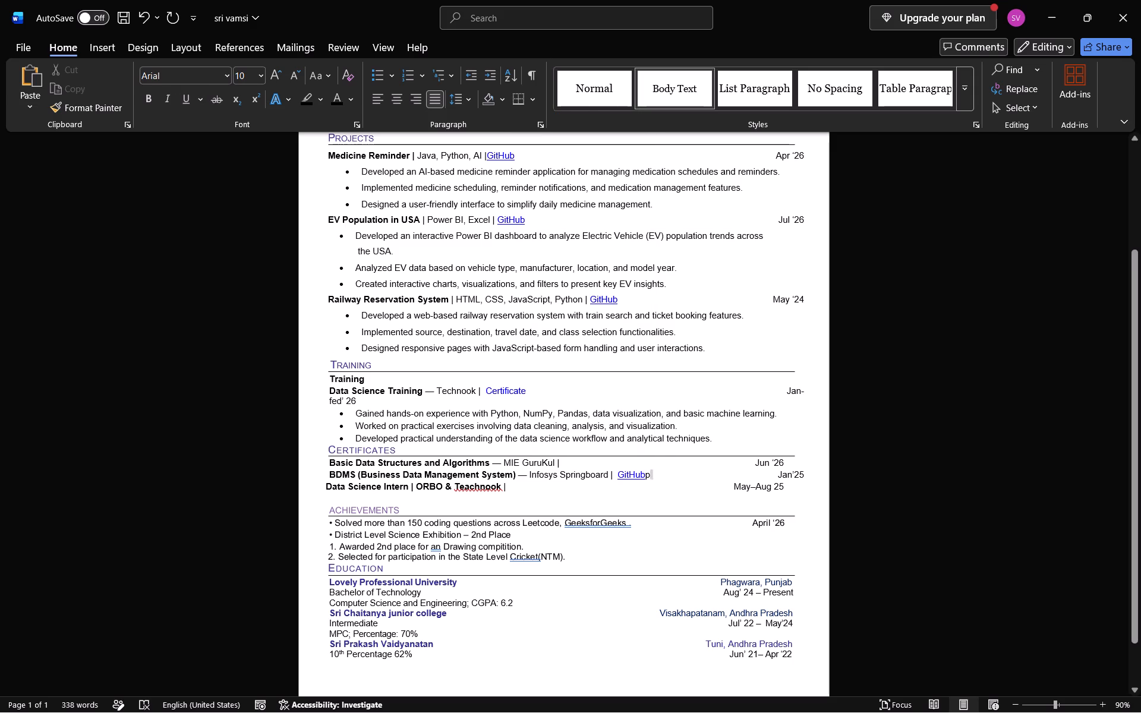
key("BackSpace")
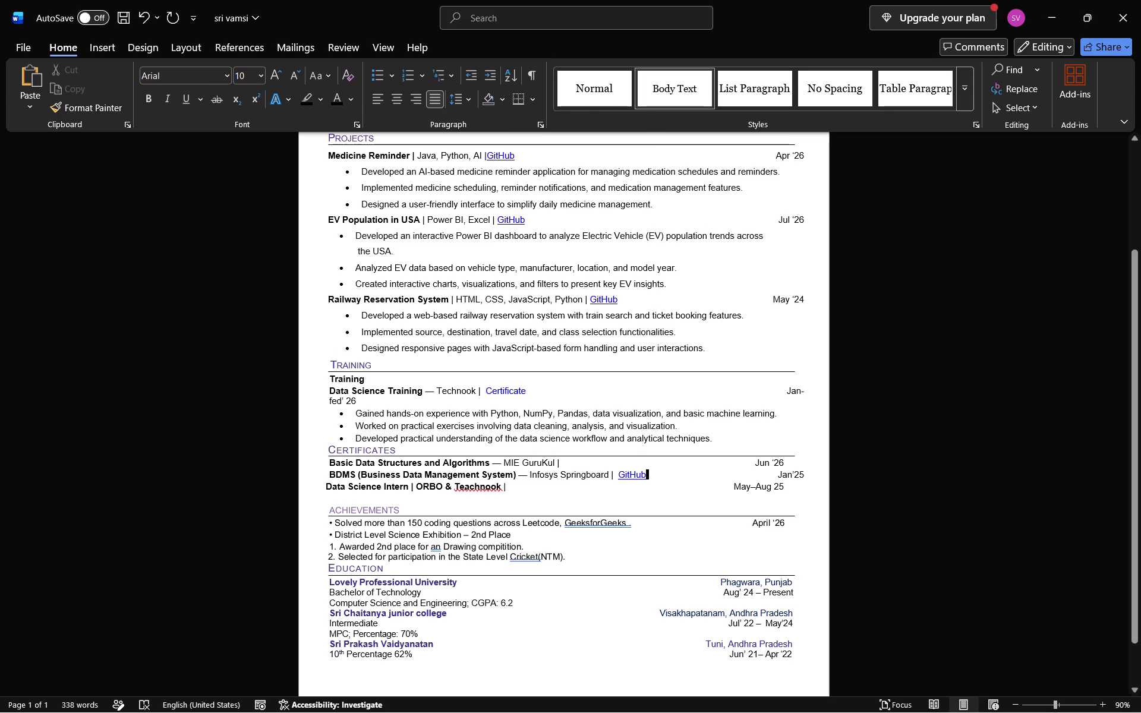
Remove the underline from the "GitHub" hyperlink and its trailing space in the BDMS line.
right_click(644, 478)
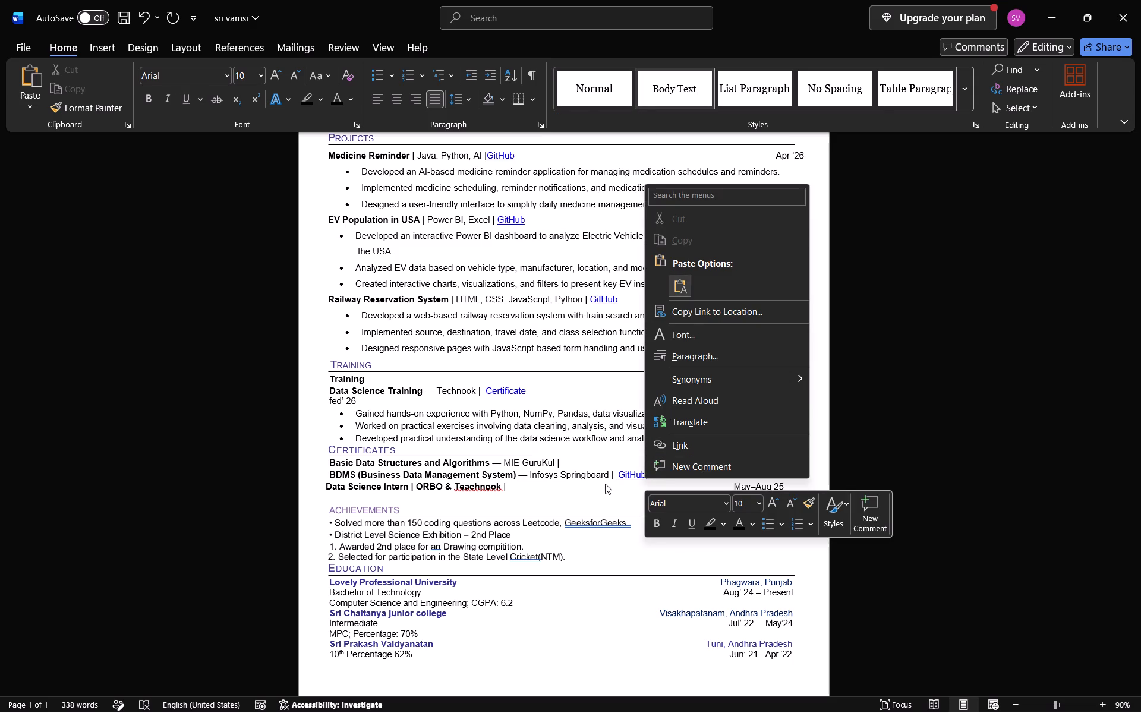
left_click(692, 519)
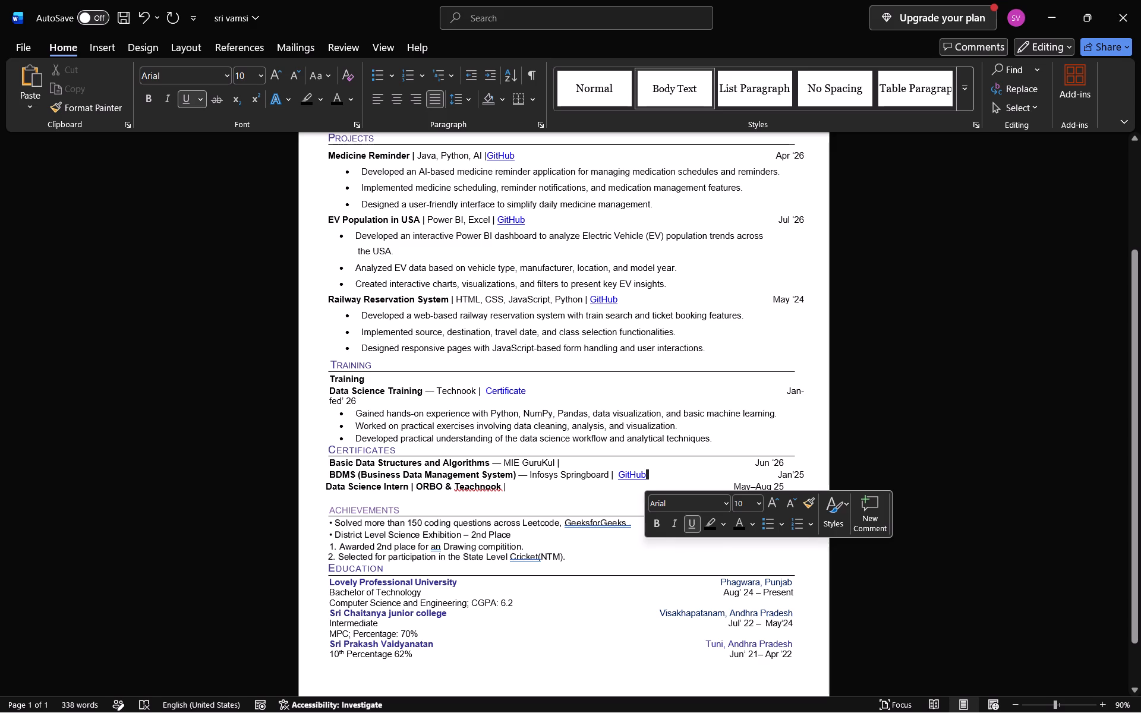
left_click(628, 475)
right_click(628, 475)
left_click(672, 516)
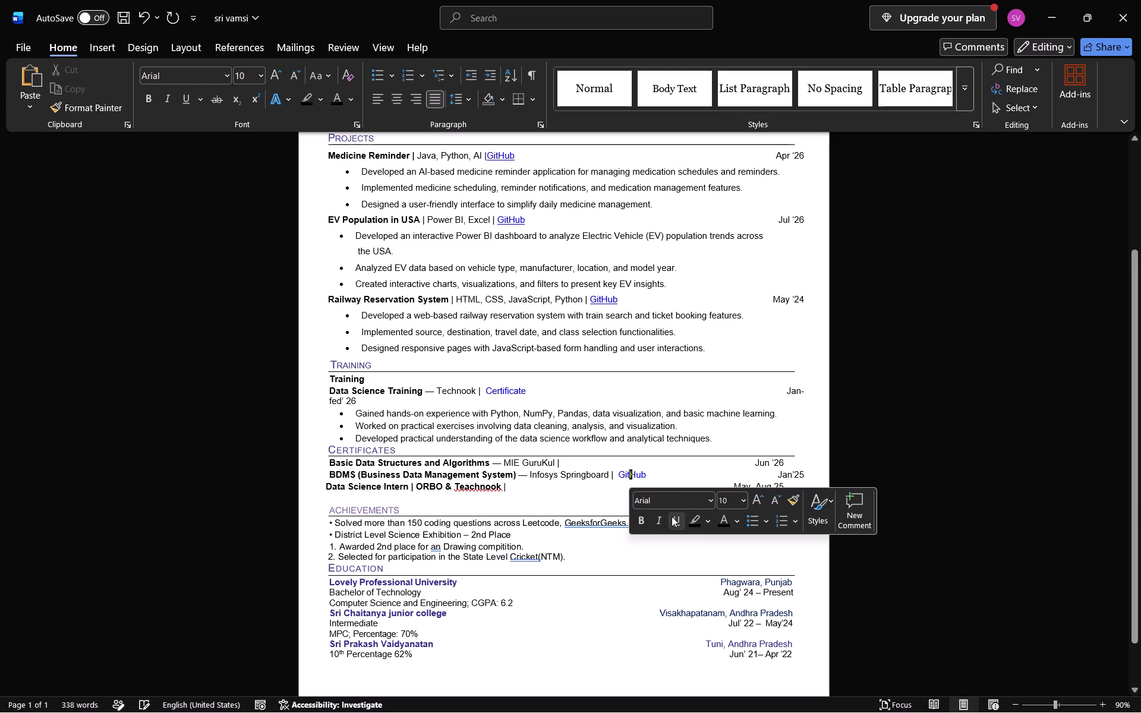
Adjust the spaces before "Jun '26" in the Basic Data Structures and Algorithms line to align the date with the right-hand dates.
left_click(574, 458)
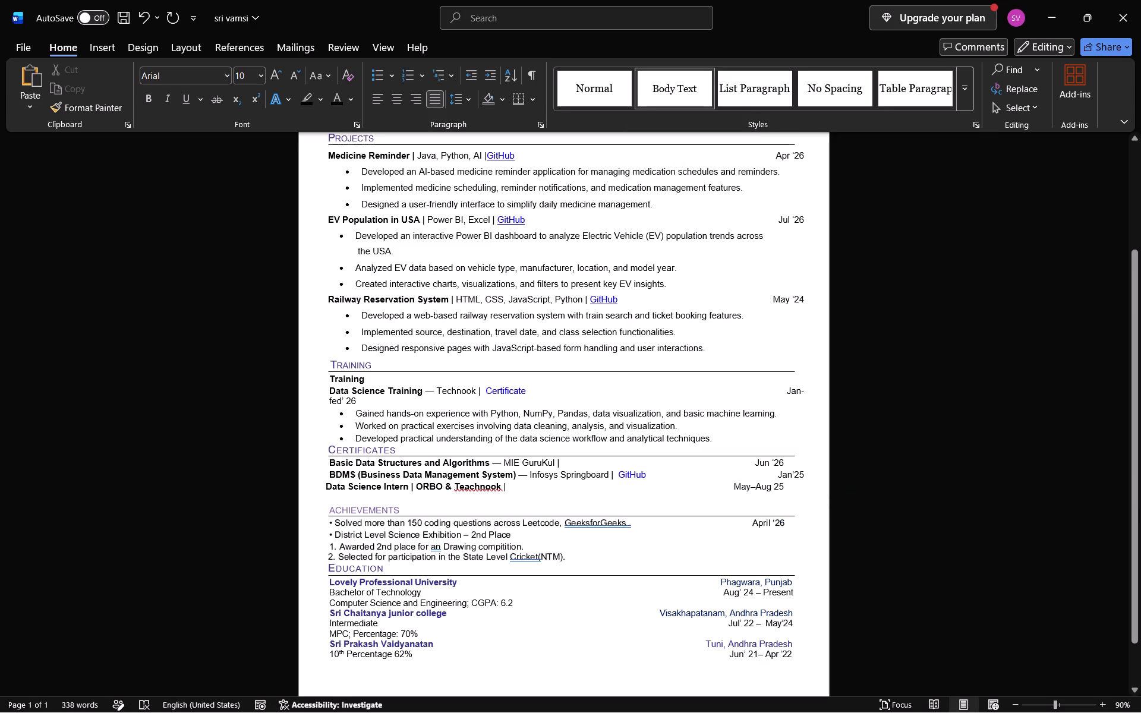
key("BackSpace")
key("BackSpace")
key("BackSpace")
key("BackSpace")
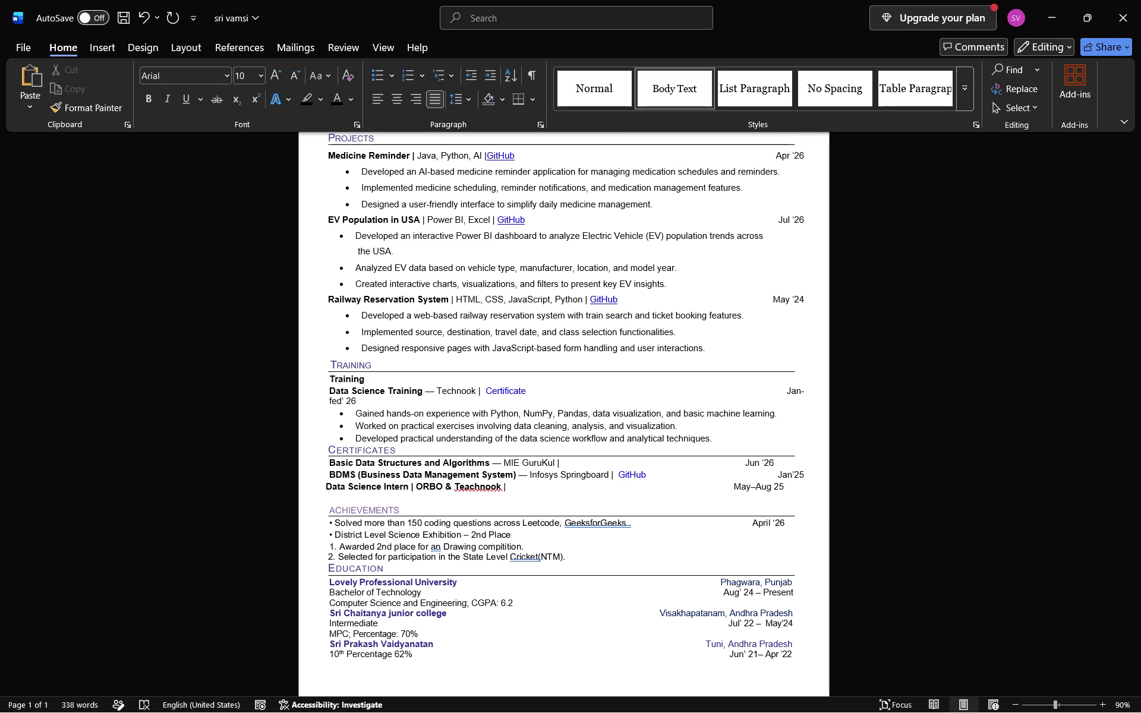
key("space")
key("space")
key("space")
key("space")
key("space")
key("space")
key("space")
key("space")
key("space")
key("space")
key("space")
key("space")
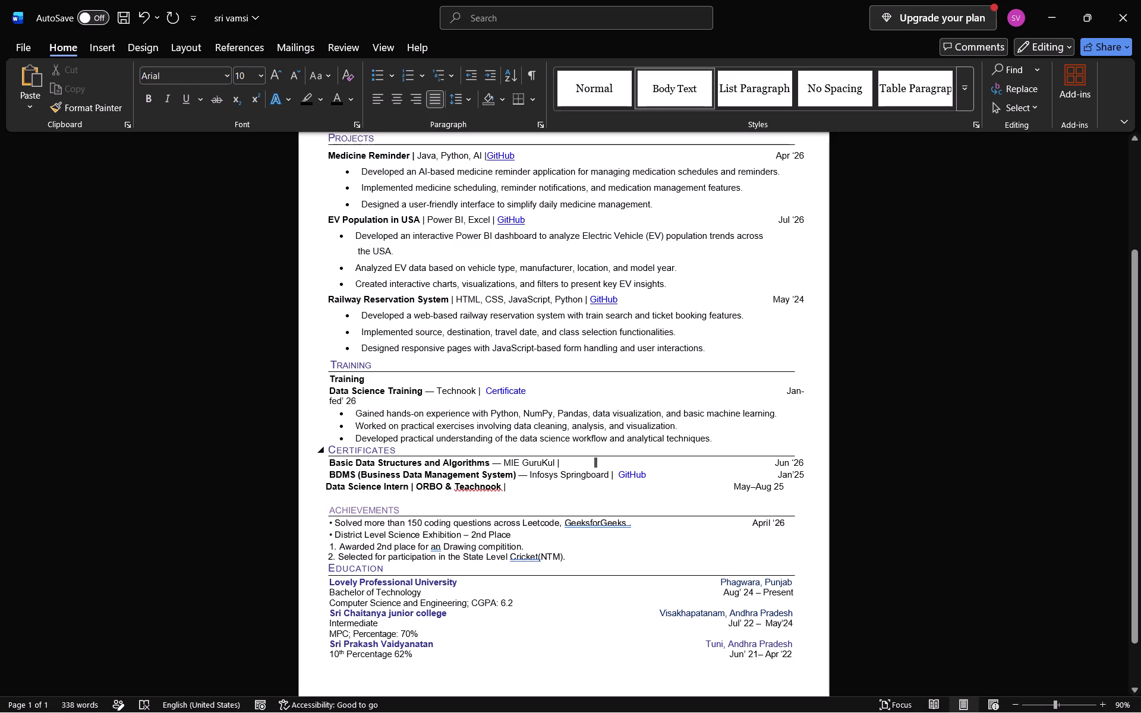
Place the cursor after MIE GuruKul, then in Chrome close the DBMS certificate preview and open technook vamsi.png.
left_click(562, 463)
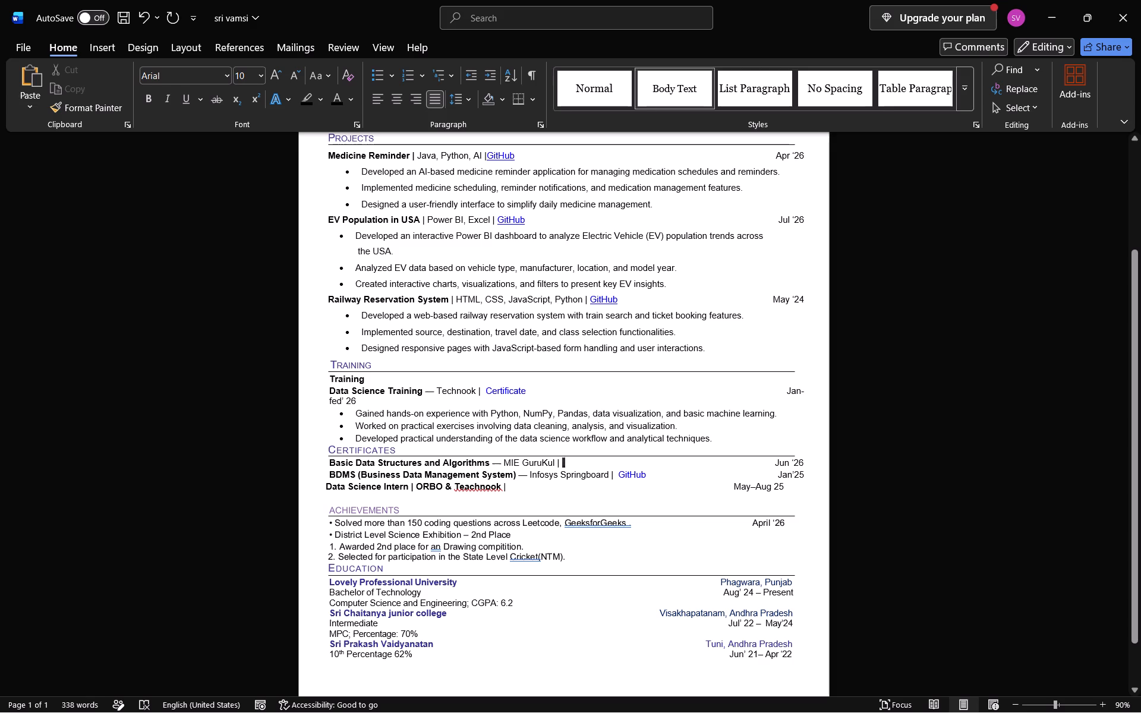
left_click(560, 464)
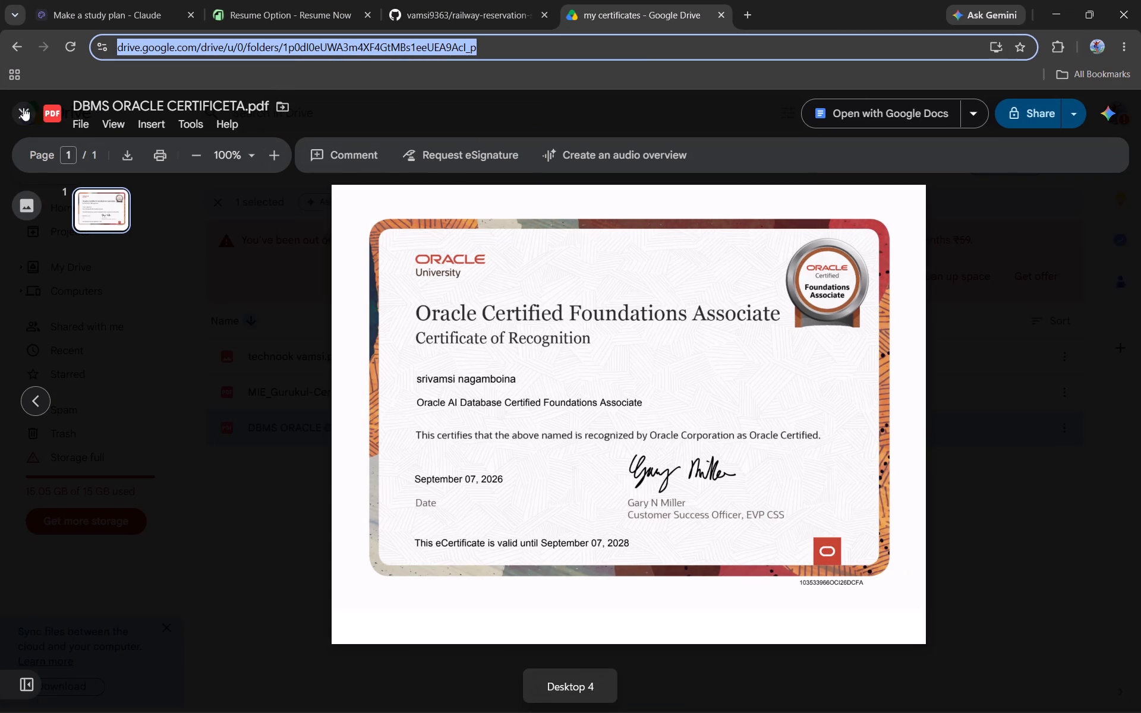
left_click(23, 108)
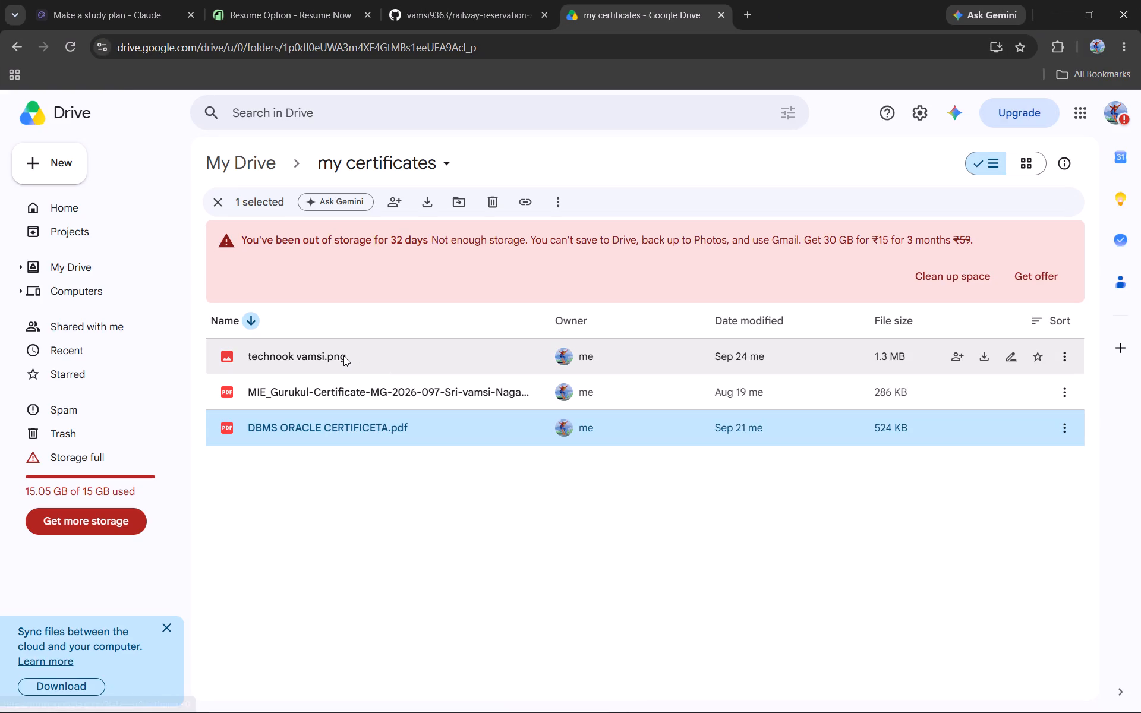
double_click(343, 356)
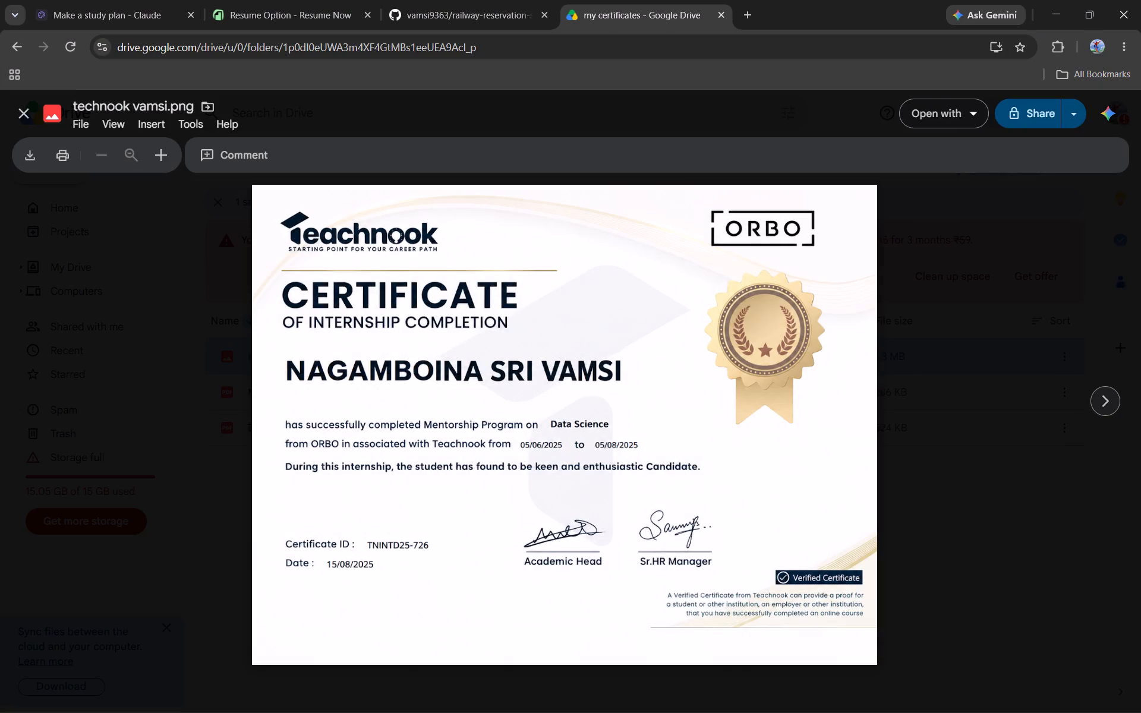
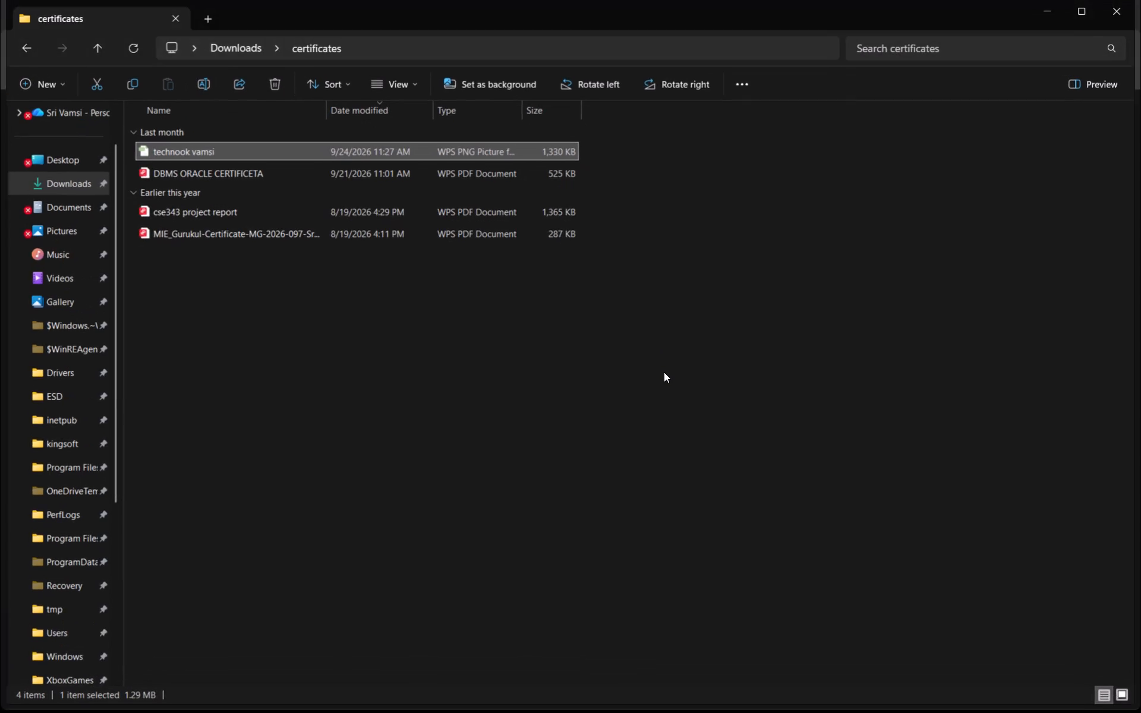
Copy the Google Drive address open in Chrome and paste it in Word after "ORBO & Teachnook |" in the Data Science Intern line.
left_click(674, 224)
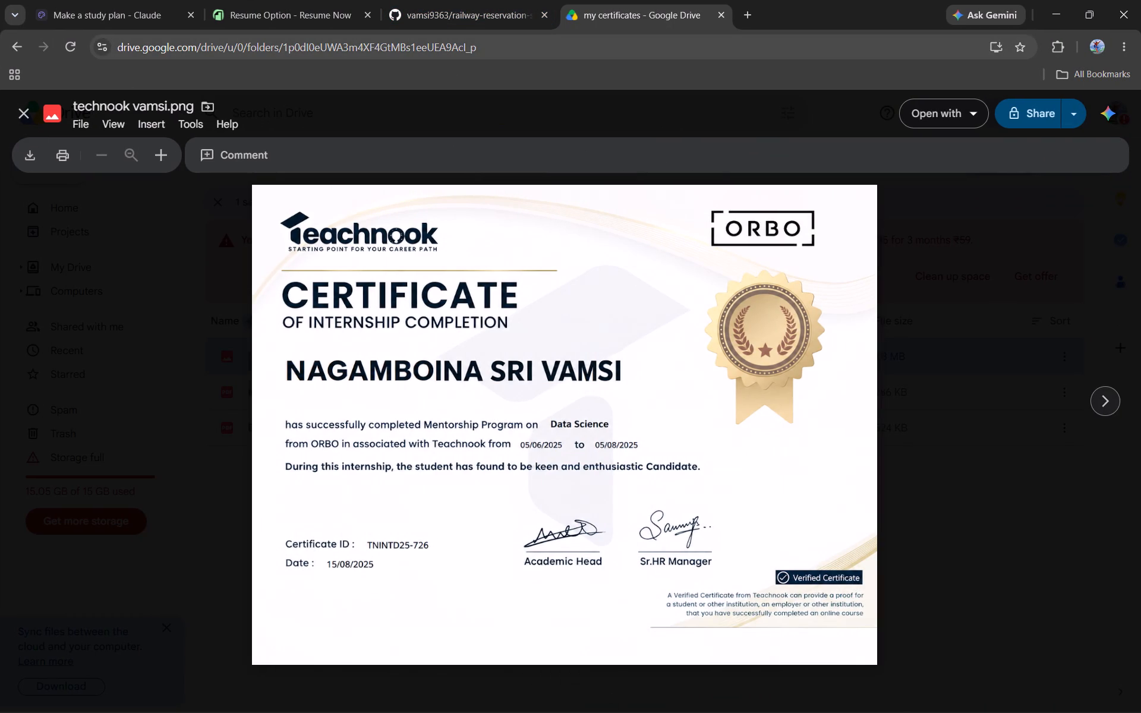
left_click_drag(481, 49, 101, 36)
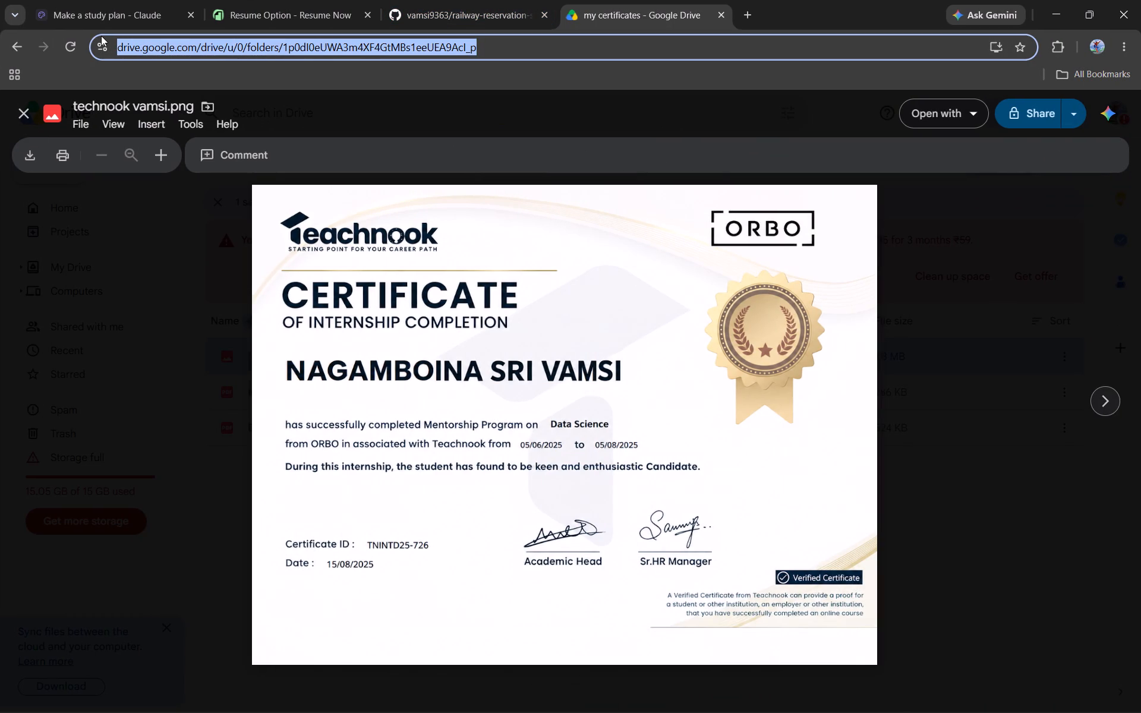
key("ctrl+c")
key("ctrl+c")
key("ctrl+c")
key("ctrl+c")
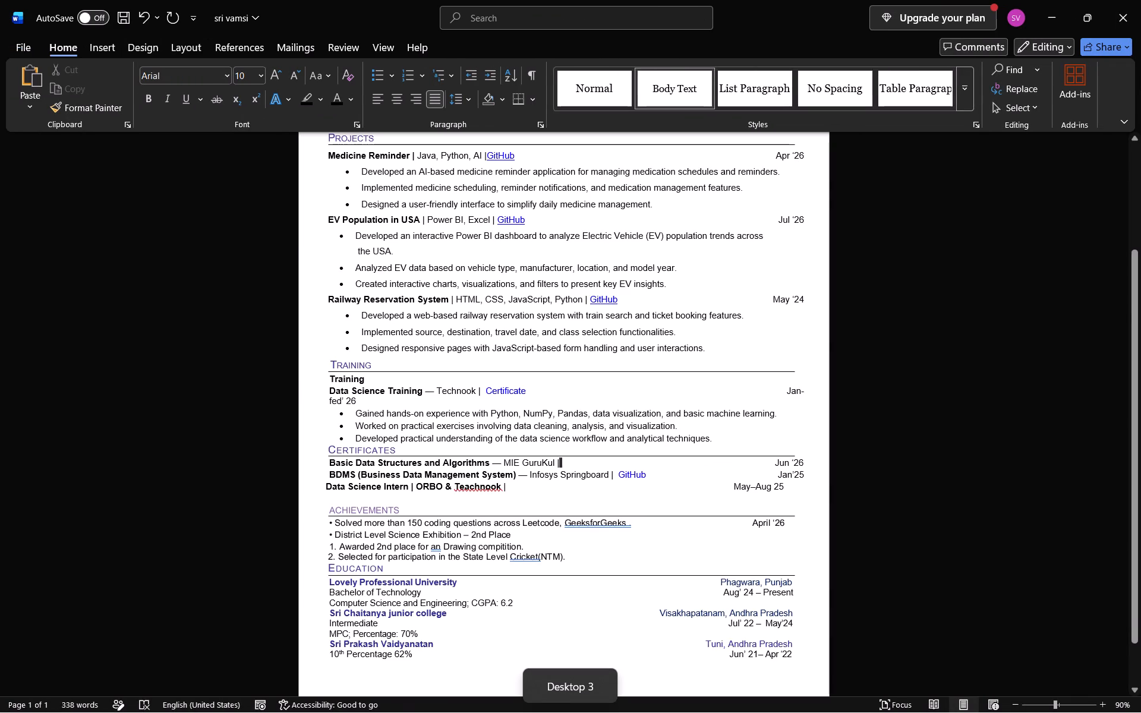
left_click(509, 490)
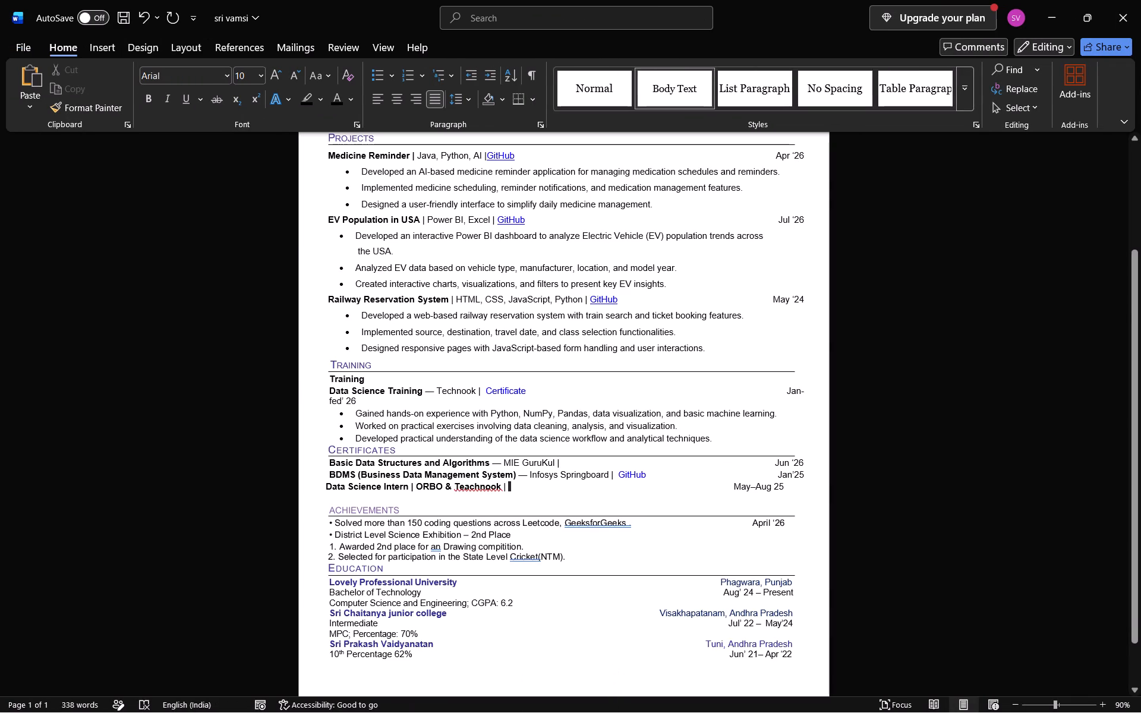
key("ctrl+v")
Turn the pasted address in the Data Science Intern line into a hyperlink to the copied Drive address, displayed as "GitHub".
left_click_drag(664, 500, 540, 500)
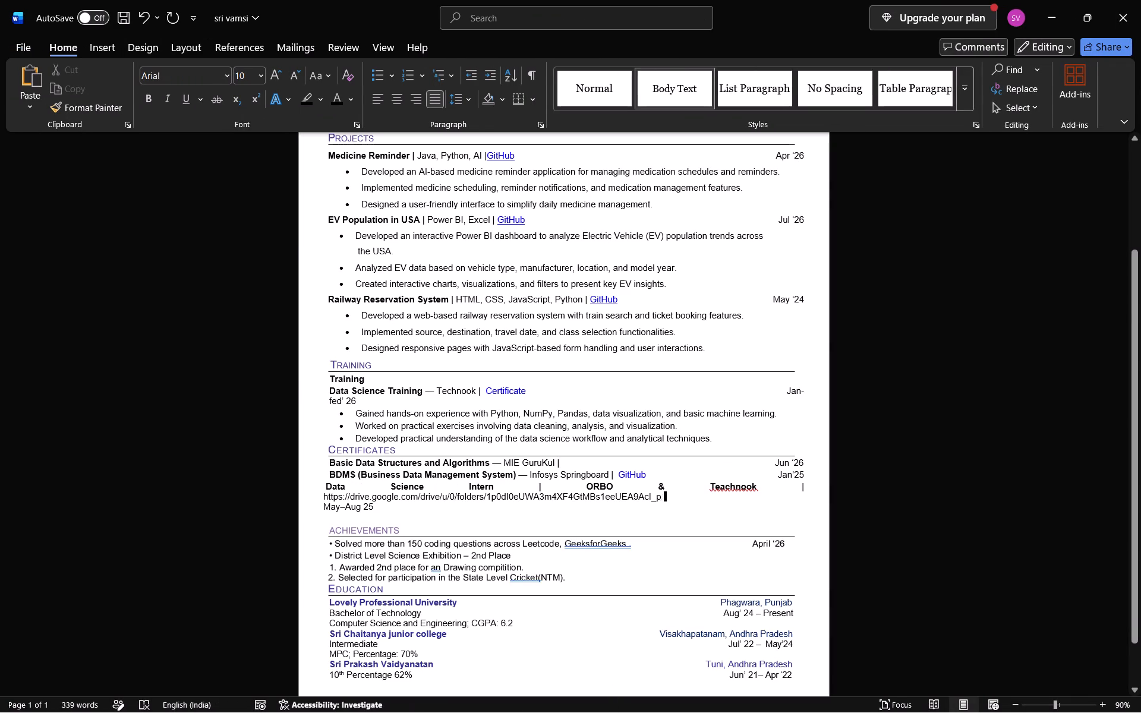
left_click_drag(540, 500, 323, 495)
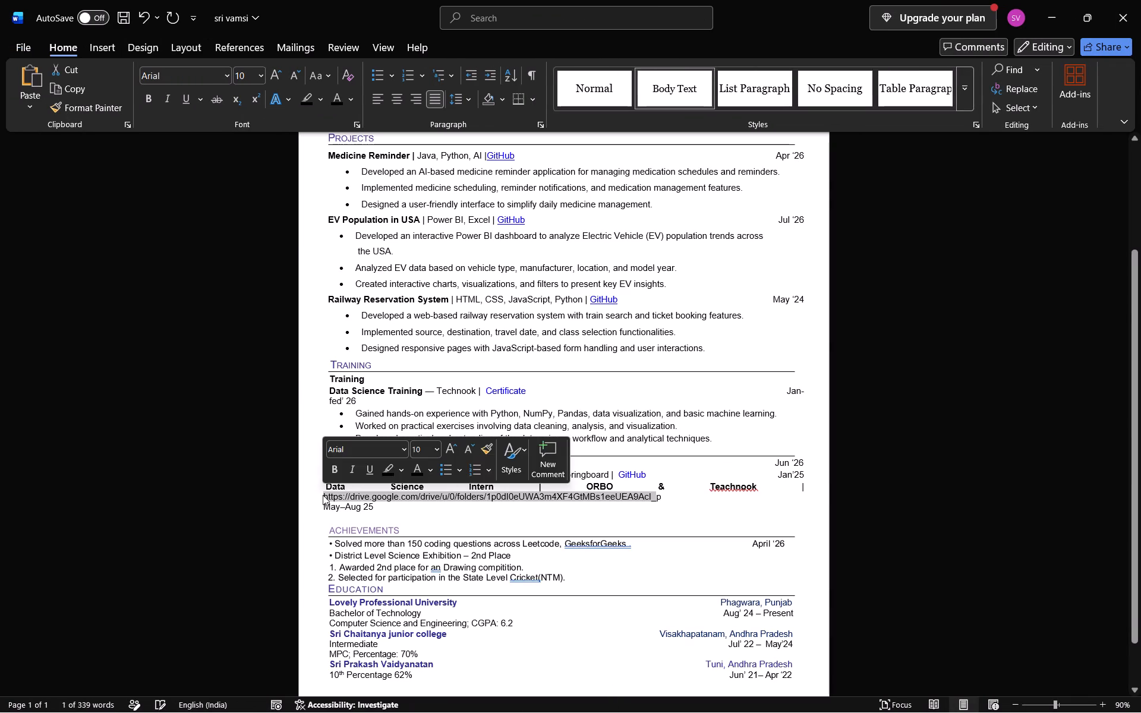
right_click(323, 495)
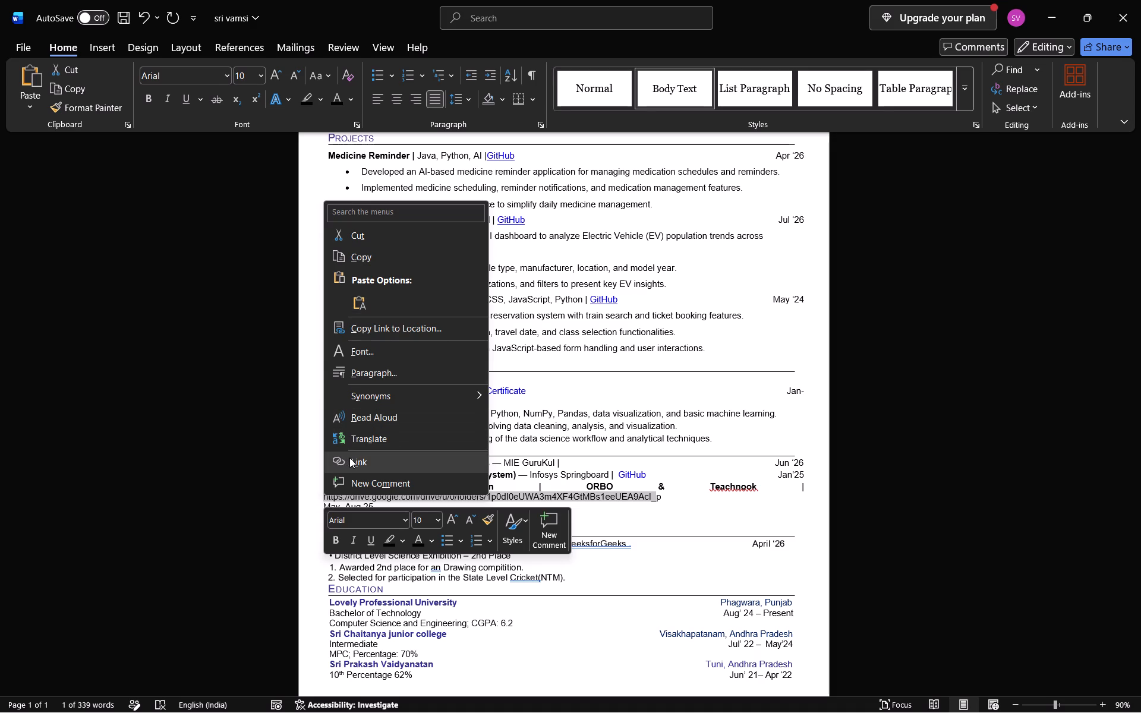
left_click(349, 458)
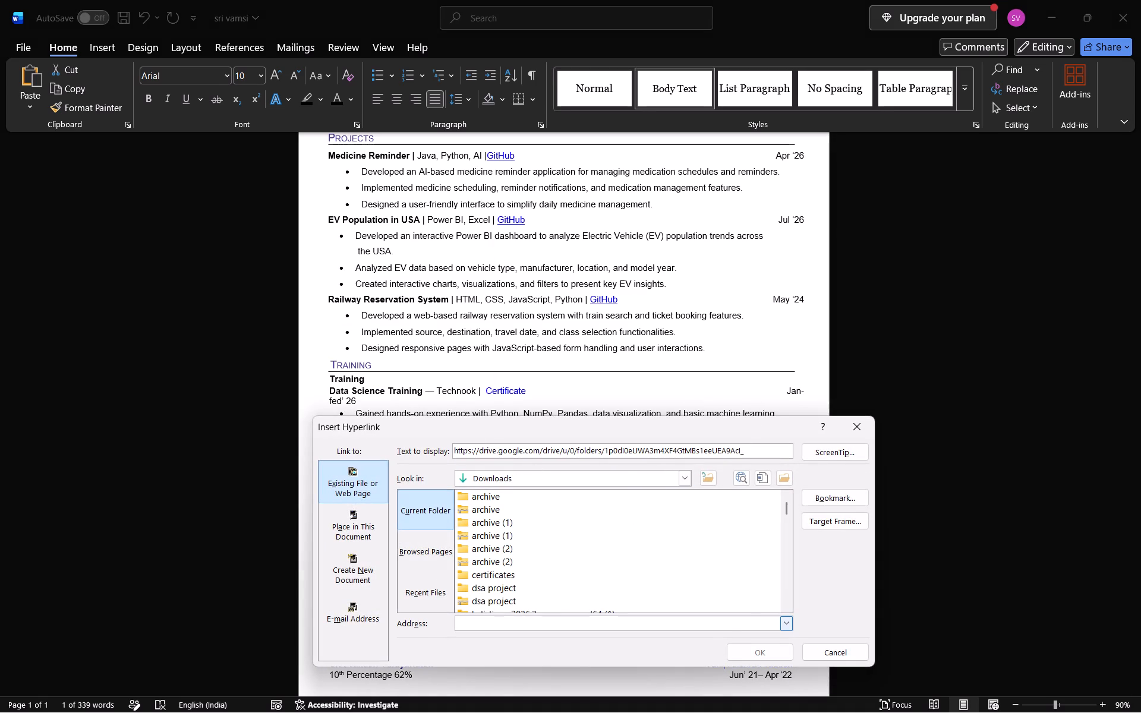
key("ctrl+v")
left_click_drag(756, 452, 343, 458)
key("BackSpace")
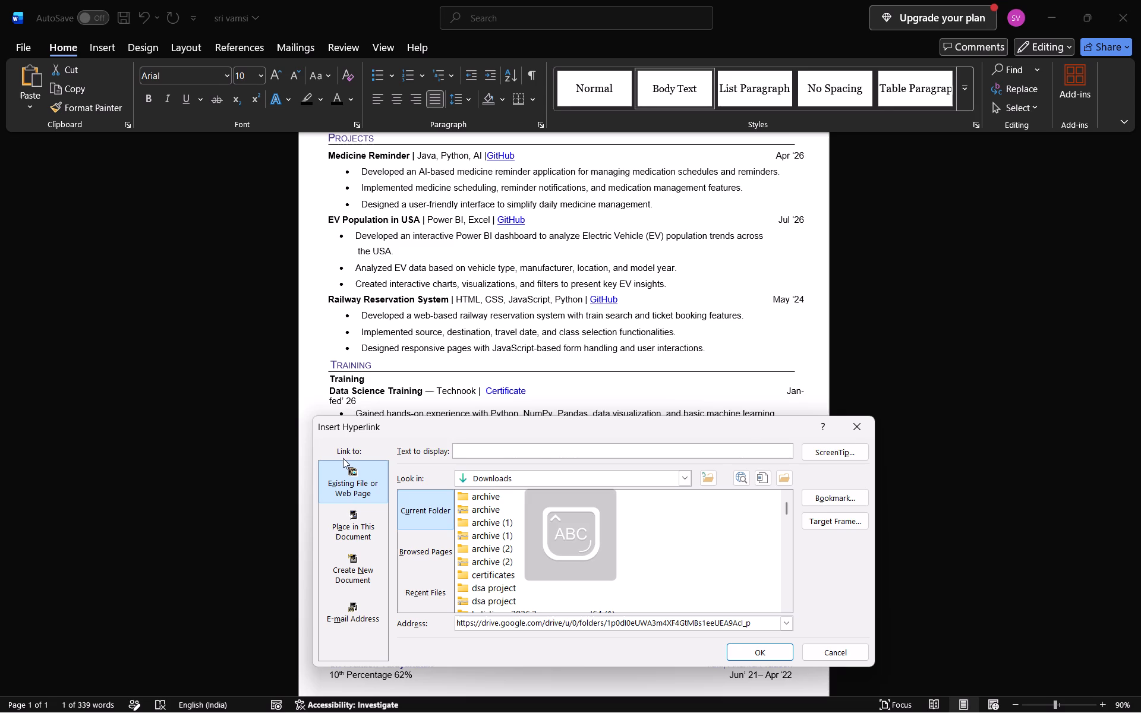
key("g")
type("it")
key("space")
key("BackSpace")
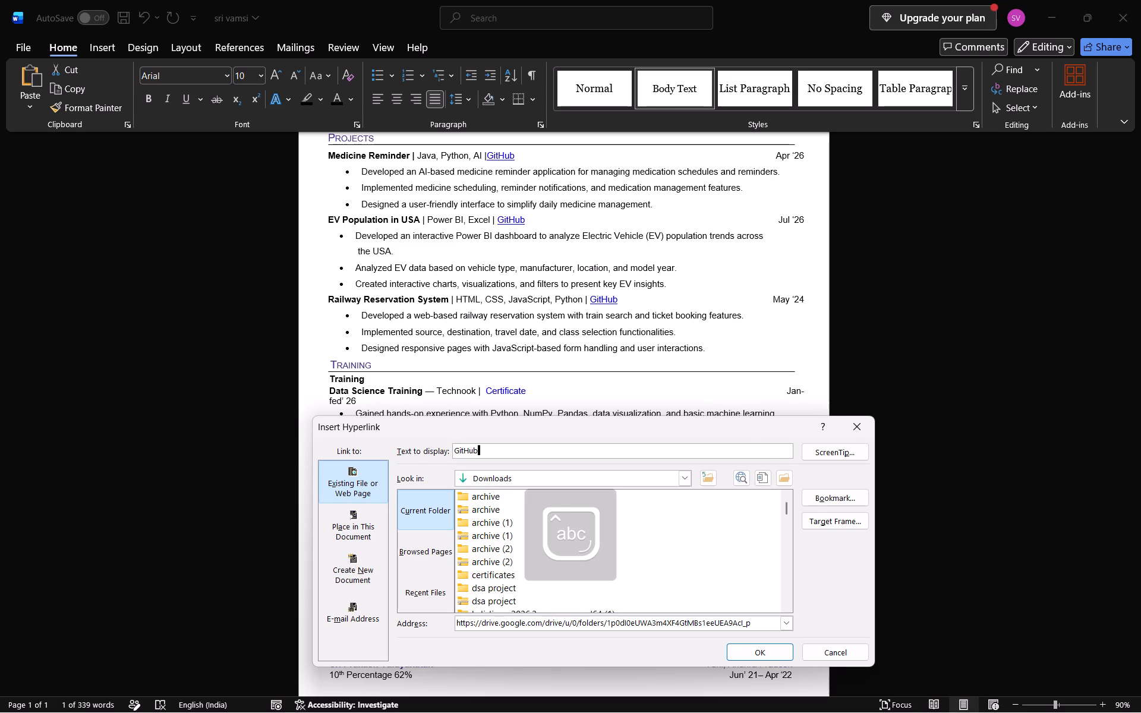
key("Return")
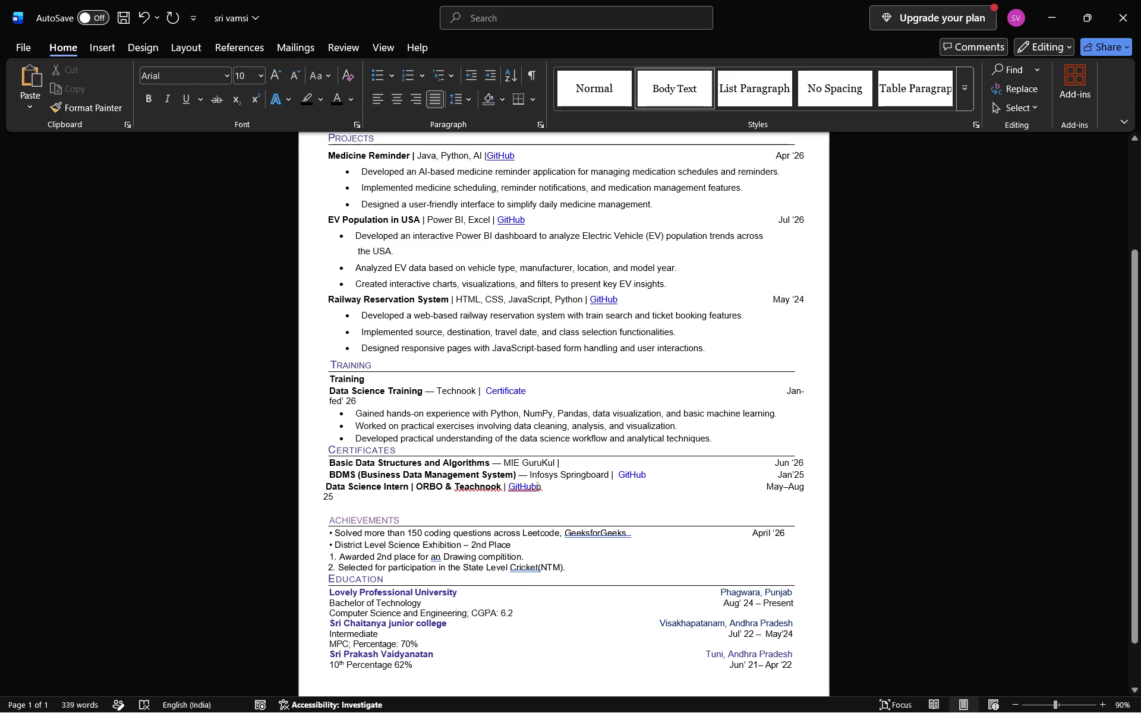
Delete the stray "p" after the "GitHub" link in the Data Science Intern line.
left_click(545, 488)
left_click_drag(545, 488, 513, 488)
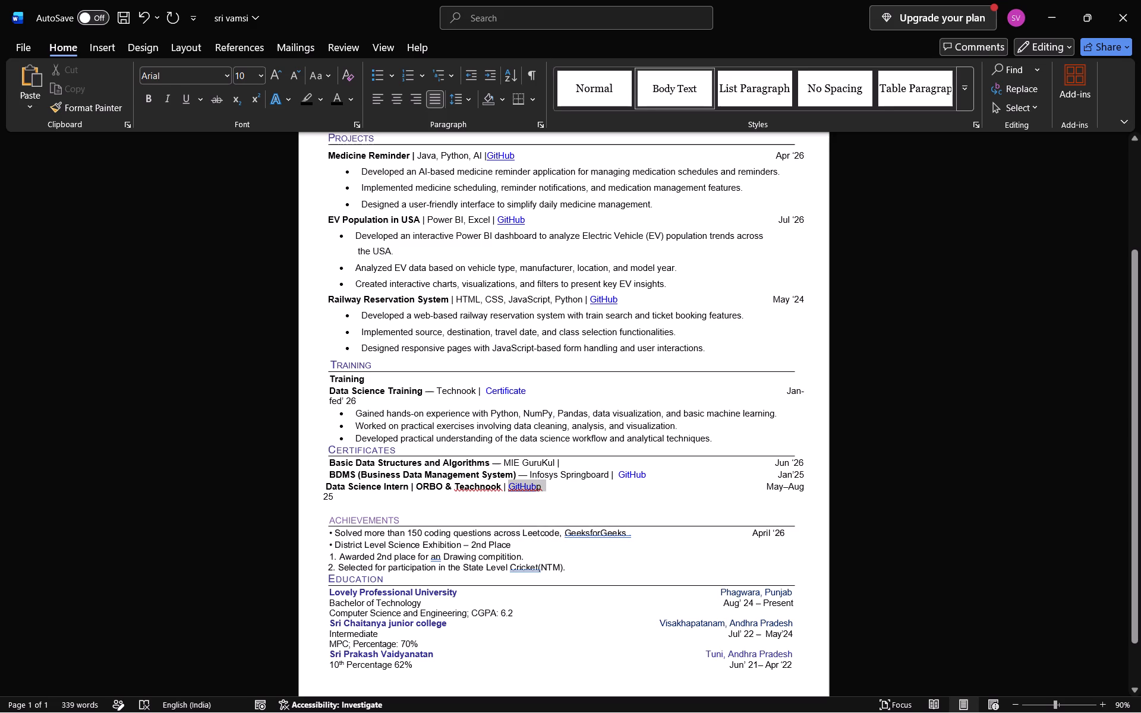
left_click_drag(513, 488, 509, 488)
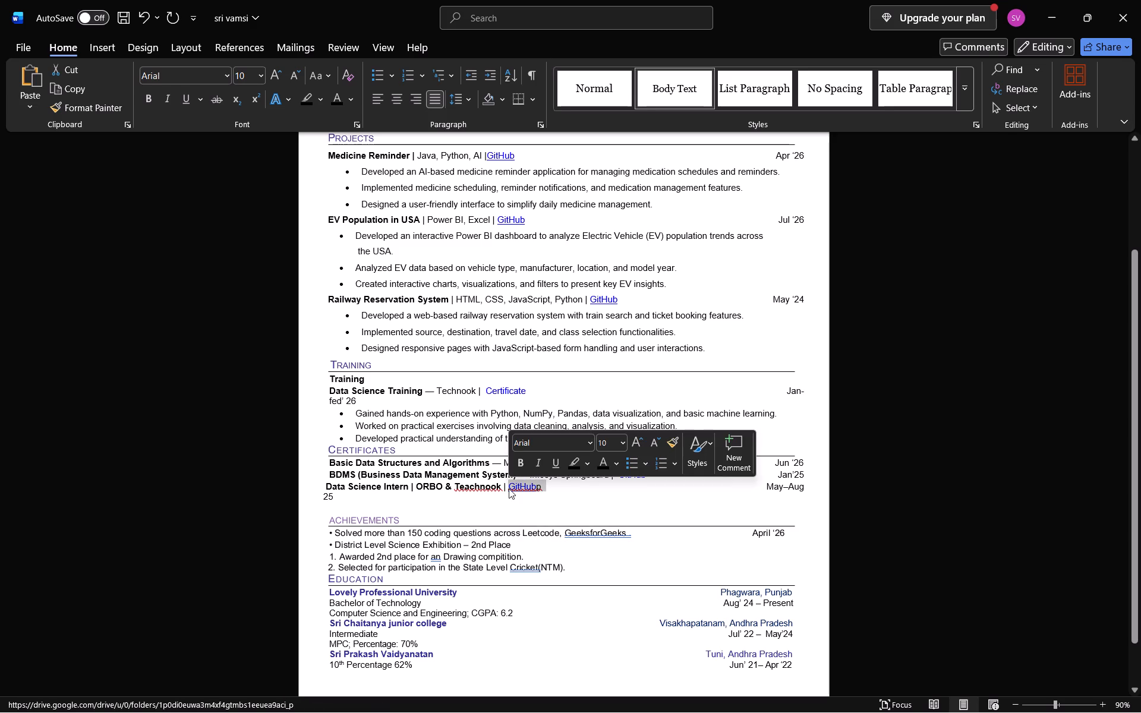
left_click(546, 485)
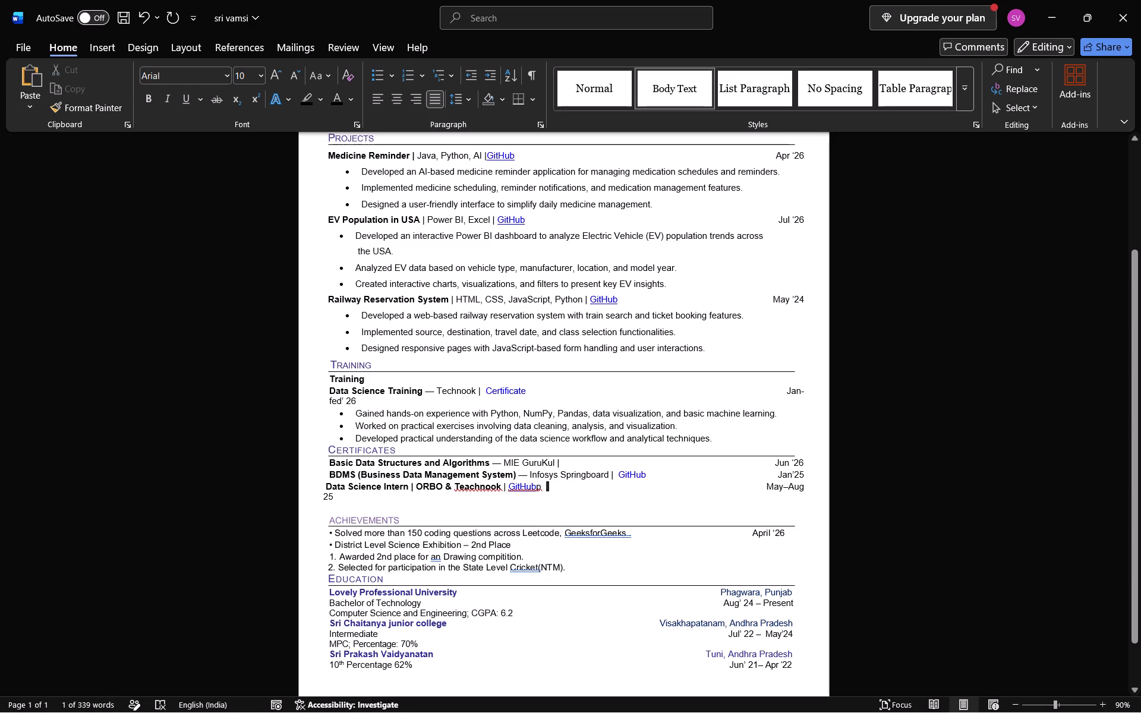
left_click_drag(546, 485, 513, 488)
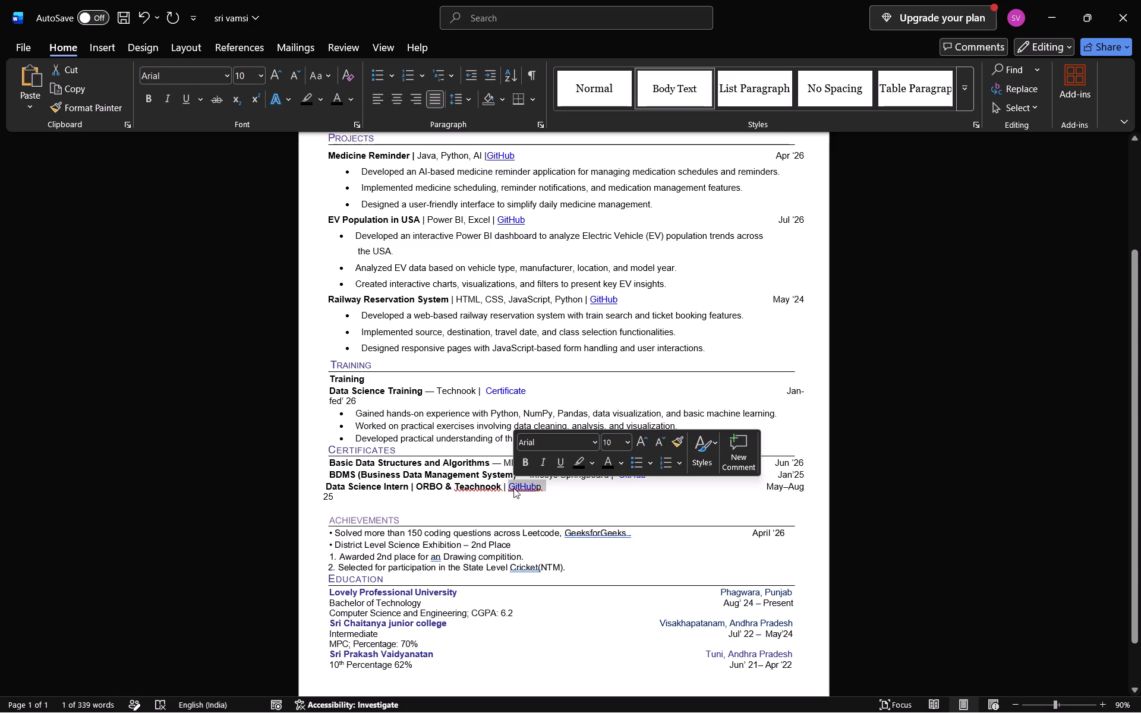
left_click(530, 484)
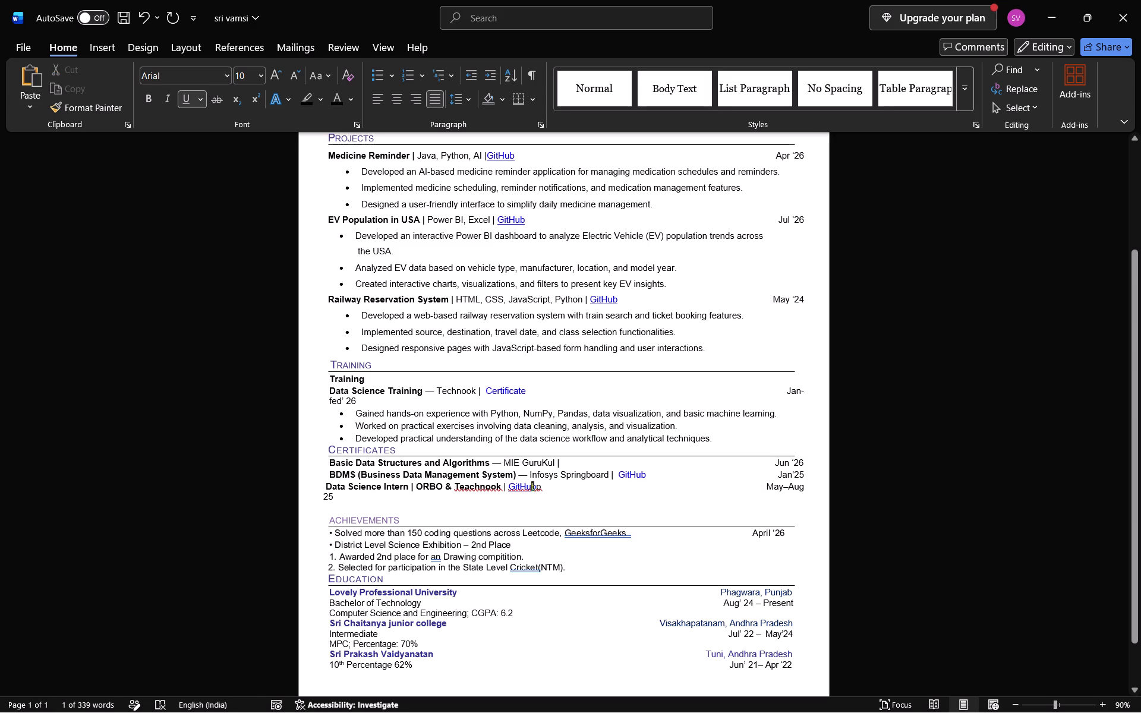
left_click(540, 490)
key("BackSpace")
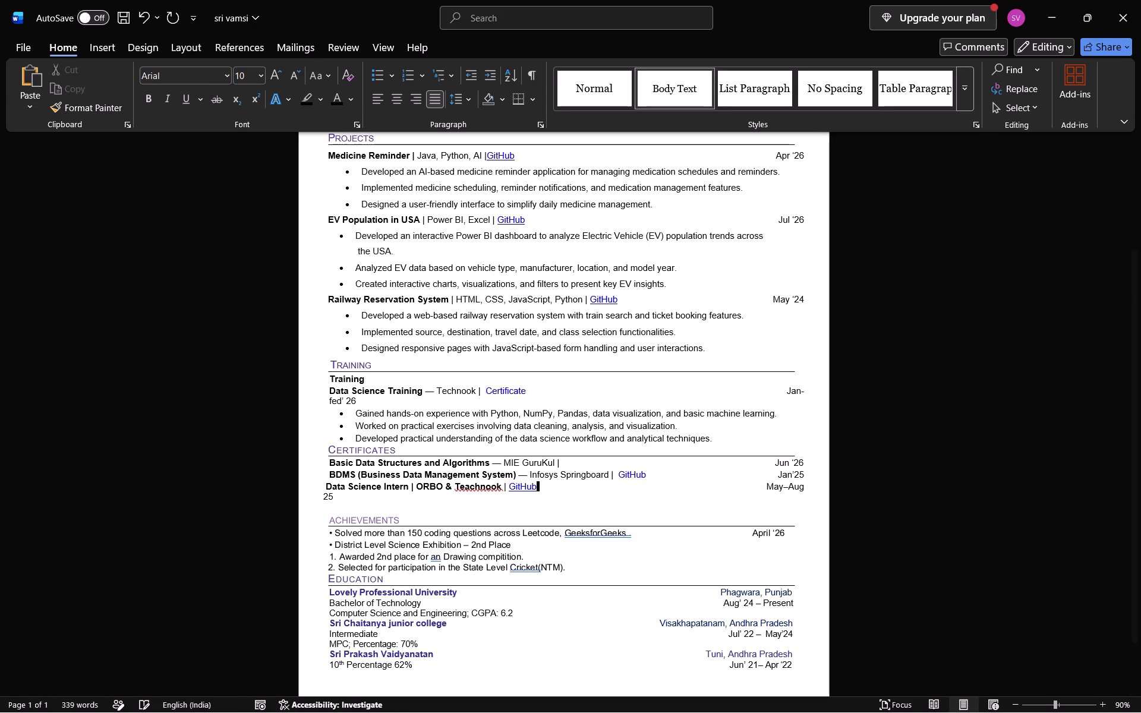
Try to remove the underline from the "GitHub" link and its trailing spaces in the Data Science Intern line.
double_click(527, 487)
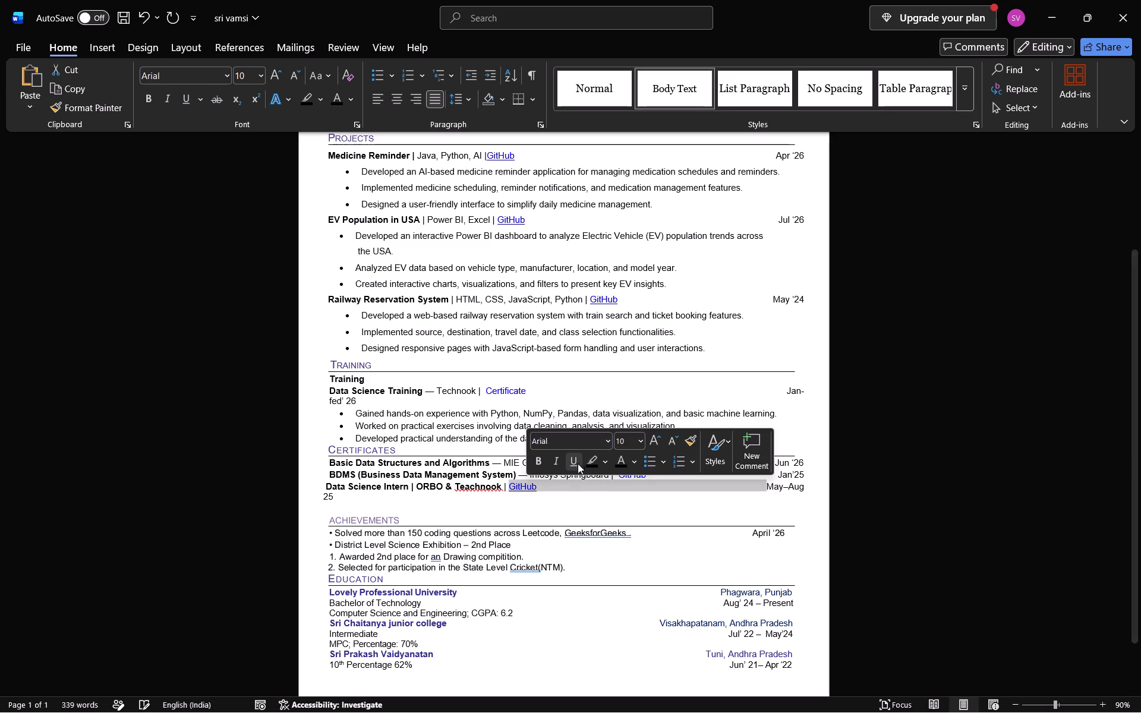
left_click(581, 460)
Edit the hyperlink in the Data Science Intern line so its display text reads "Certificate".
left_click(526, 485)
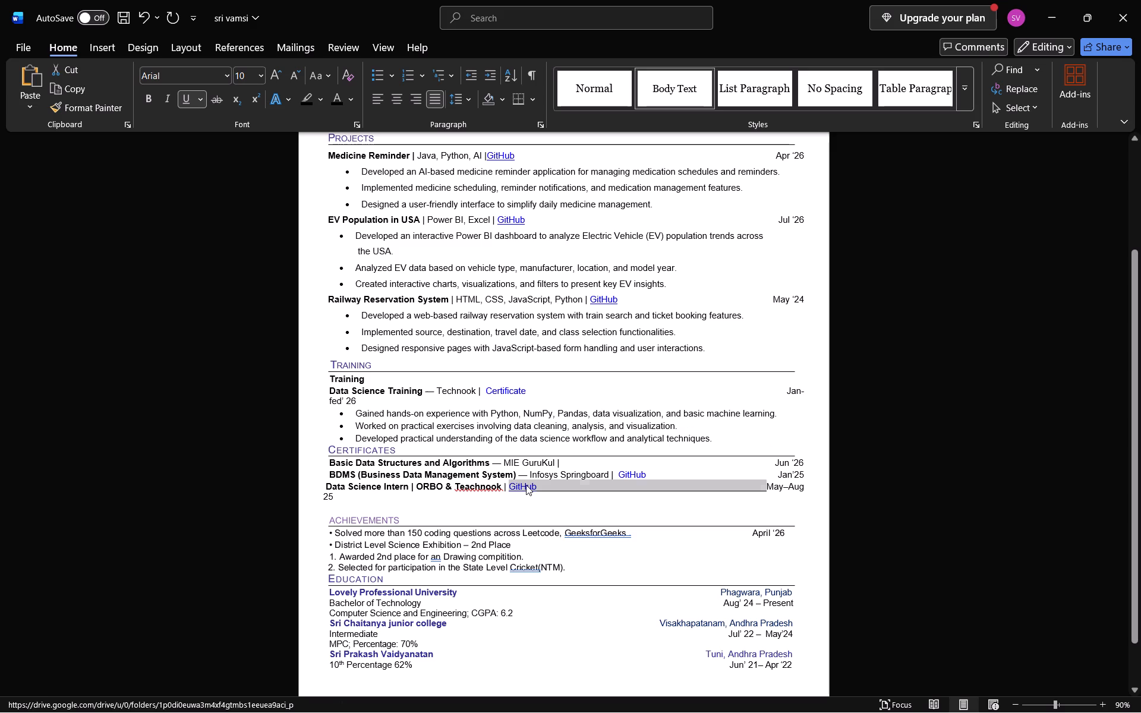
right_click(524, 484)
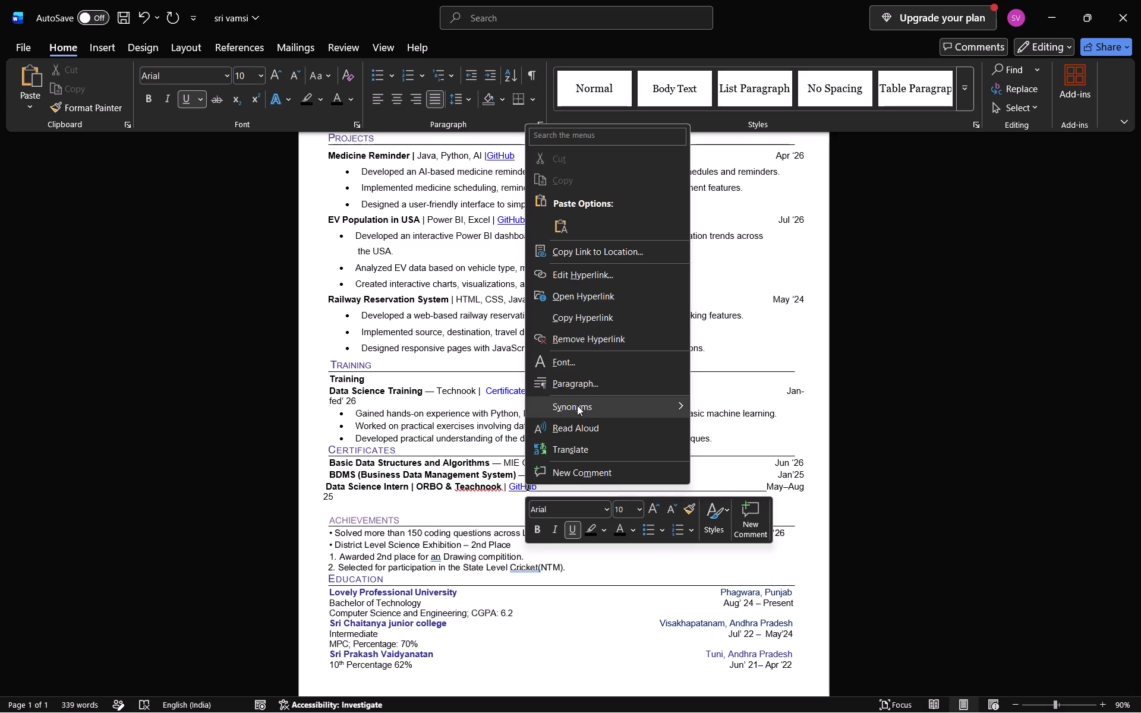
left_click(581, 270)
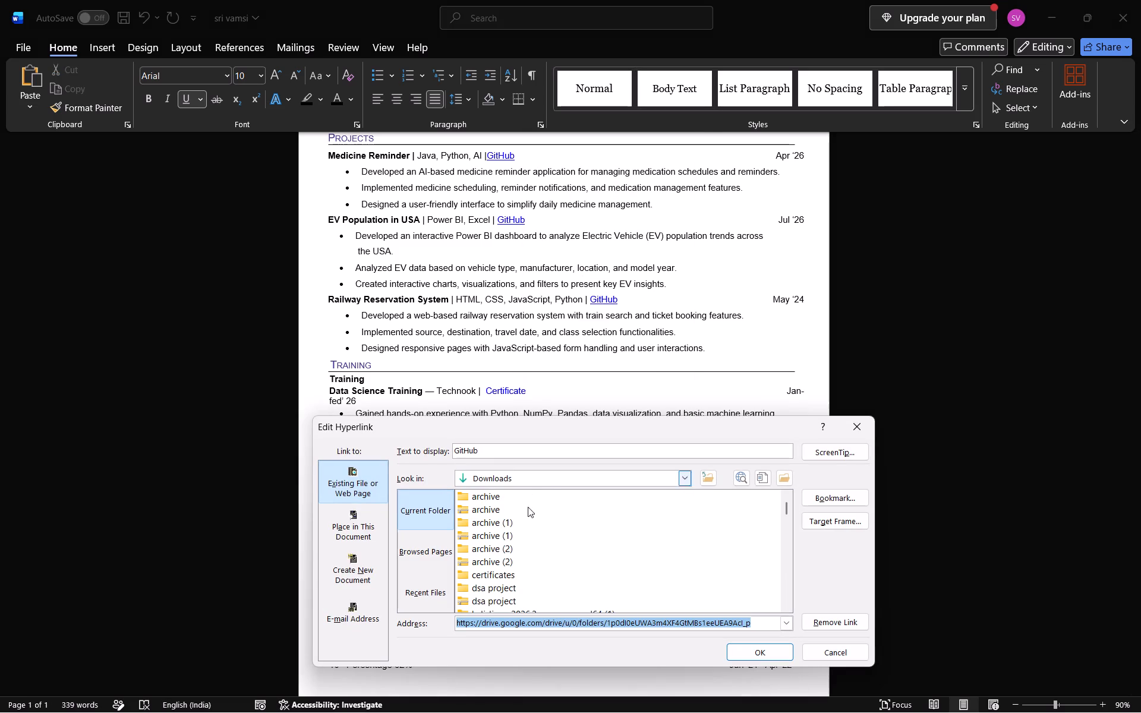
left_click_drag(499, 450, 440, 444)
key("BackSpace")
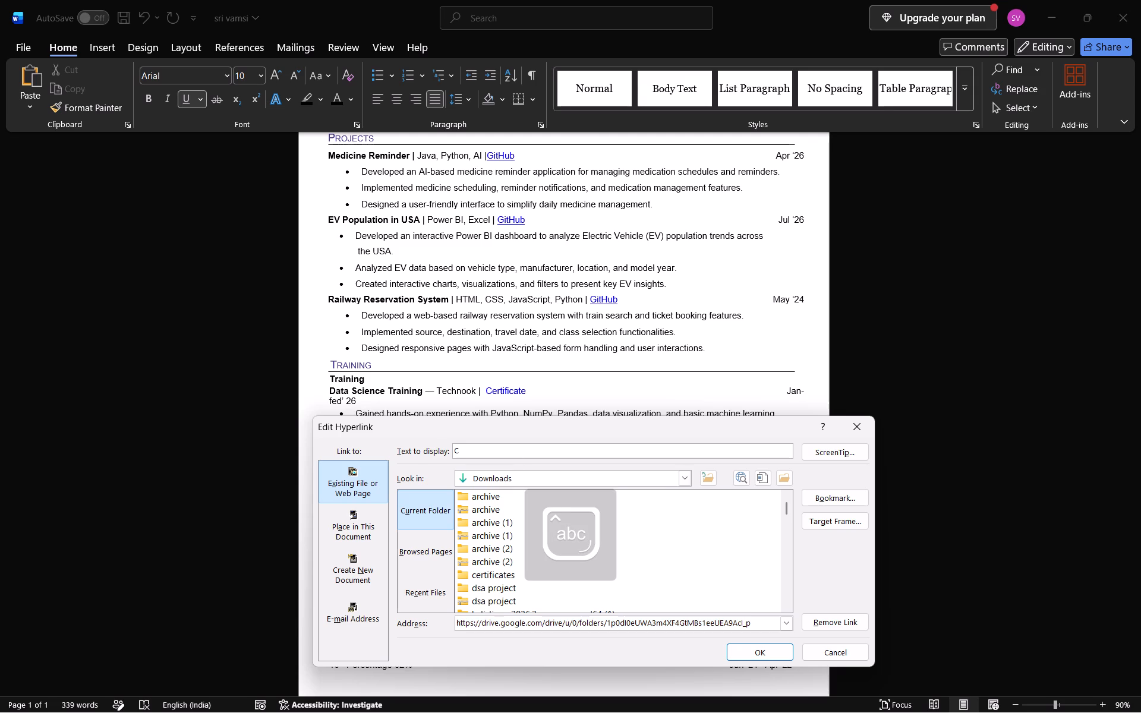
type("er")
type("tig")
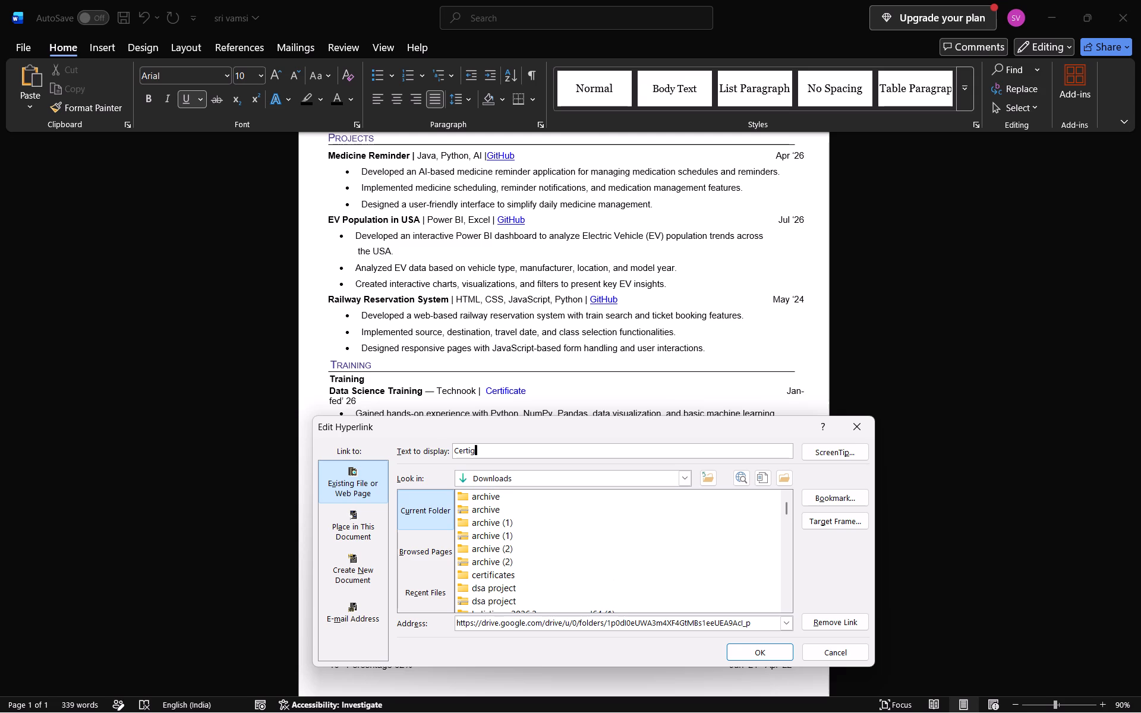
key("BackSpace")
type("ficate")
key("Return")
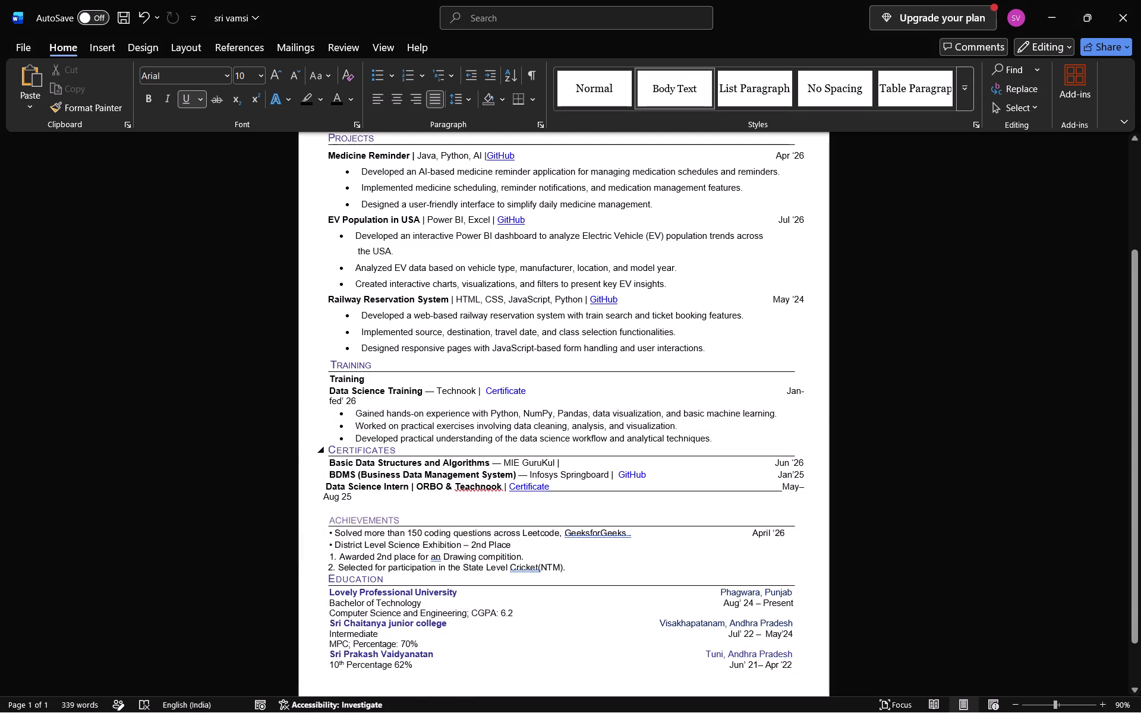
Remove the underline from the "Certificate" hyperlink in the Data Science Intern line.
left_click(527, 490)
right_click(527, 490)
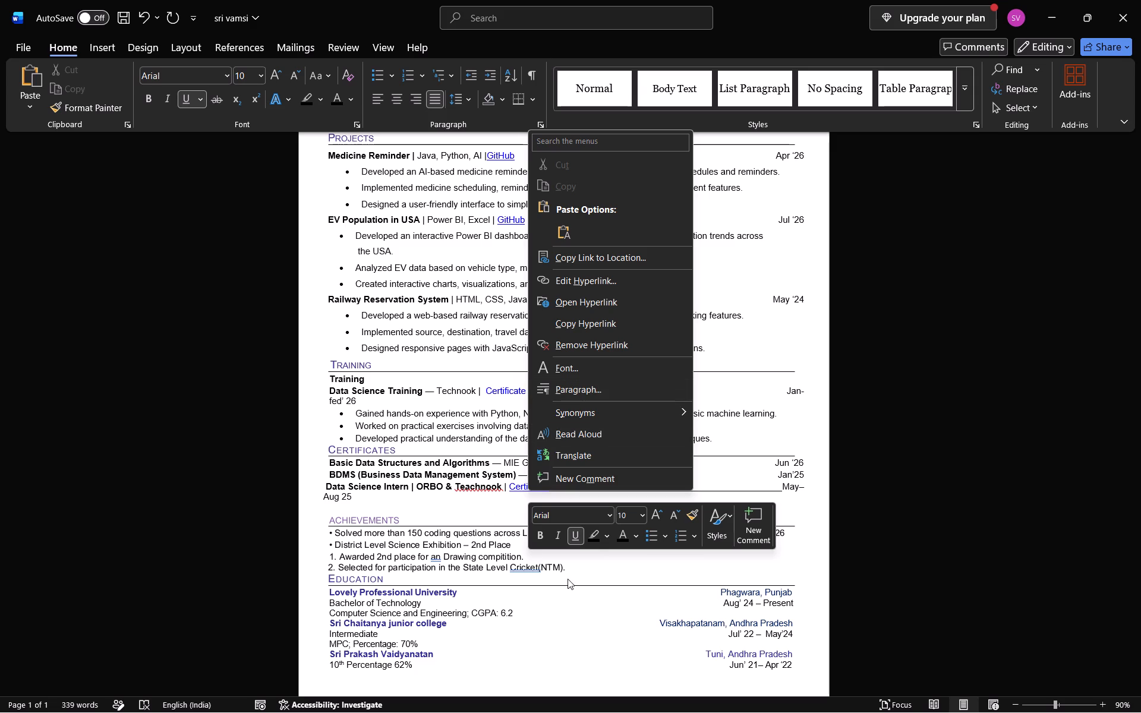
left_click(574, 534)
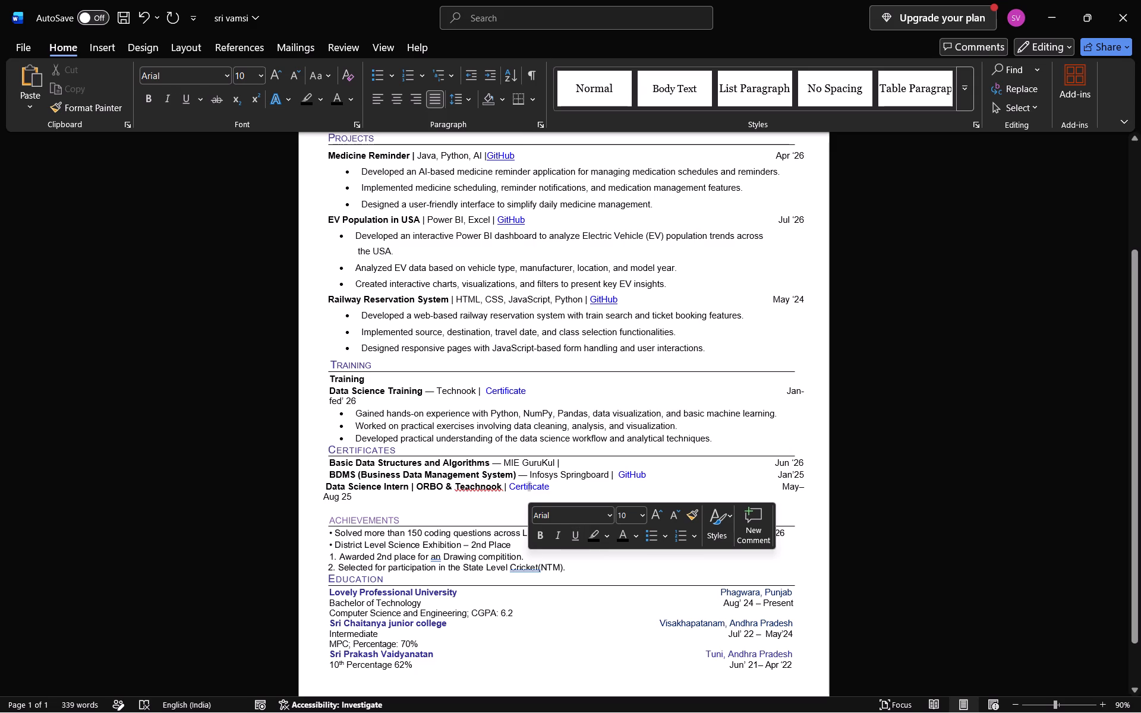
Edit the "GitHub" hyperlink in the BDMS (Business Data Management System) line so its display text reads "Certificate".
left_click(629, 475)
right_click(629, 475)
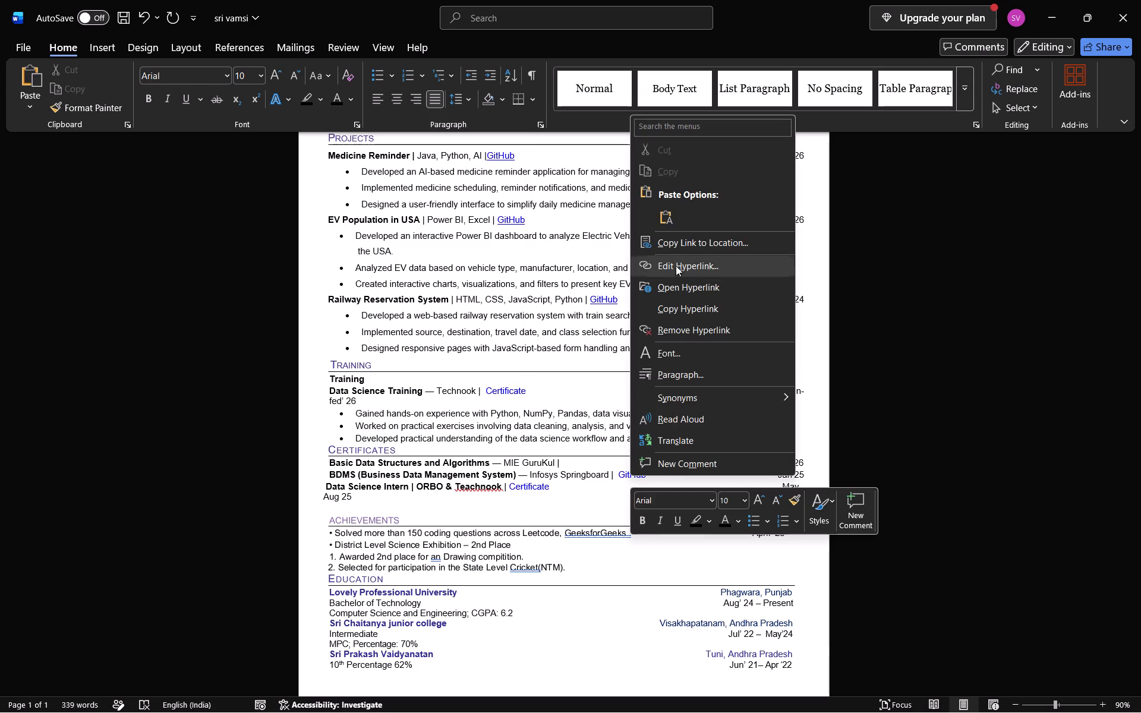
left_click(686, 272)
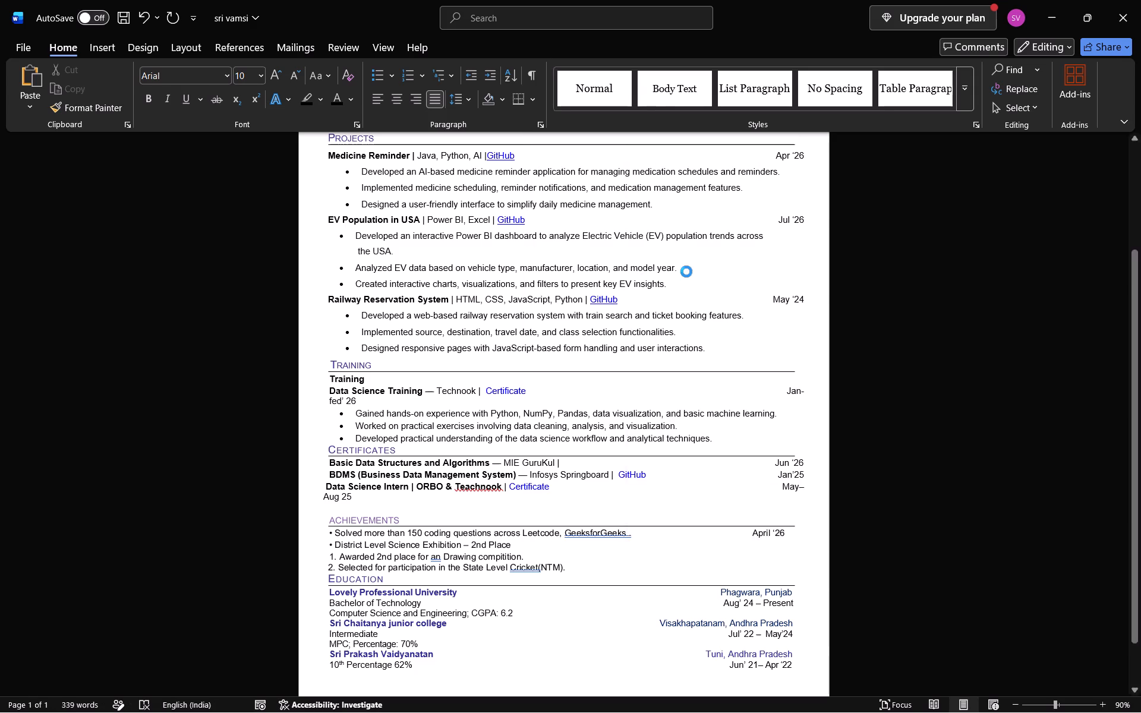
left_click_drag(510, 447, 425, 444)
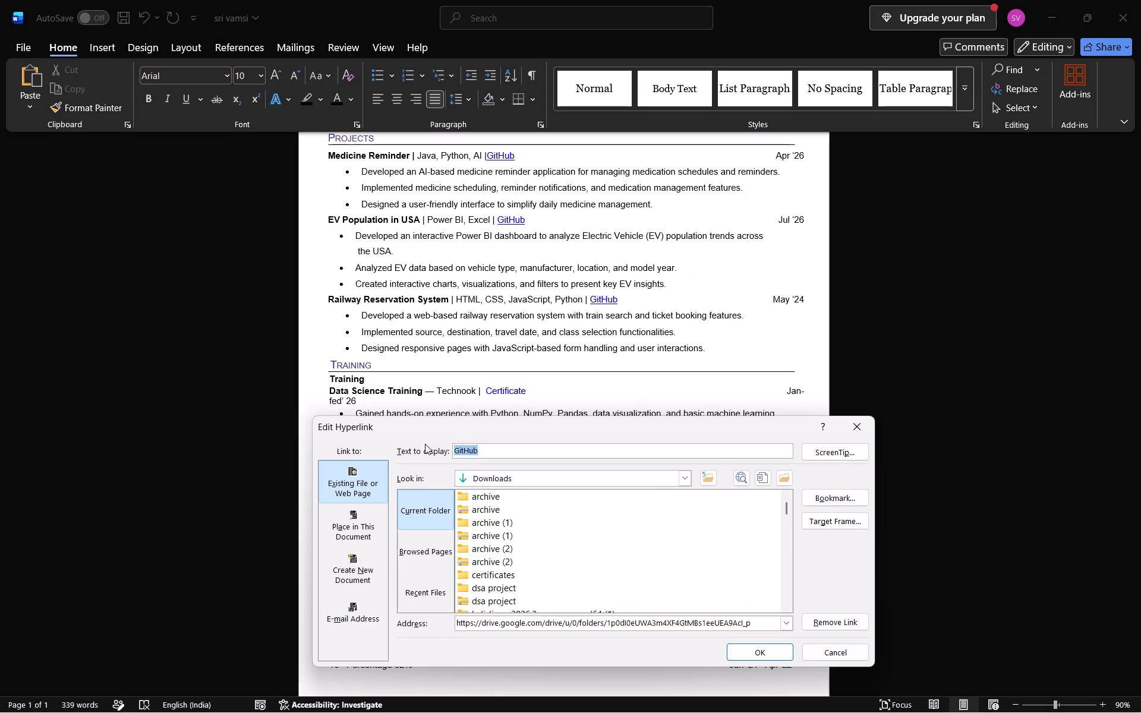
key("BackSpace")
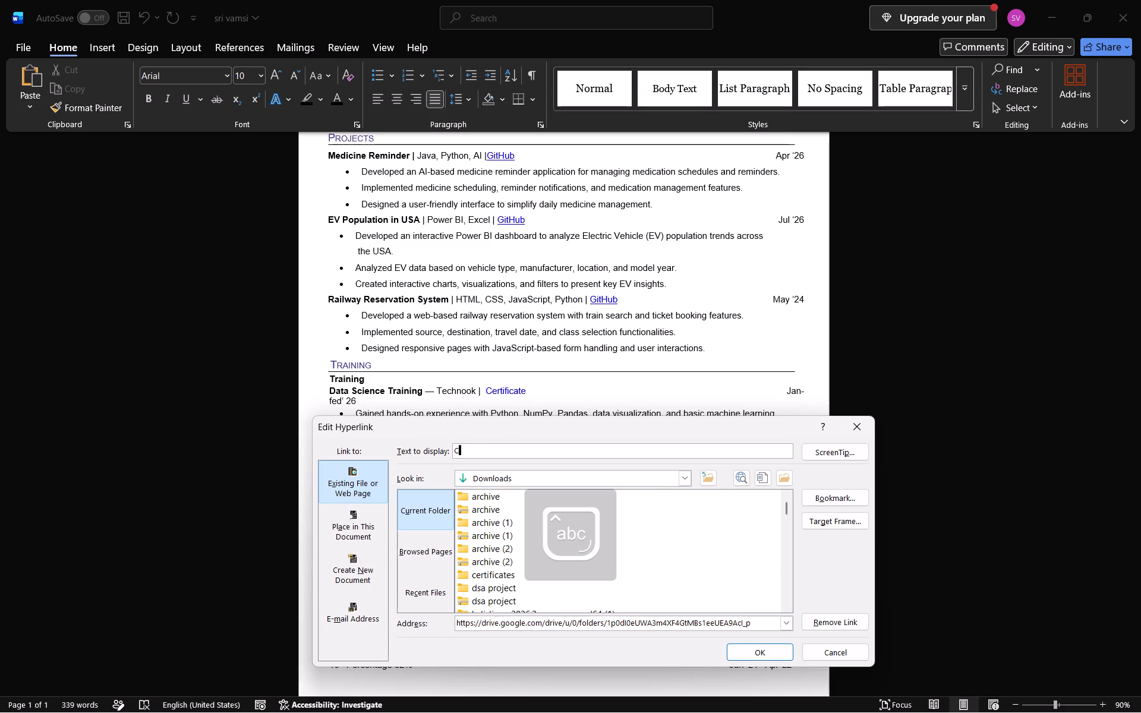
key("BackSpace")
key("BackSpace")
type("erfi")
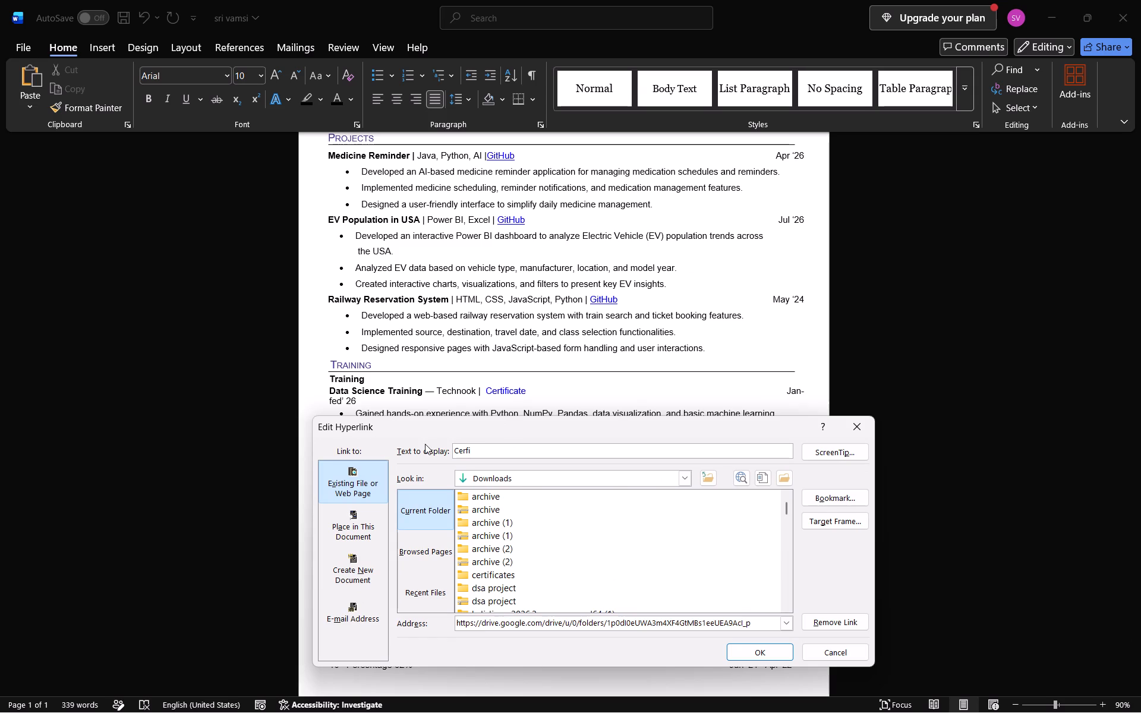
key("t")
key("BackSpace")
key("BackSpace")
key("BackSpace")
type("tificate")
key("Return")
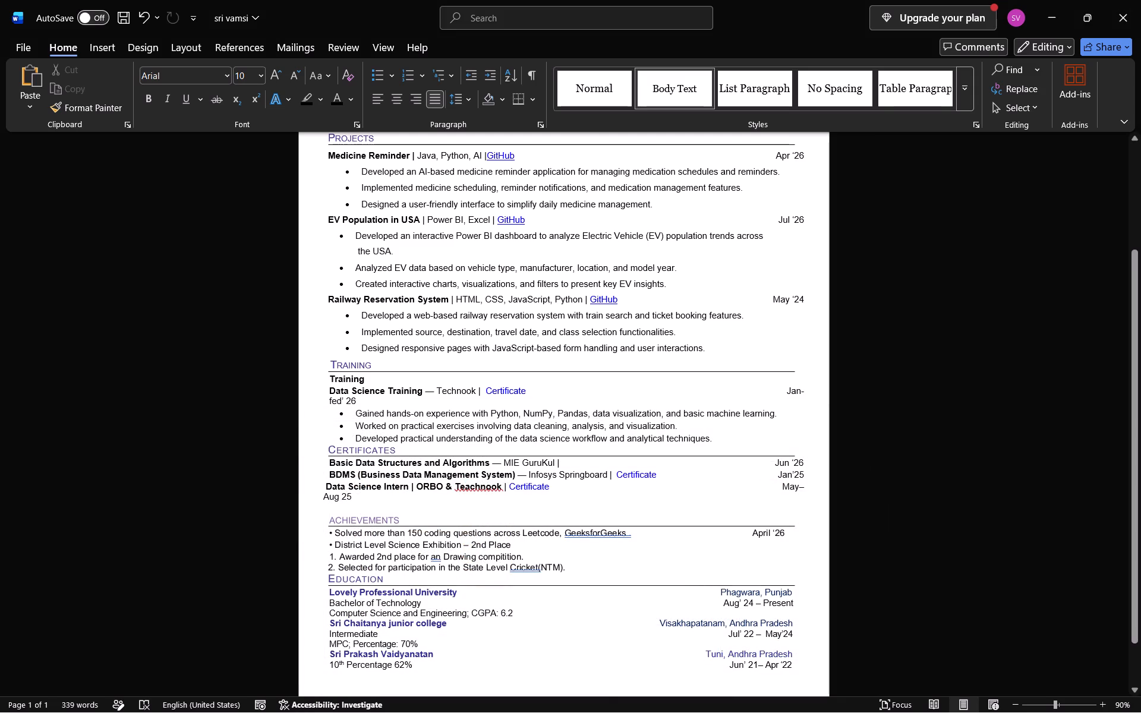
Ignore all spelling flags for "Teachnook" in the Data Science Intern line.
left_click(485, 491)
right_click(485, 491)
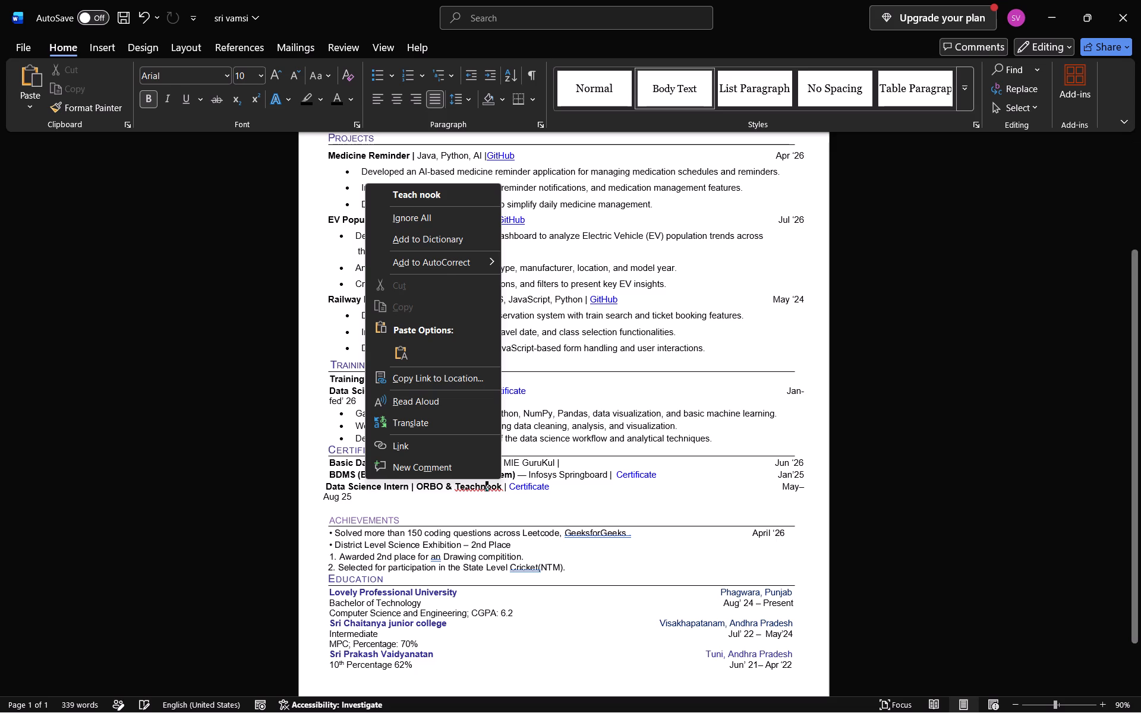
left_click(442, 225)
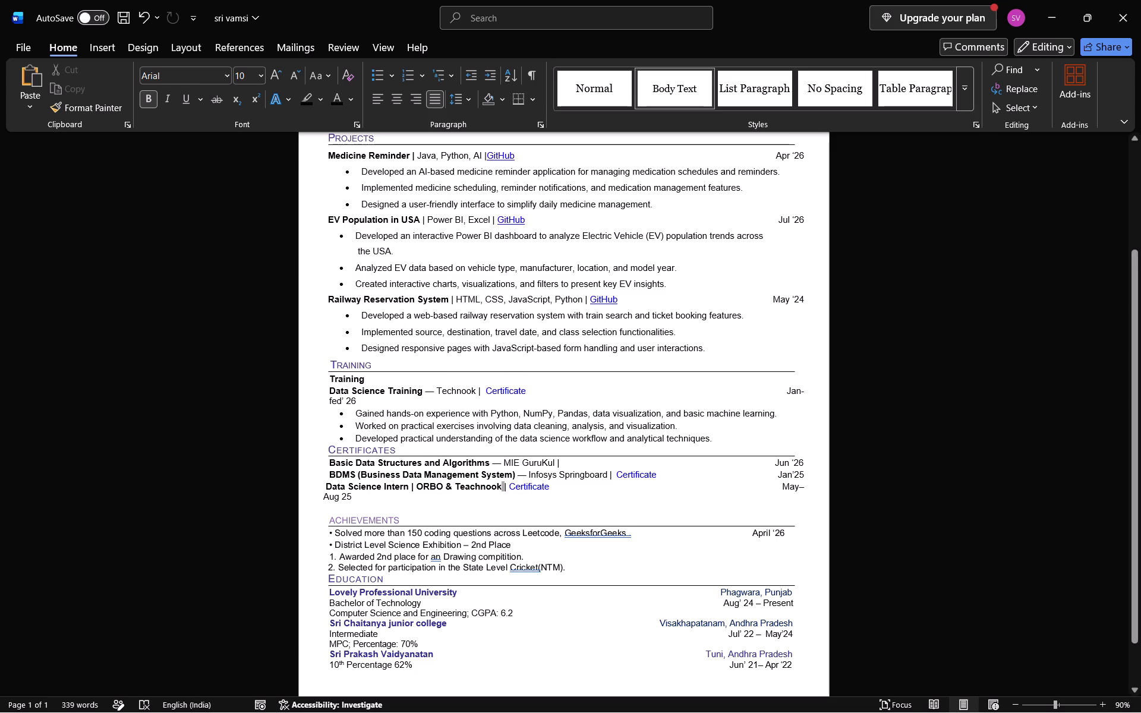
Delete surplus spaces after "Certificate" in the Data Science Intern line so that "May–Aug 25" fits on the same line.
left_click(557, 487)
left_click(607, 485)
key("BackSpace")
key("BackSpace")
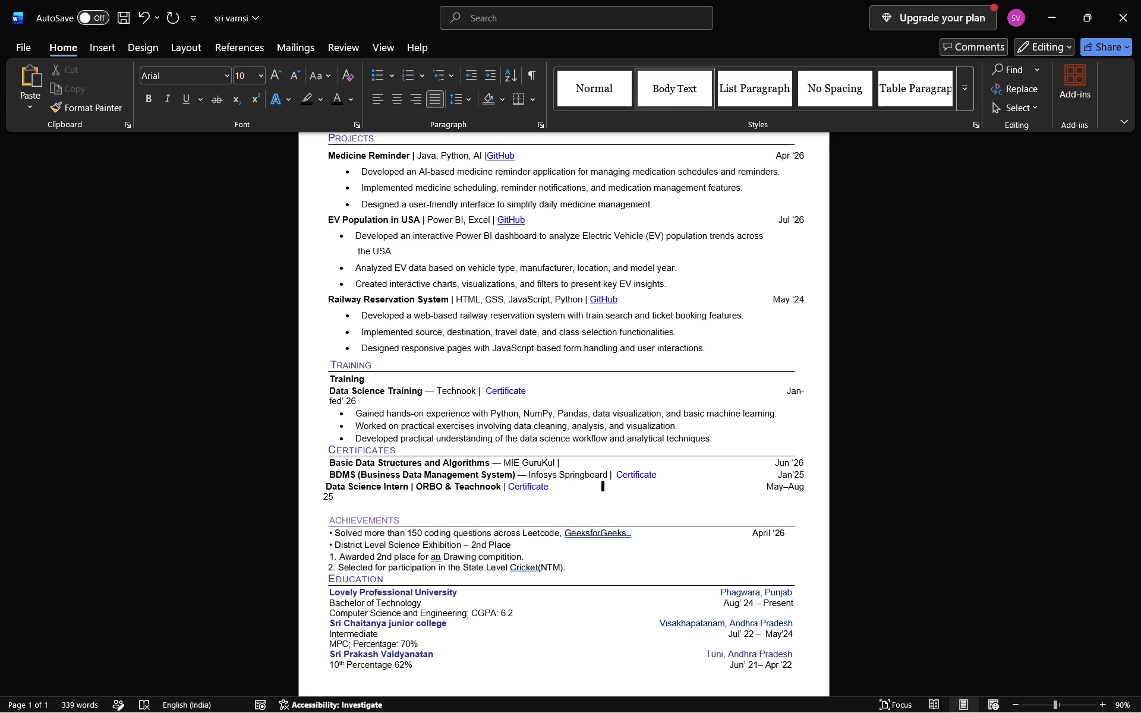
key("BackSpace")
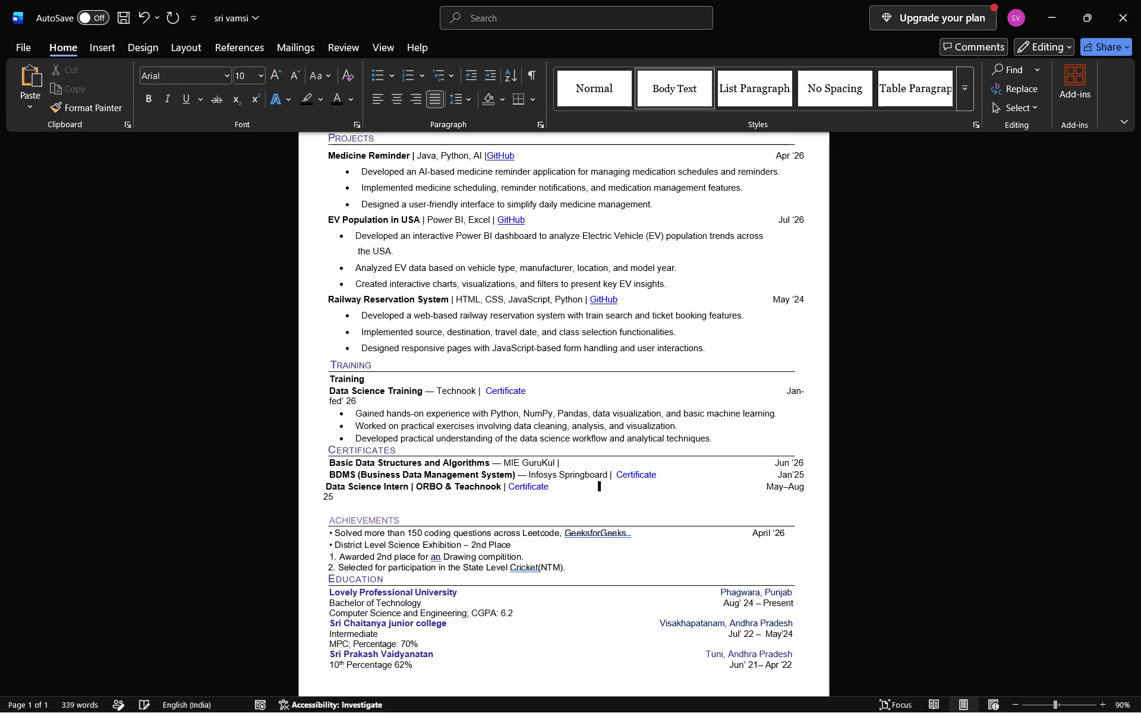
key("BackSpace")
key("BackSpace")
key("BackSpace")
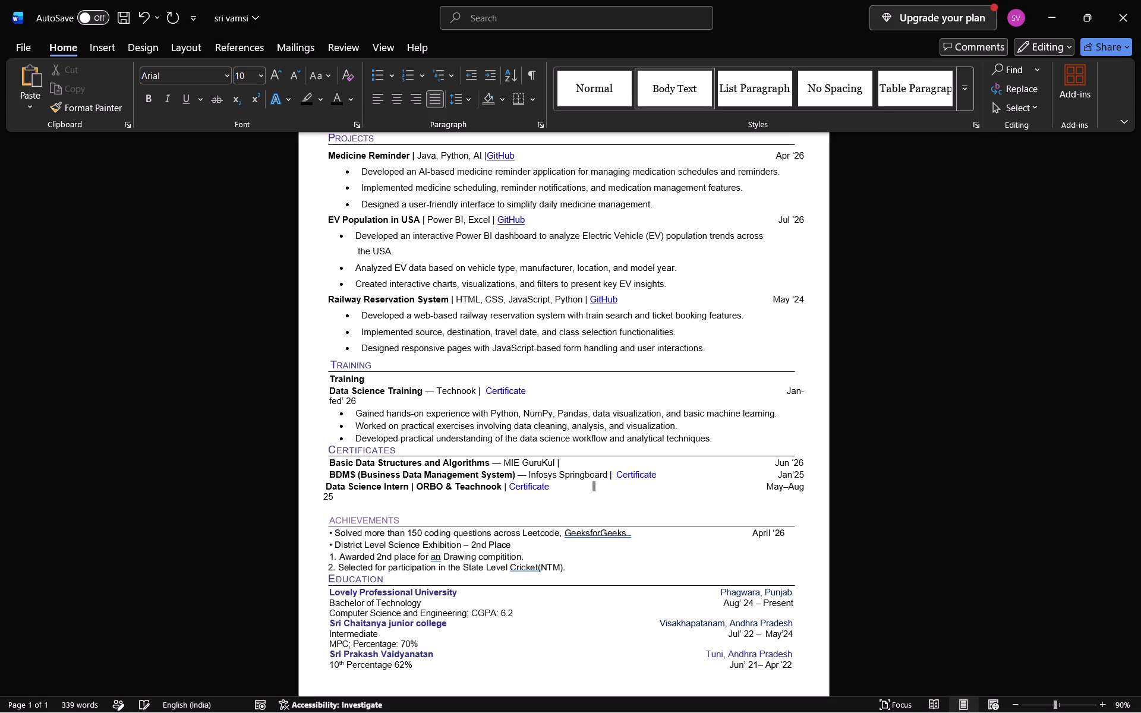
key("BackSpace")
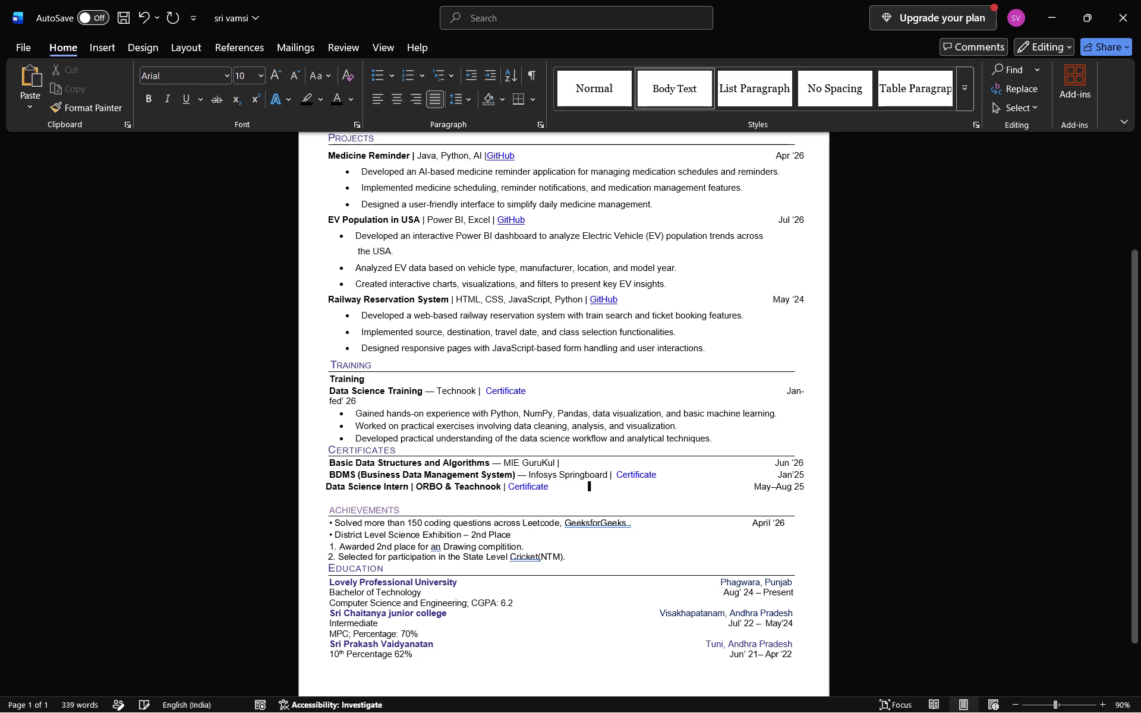
key("BackSpace")
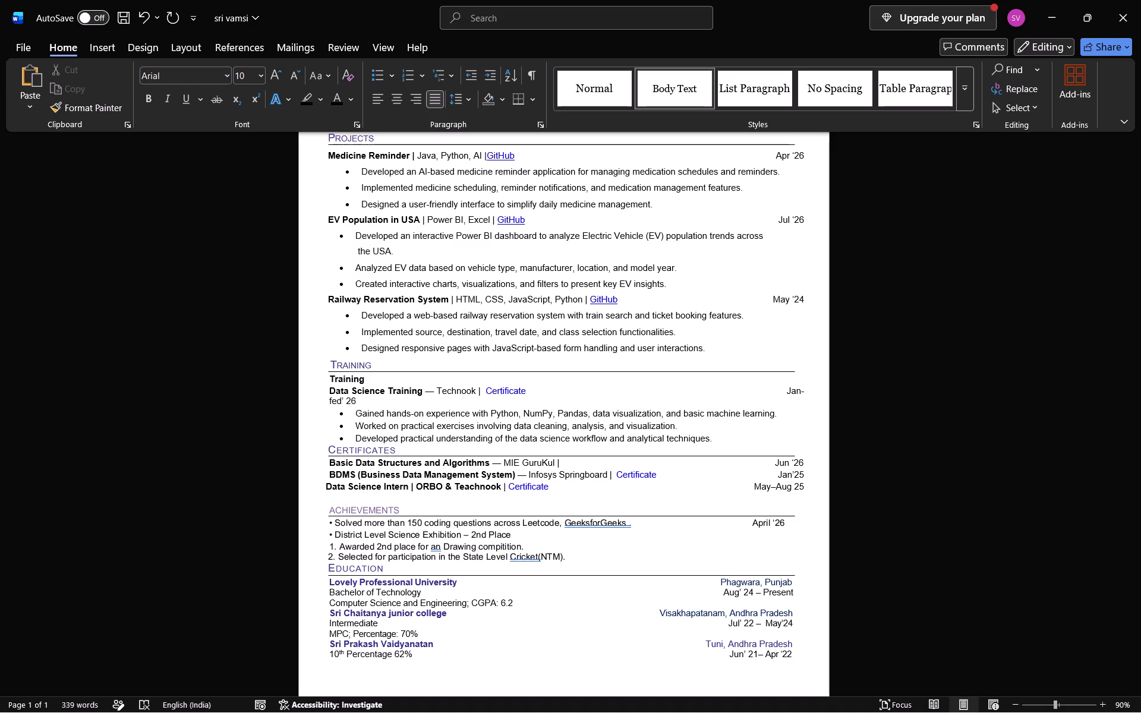
Open the MIE Gurukul certificate PDF in Google Drive, copy the page address and paste it after "MIE GuruKul" in the résumé's Certificates section.
scroll(667, 541, "down", 2)
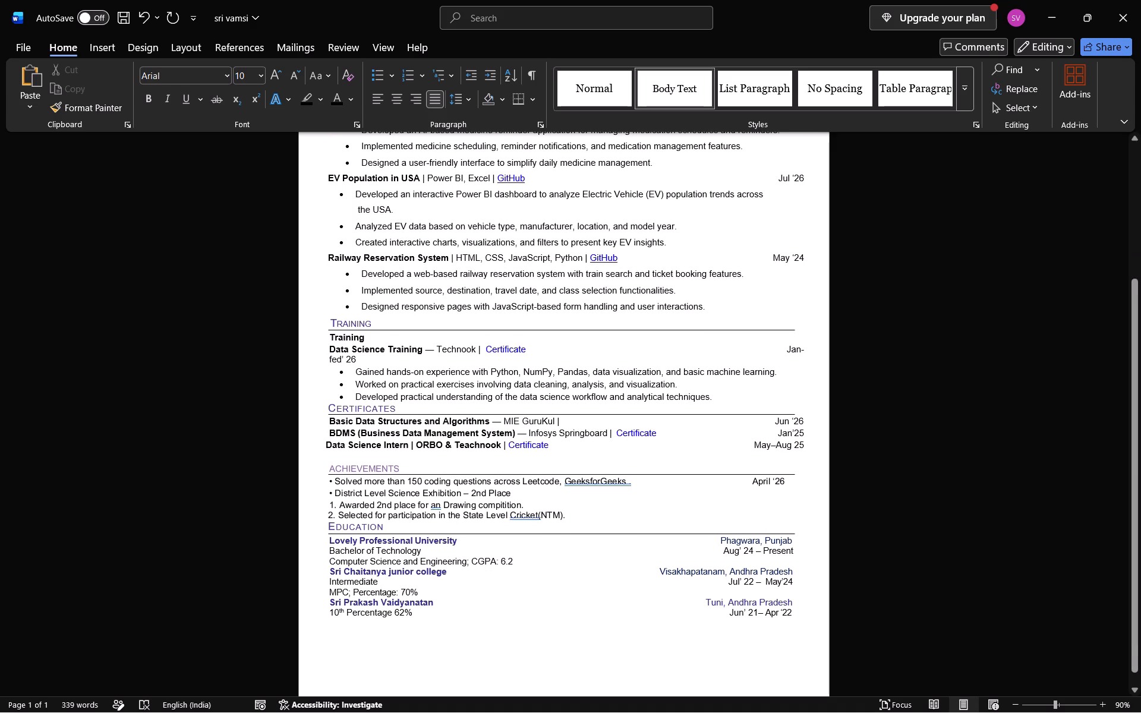
scroll(667, 541, "down", 2)
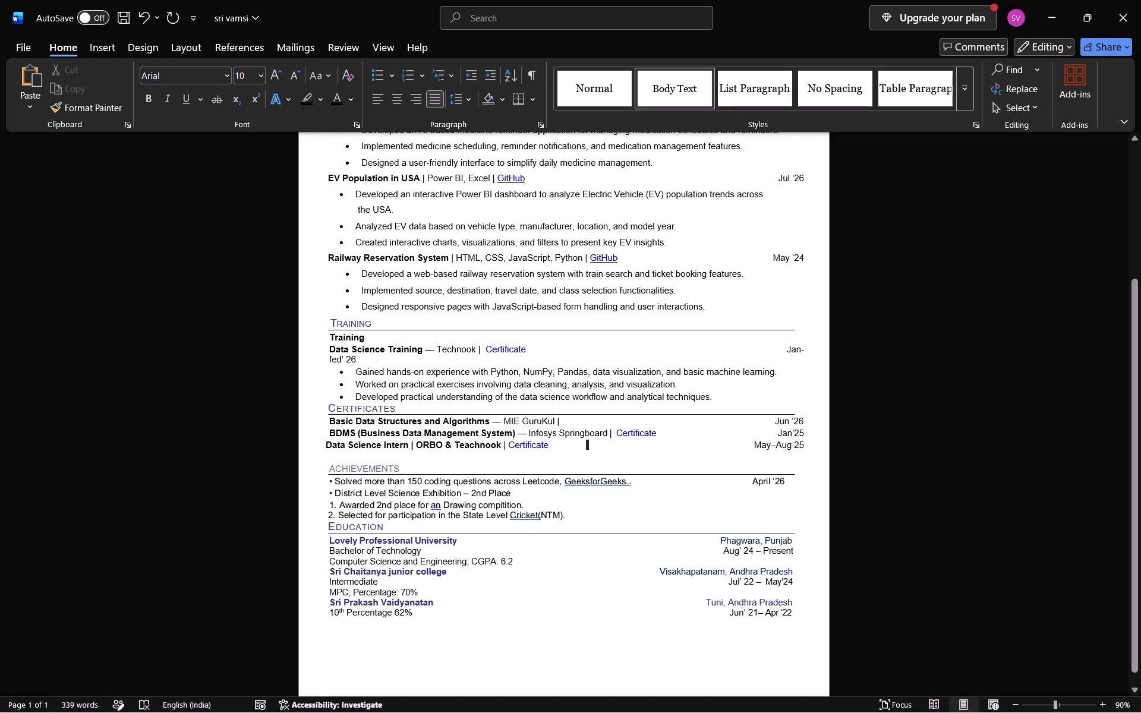
scroll(544, 541, "down", 1, "ctrl")
scroll(544, 541, "up", 1)
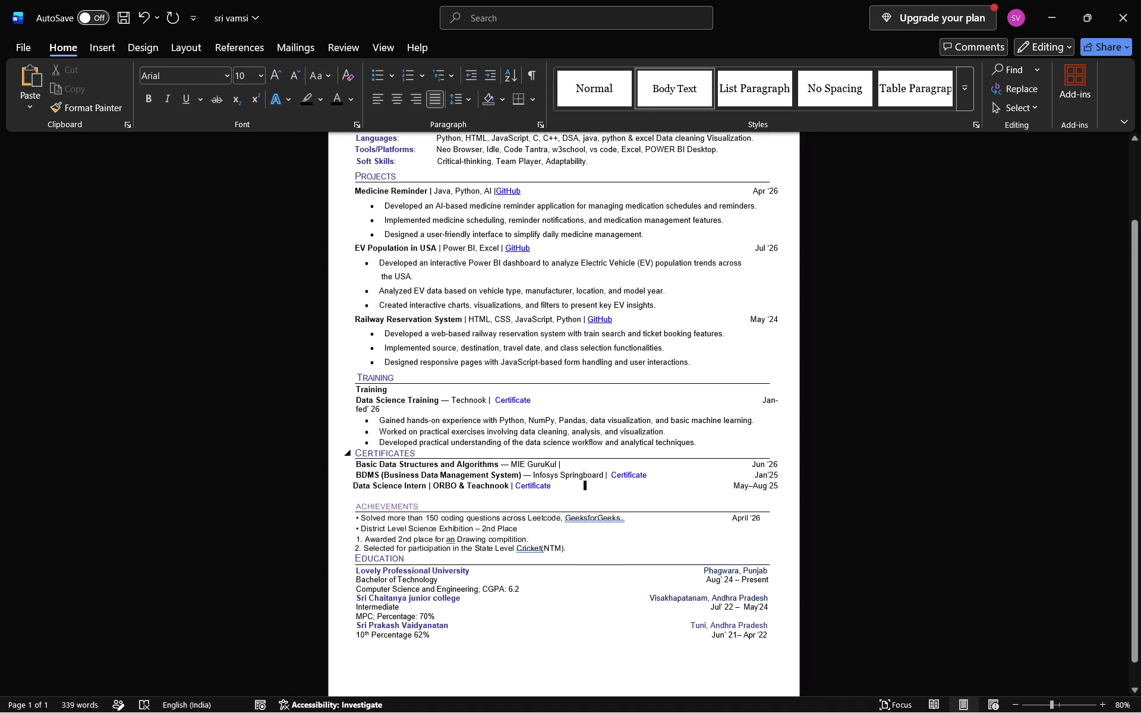
left_click(567, 463)
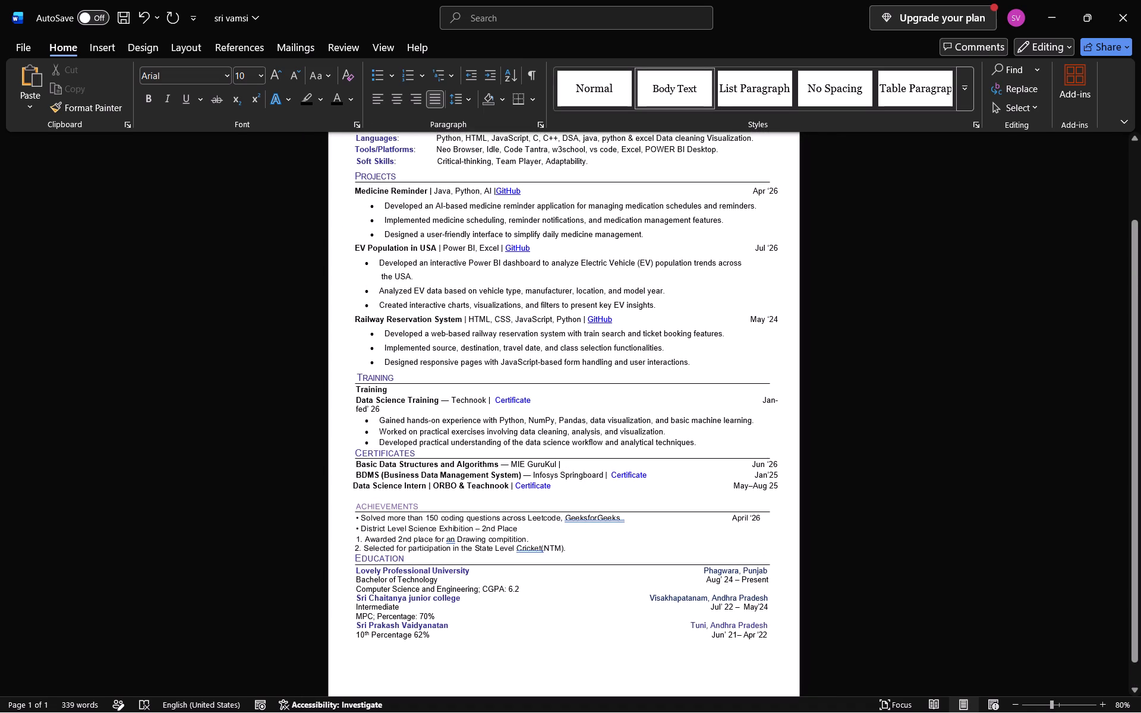
left_click(562, 466)
left_click(559, 465)
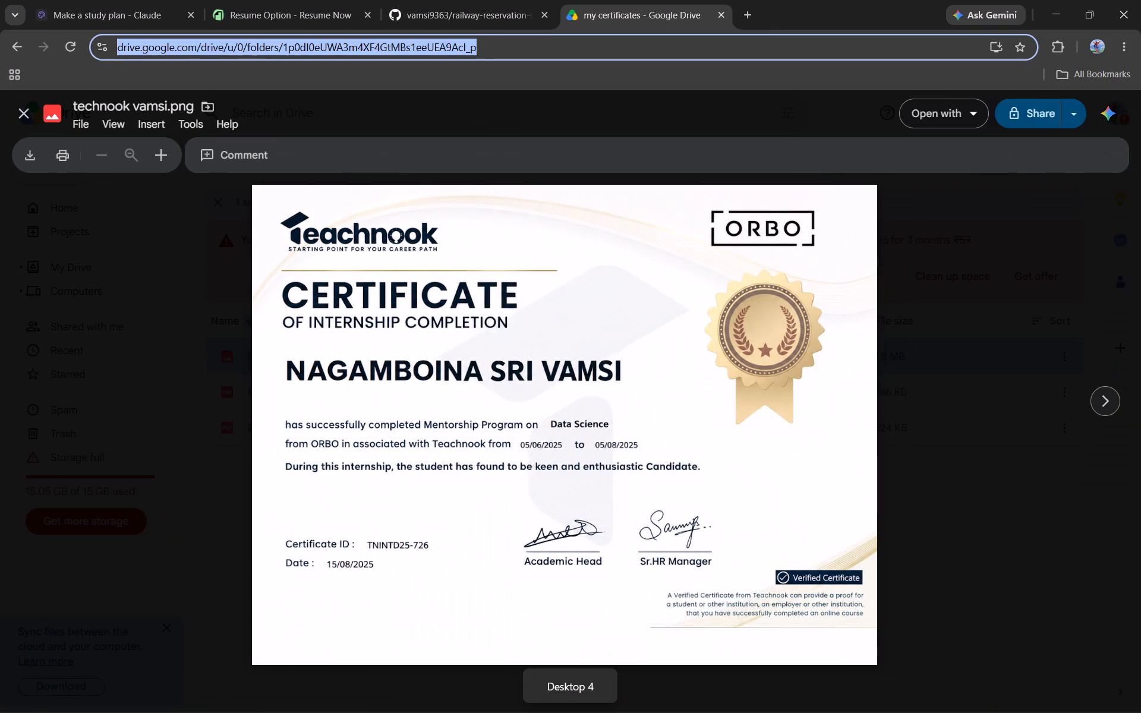
left_click(26, 113)
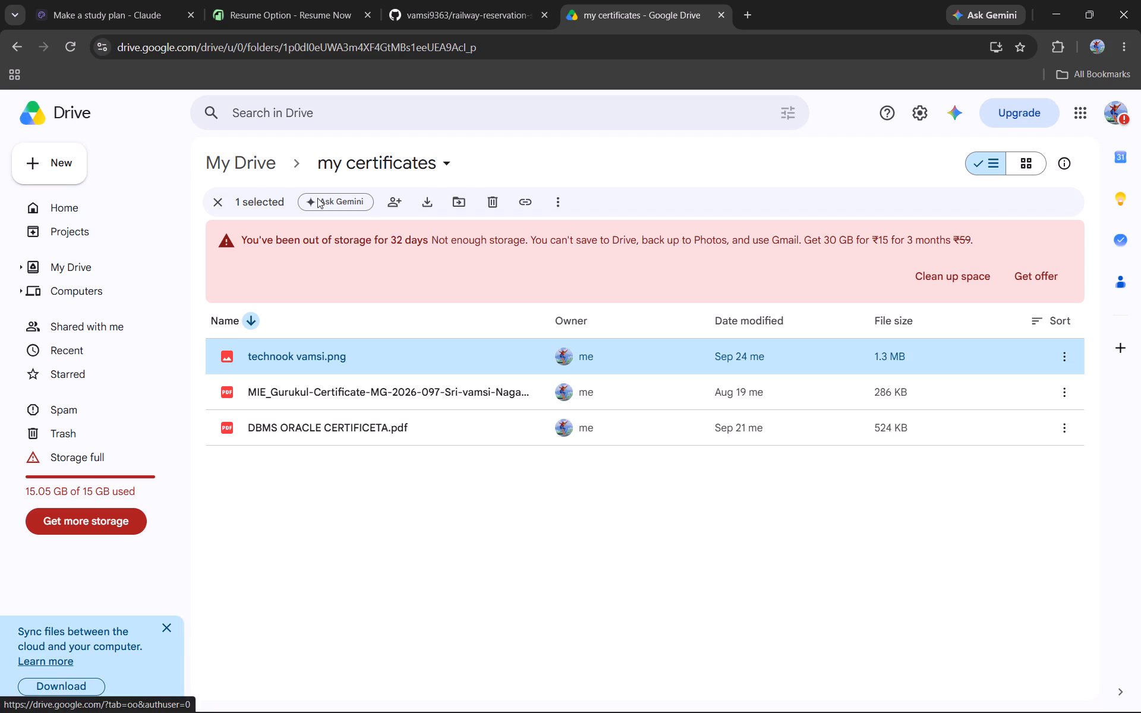
left_click(345, 389)
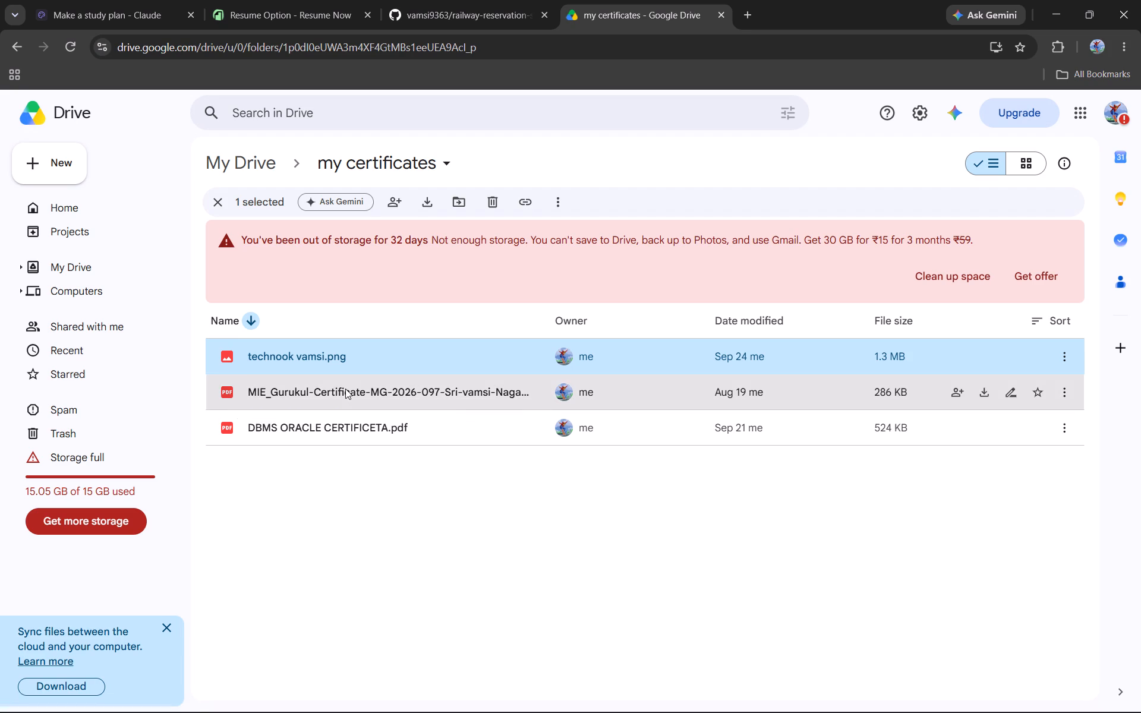
double_click(345, 389)
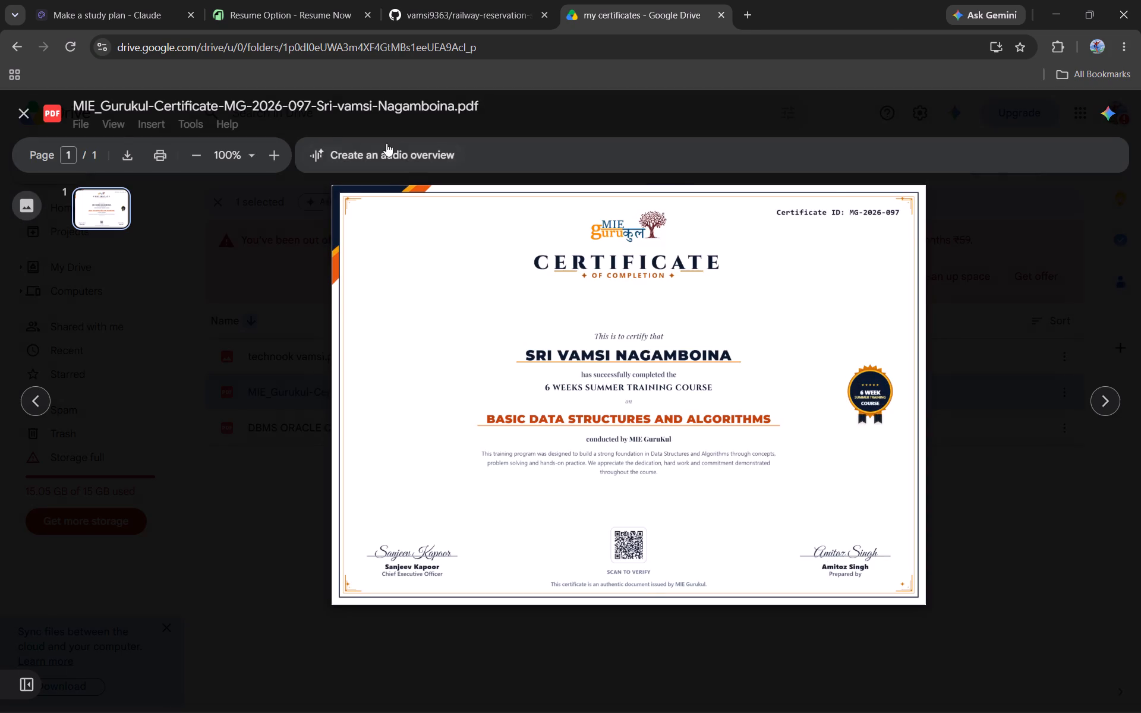
left_click_drag(489, 44, 66, 34)
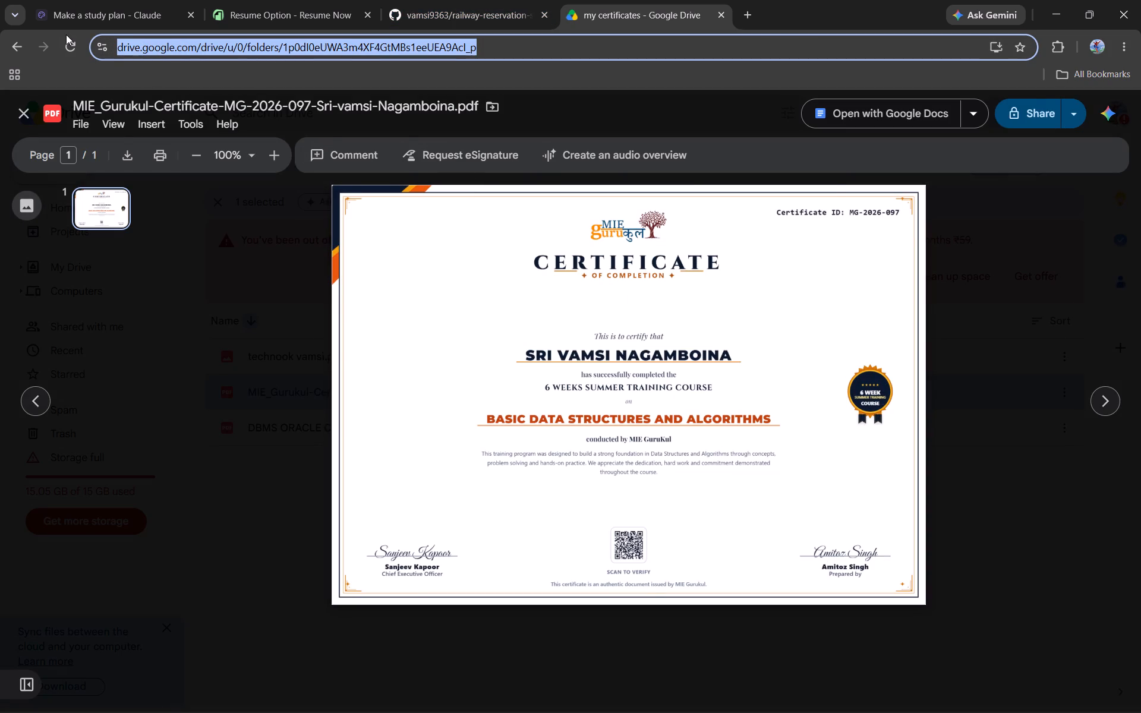
key("ctrl+c")
key("ctrl+c")
key("ctrl+c")
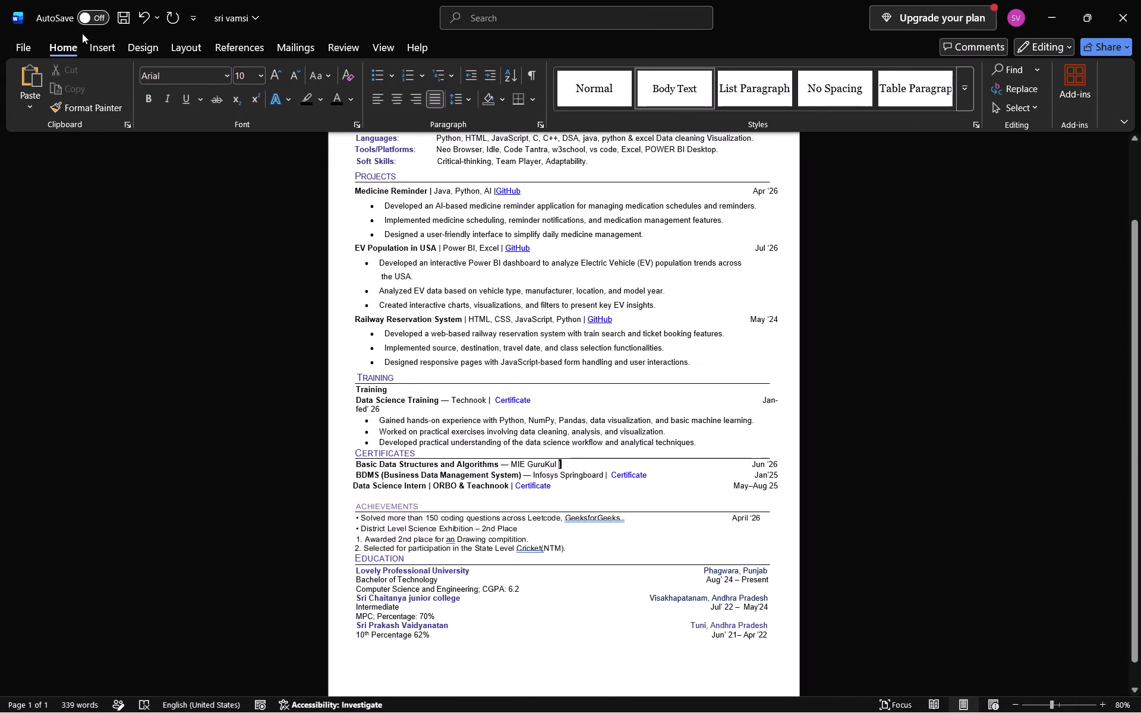
key("ctrl+v")
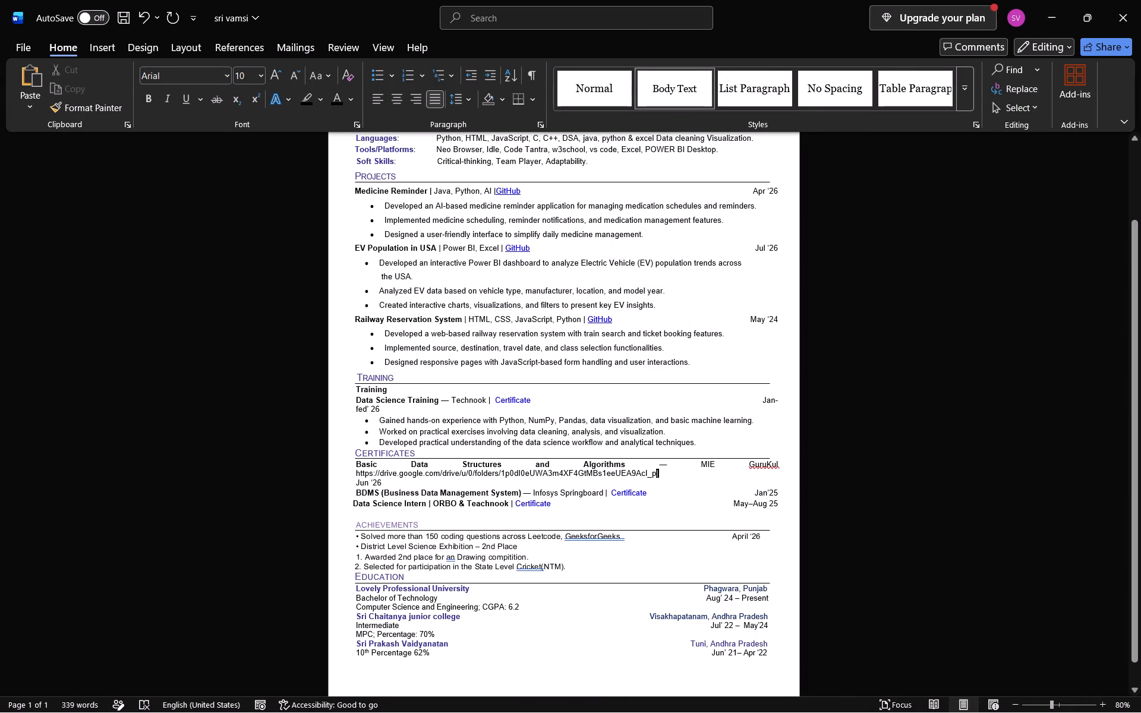
Convert the pasted Google Drive address after "MIE GuruKul" into a hyperlink with the display text "GitHub".
left_click_drag(659, 473, 365, 472)
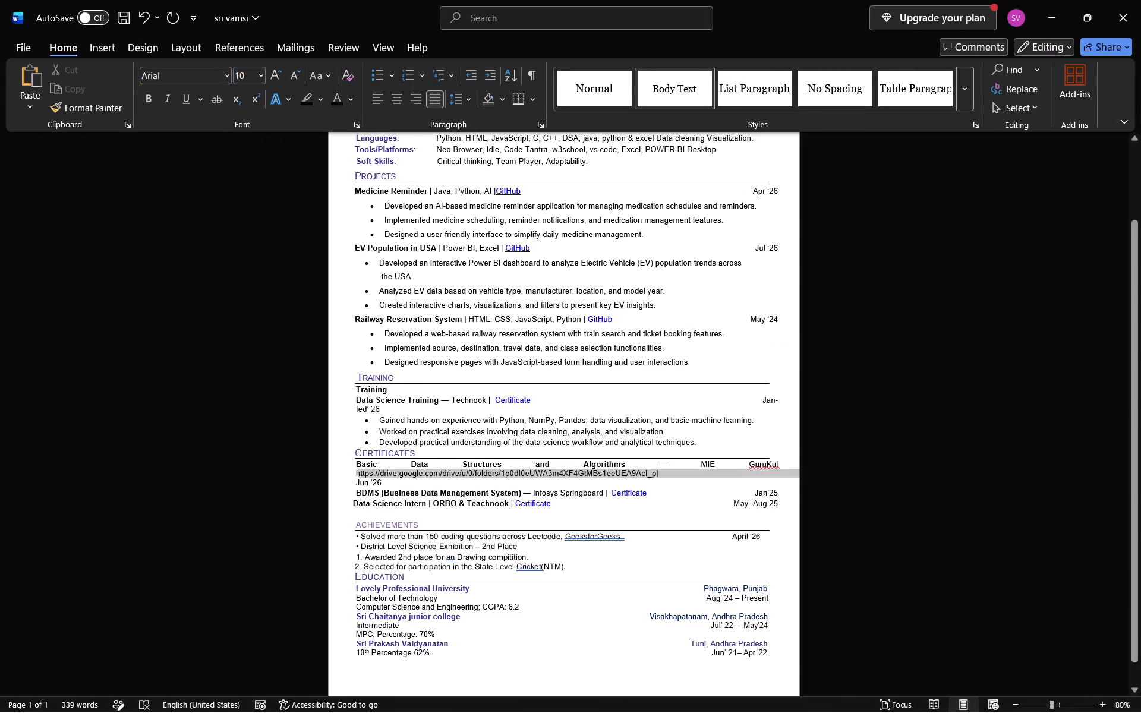
left_click_drag(365, 472, 361, 472)
key("ctrl+c")
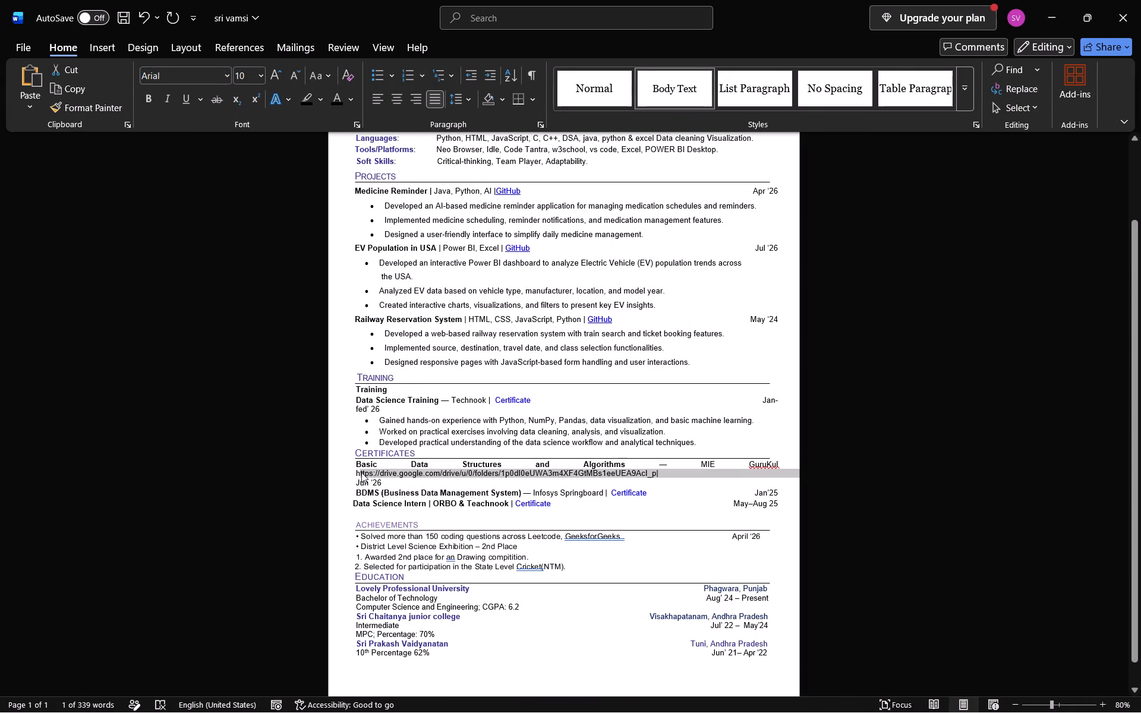
left_click_drag(356, 472, 663, 471)
left_click_drag(663, 471, 660, 473)
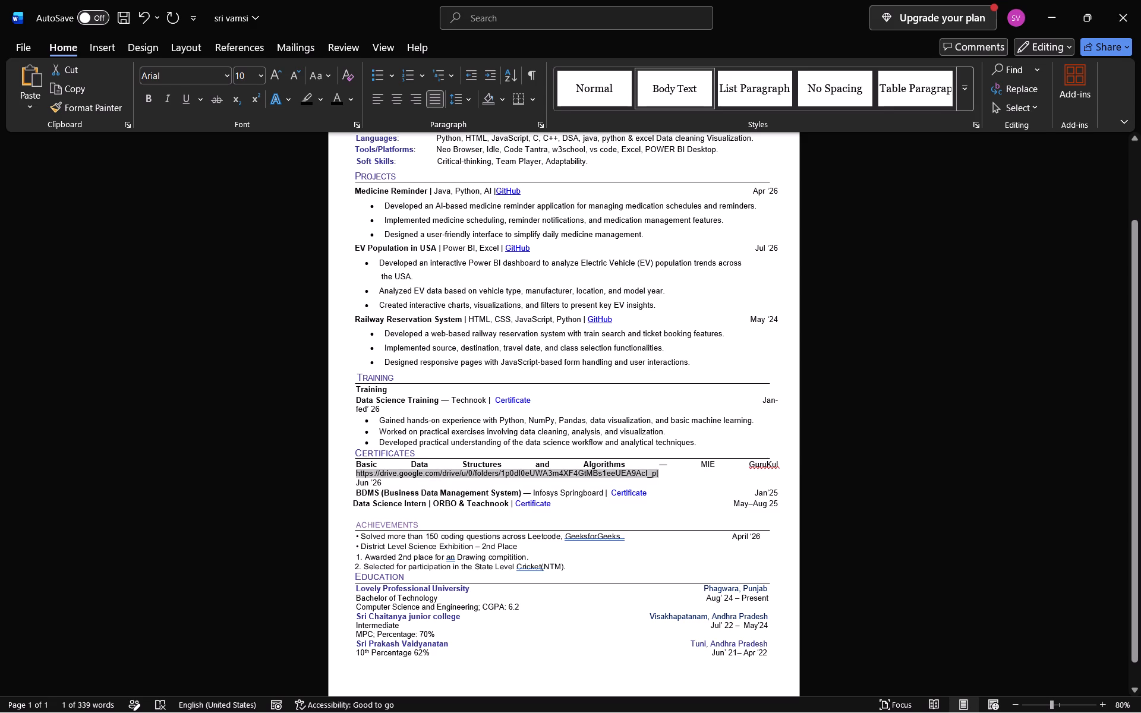
left_click_drag(660, 473, 655, 473)
key("ctrl+c")
key("ctrl+c")
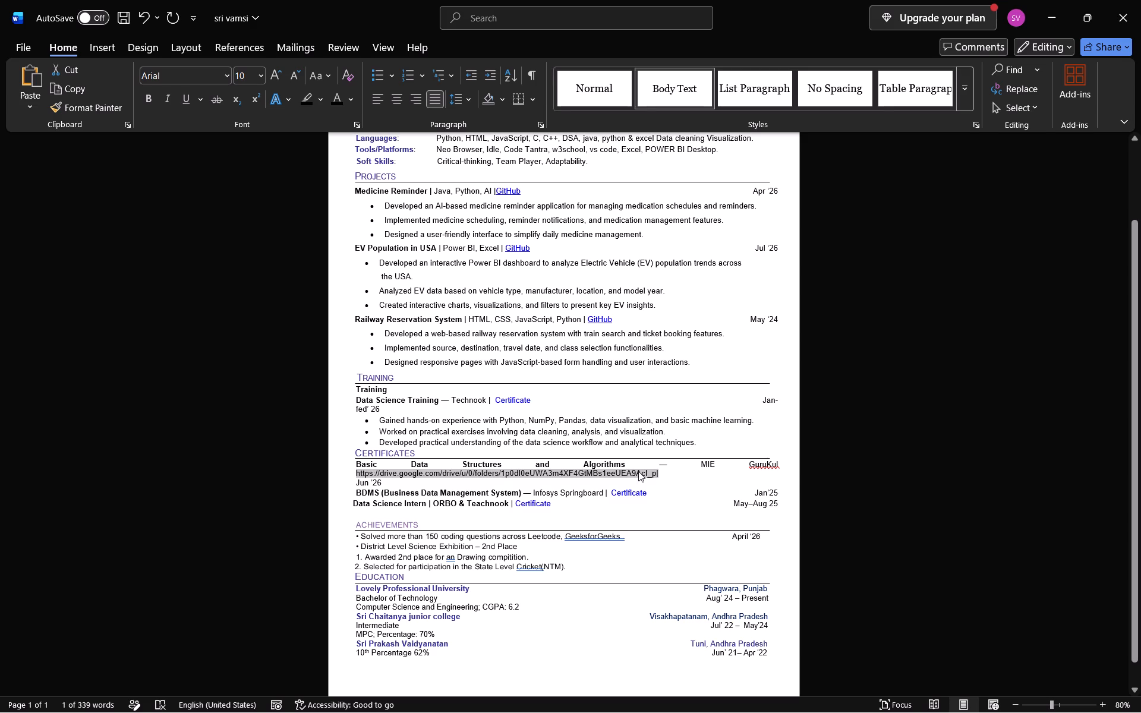
right_click(638, 471)
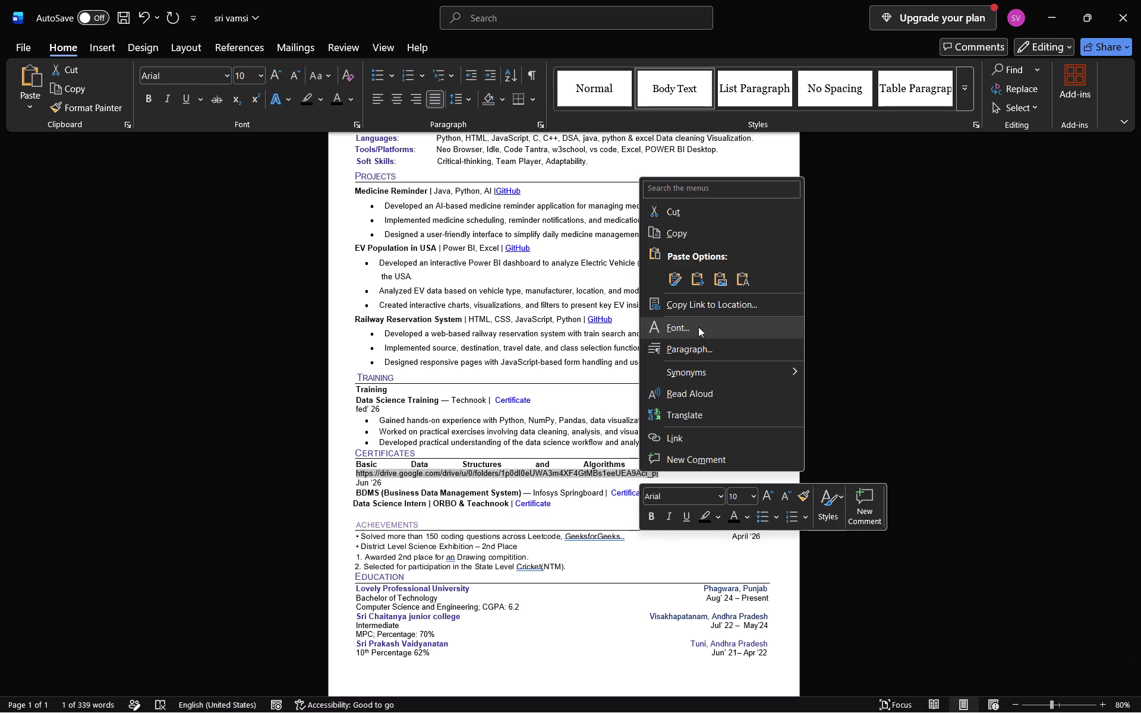
left_click(667, 433)
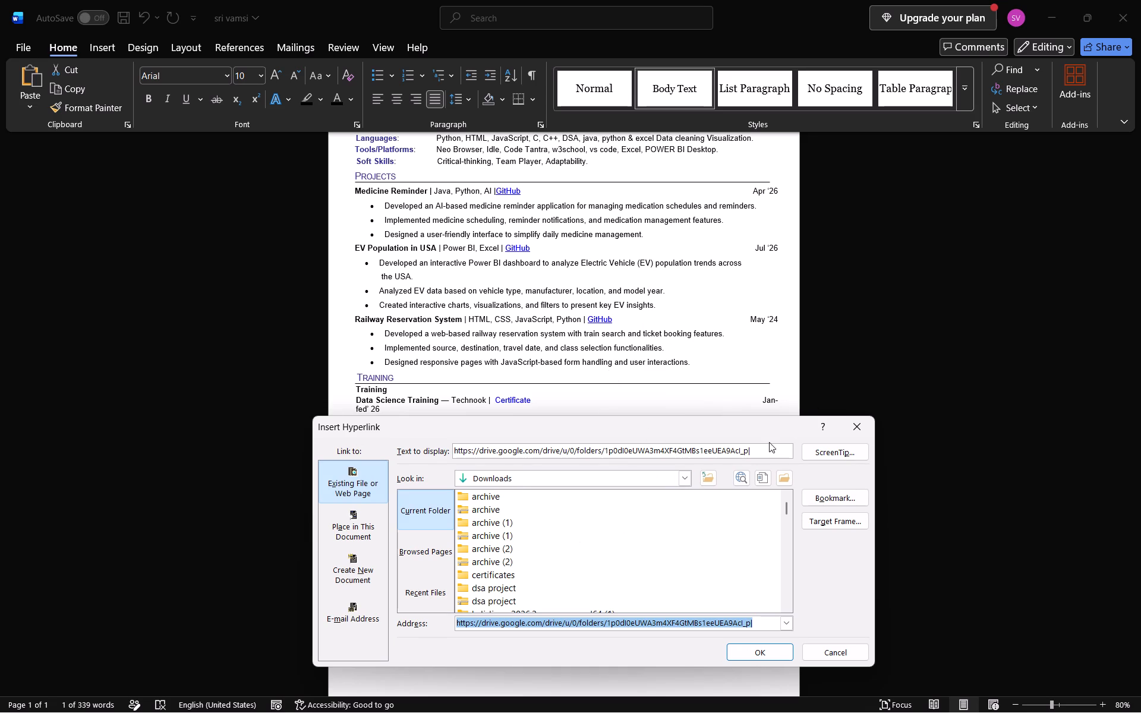
left_click_drag(752, 449, 373, 417)
key("BackSpace")
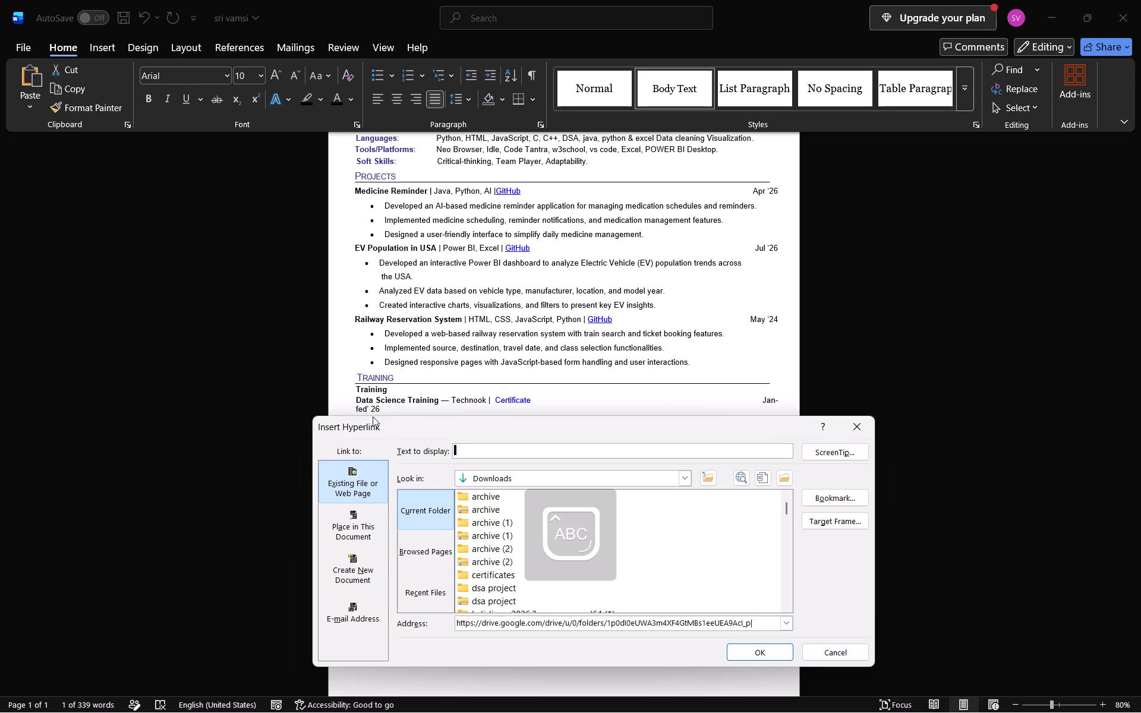
type("it")
key("Return")
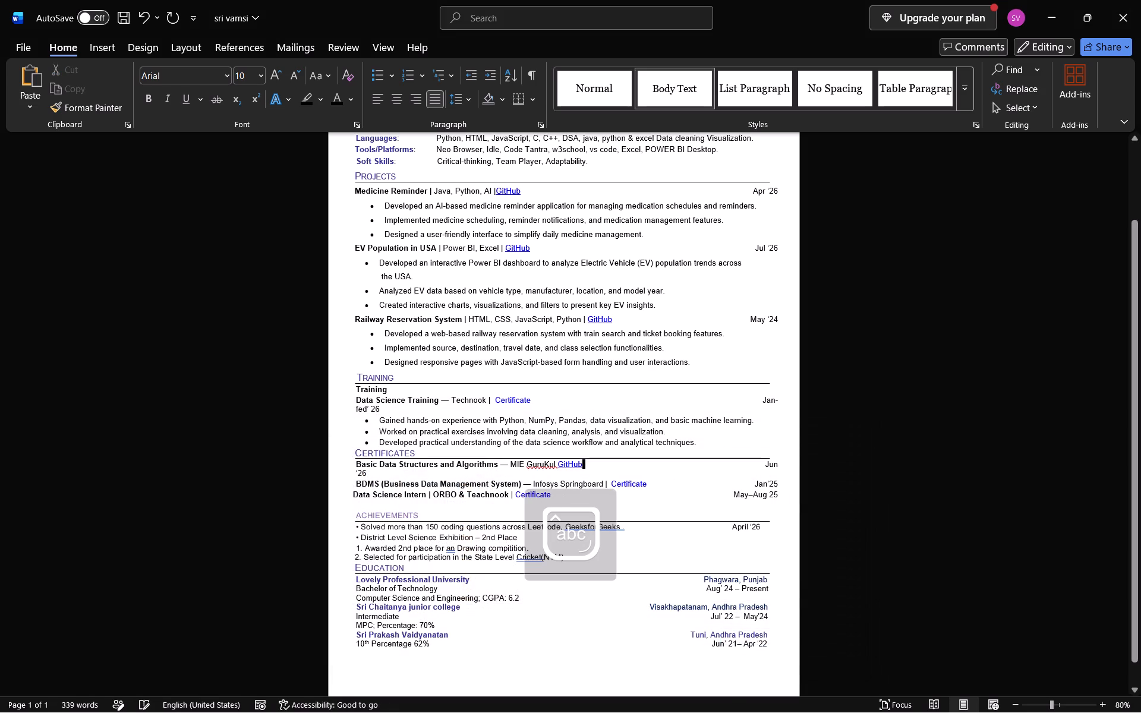
Edit the "GitHub" hyperlink in the Basic Data Structures and Algorithms line so its display text reads "Certificate".
left_click(566, 467)
right_click(566, 467)
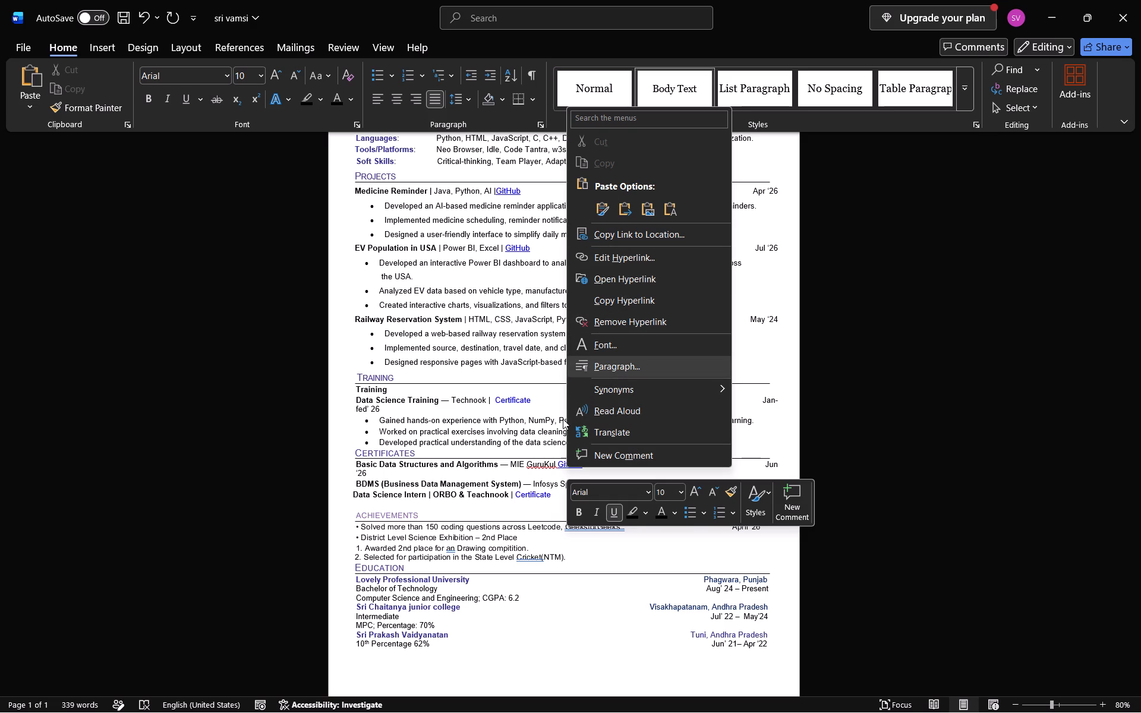
left_click(541, 452)
right_click(563, 463)
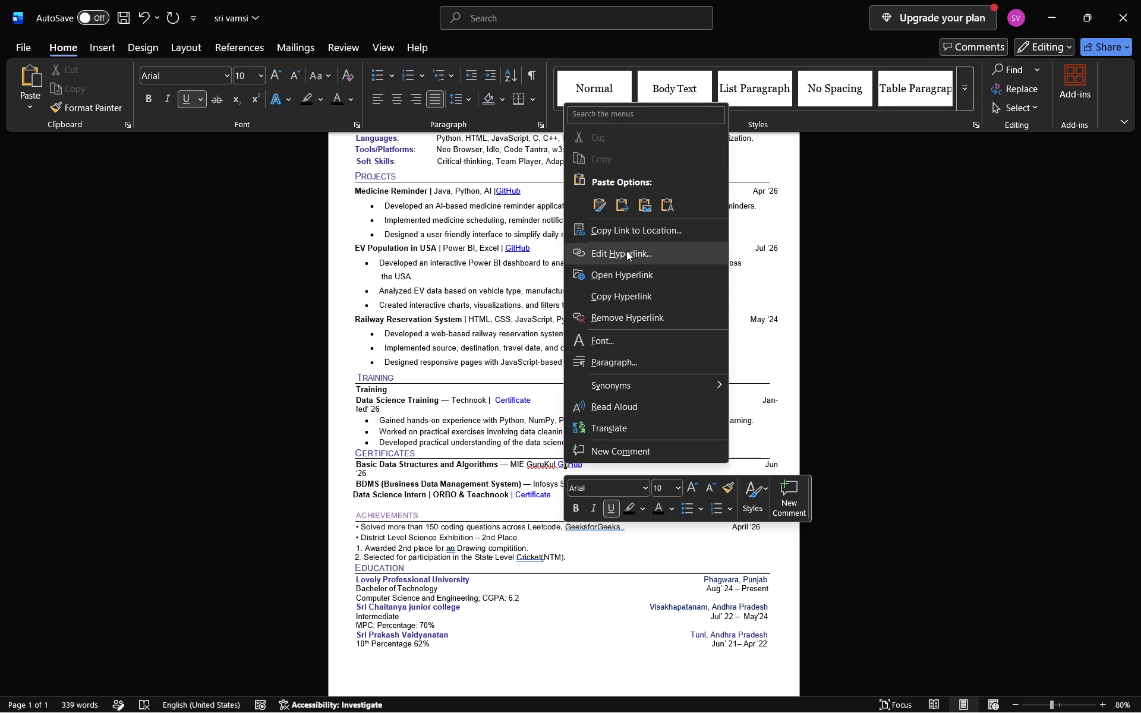
left_click(626, 251)
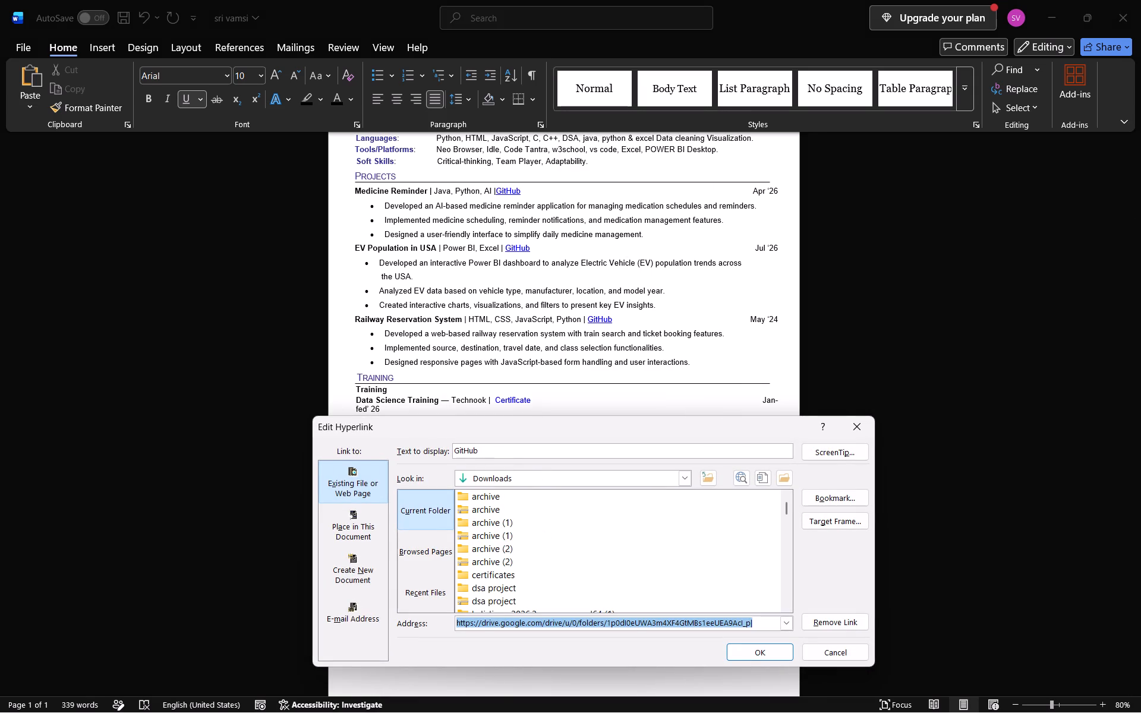
left_click_drag(492, 449, 421, 439)
key("BackSpace")
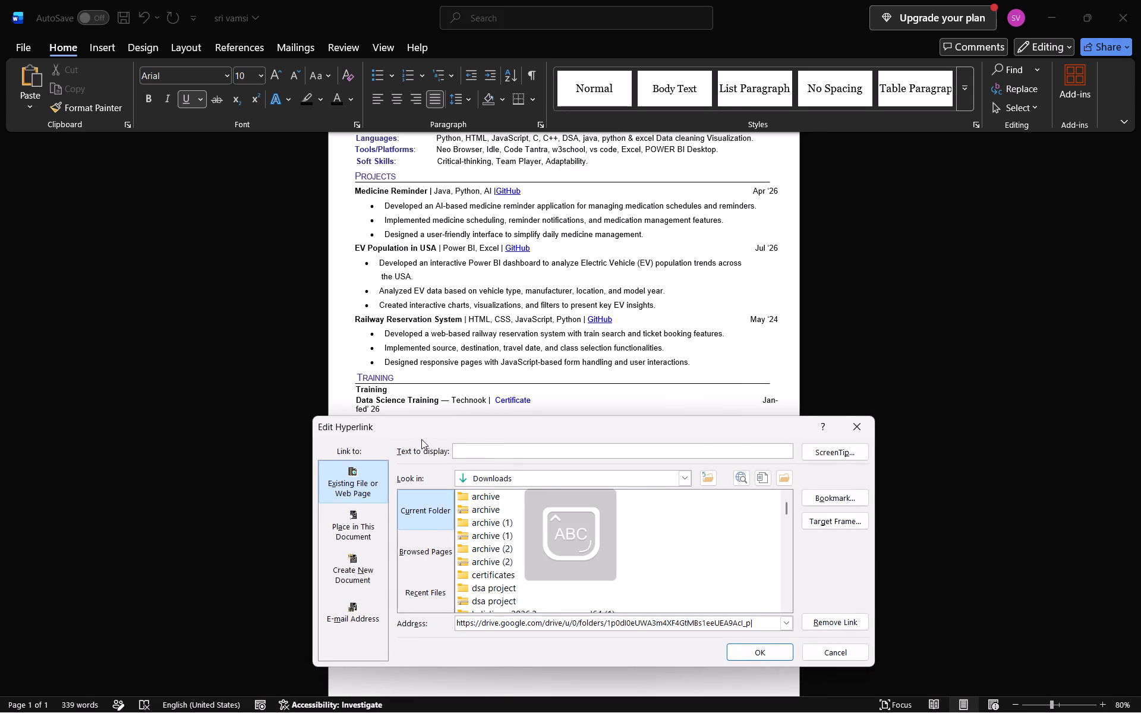
type("ertificate")
key("Return")
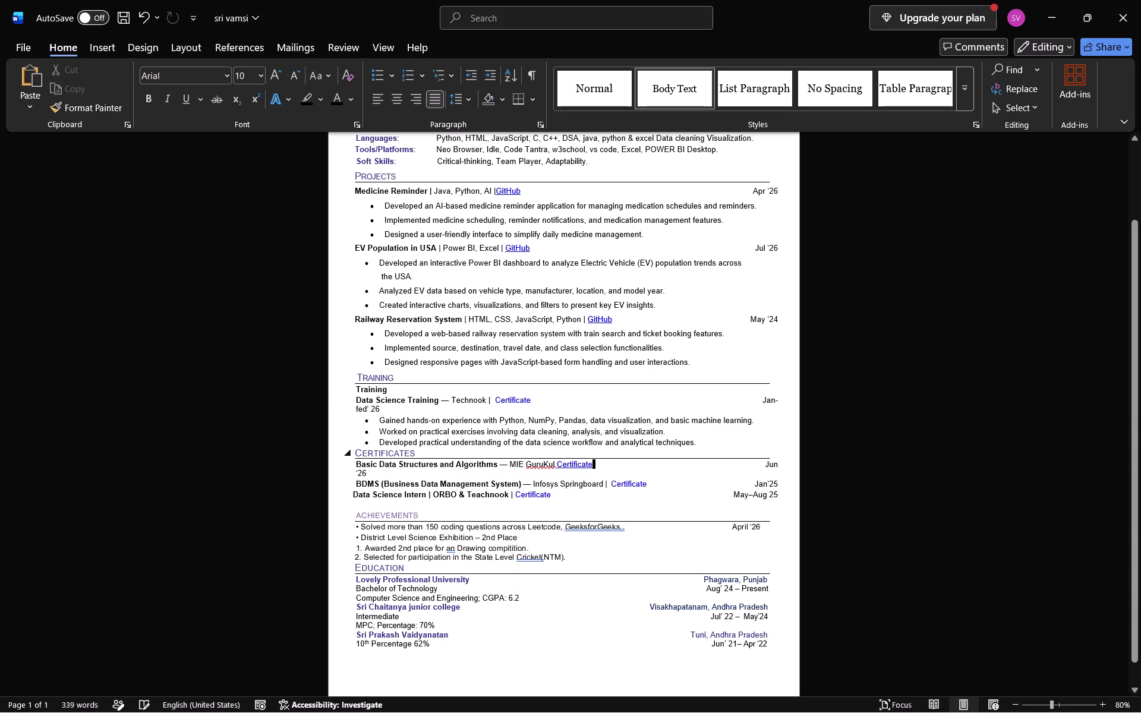
Ignore all spelling flags for "GuruKul" in the Basic Data Structures and Algorithms line.
left_click(543, 464)
right_click(543, 464)
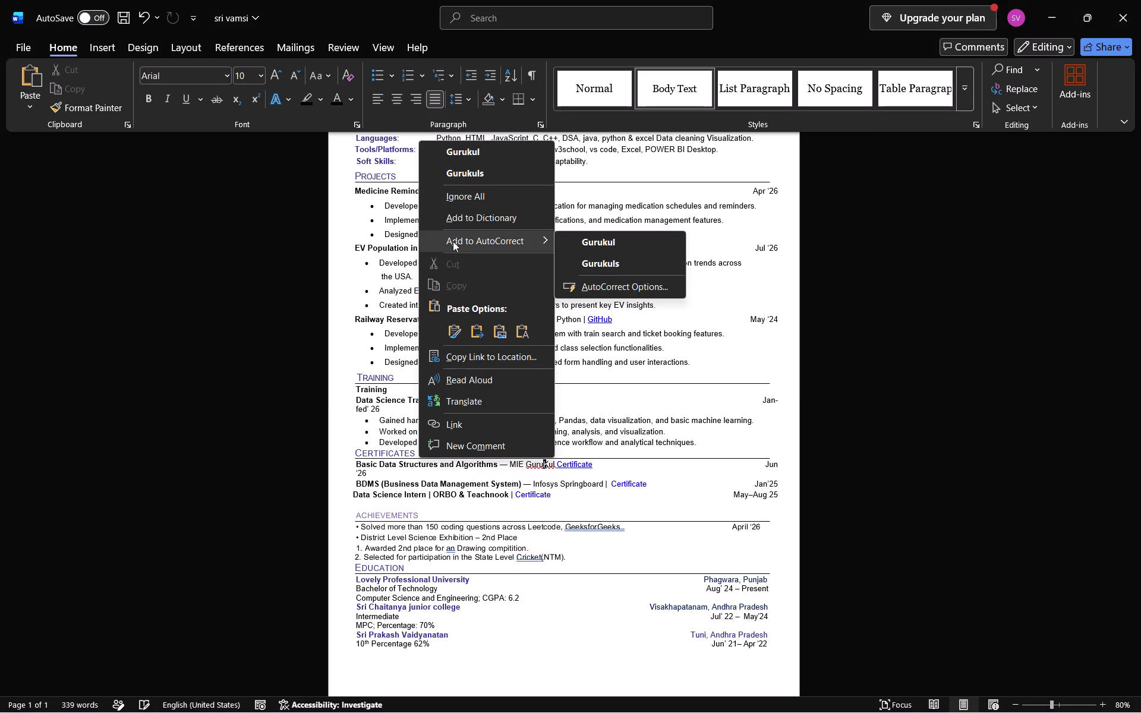
left_click(449, 195)
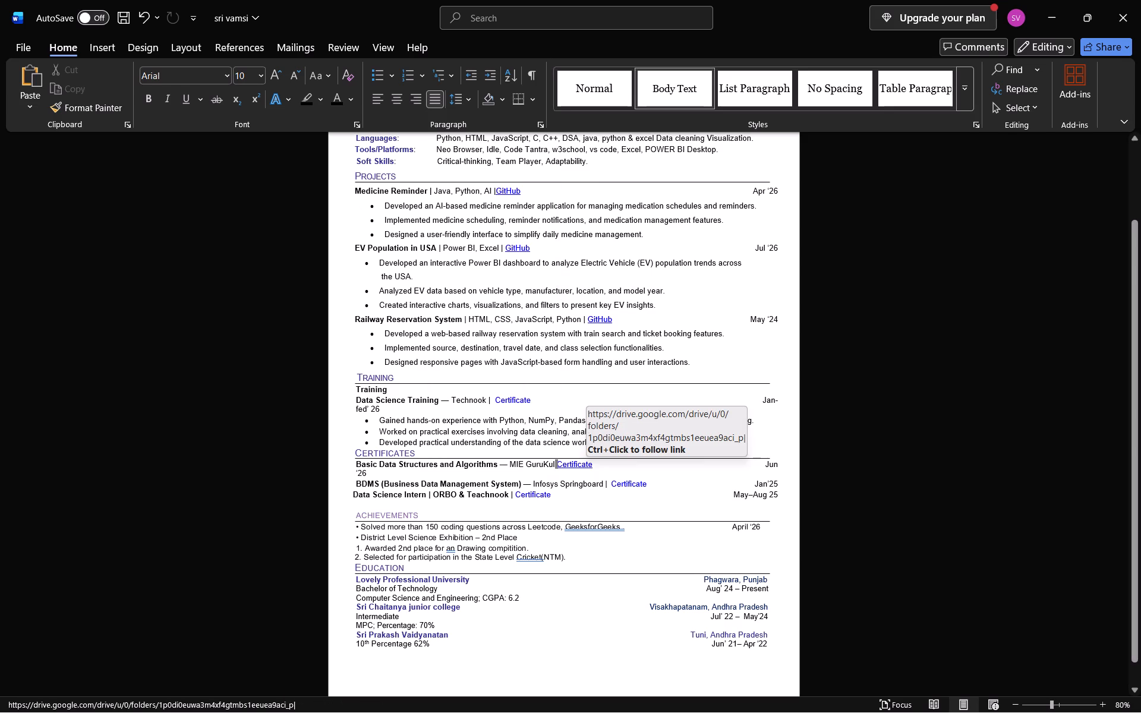
Insert a "|" separator with a space before it between "GuruKul" and the "Certificate" link.
key("shift+bar")
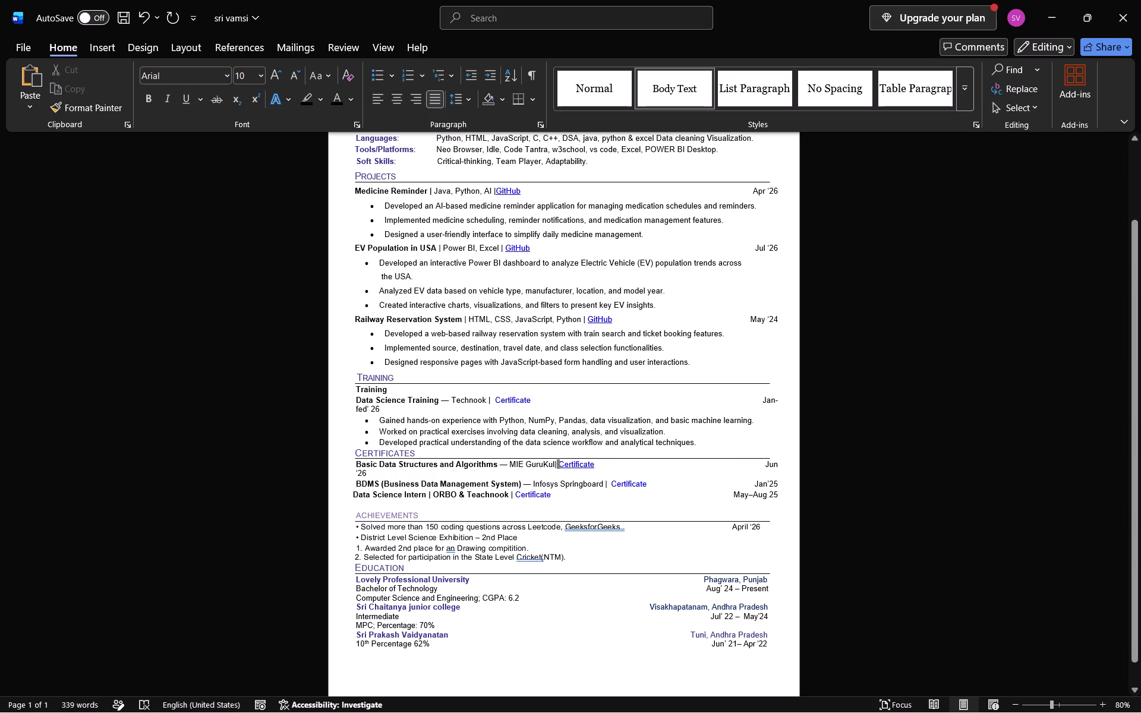
key("Left")
key("space")
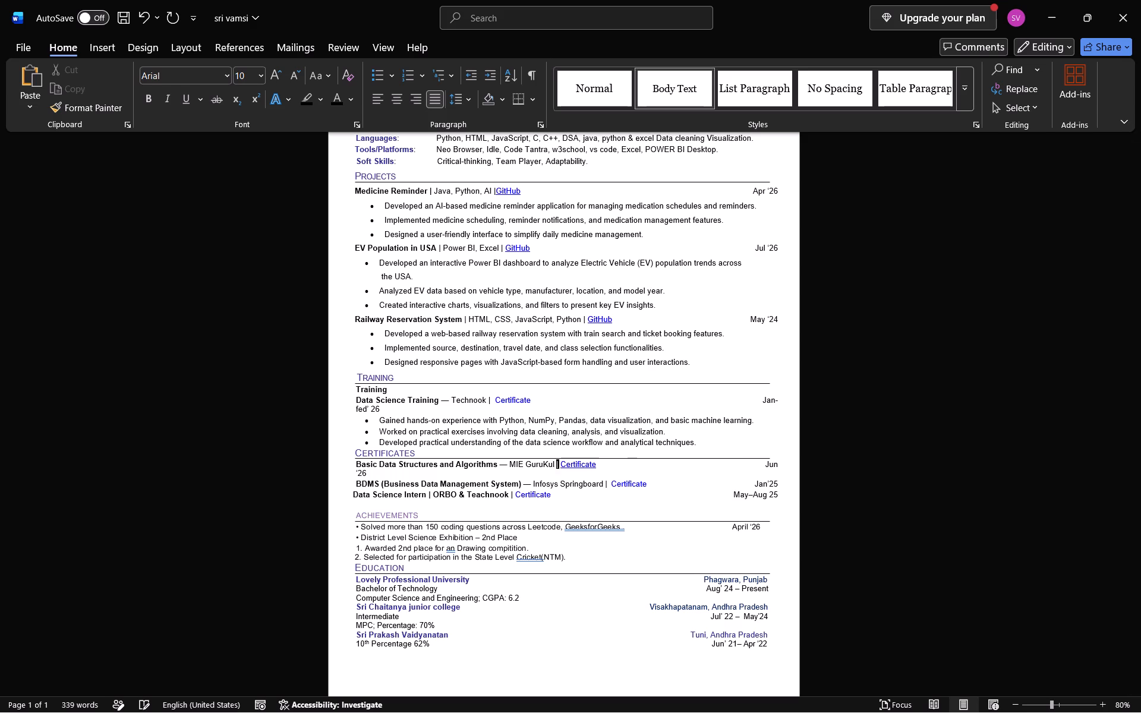
left_click(603, 468)
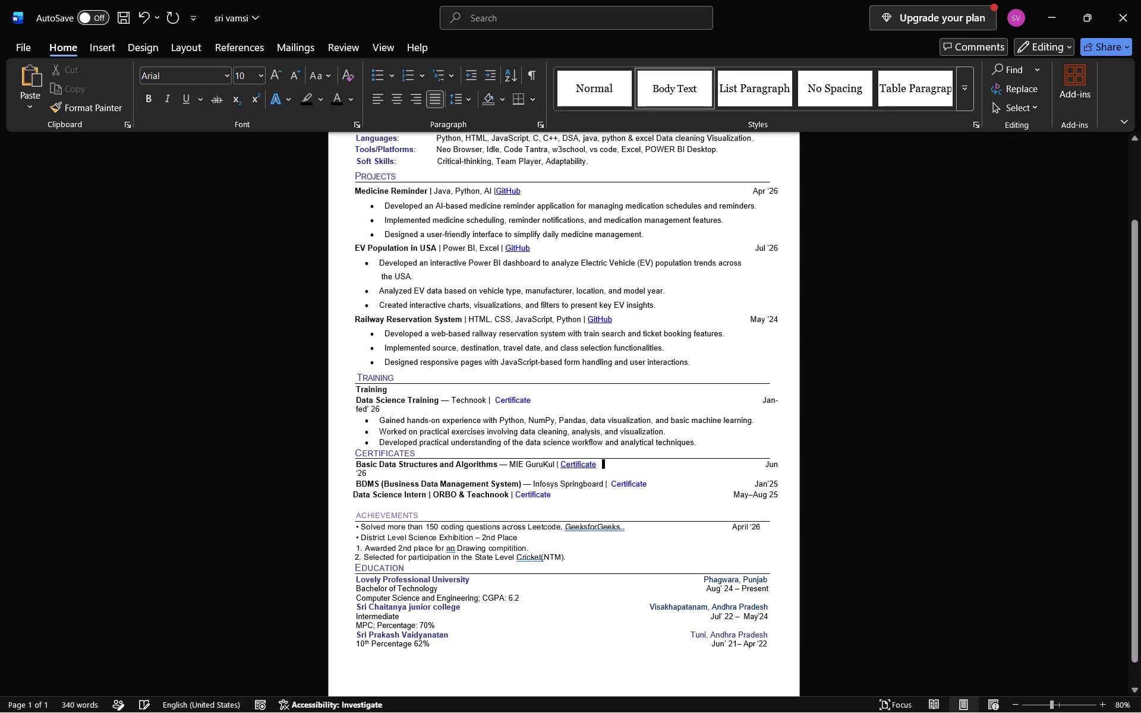
Remove the underline from the "Certificate" link in the Basic Data Structures and Algorithms line.
left_click(580, 466)
right_click(580, 466)
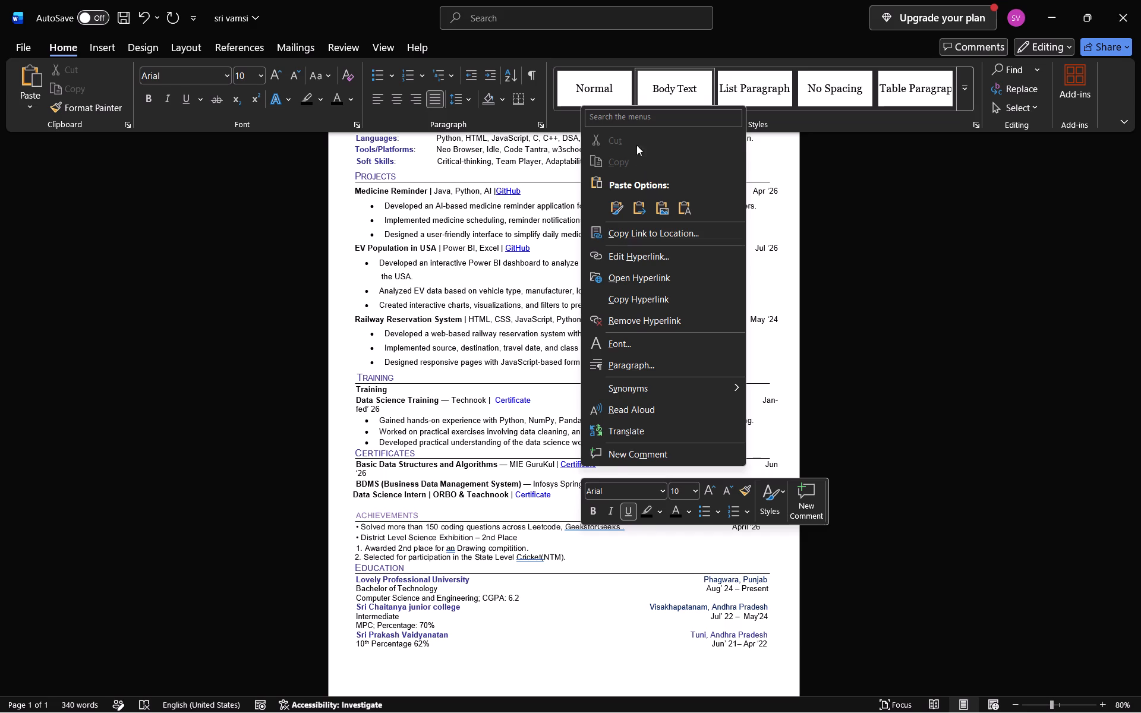
left_click(568, 462)
right_click(568, 462)
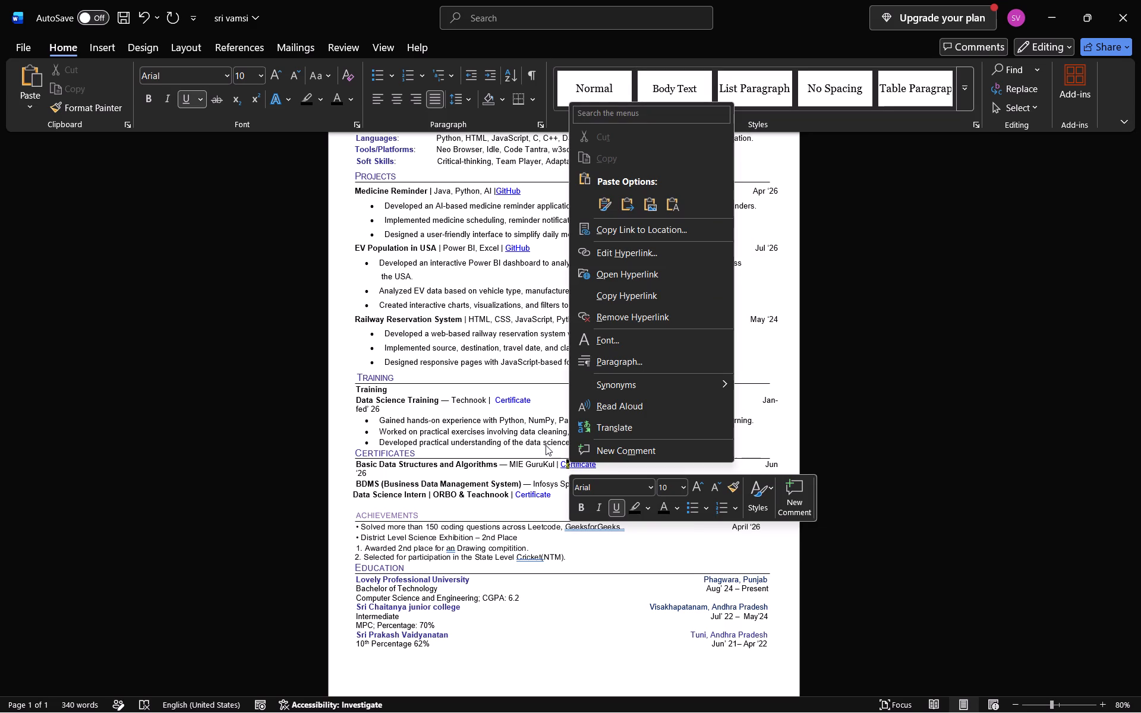
left_click(617, 509)
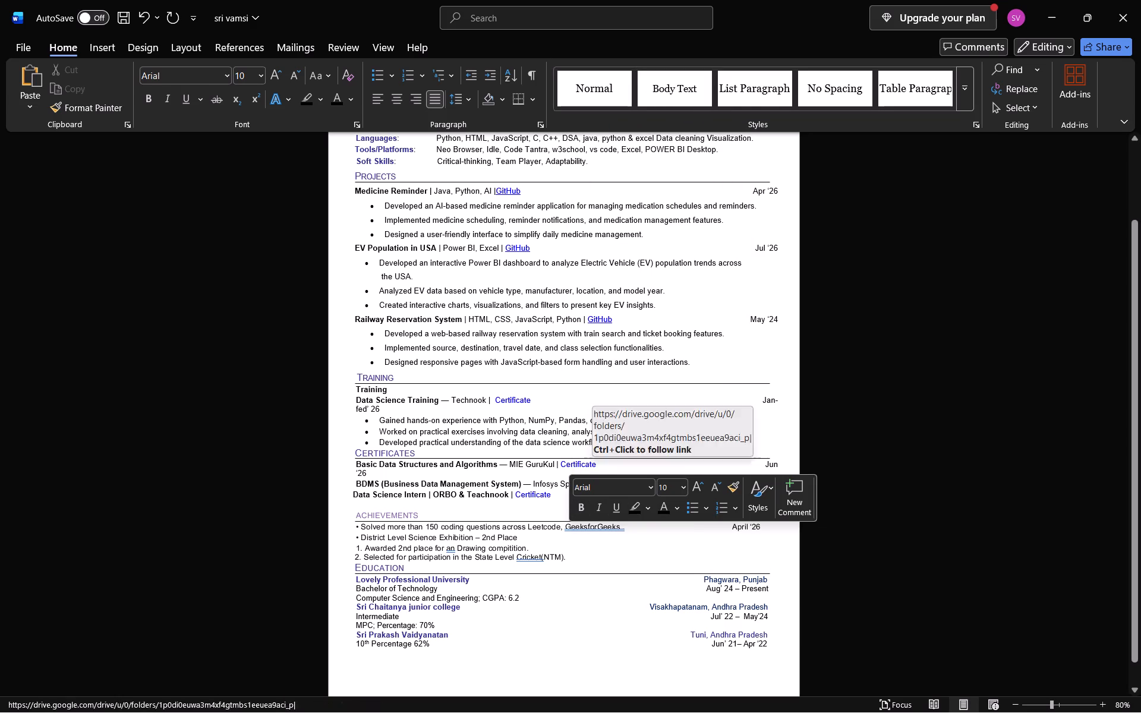
left_click(585, 461)
left_click(495, 629)
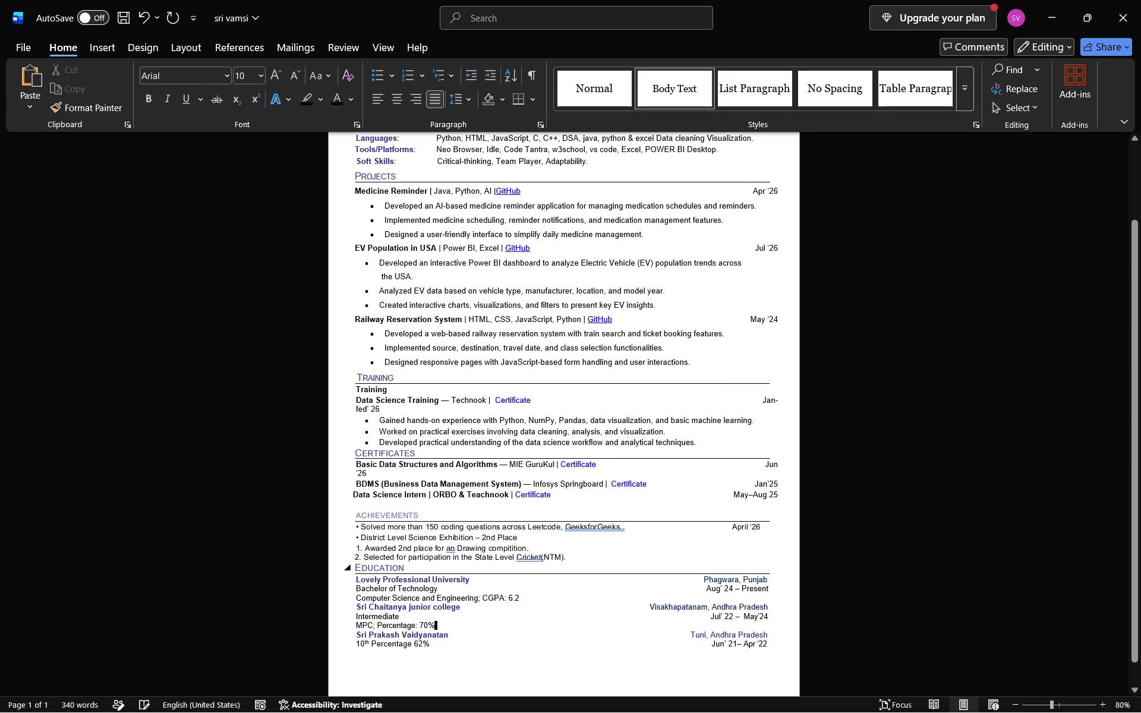
Ignore once the grammar flags on "GeeksforGeeks ." and "Cricket(NTM)" in the Achievements section.
left_click(598, 525)
right_click(598, 525)
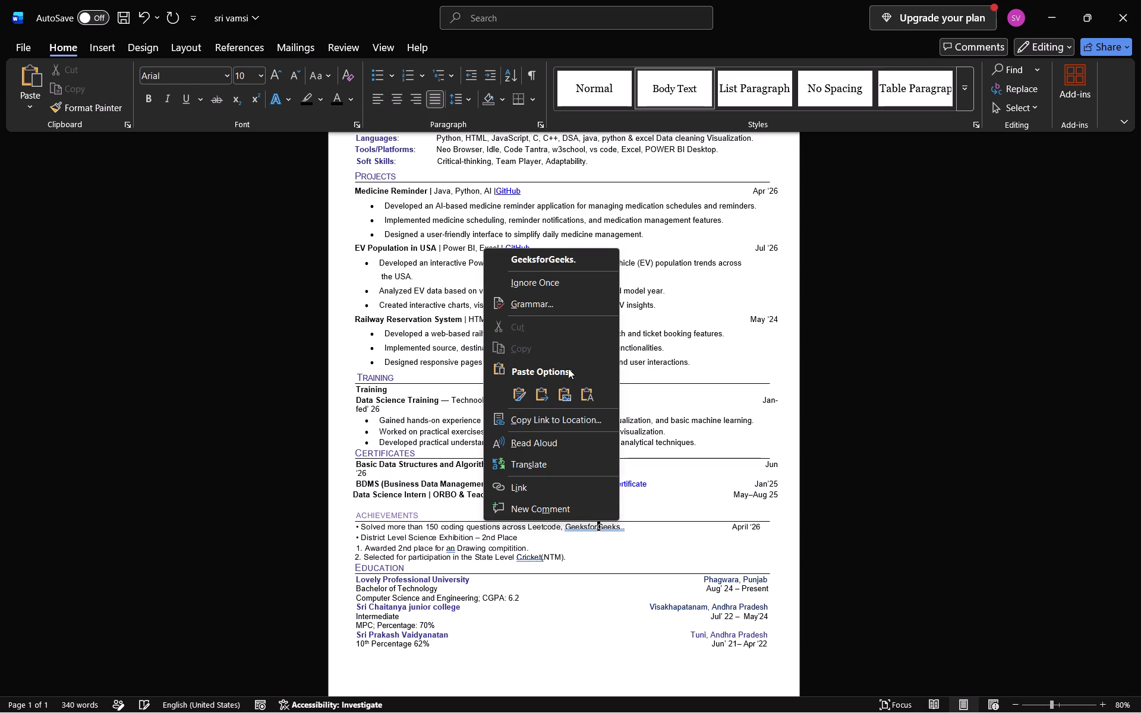
left_click(554, 290)
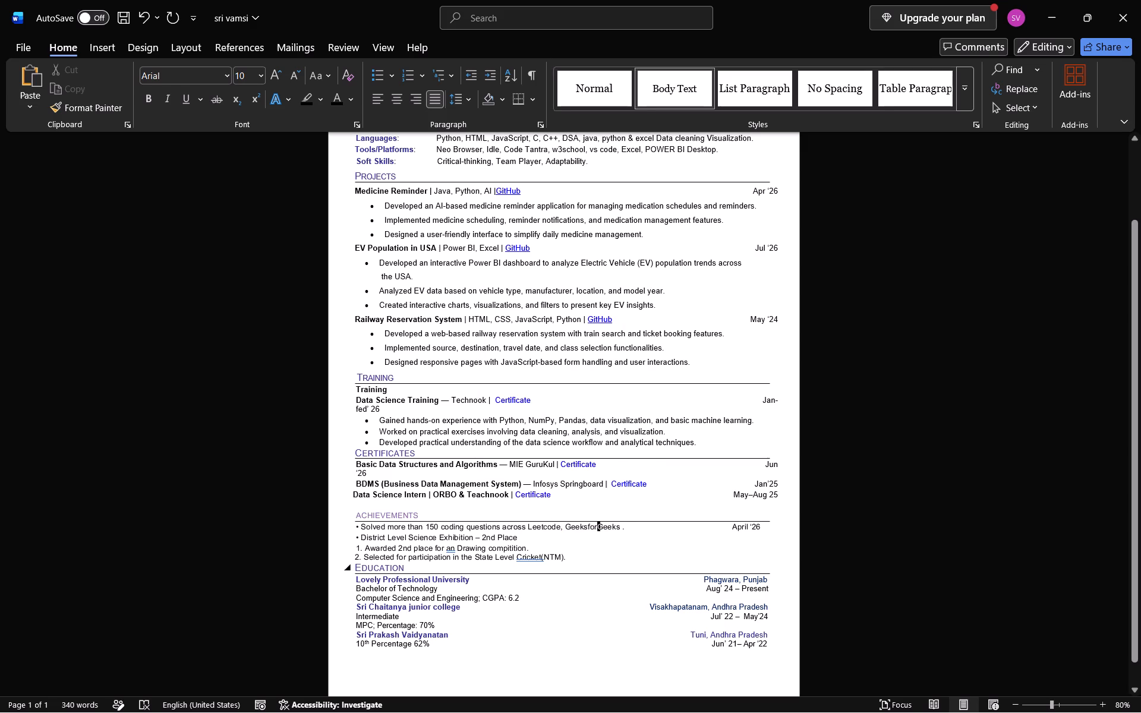
left_click(529, 560)
right_click(529, 560)
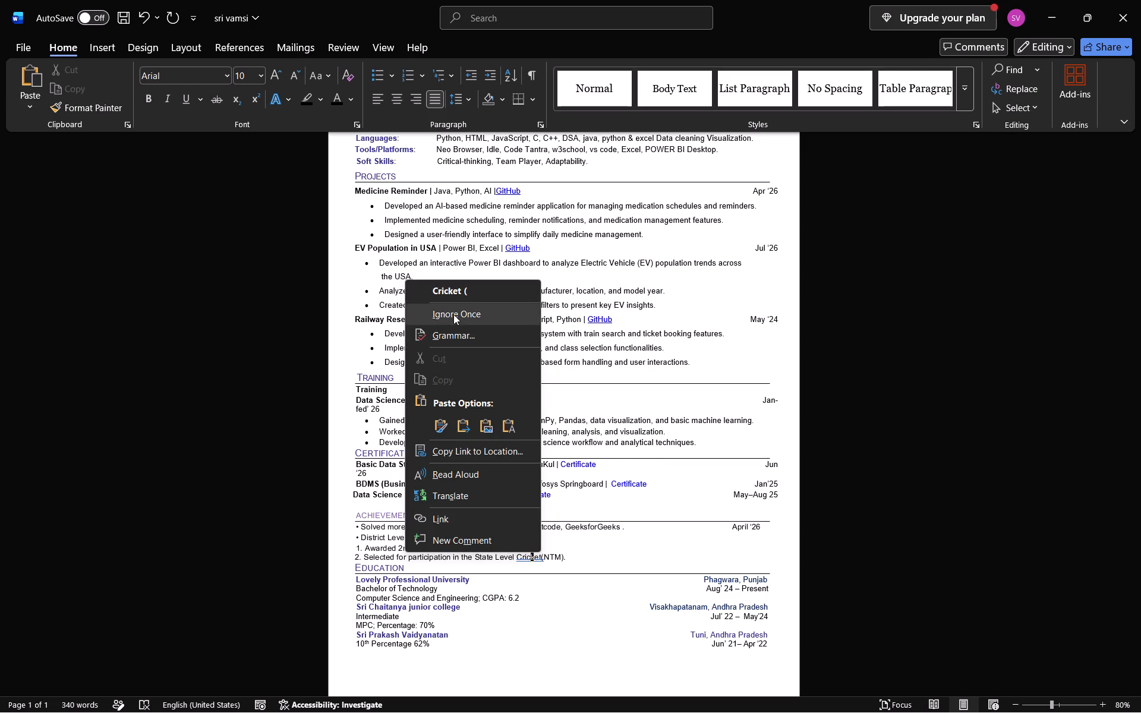
left_click(453, 314)
Review the layout of the whole résumé page, from the Education section back up to the header and Projects.
scroll(500, 642, "down", 3, "ctrl")
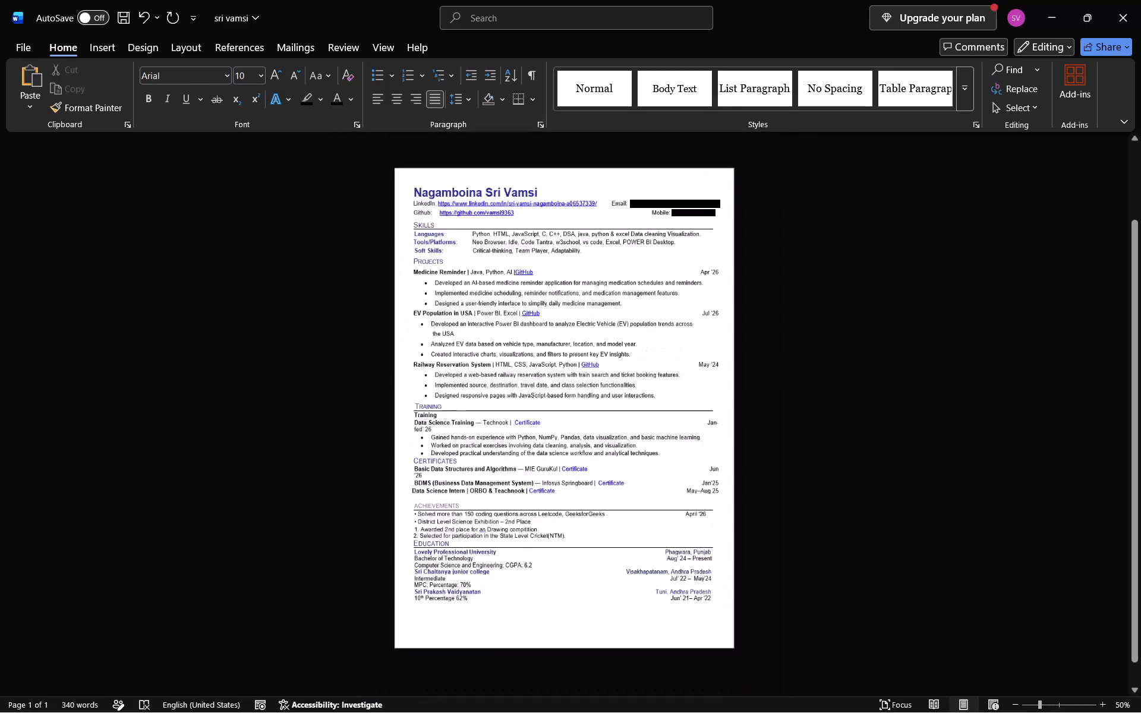
scroll(528, 563, "up", 1)
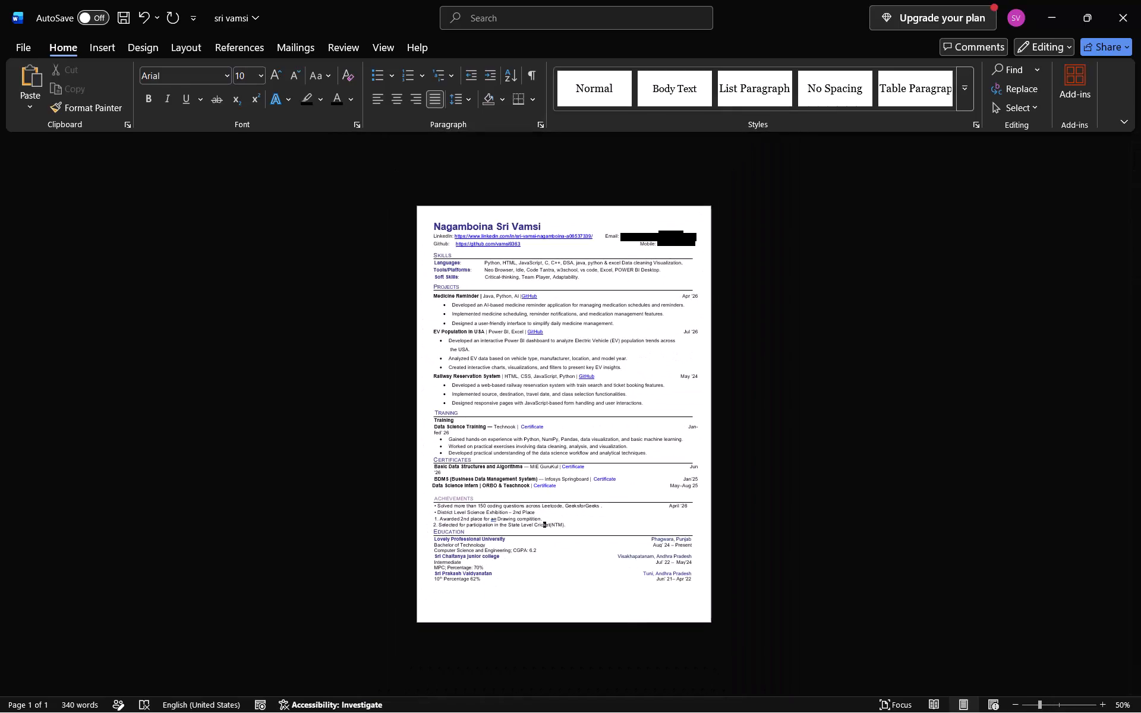
scroll(528, 563, "up", 1)
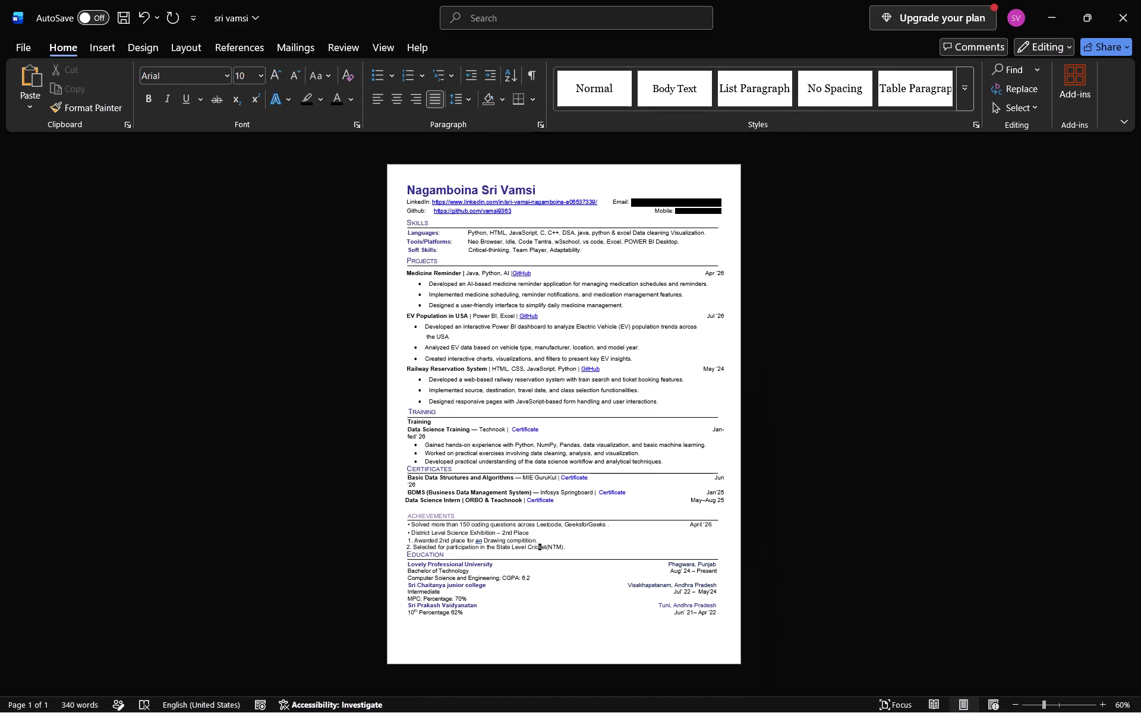
scroll(543, 564, "up", 4, "ctrl")
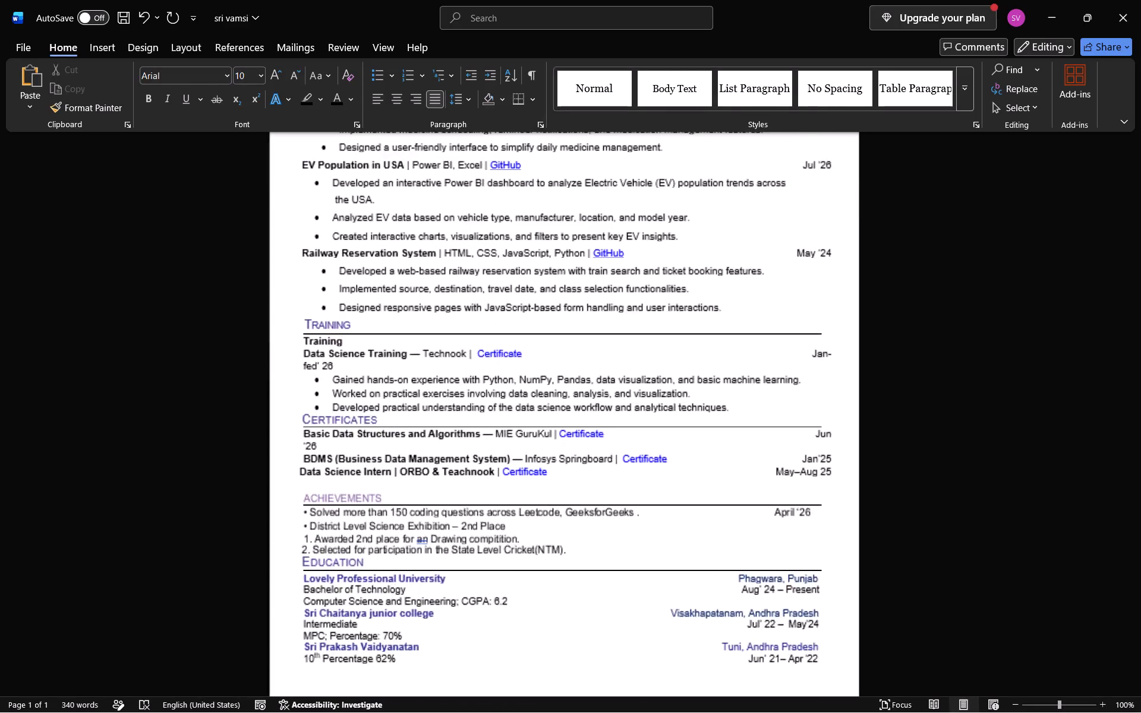
scroll(543, 564, "up", 12)
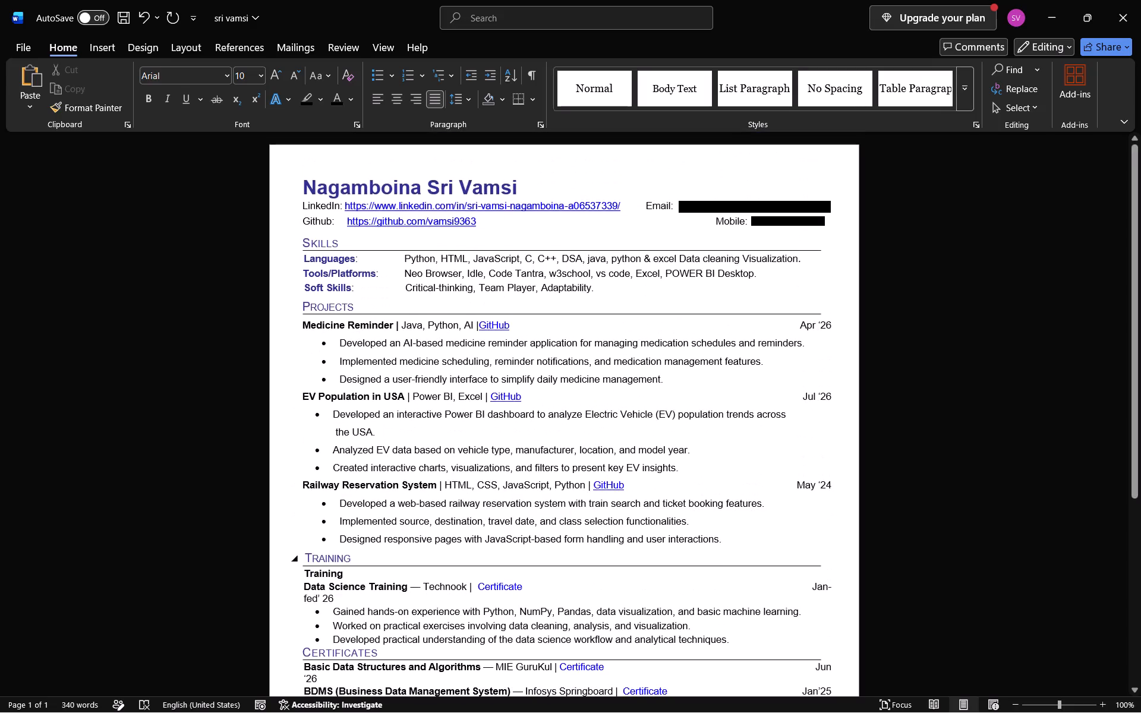
scroll(543, 564, "up", 1, "ctrl")
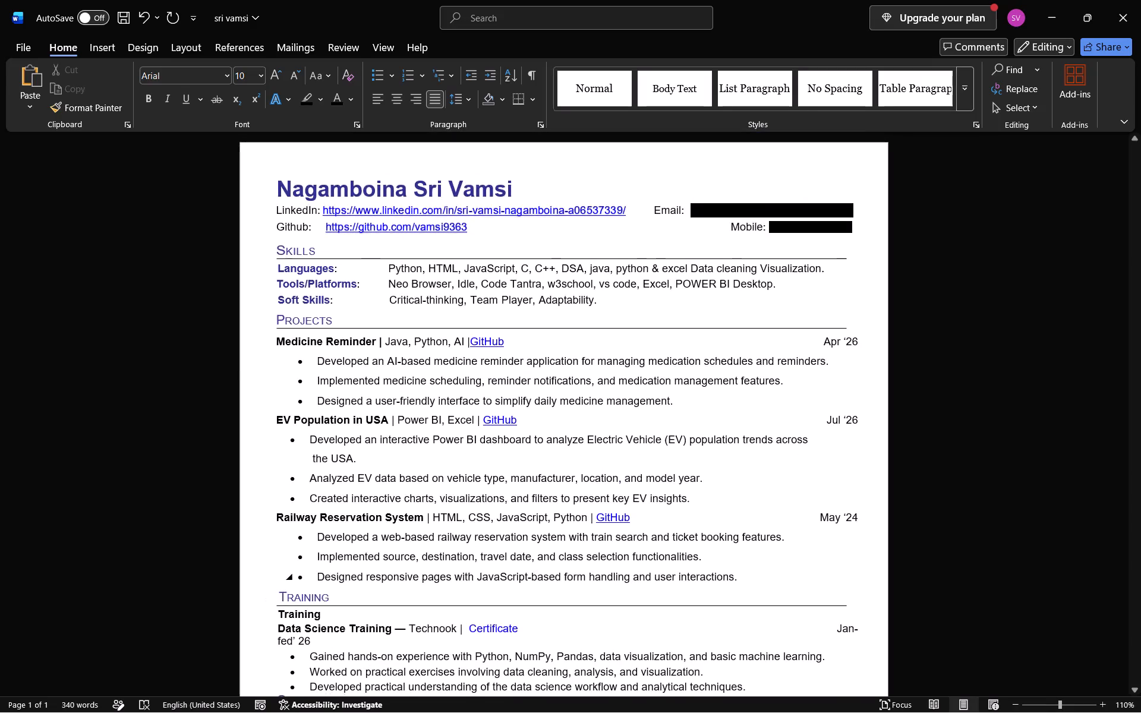
scroll(543, 564, "up", 1)
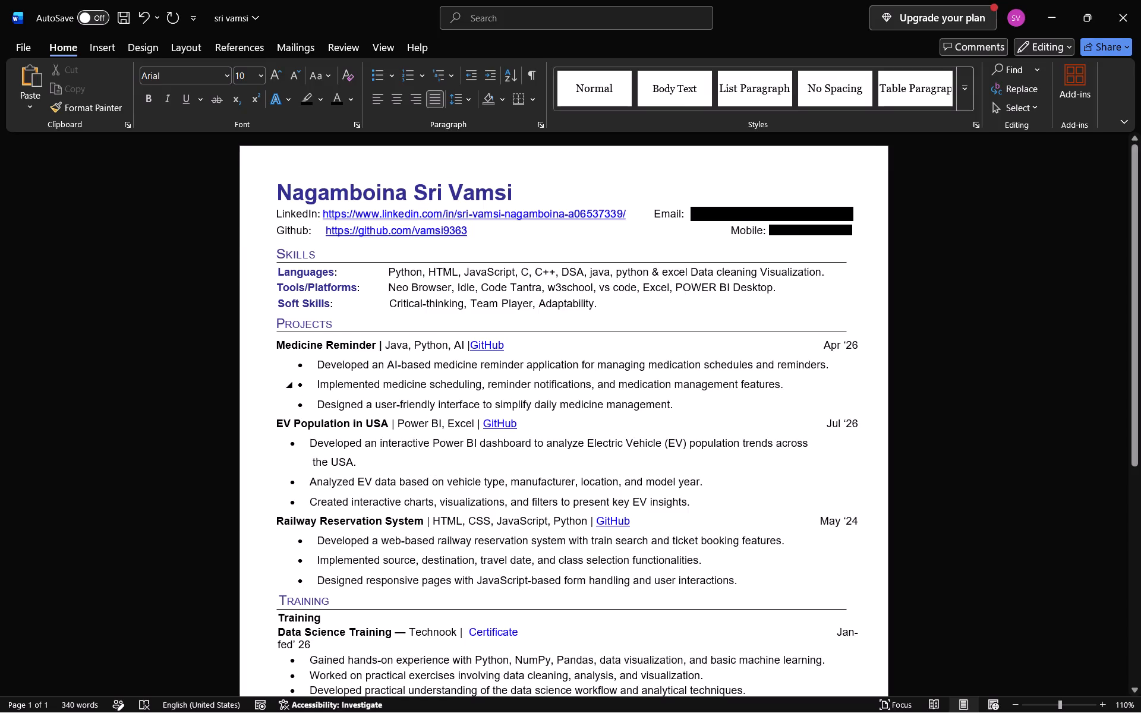
Examine the overall page layout and the alignment of the project entries from the header through the Certificates section.
scroll(453, 569, "down", 4, "ctrl")
scroll(453, 569, "up", 10)
scroll(453, 569, "down", 5, "ctrl")
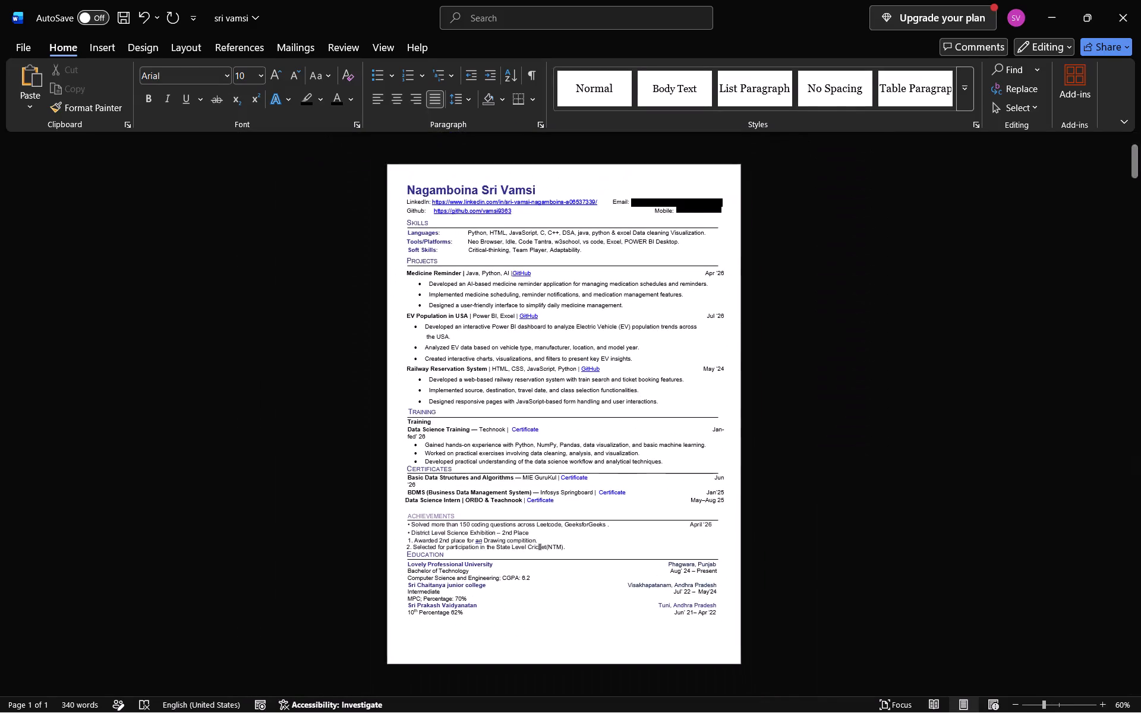
scroll(453, 569, "up", 5, "ctrl")
scroll(453, 569, "up", 5)
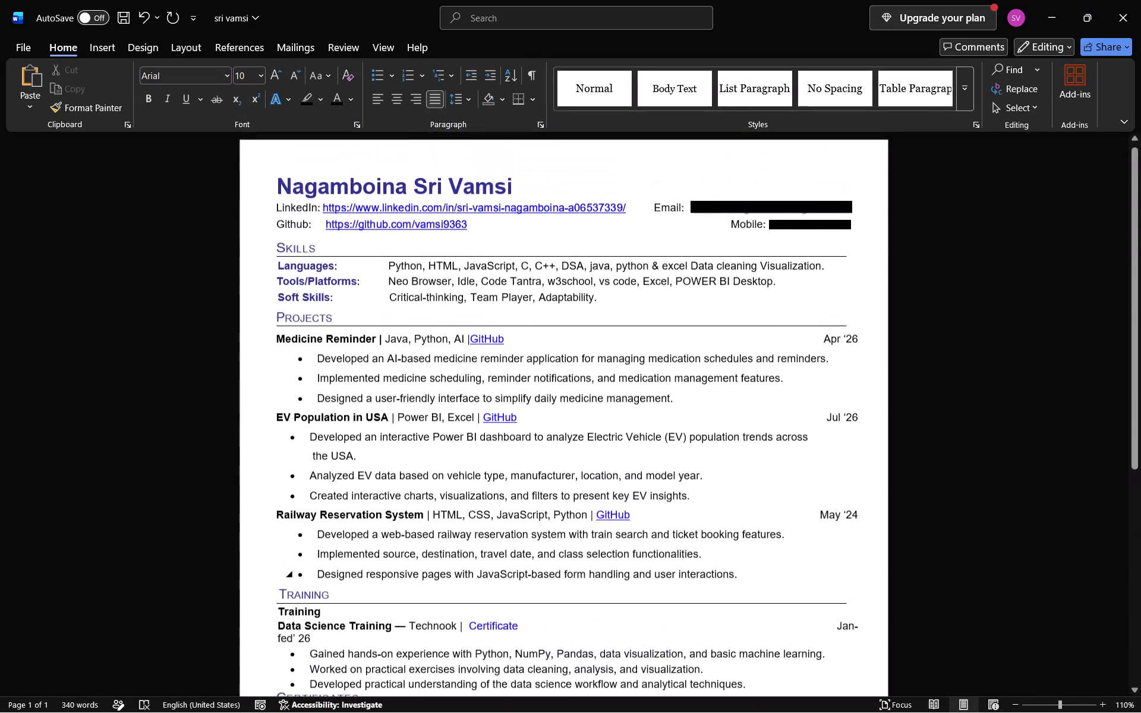
scroll(453, 569, "down", 1)
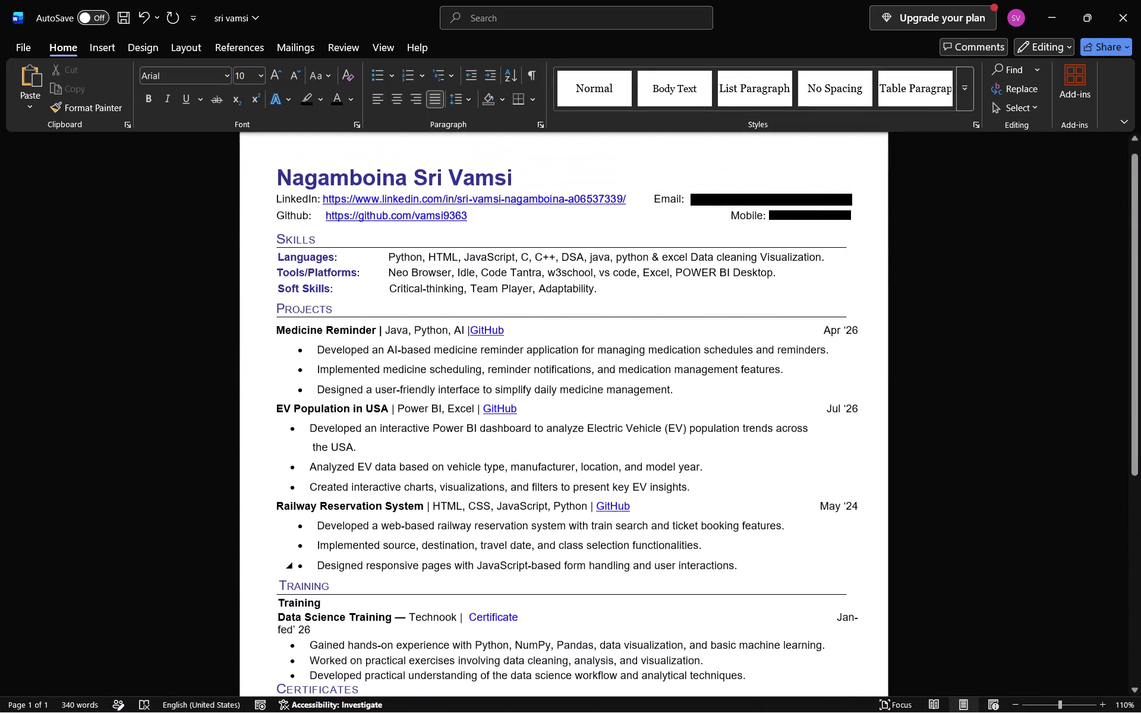
scroll(453, 569, "down", 1)
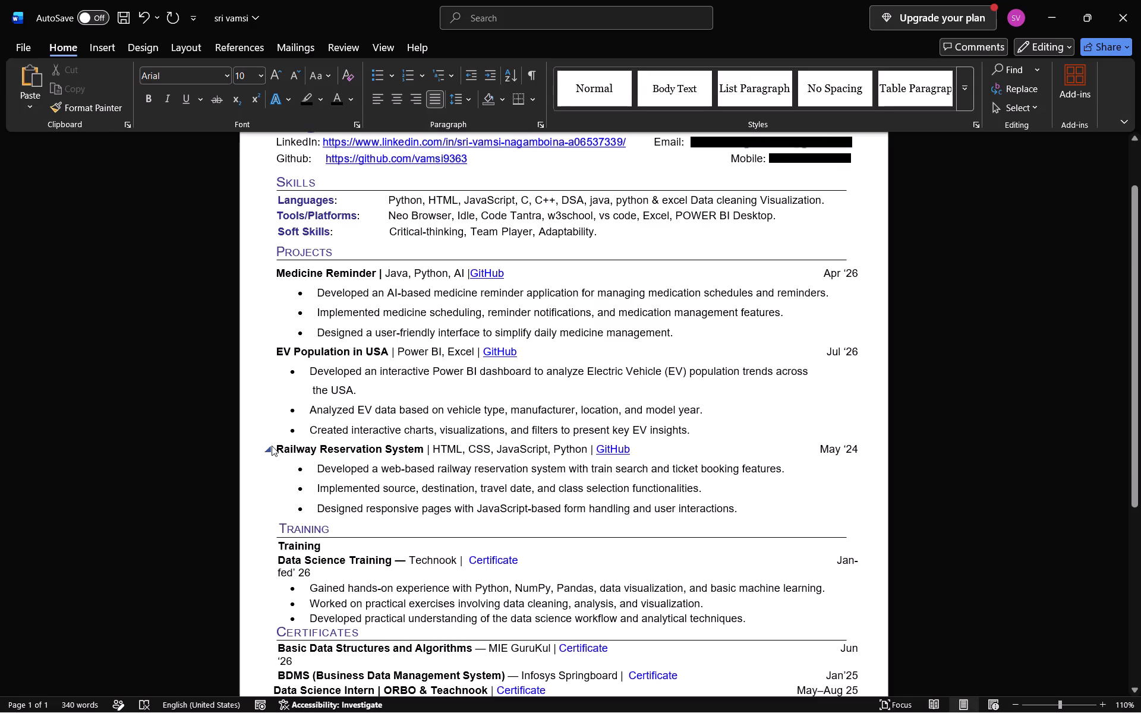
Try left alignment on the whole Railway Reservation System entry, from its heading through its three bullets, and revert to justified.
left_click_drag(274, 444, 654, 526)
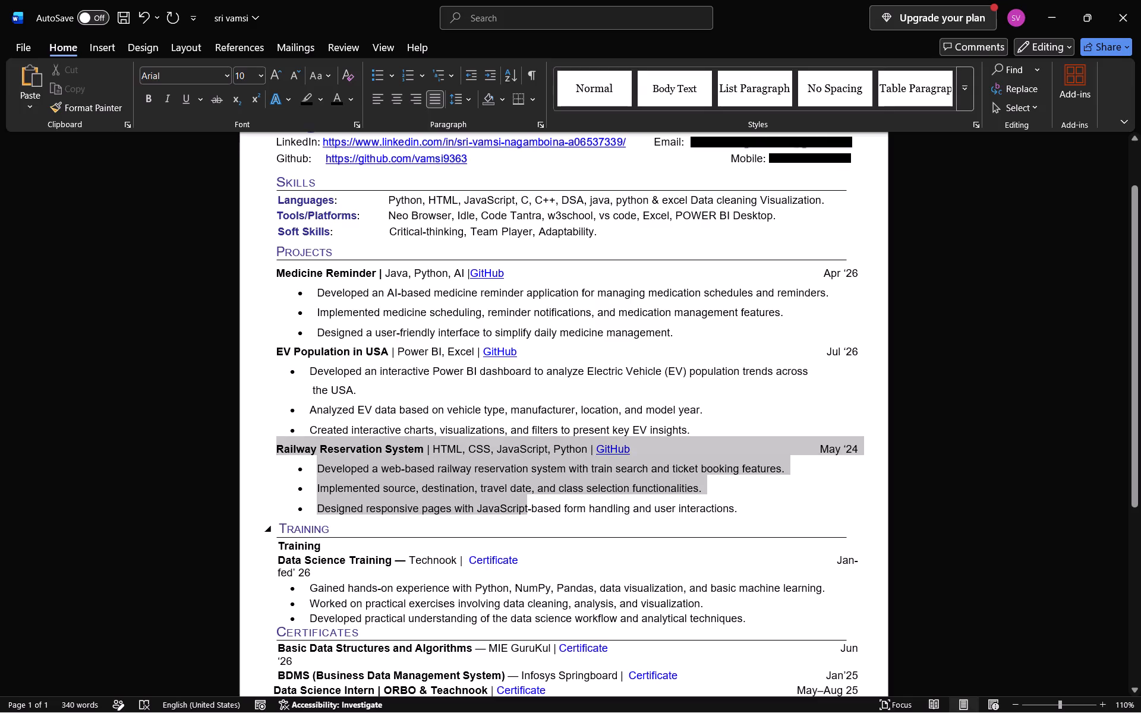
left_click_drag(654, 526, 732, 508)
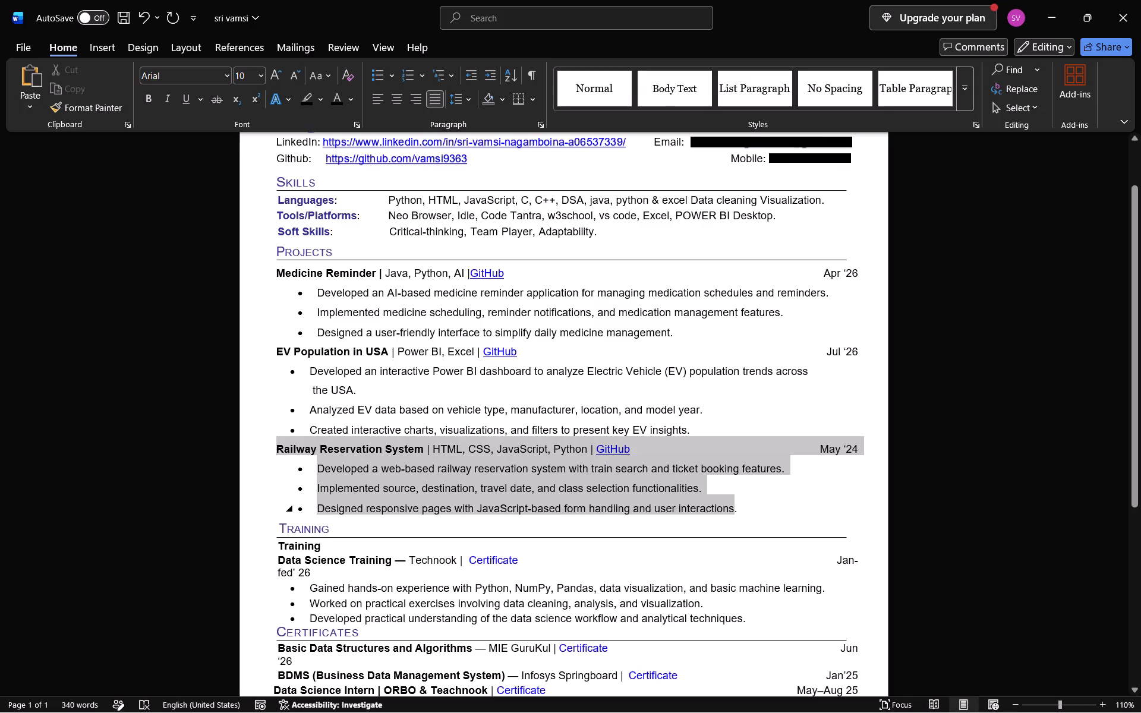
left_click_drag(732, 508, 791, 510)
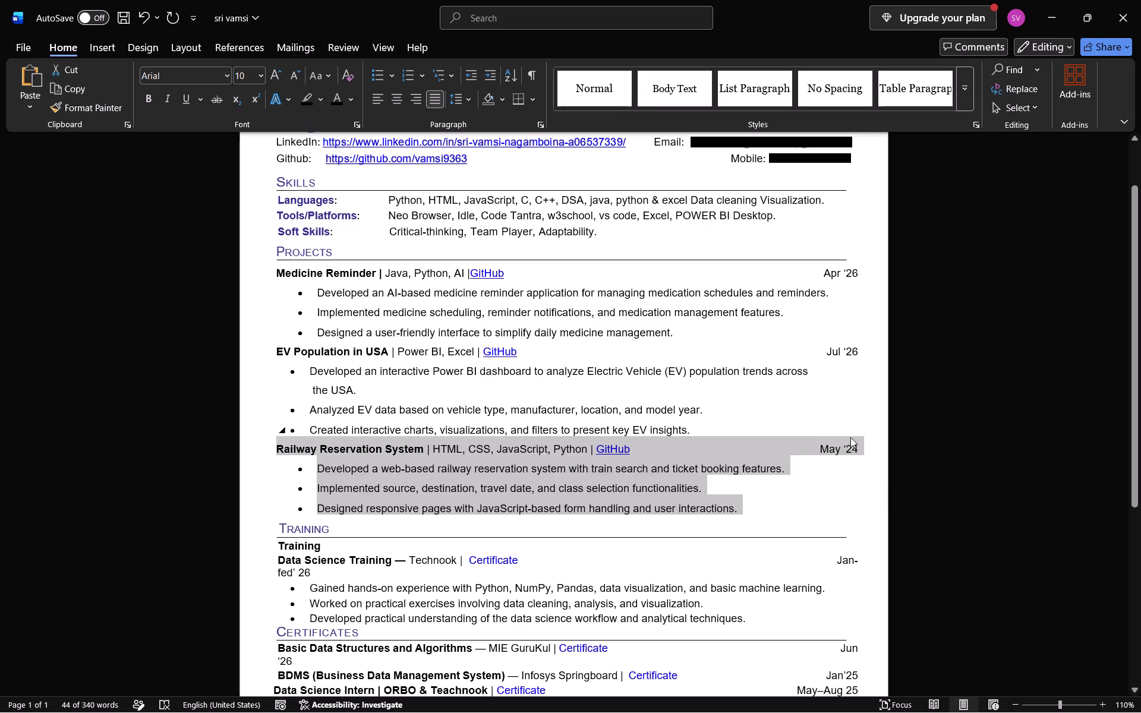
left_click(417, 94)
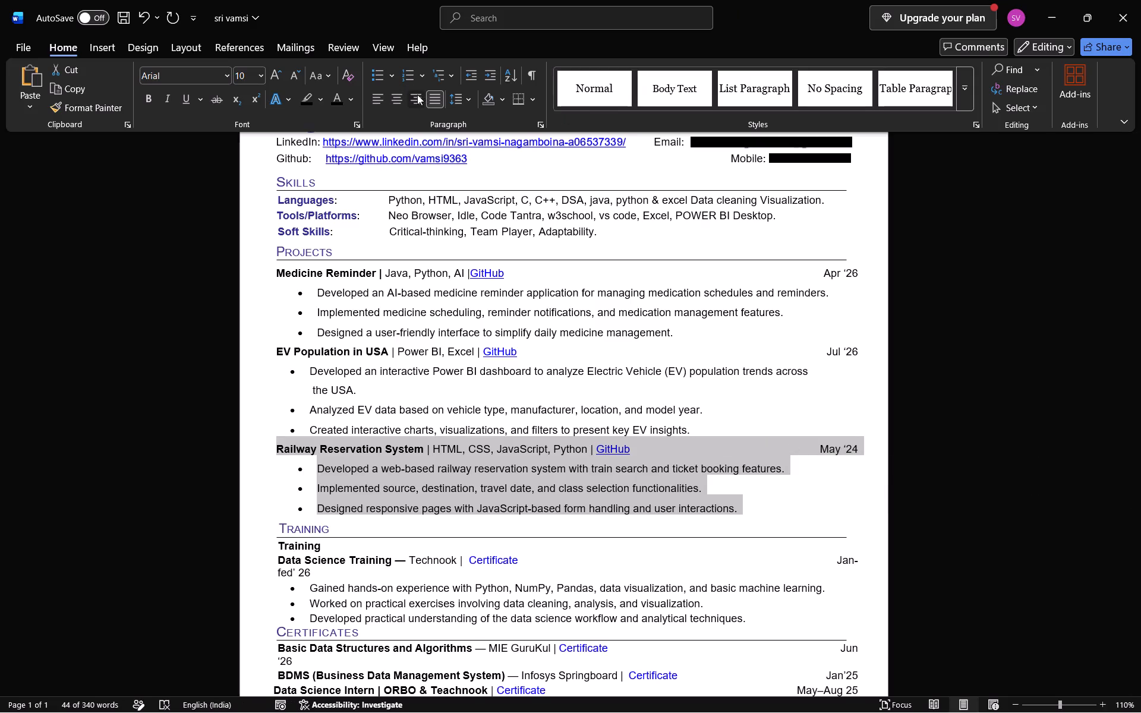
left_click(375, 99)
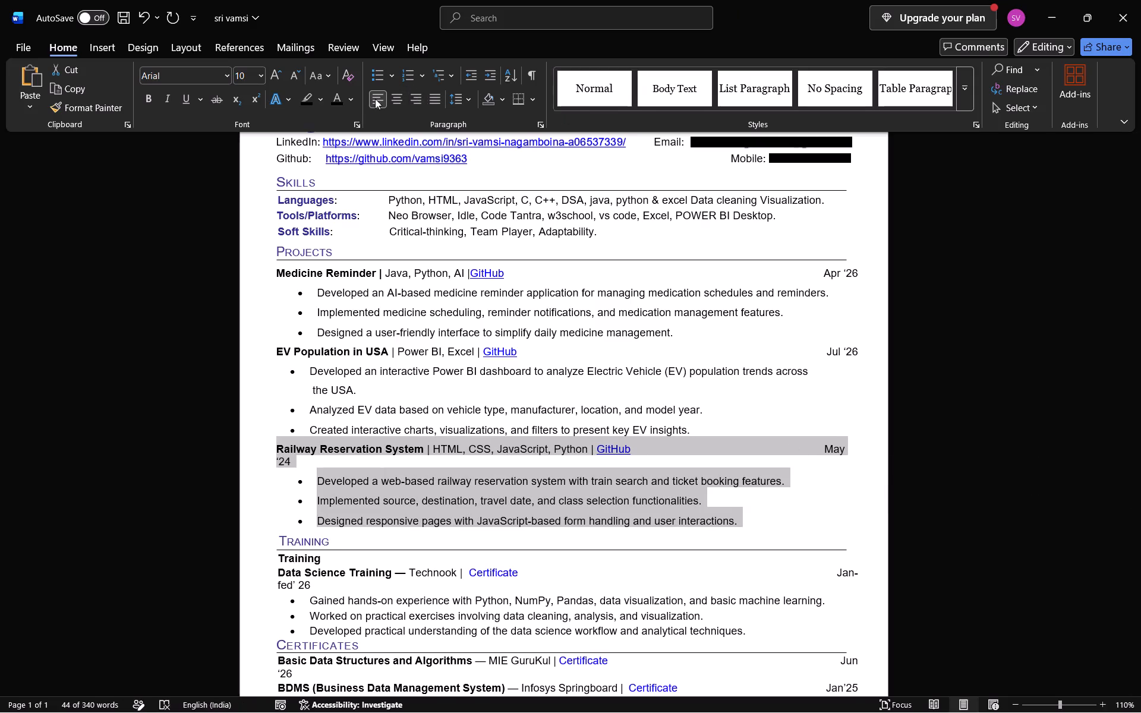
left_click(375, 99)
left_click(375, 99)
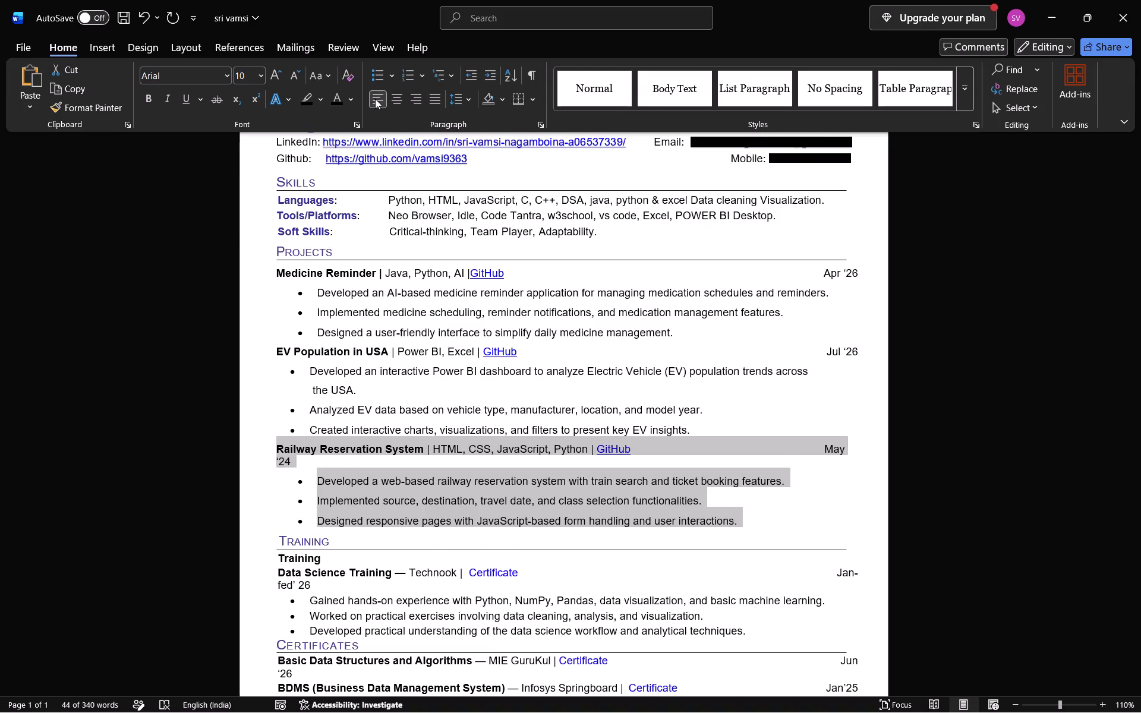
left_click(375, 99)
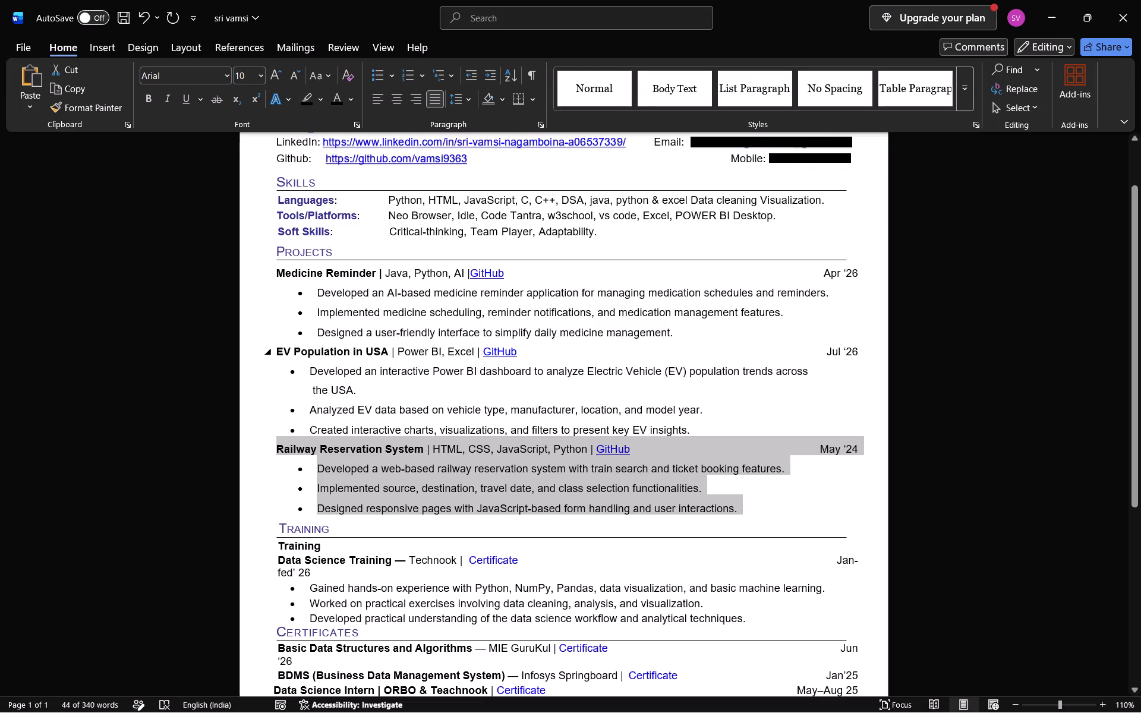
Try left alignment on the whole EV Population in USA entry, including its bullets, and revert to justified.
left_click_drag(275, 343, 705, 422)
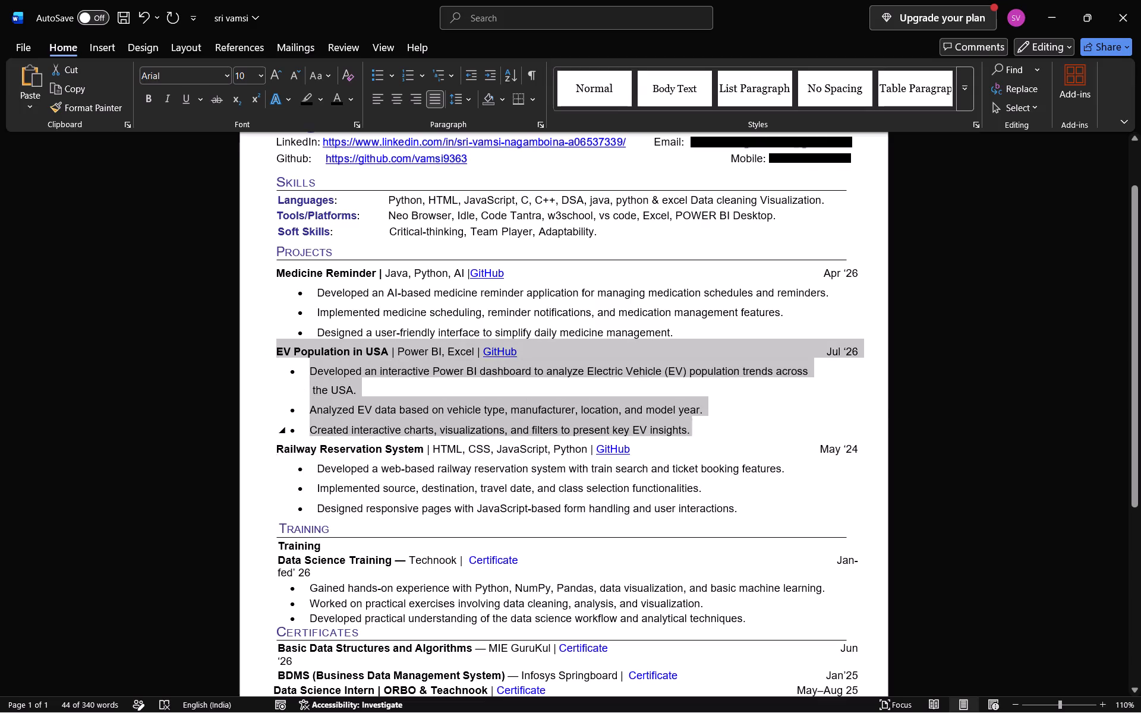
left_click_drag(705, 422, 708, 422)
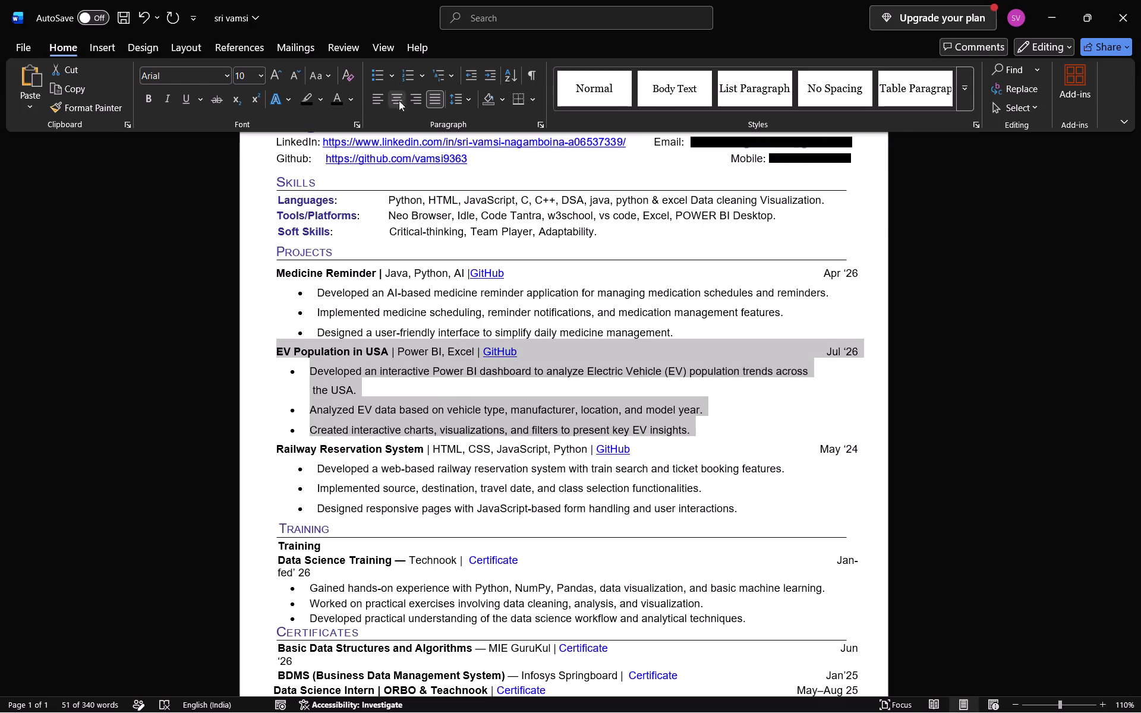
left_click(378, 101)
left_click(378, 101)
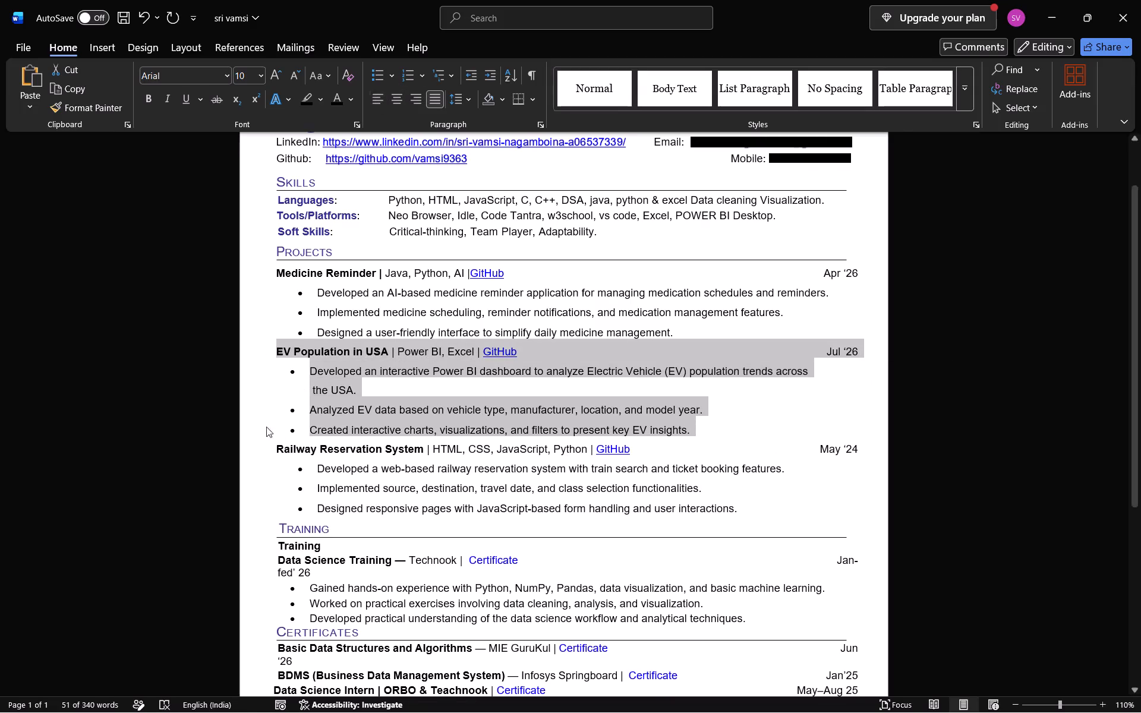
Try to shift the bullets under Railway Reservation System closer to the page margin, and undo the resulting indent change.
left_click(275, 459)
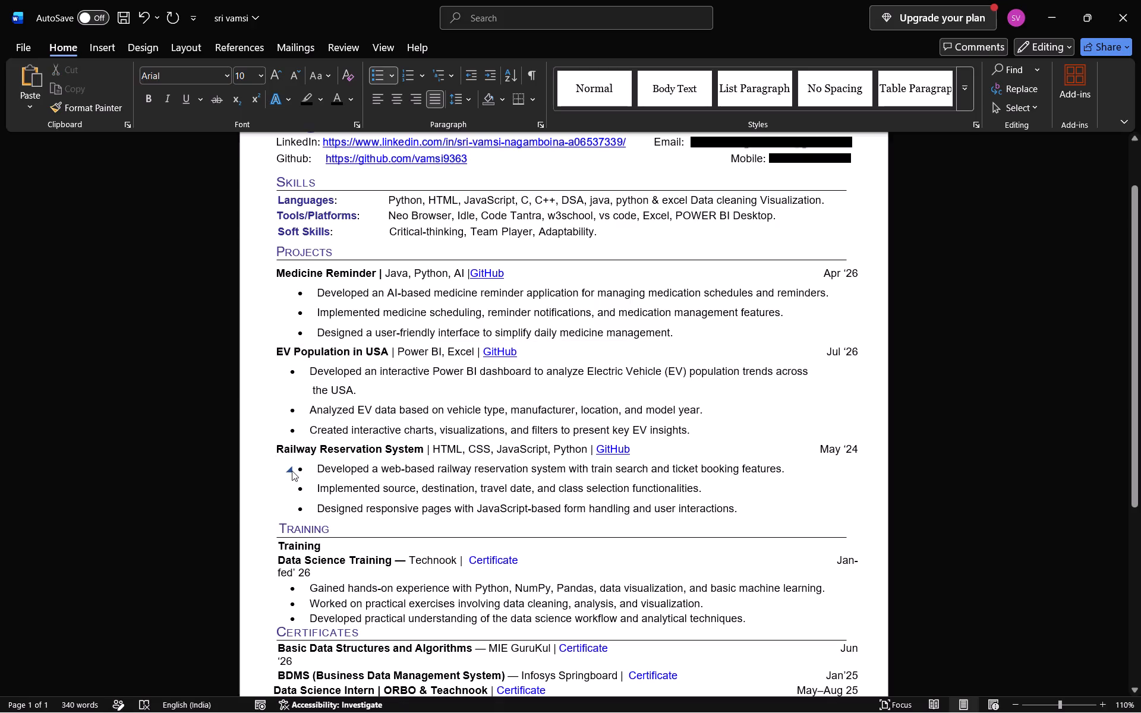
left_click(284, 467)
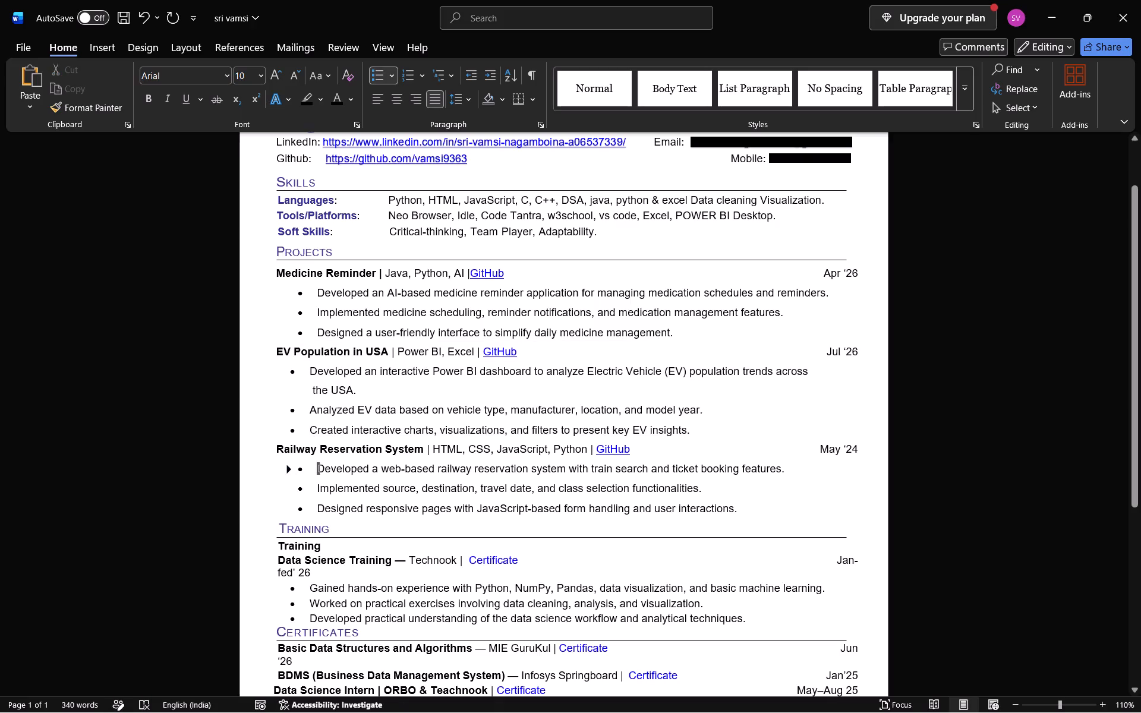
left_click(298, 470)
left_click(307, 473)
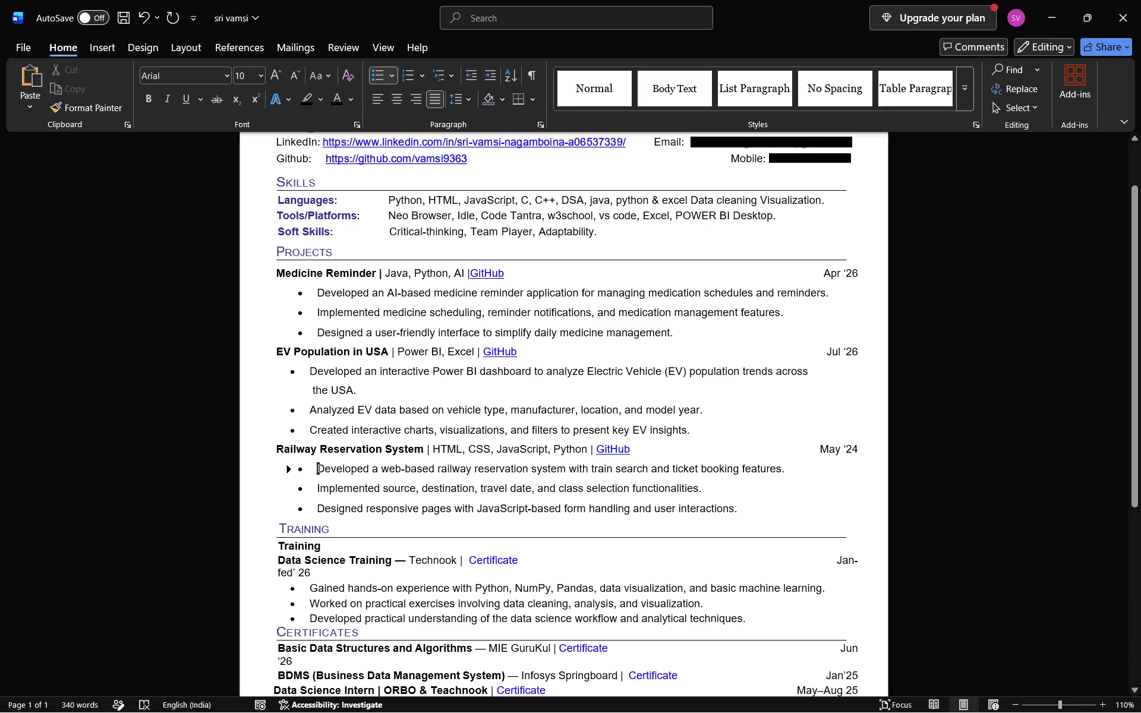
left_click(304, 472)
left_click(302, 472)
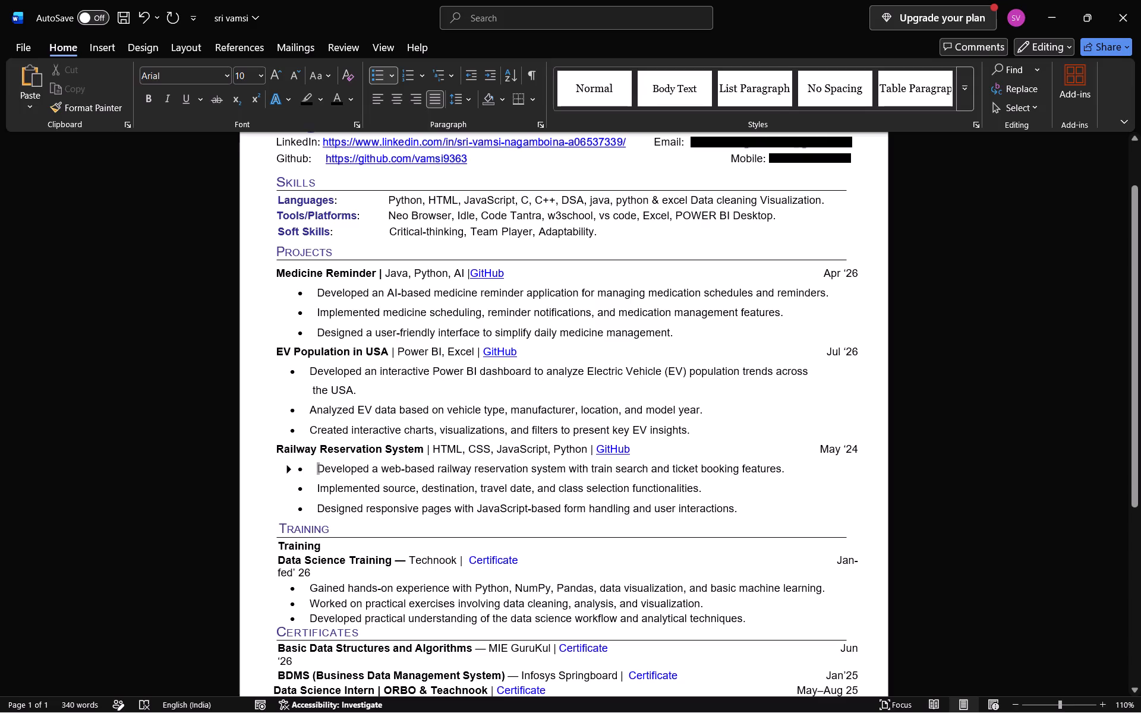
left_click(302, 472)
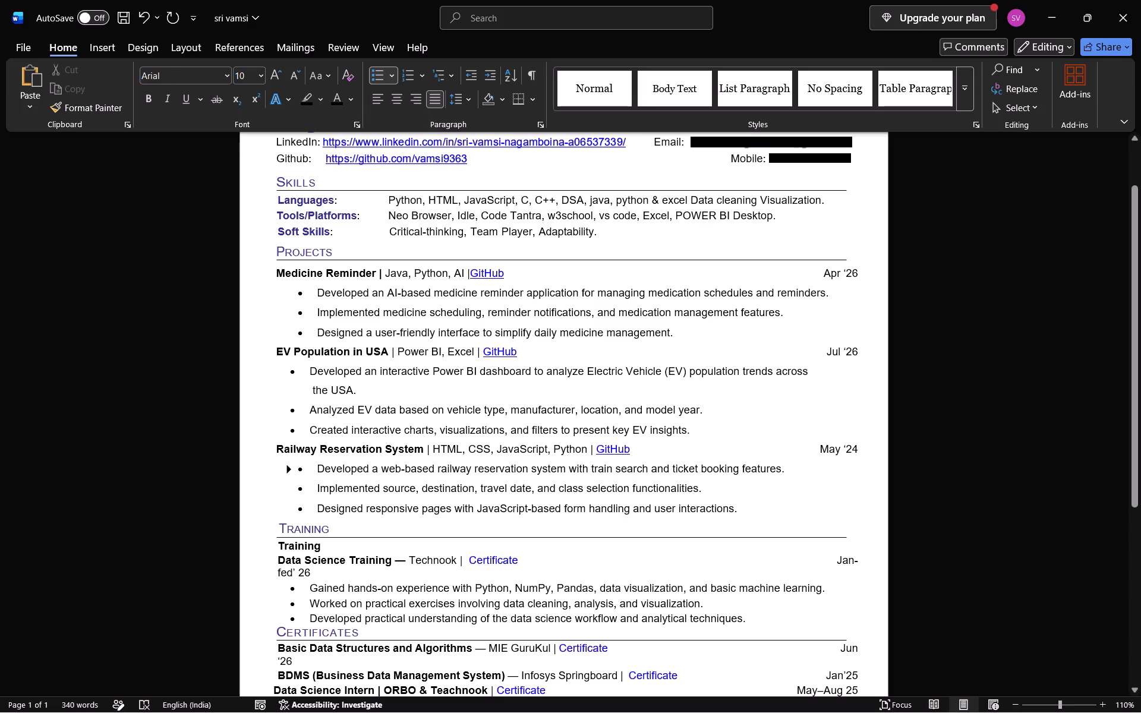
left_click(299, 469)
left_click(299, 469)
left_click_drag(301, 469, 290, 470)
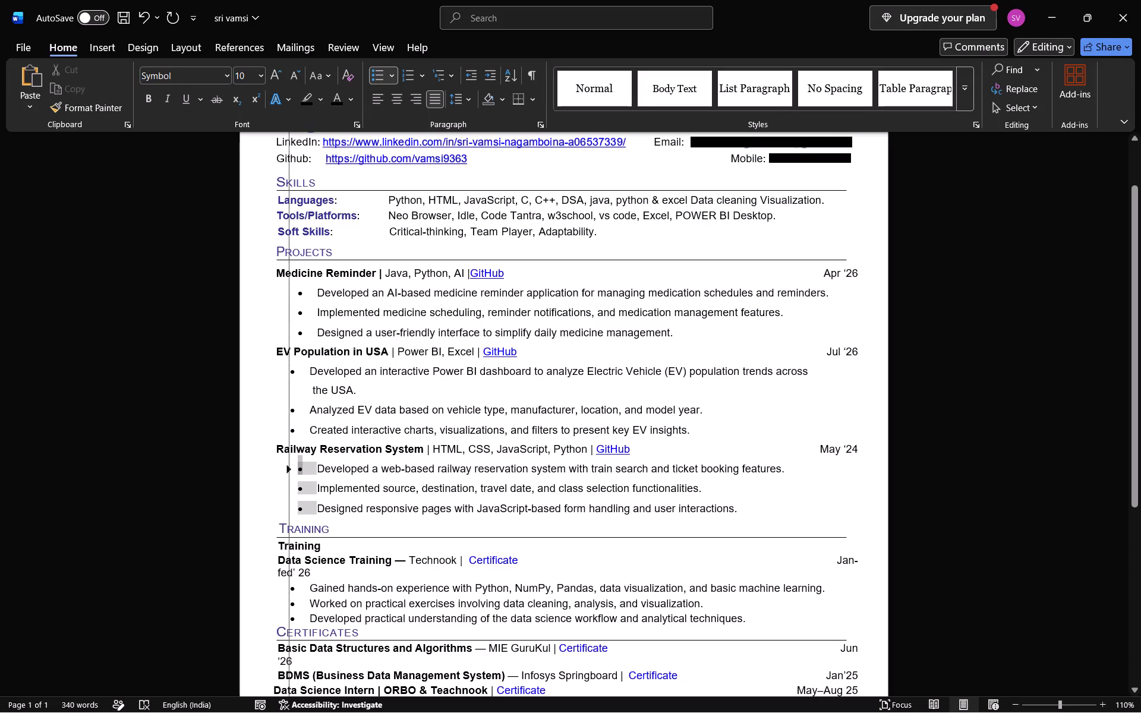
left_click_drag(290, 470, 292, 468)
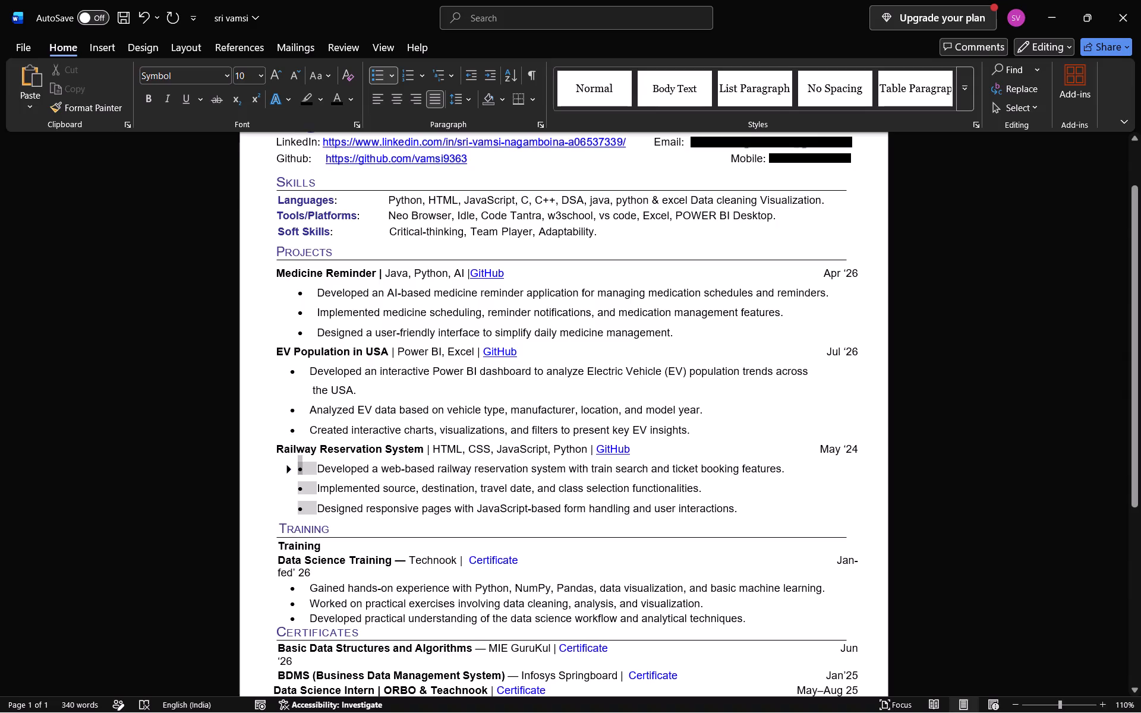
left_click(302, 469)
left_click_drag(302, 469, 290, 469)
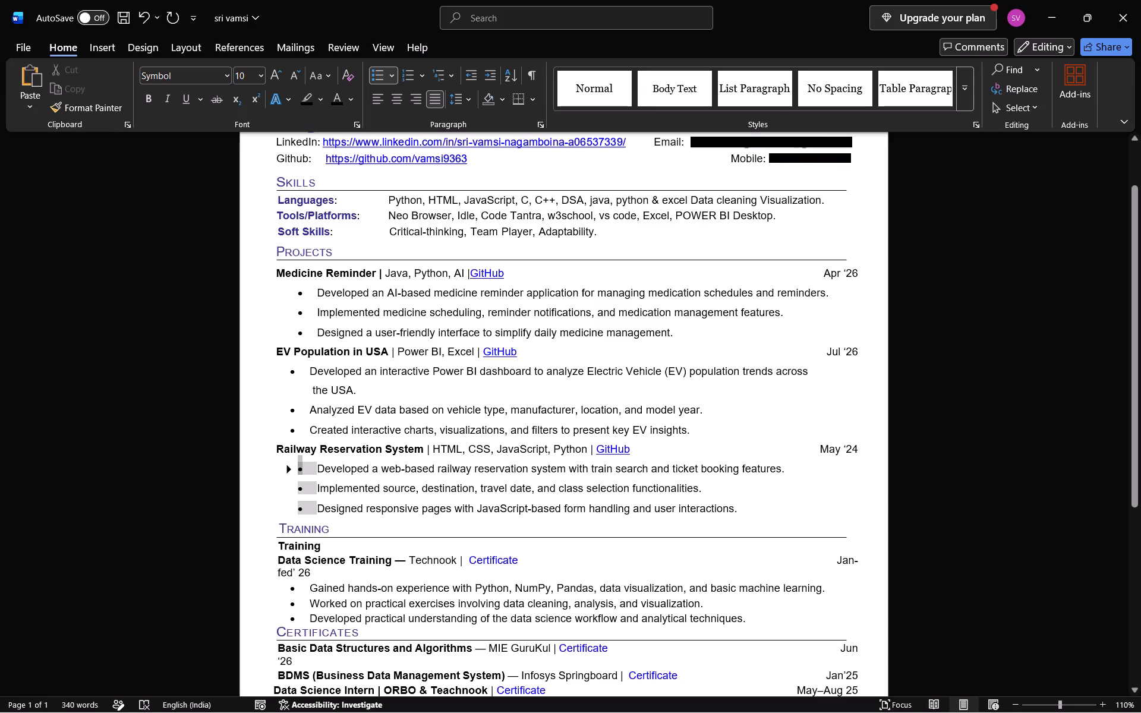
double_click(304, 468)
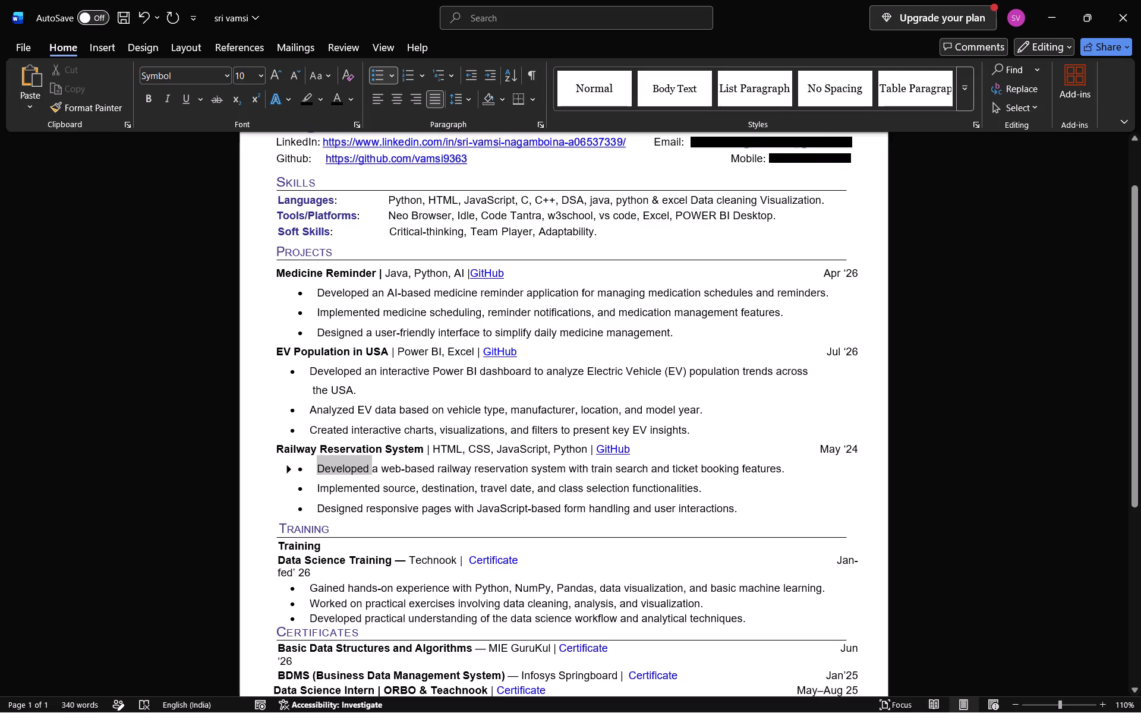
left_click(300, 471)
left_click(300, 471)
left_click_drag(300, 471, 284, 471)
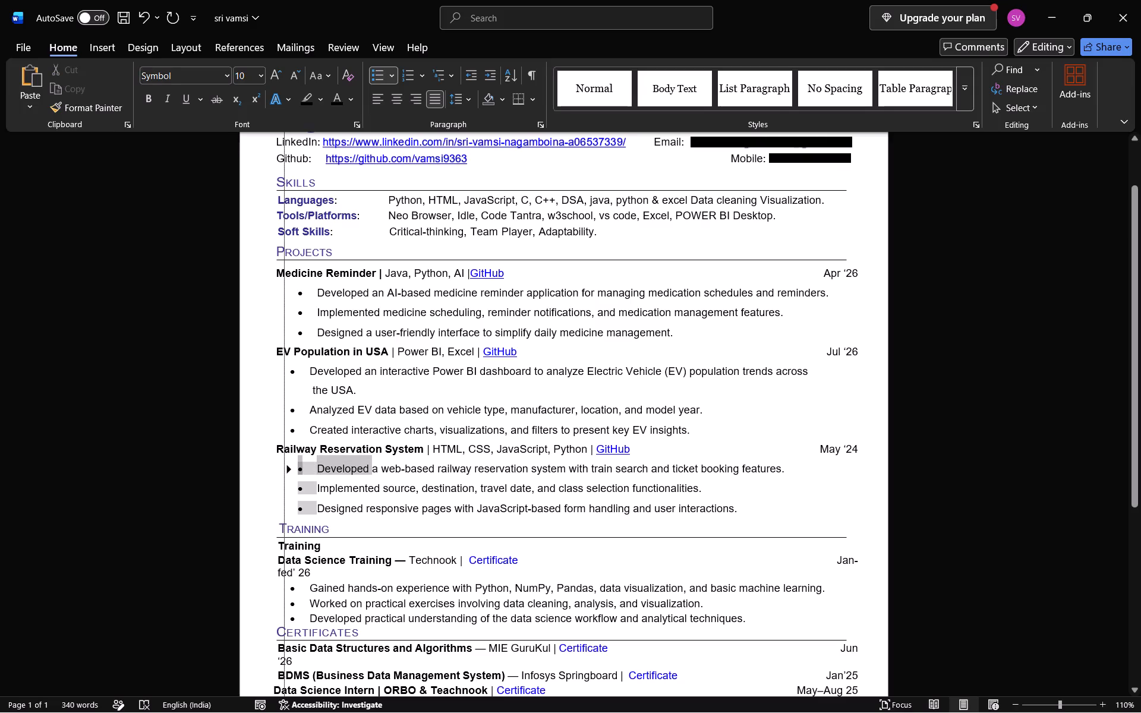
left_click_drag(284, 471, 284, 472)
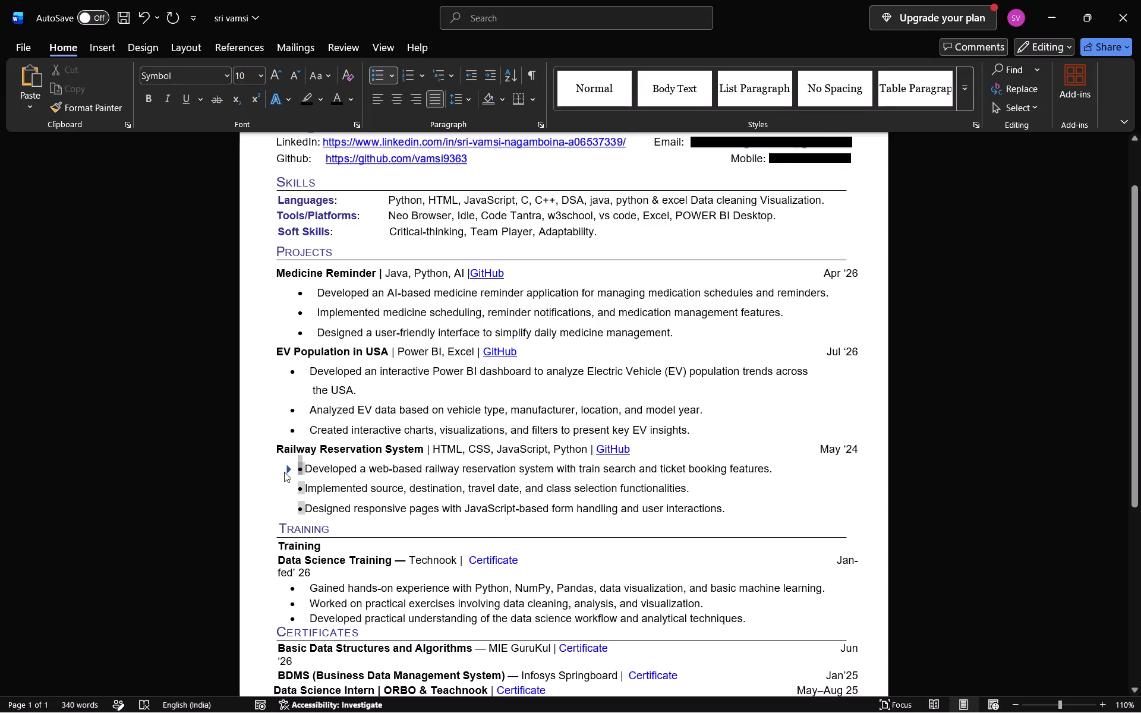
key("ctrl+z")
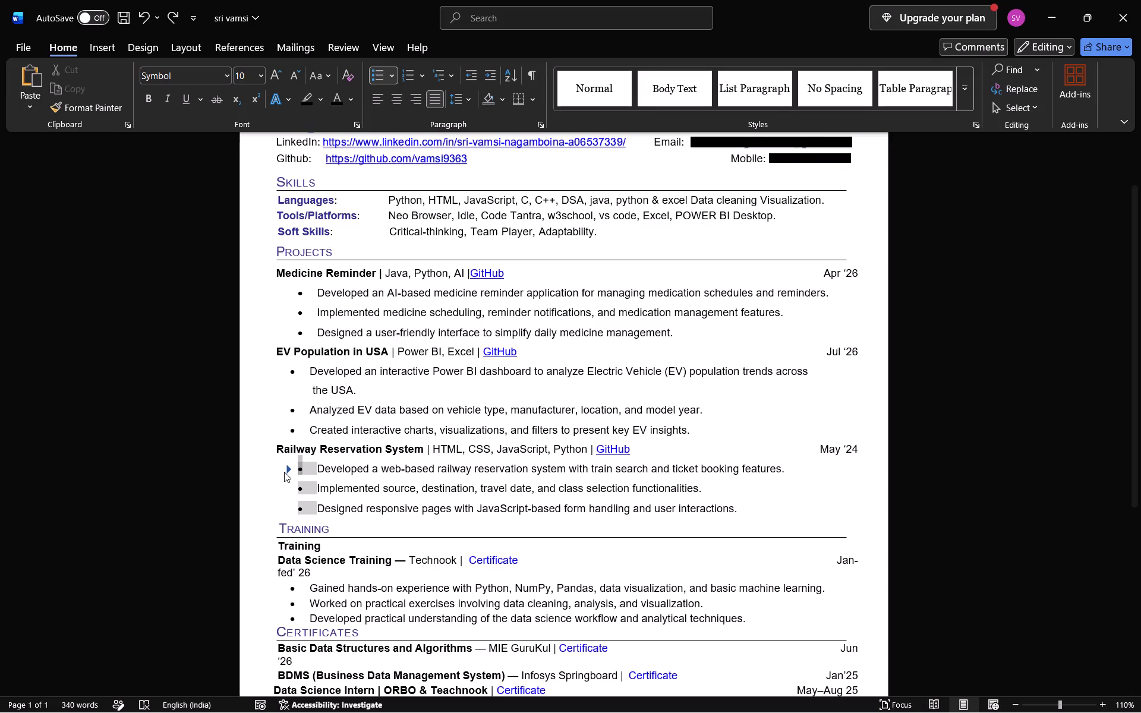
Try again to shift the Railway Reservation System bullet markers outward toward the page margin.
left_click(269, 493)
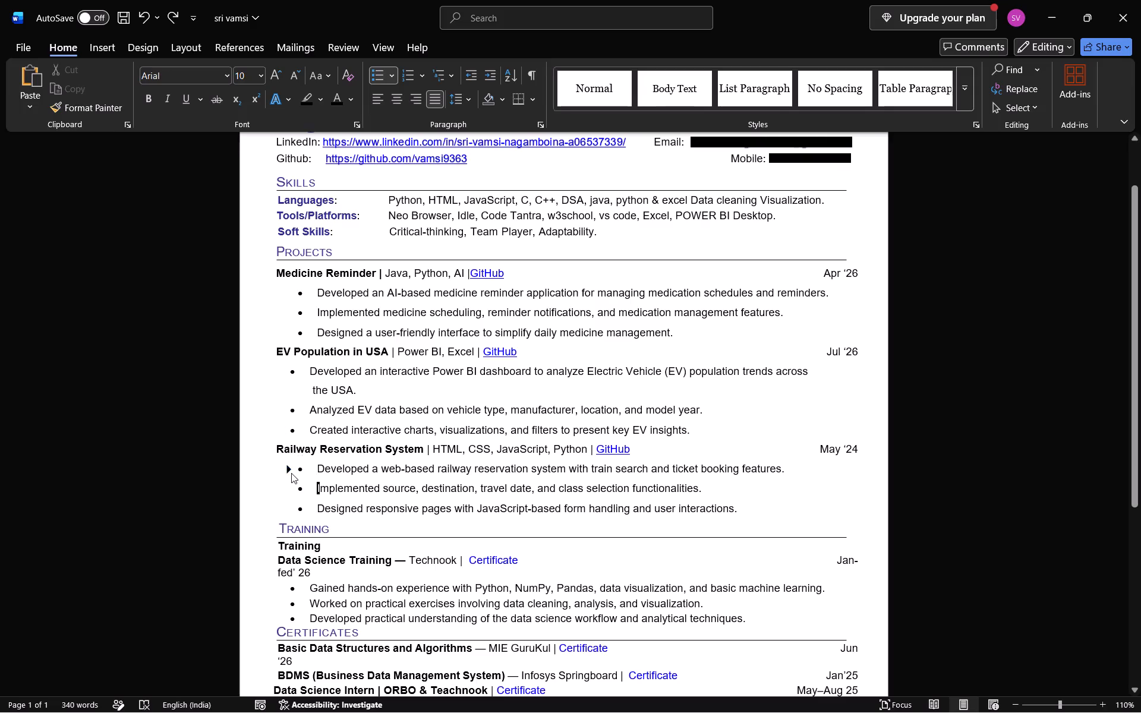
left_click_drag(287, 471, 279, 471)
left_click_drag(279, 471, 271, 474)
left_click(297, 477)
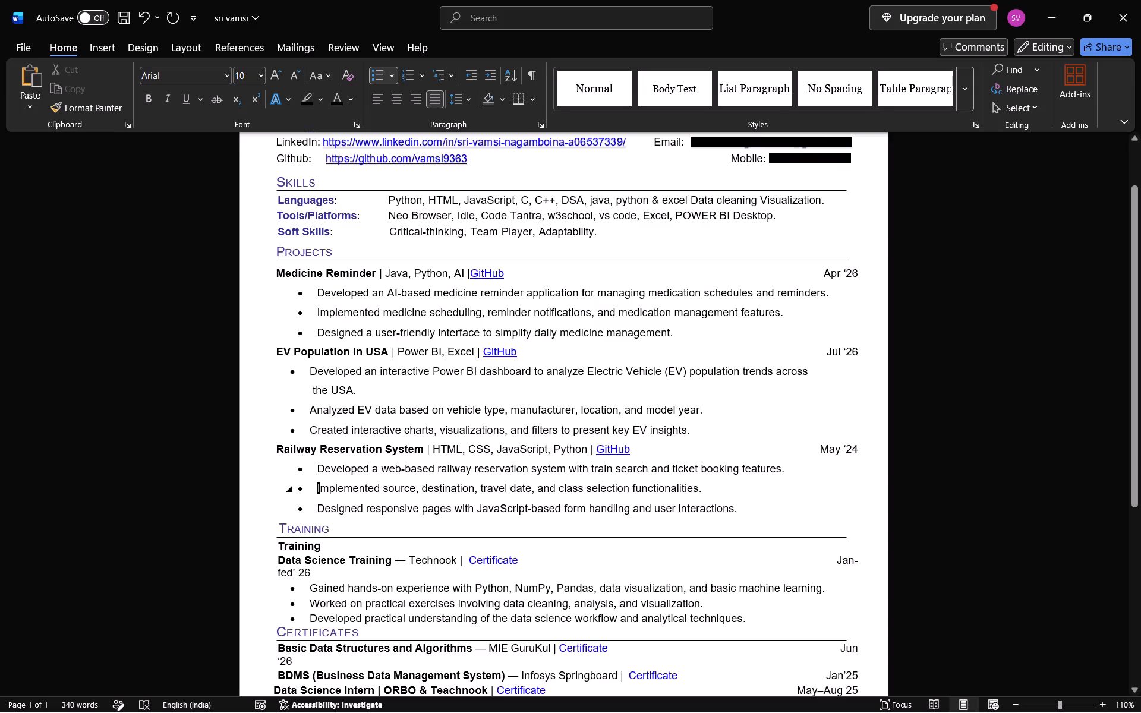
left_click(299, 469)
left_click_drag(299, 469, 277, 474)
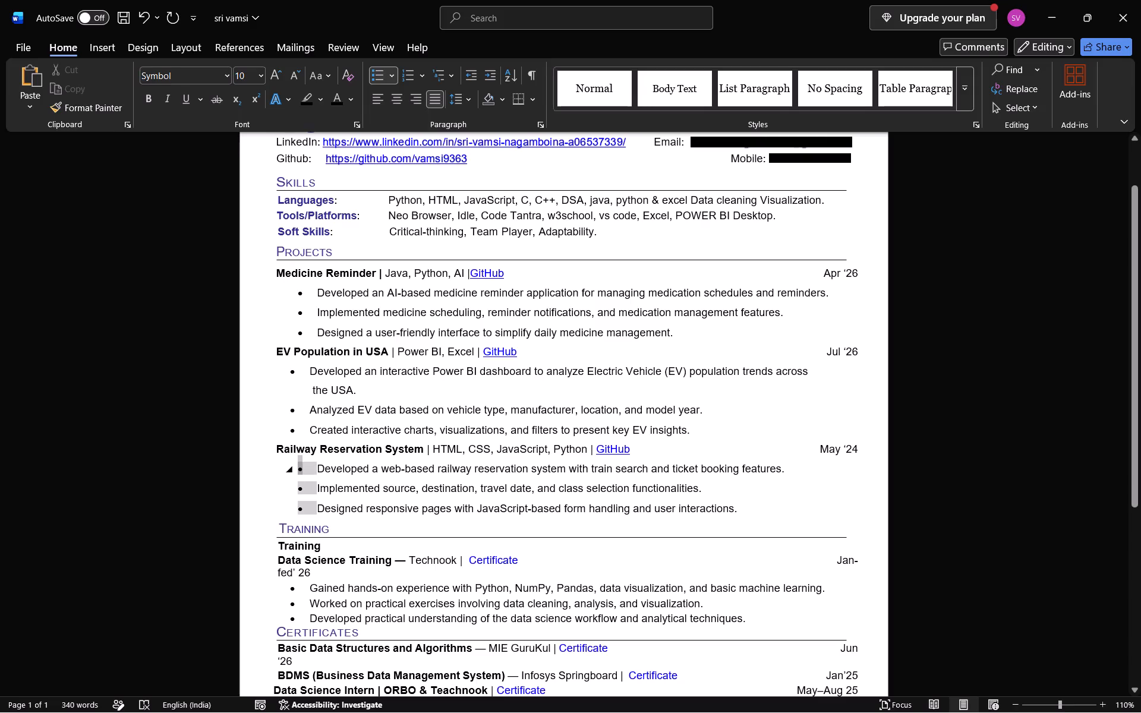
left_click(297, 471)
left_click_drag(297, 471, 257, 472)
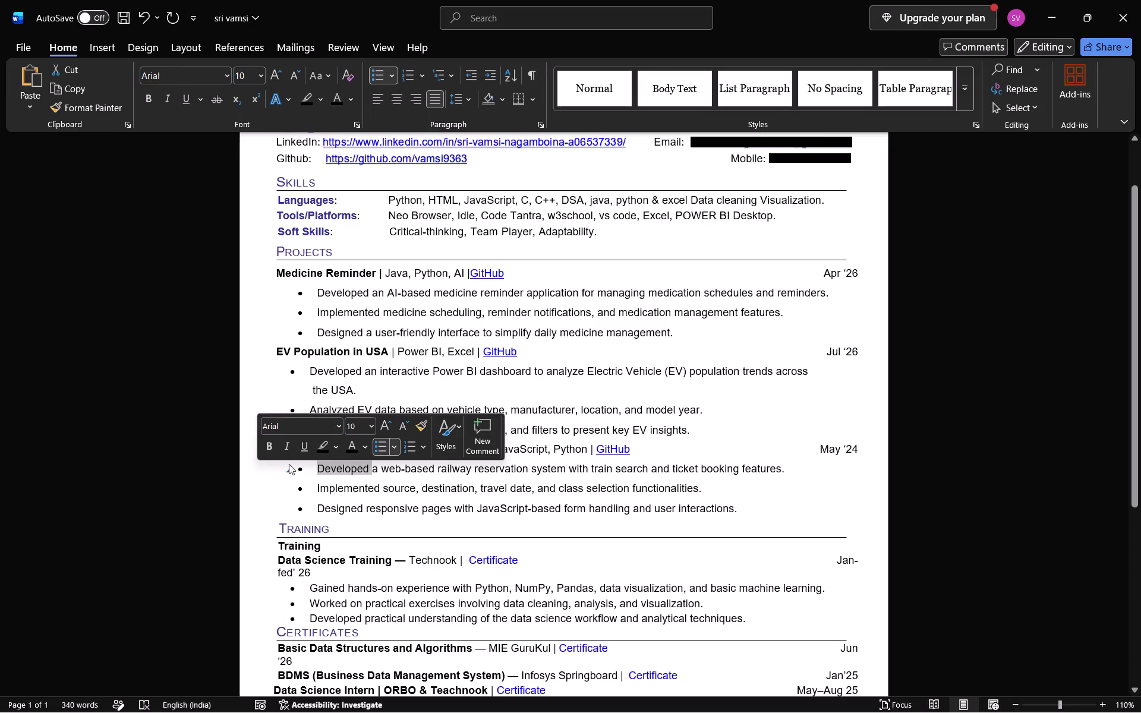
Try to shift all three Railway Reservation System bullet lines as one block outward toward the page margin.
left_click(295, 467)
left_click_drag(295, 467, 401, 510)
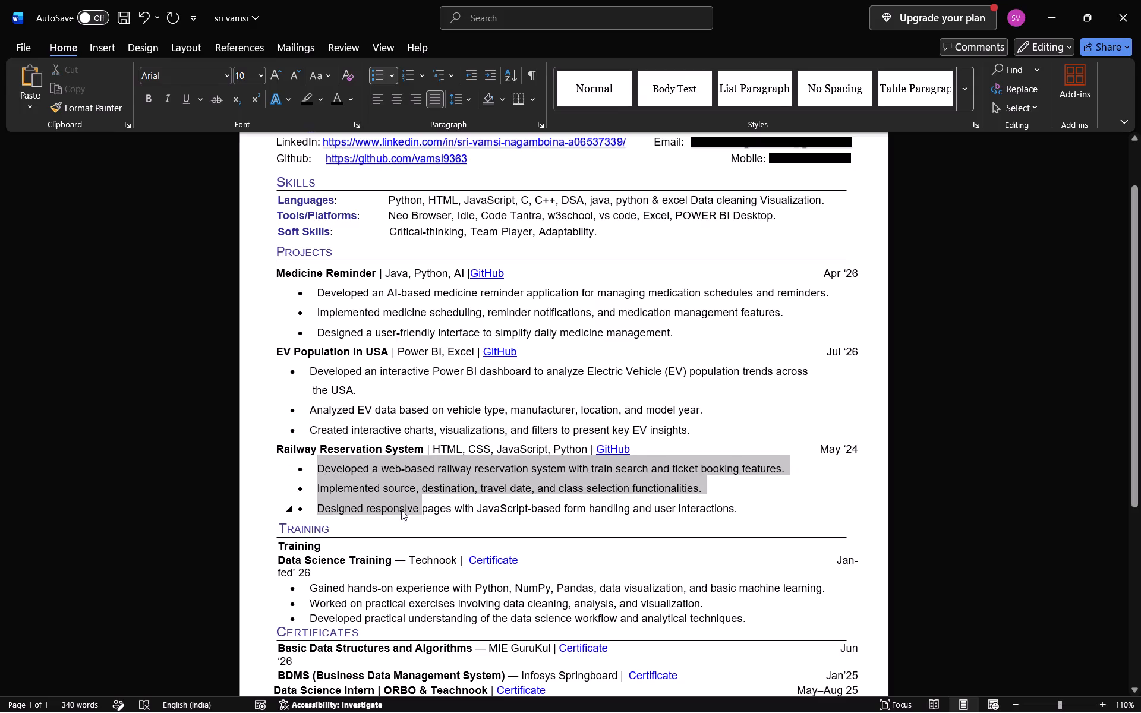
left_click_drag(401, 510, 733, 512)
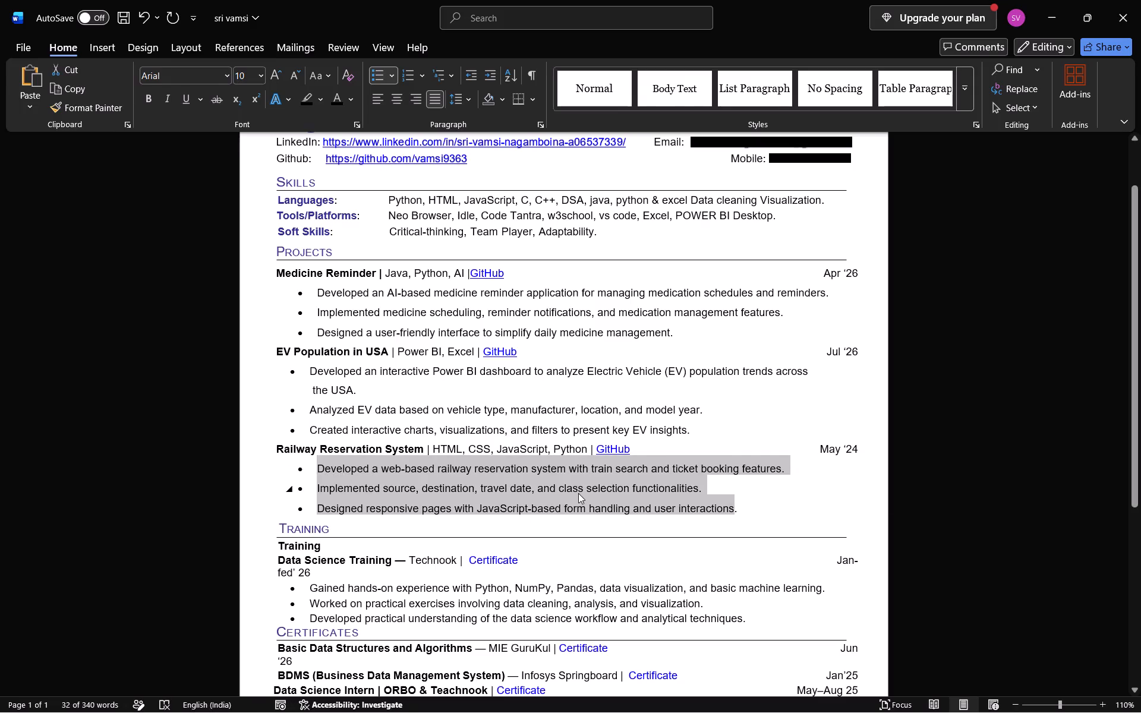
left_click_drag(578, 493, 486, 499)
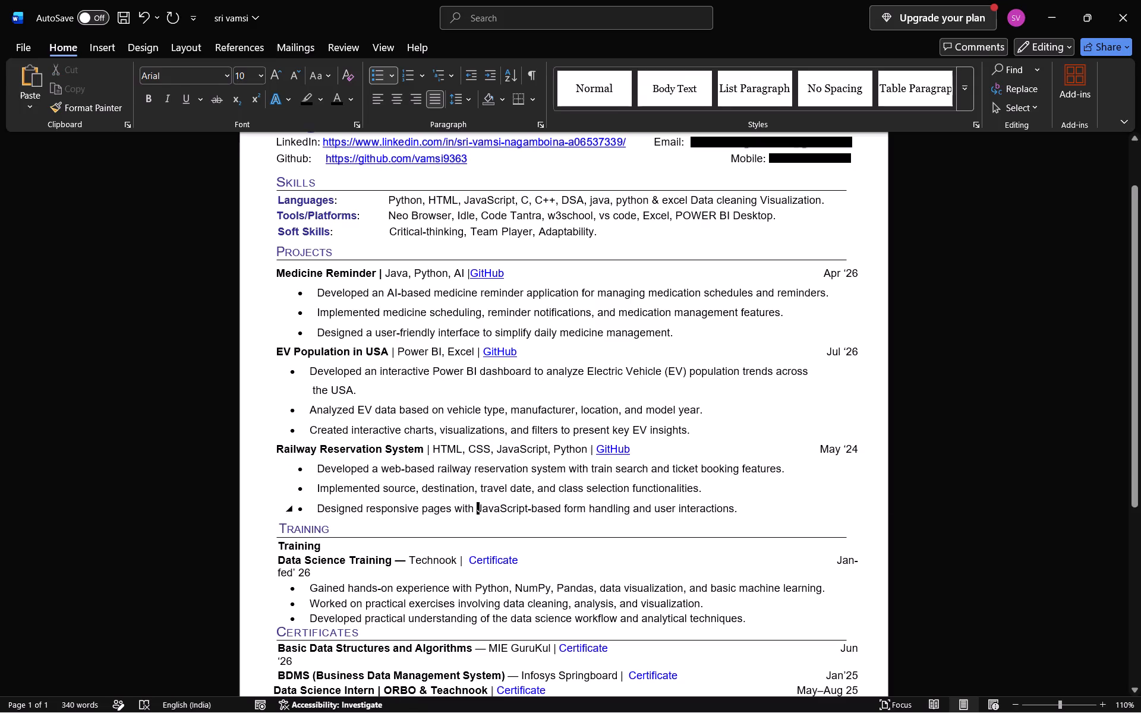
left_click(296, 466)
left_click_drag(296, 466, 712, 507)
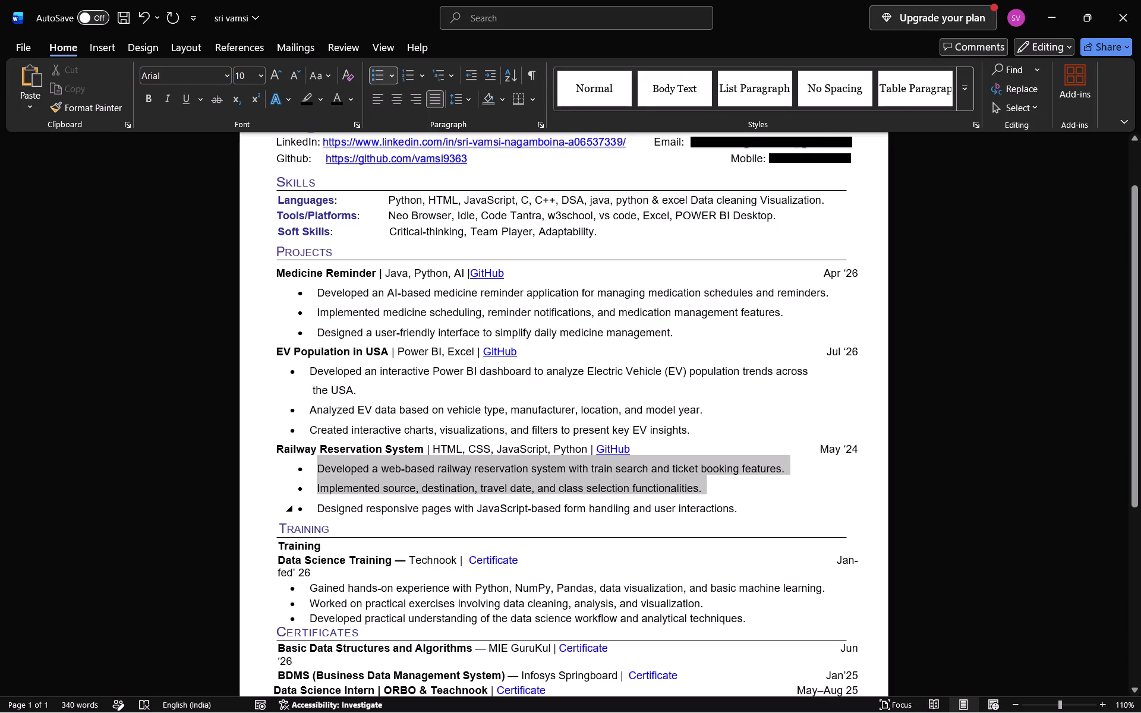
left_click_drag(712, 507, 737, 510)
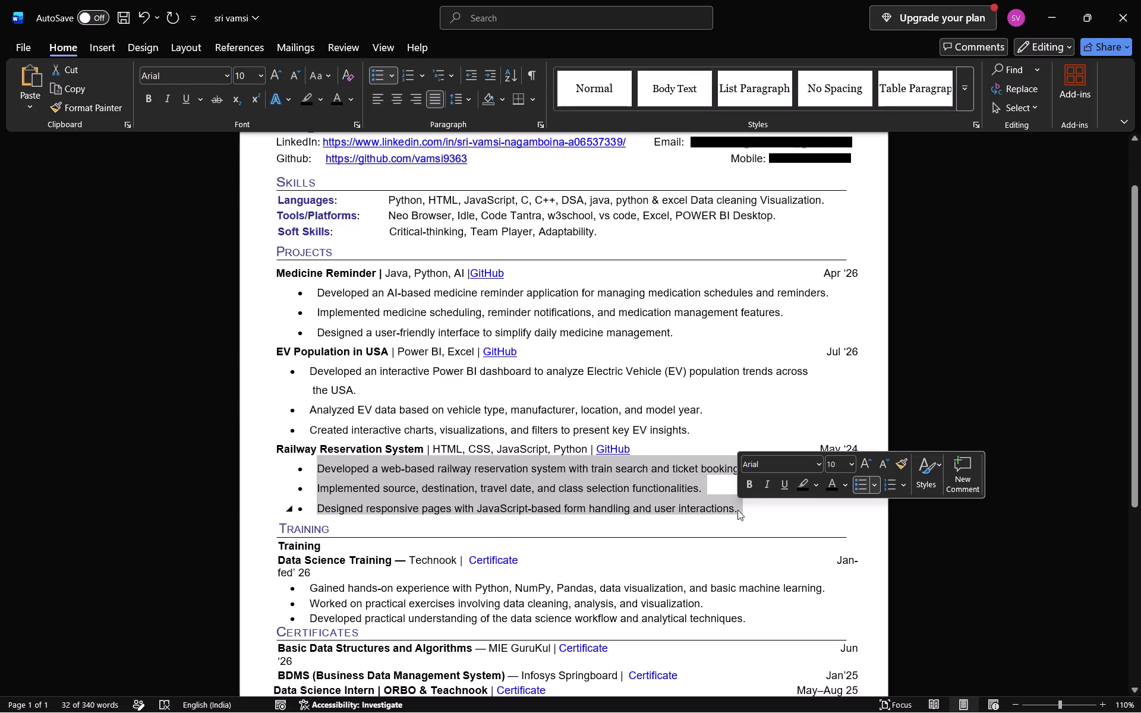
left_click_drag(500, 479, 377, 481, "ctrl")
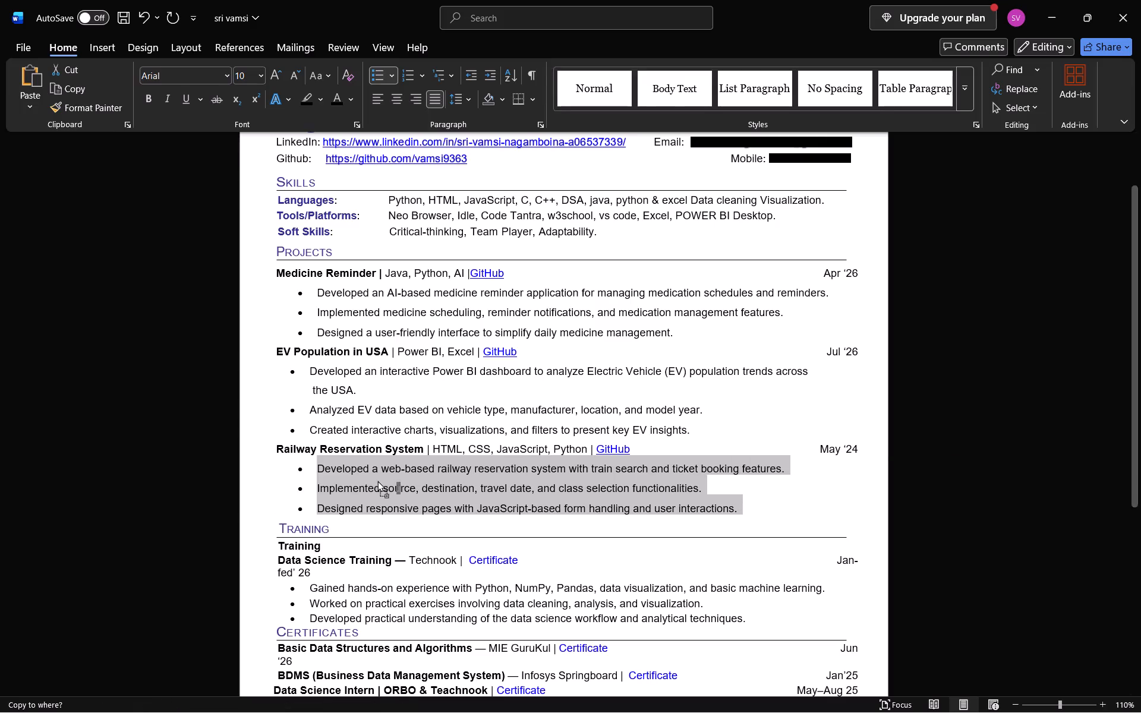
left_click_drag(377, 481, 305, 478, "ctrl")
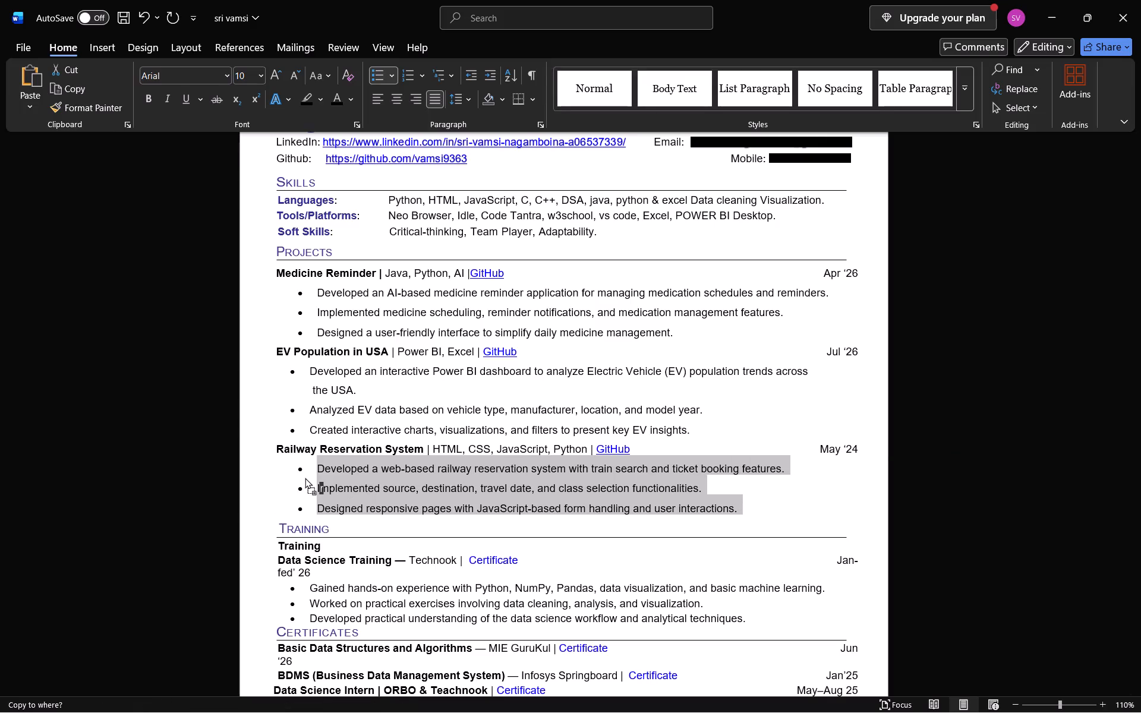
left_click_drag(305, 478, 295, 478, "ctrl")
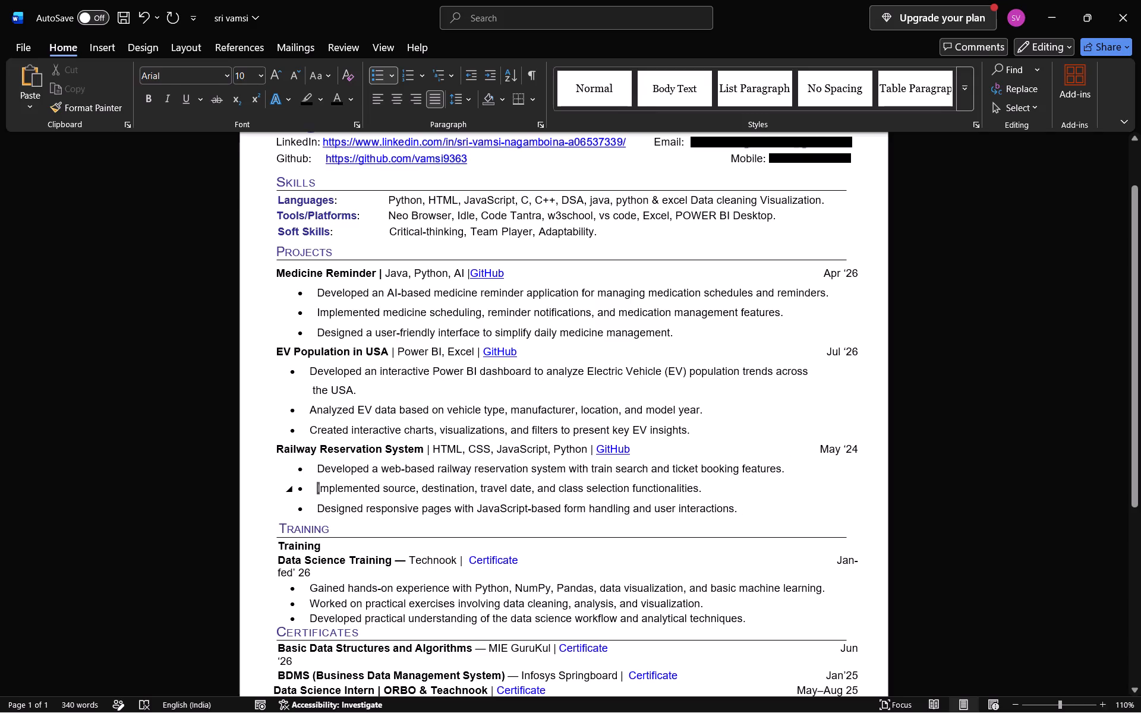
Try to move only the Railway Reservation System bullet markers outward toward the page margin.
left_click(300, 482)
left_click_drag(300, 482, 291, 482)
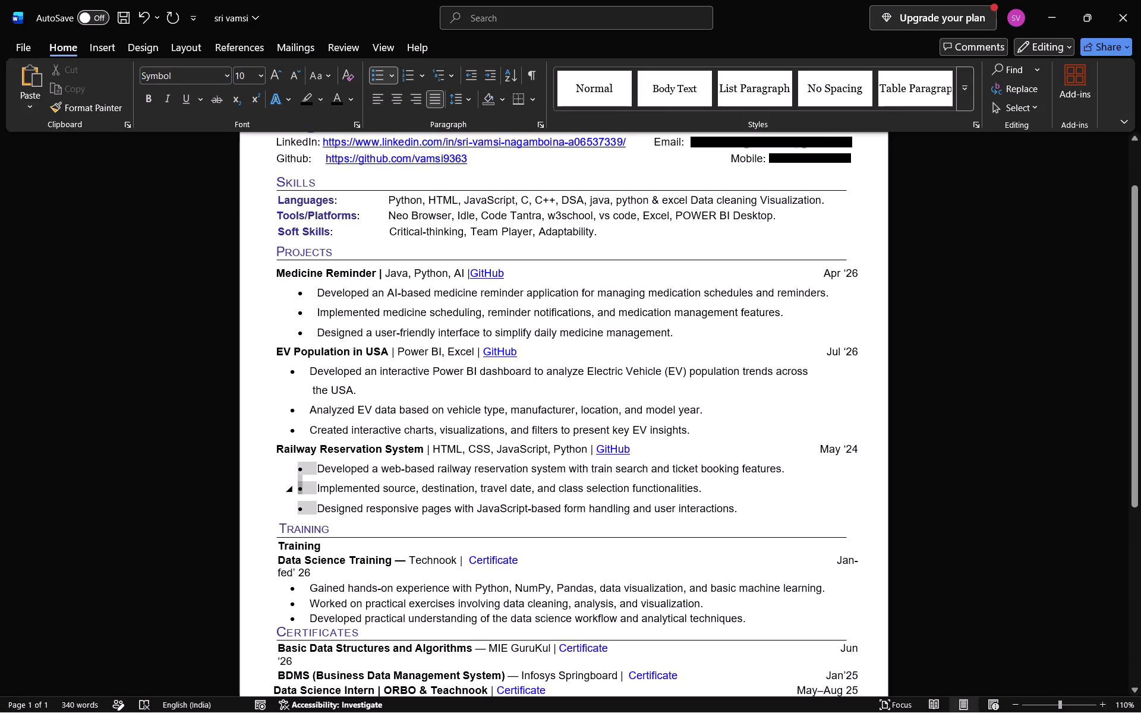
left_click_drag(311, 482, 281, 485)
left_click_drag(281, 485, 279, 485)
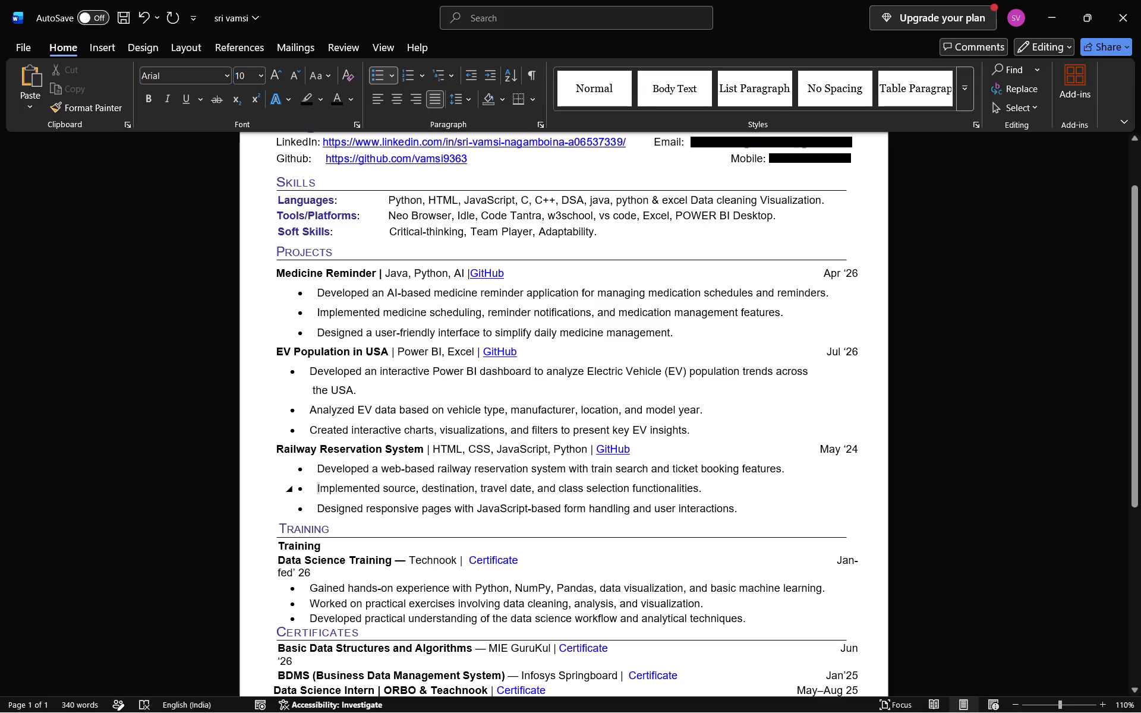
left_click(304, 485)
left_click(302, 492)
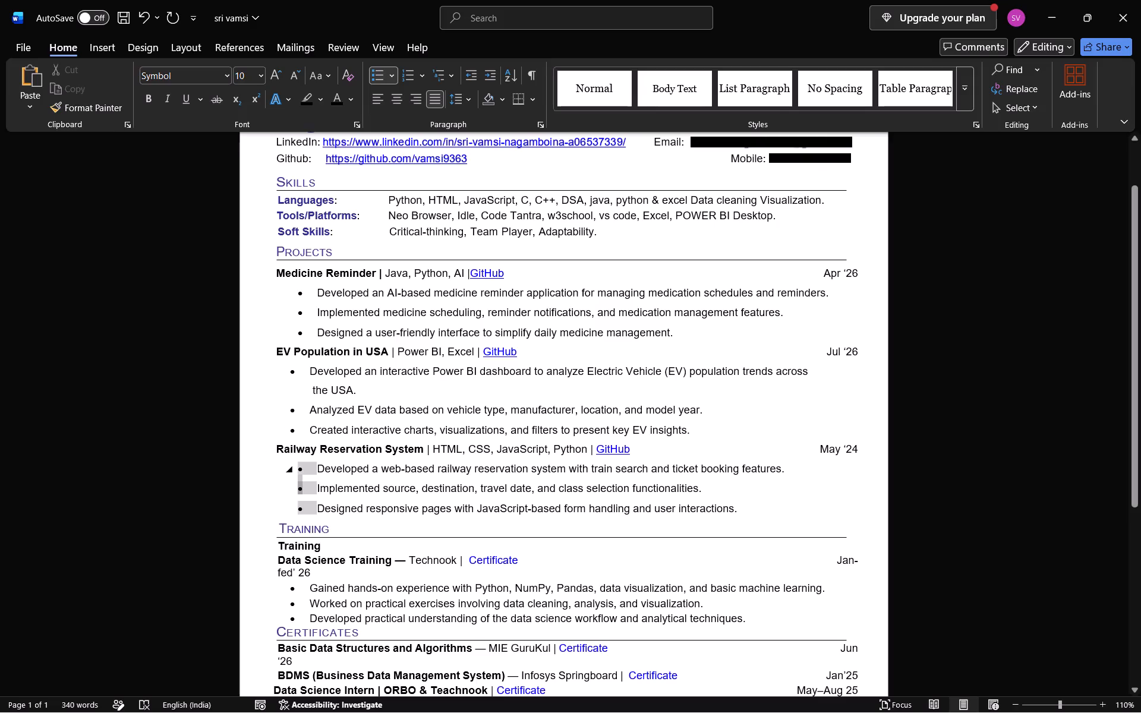
Strip the bullet and indent from the "Developed a web-based railway reservation system" line and reapply the solid round bullet.
left_click(306, 468)
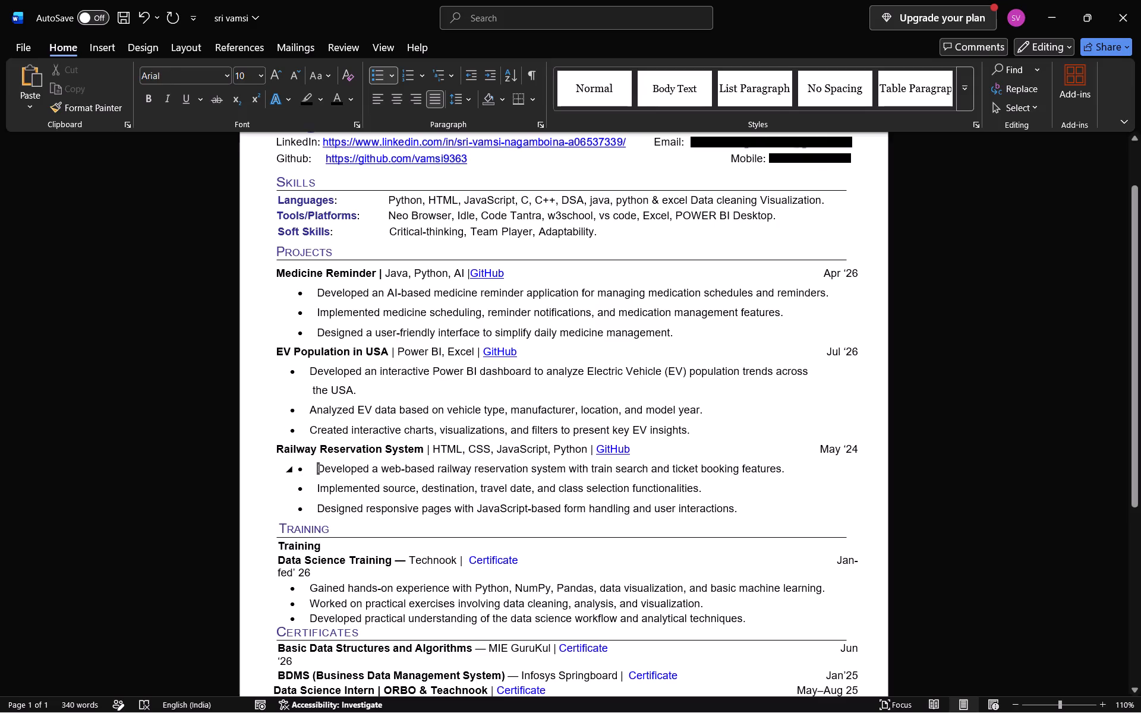
left_click(302, 468)
key("BackSpace")
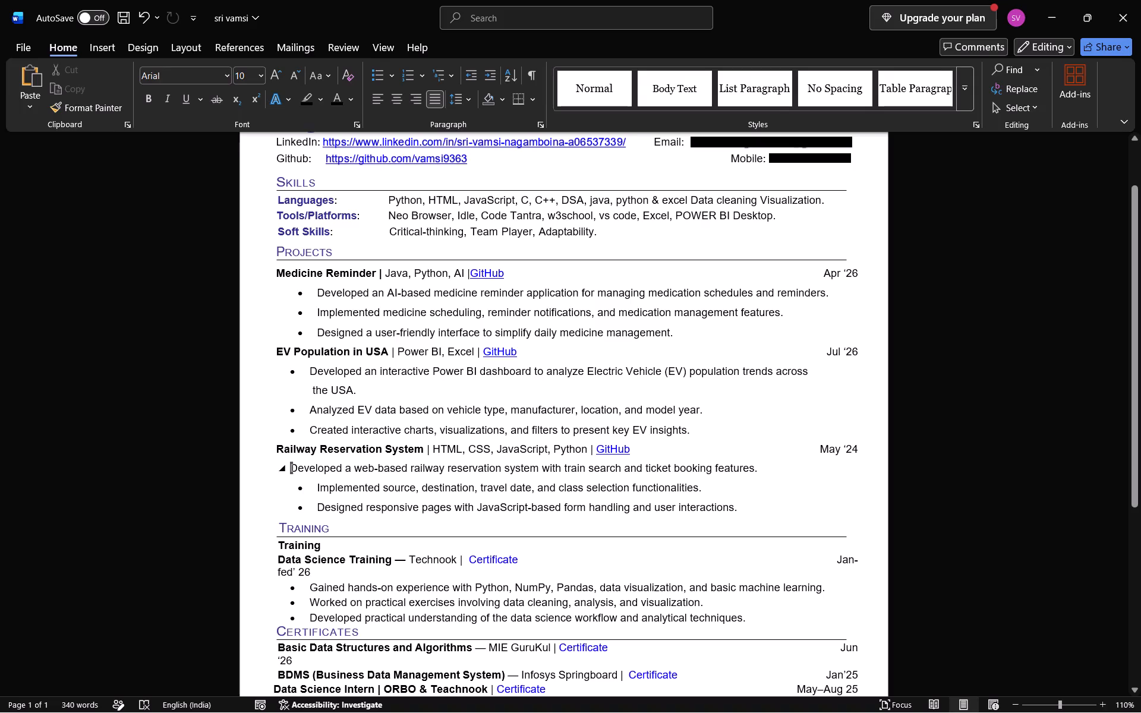
key("BackSpace")
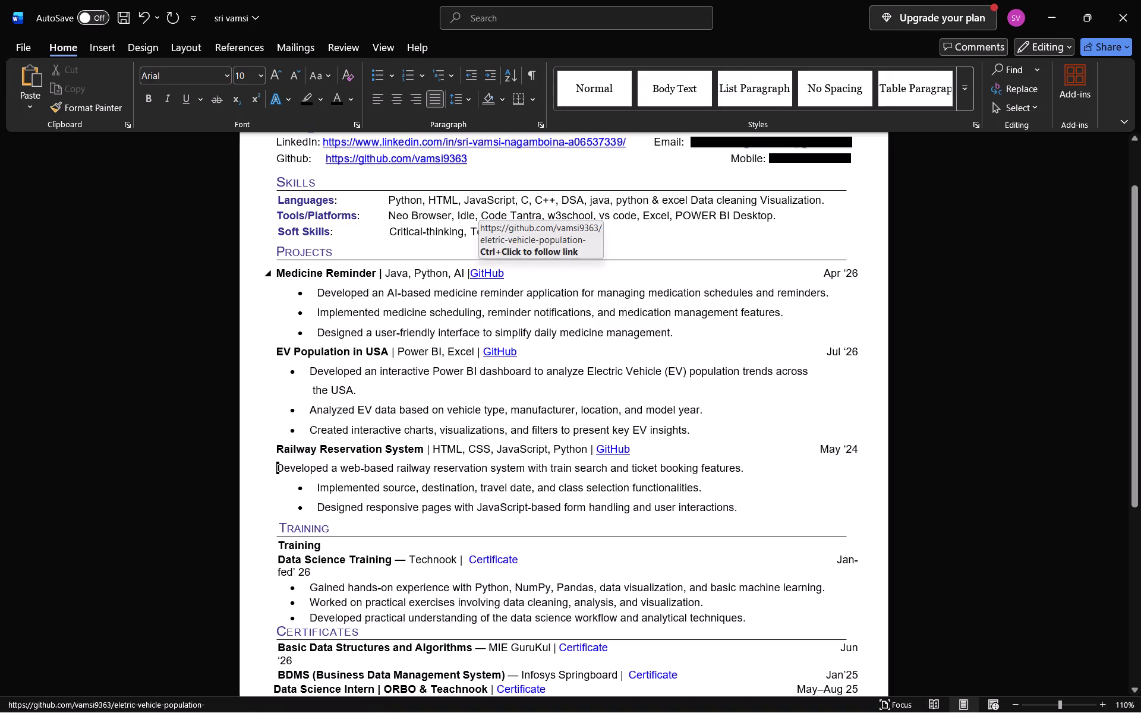
left_click(149, 51)
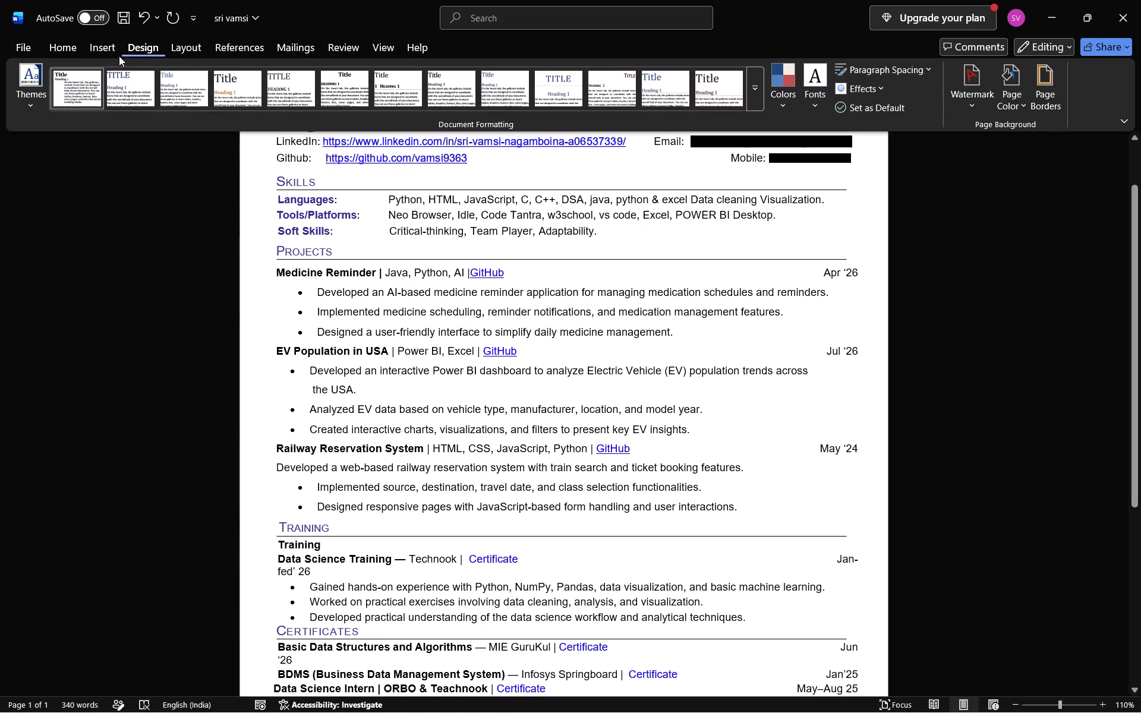
left_click(113, 52)
left_click(68, 51)
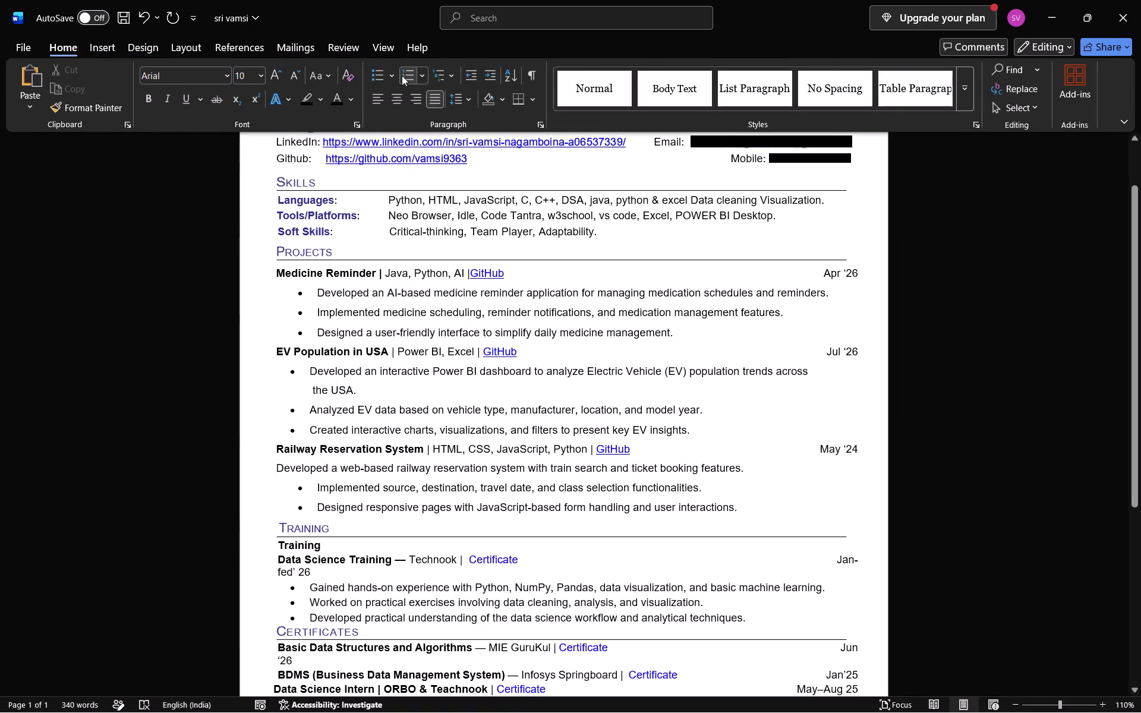
left_click(392, 78)
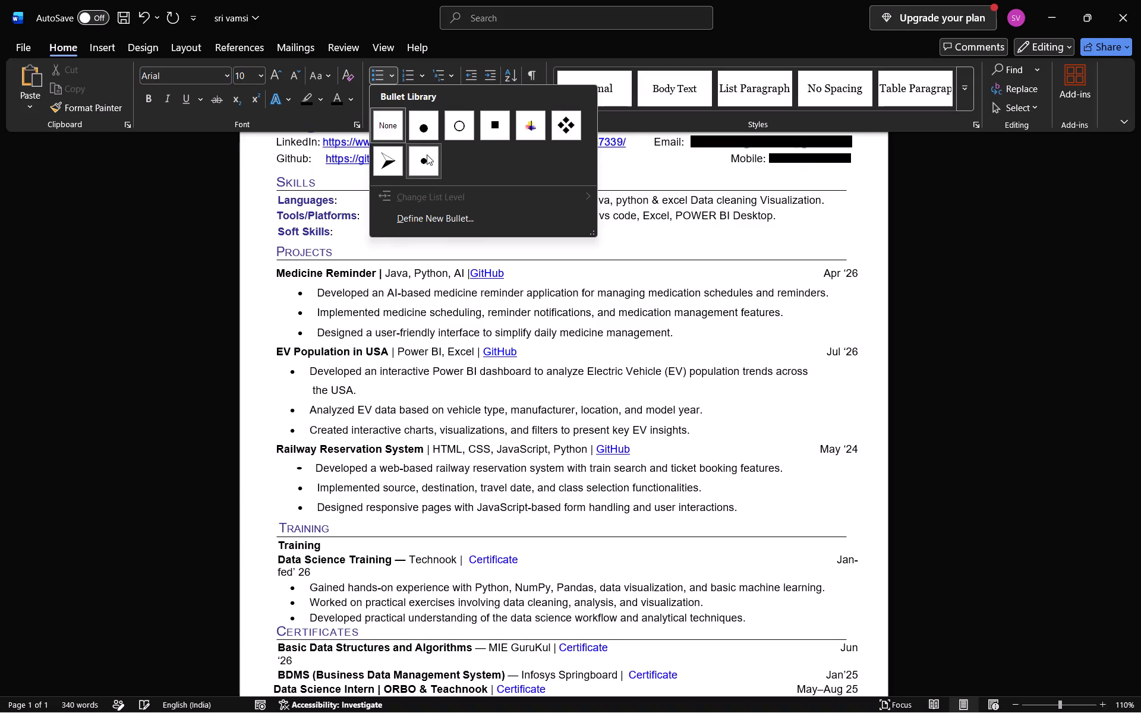
left_click(424, 125)
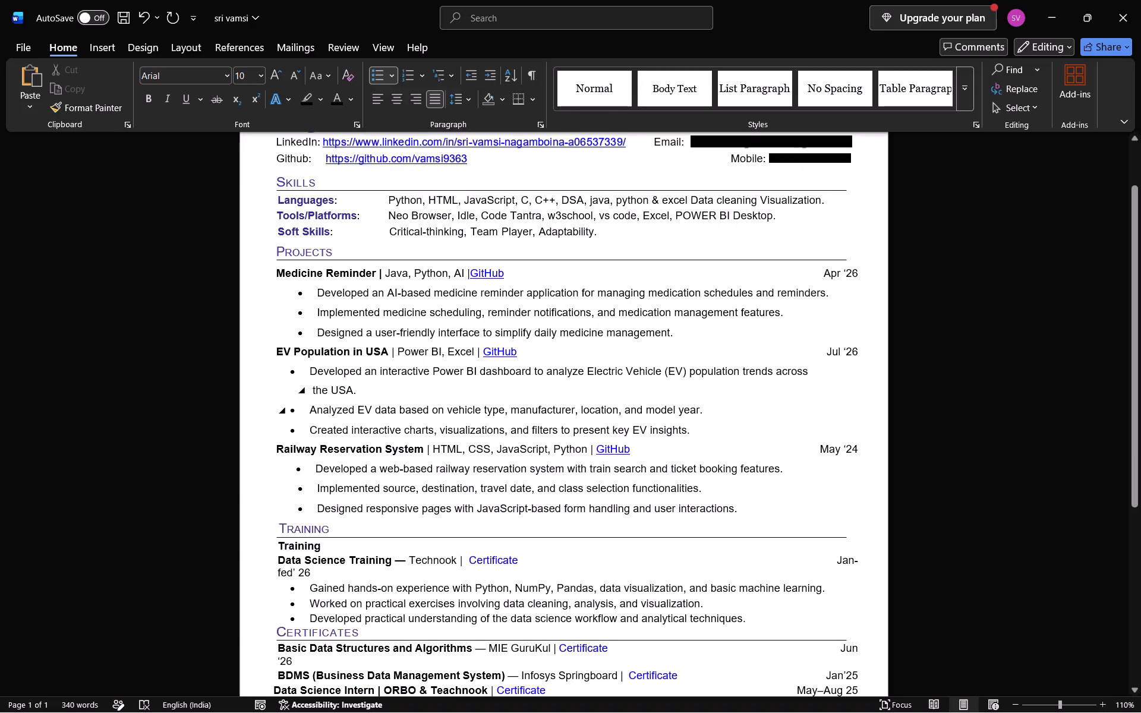
Shift the first Railway Reservation System bullet outward to line up with the EV Population in USA bullets.
left_click(298, 469)
left_click(301, 468)
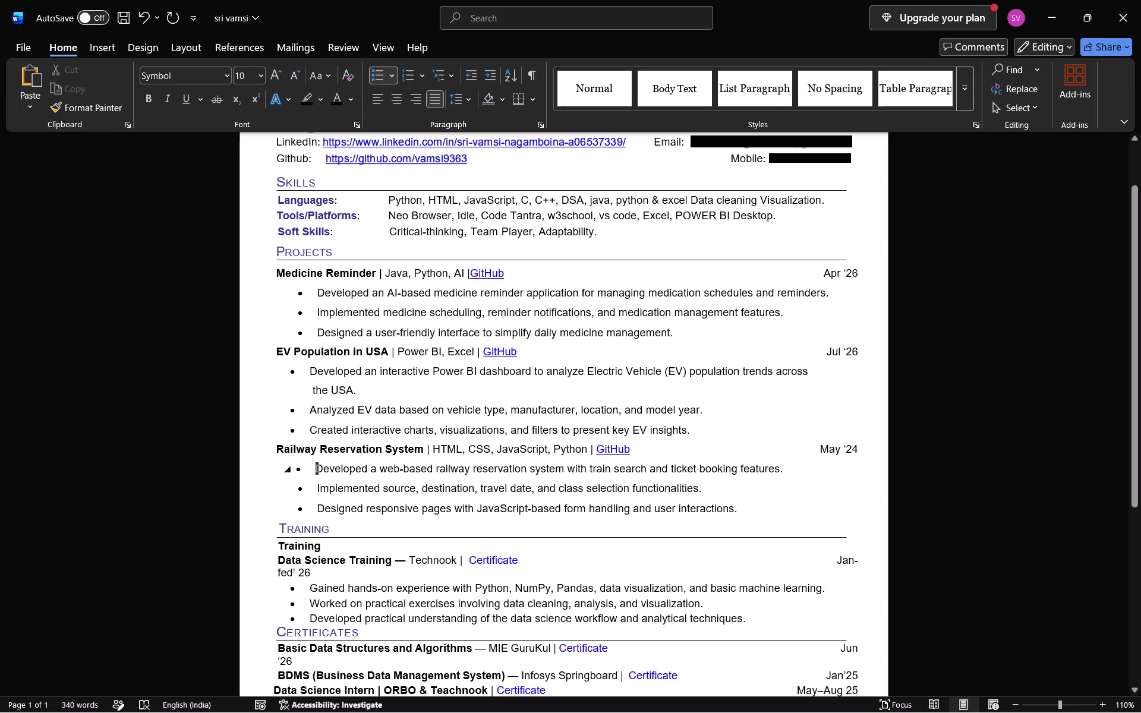
left_click(299, 468)
left_click_drag(299, 468, 292, 469)
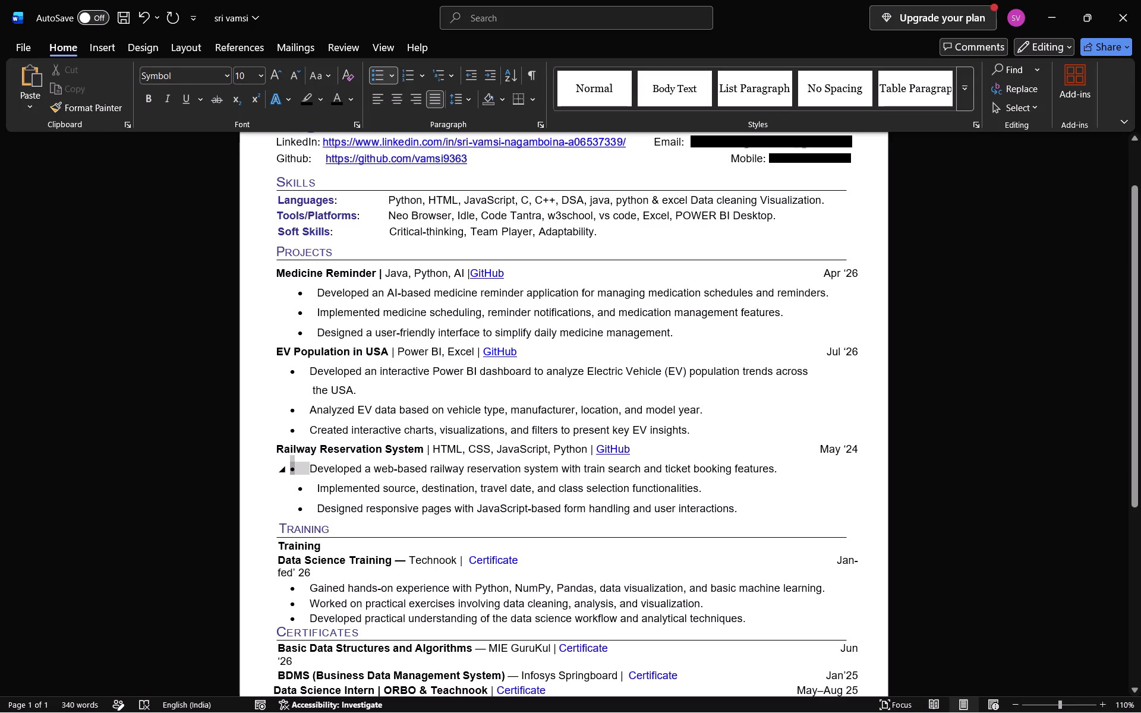
Strip the bullet and indent from the "Implemented source, destination" line and reapply the solid round bullet, aligned with the line above.
left_click(303, 489)
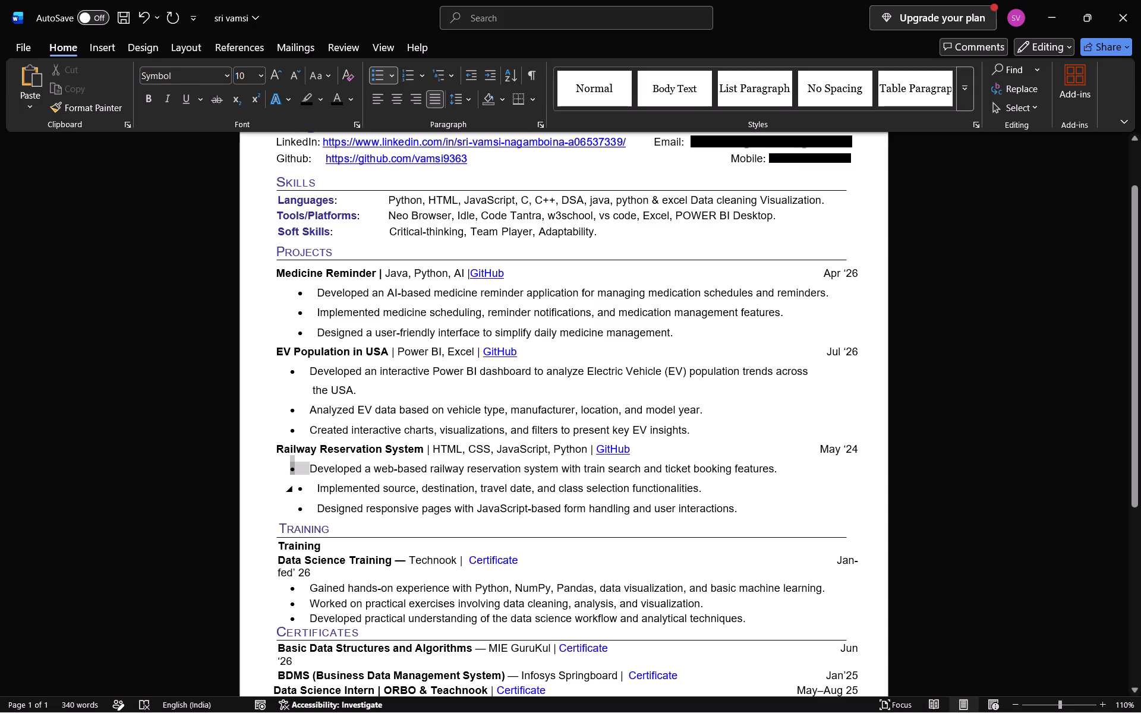
left_click(301, 490)
key("BackSpace")
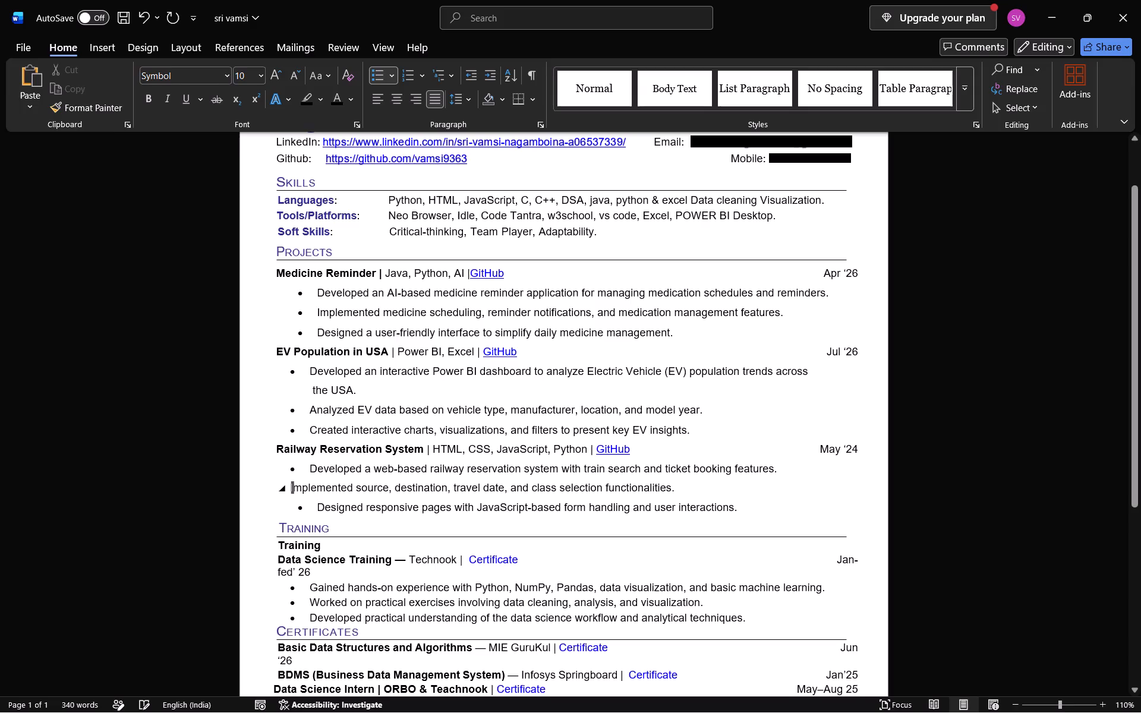
type("]]")
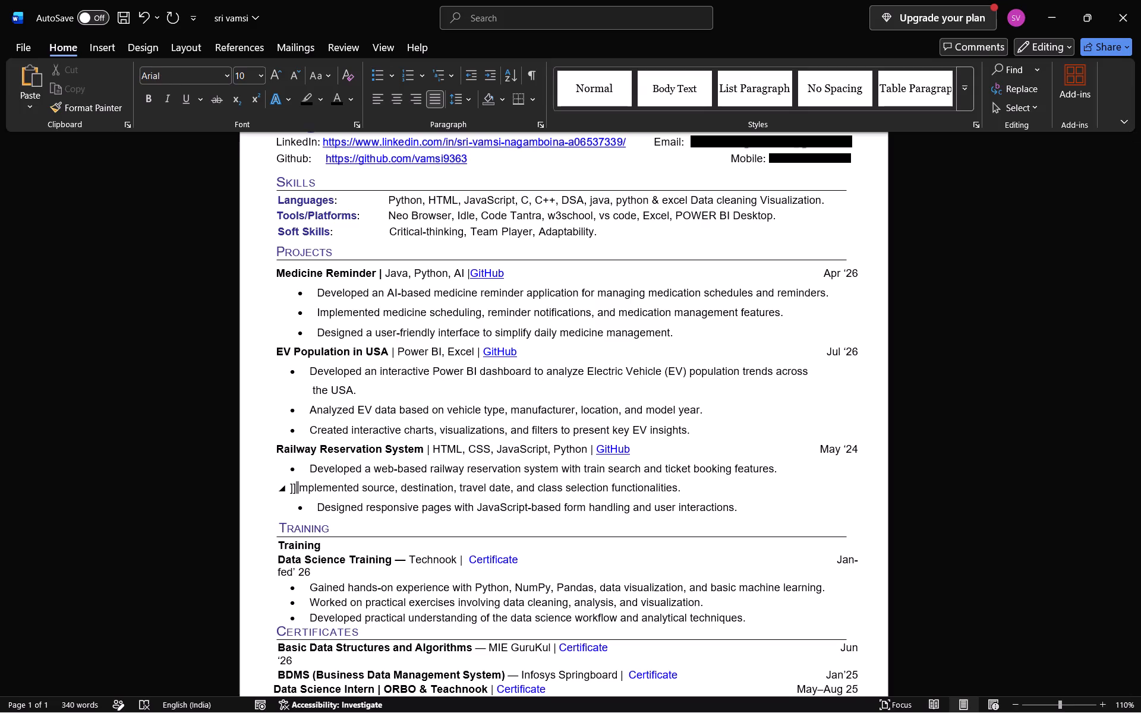
key("ctrl+z")
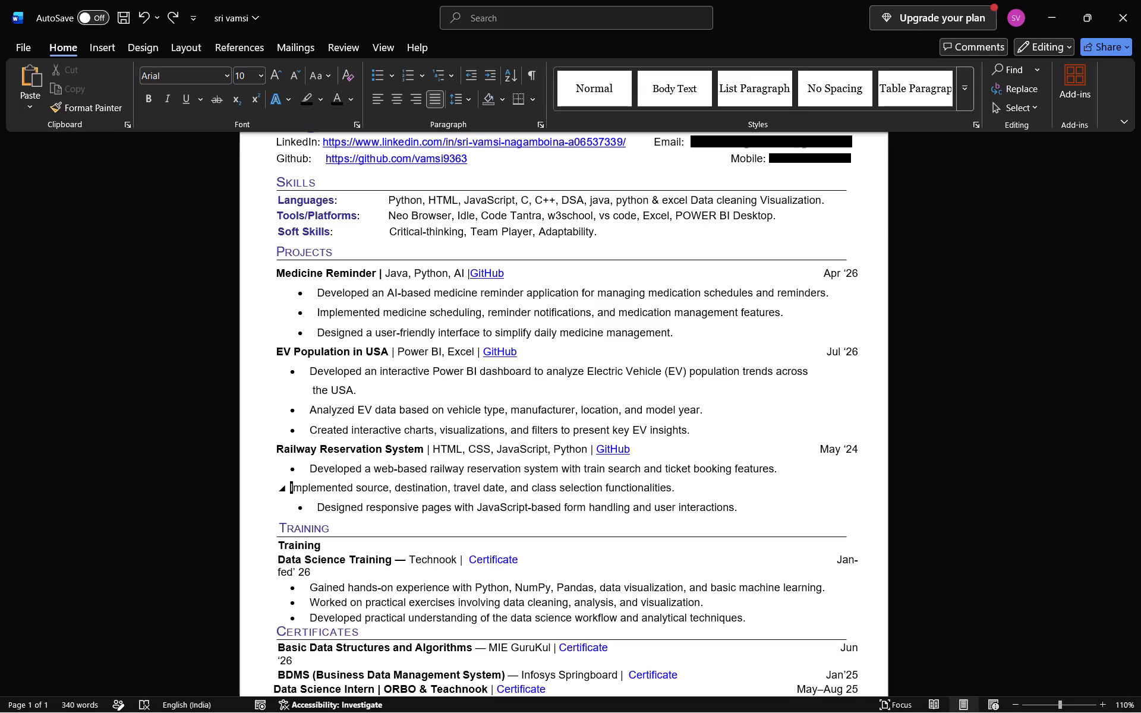
key("Left")
key("Right")
key("BackSpace")
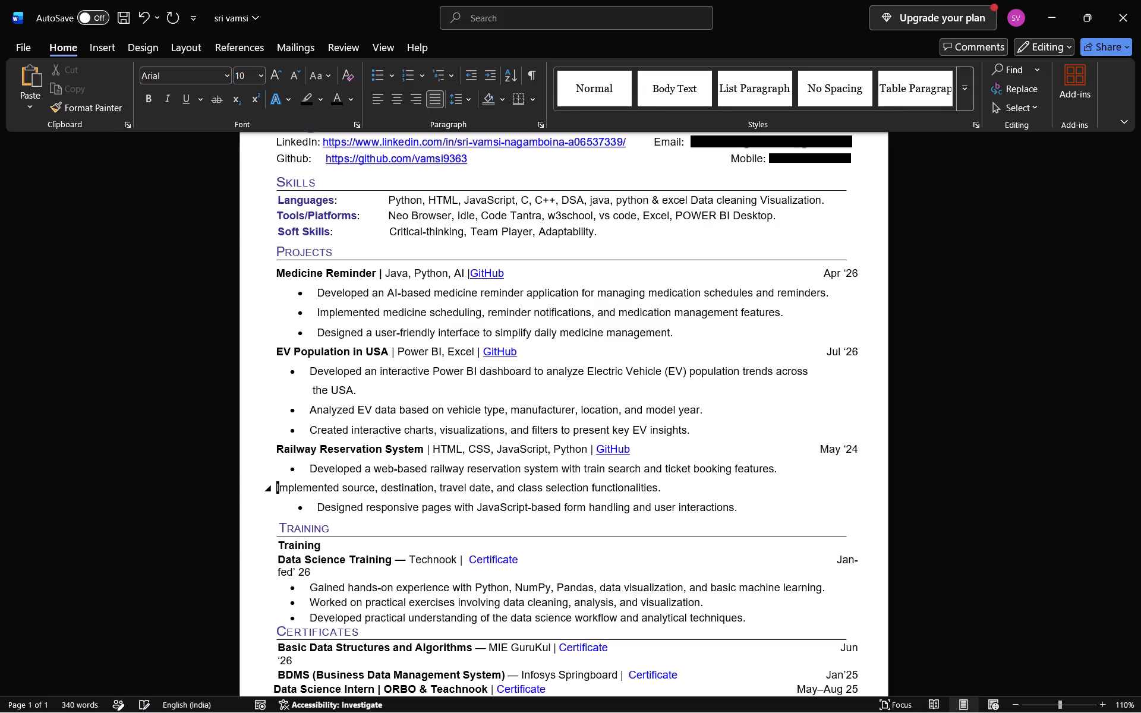
left_click(392, 78)
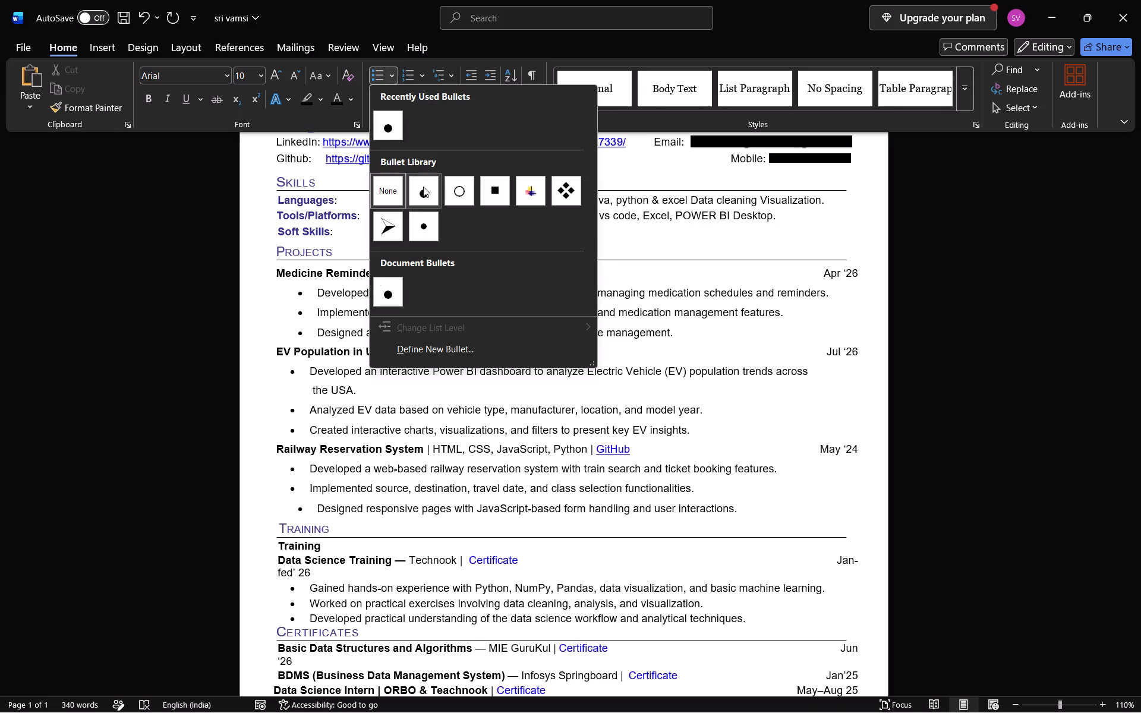
left_click(423, 187)
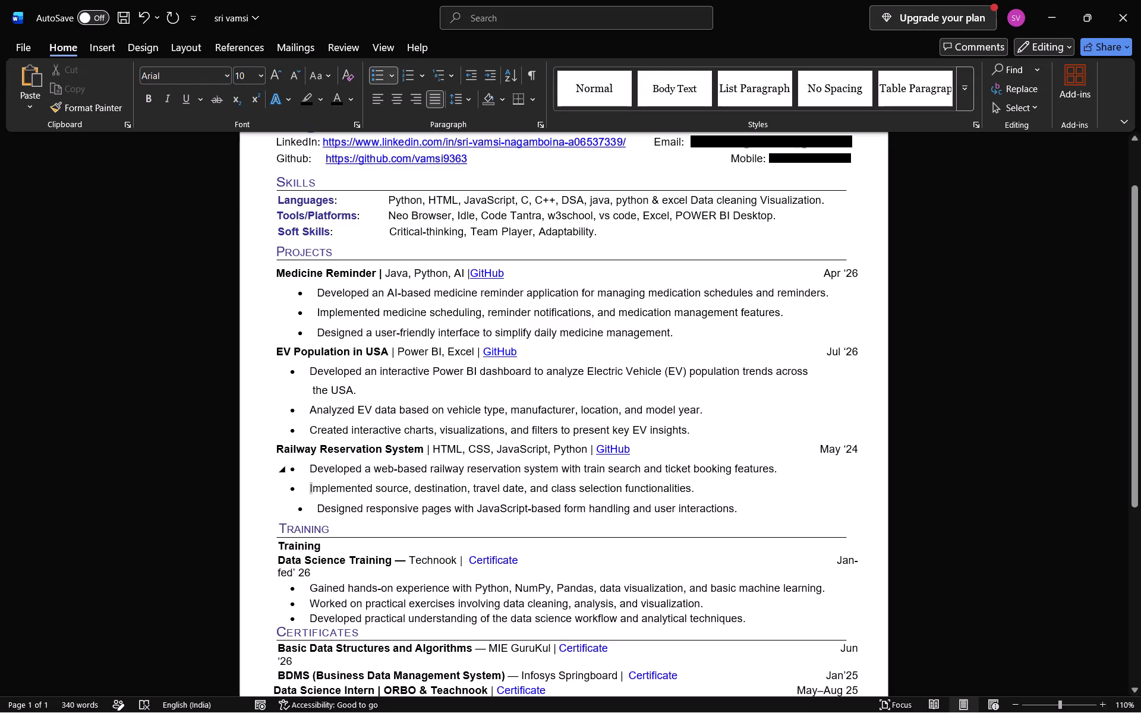
Strip the bullet and indent from the "Designed responsive pages" line and reapply the solid round bullet, aligned with the lines above.
left_click(303, 510)
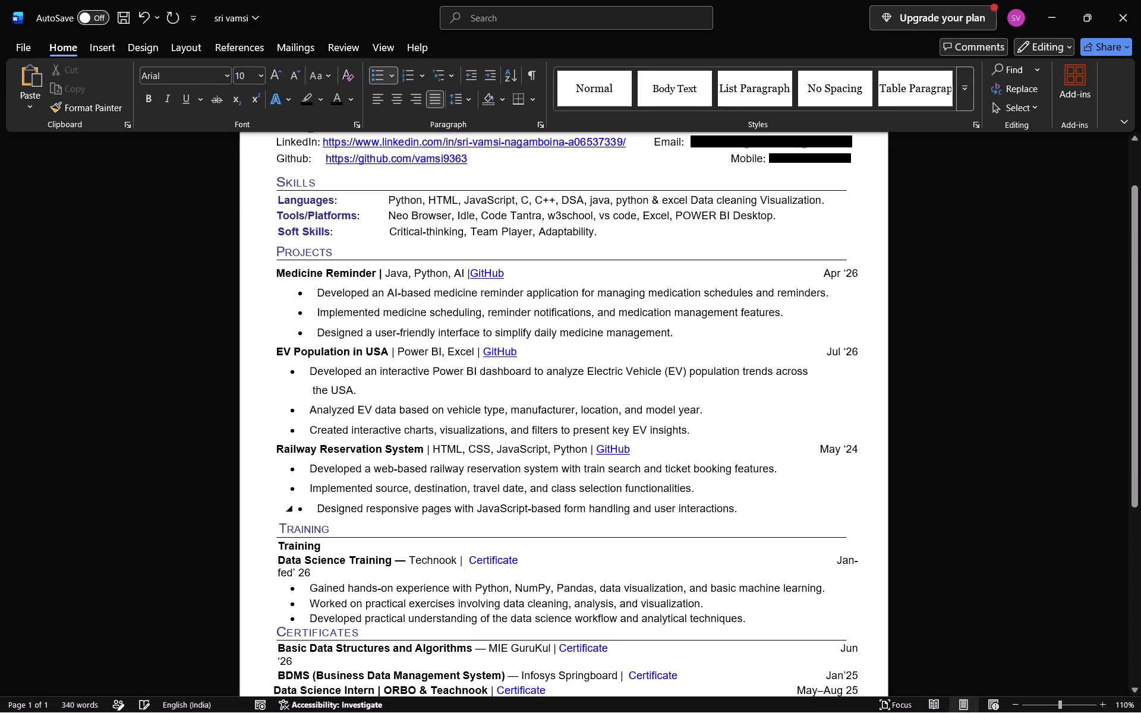
double_click(303, 510)
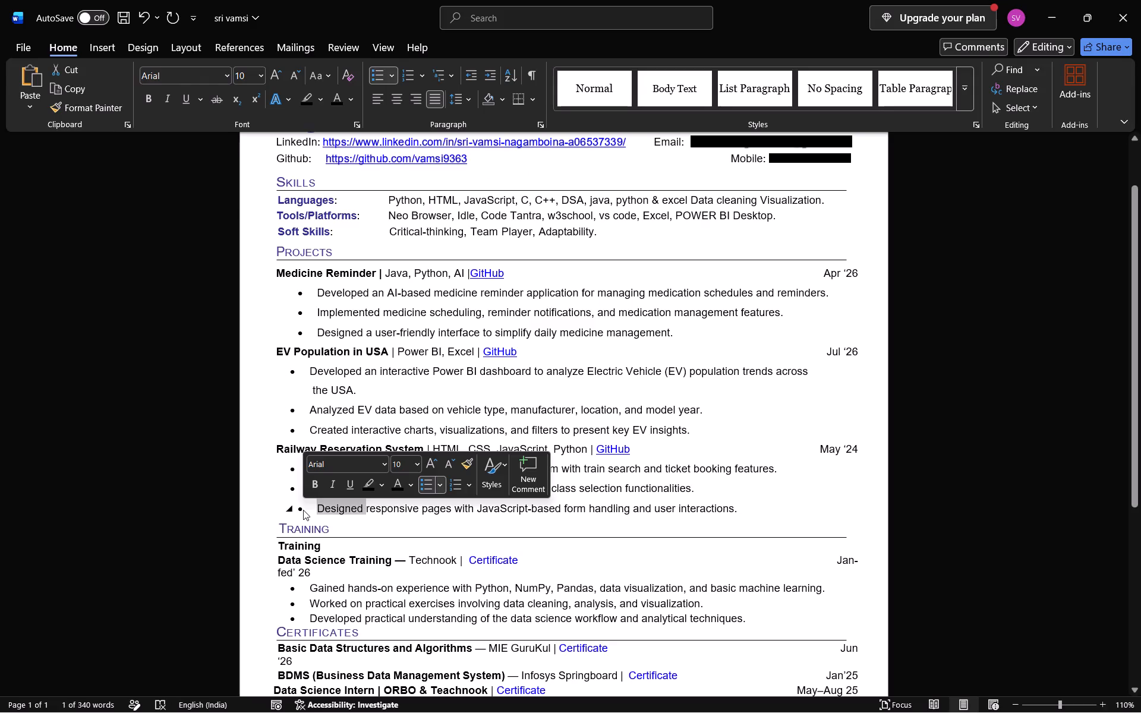
left_click(300, 510)
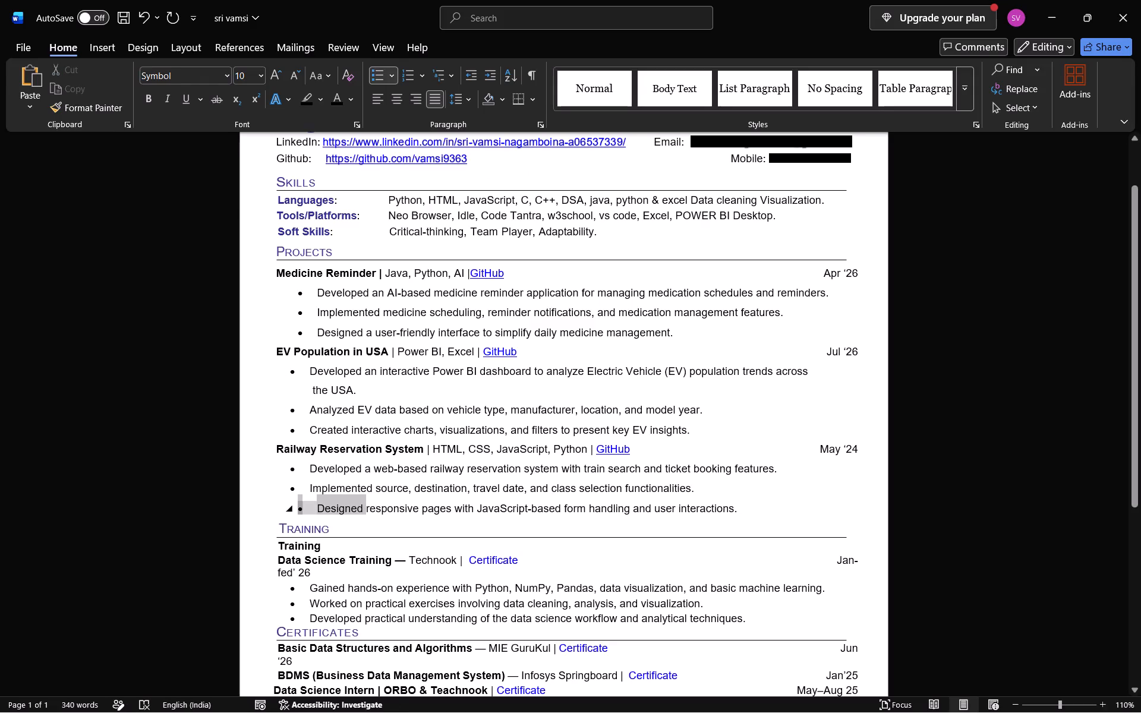
left_click(300, 510)
double_click(300, 510)
double_click(300, 510)
left_click(357, 511)
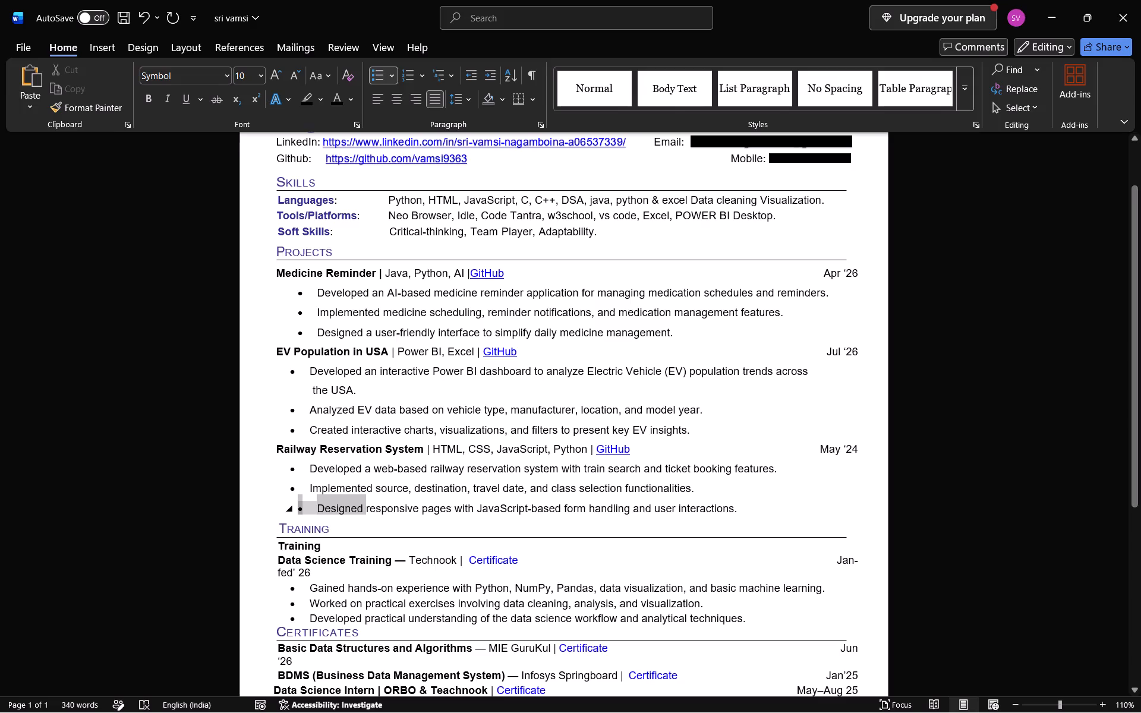
left_click(301, 510)
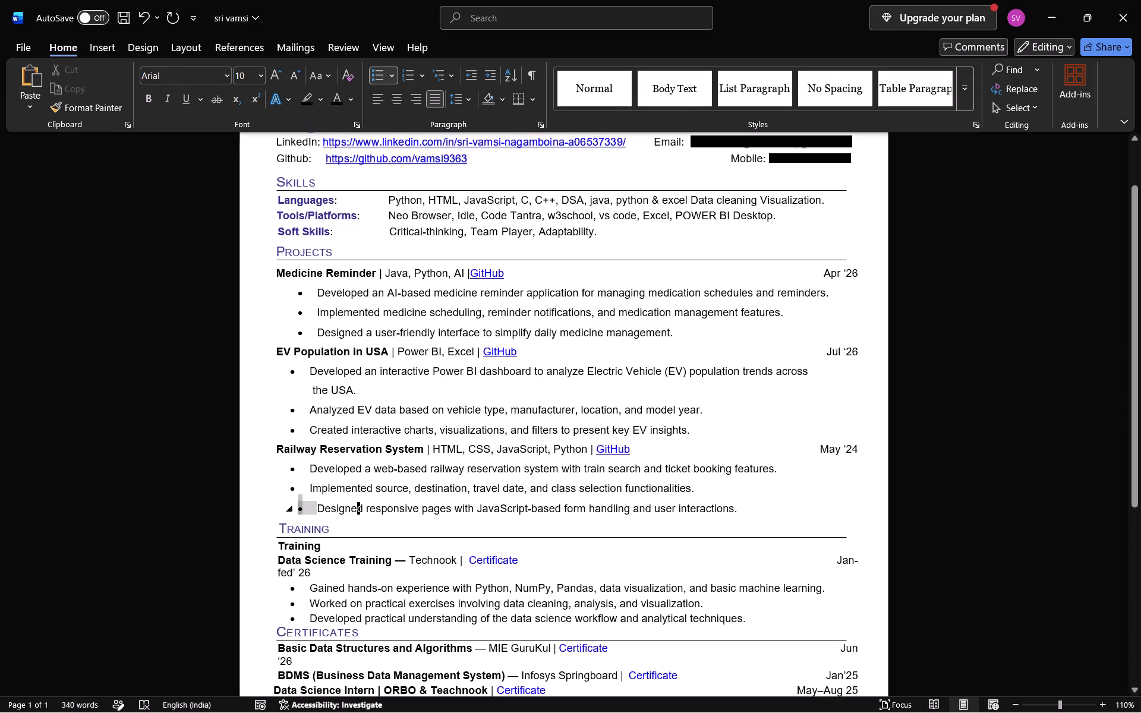
left_click(301, 510)
key("BackSpace")
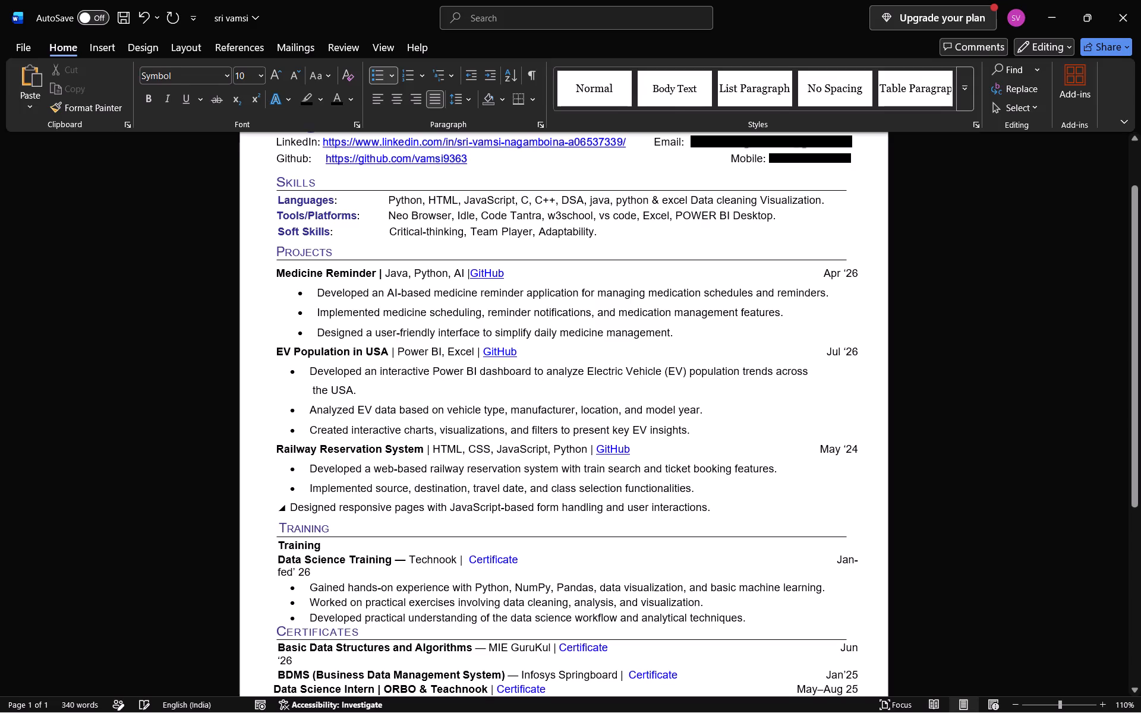
key("BackSpace")
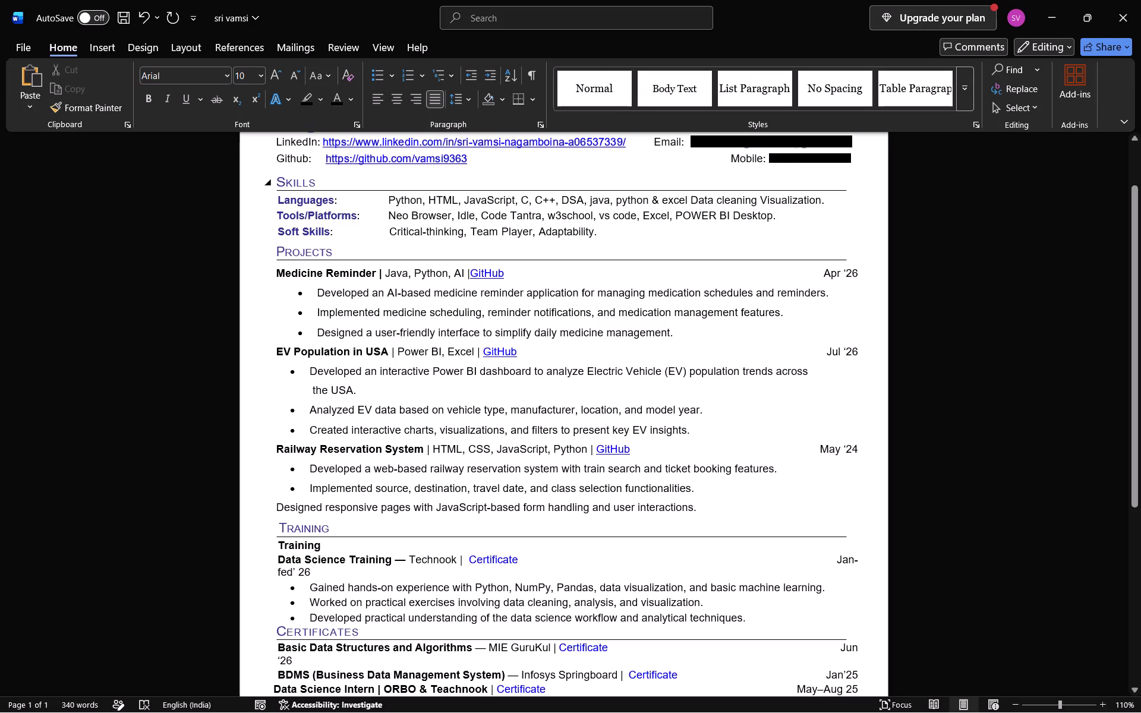
left_click(395, 76)
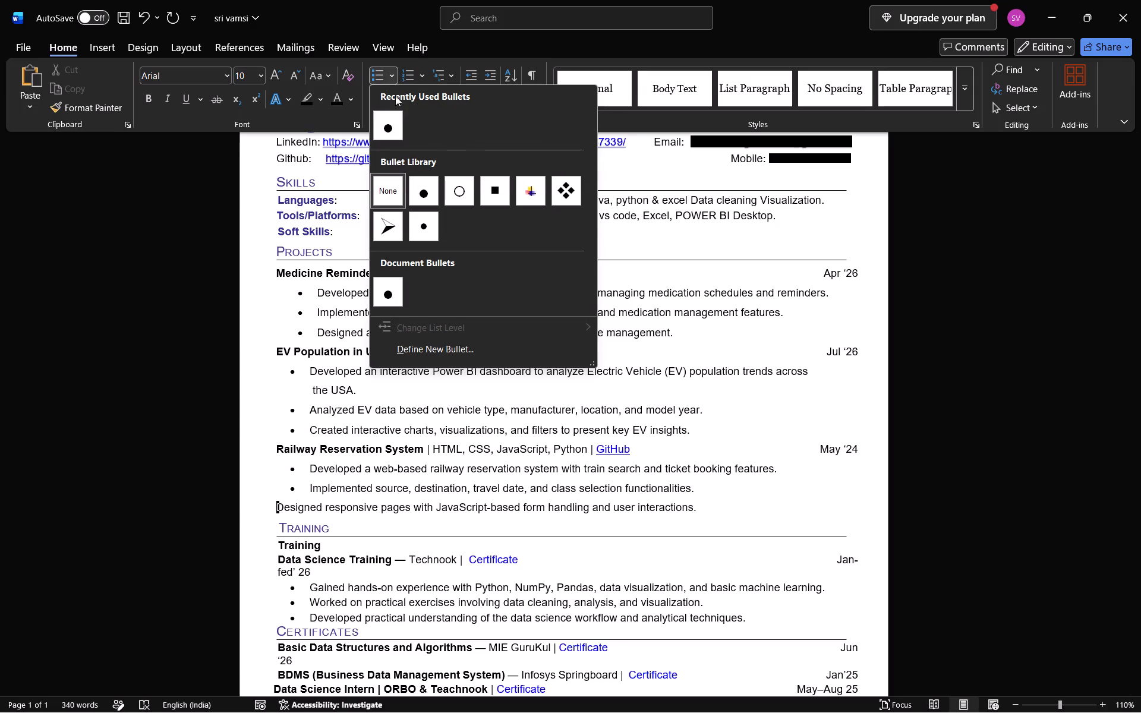
left_click(398, 118)
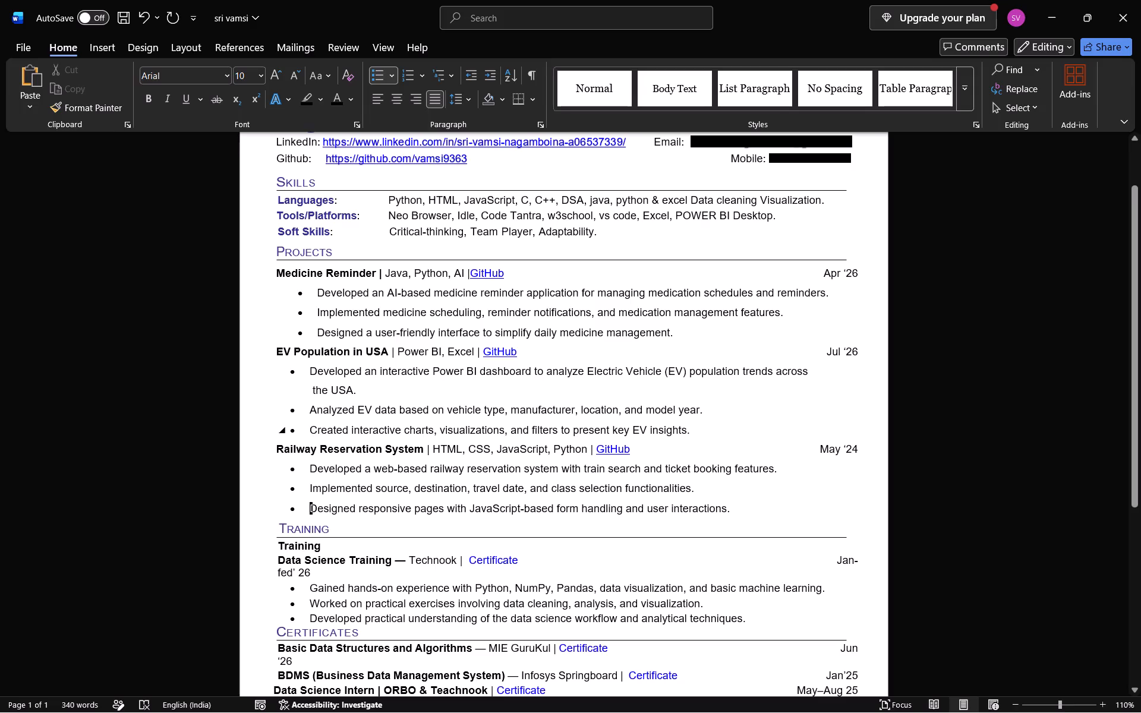
Save the résumé with the realigned project bullets under its current file name.
scroll(945, 456, "down", 3, "ctrl")
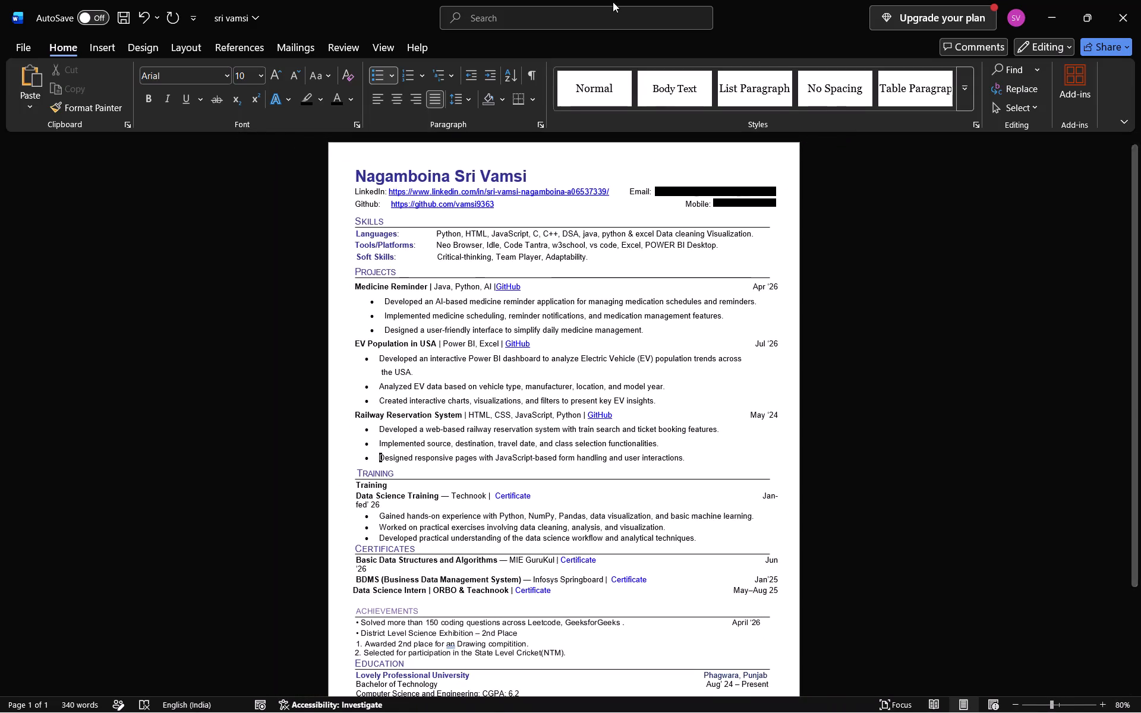
key("ctrl+s")
key("ctrl+s")
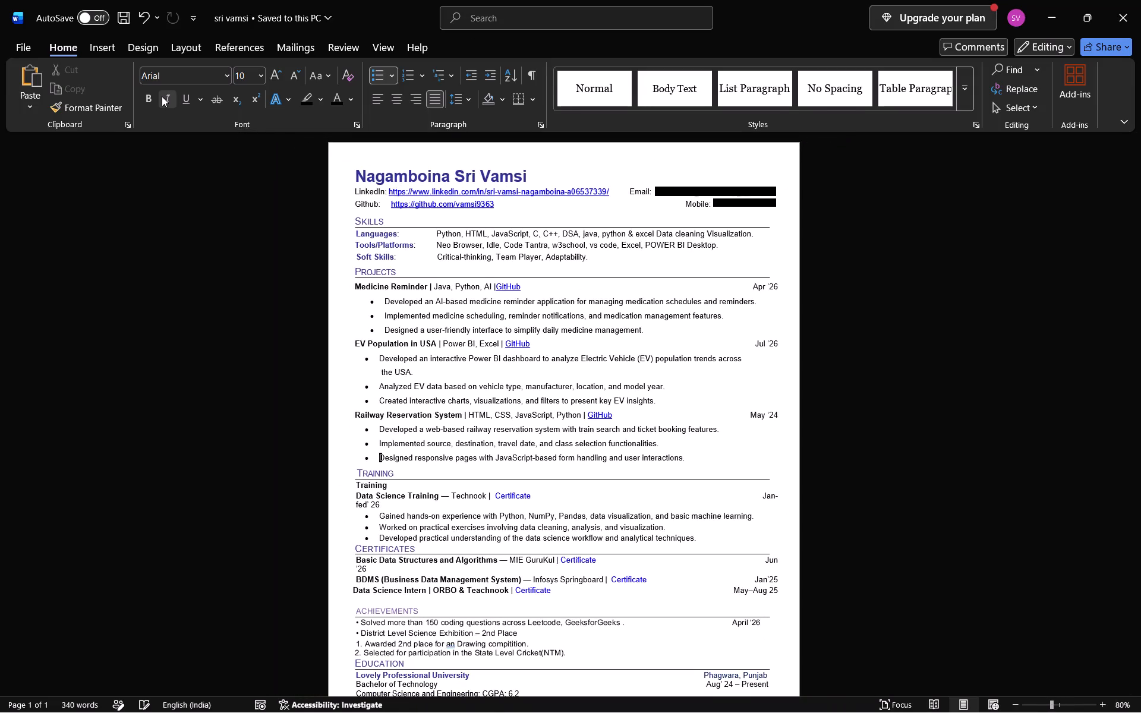
key("ctrl+s")
key("ctrl+s")
key("ctrl+s")
key("ctrl+s")
key("ctrl+s")
key("ctrl+s")
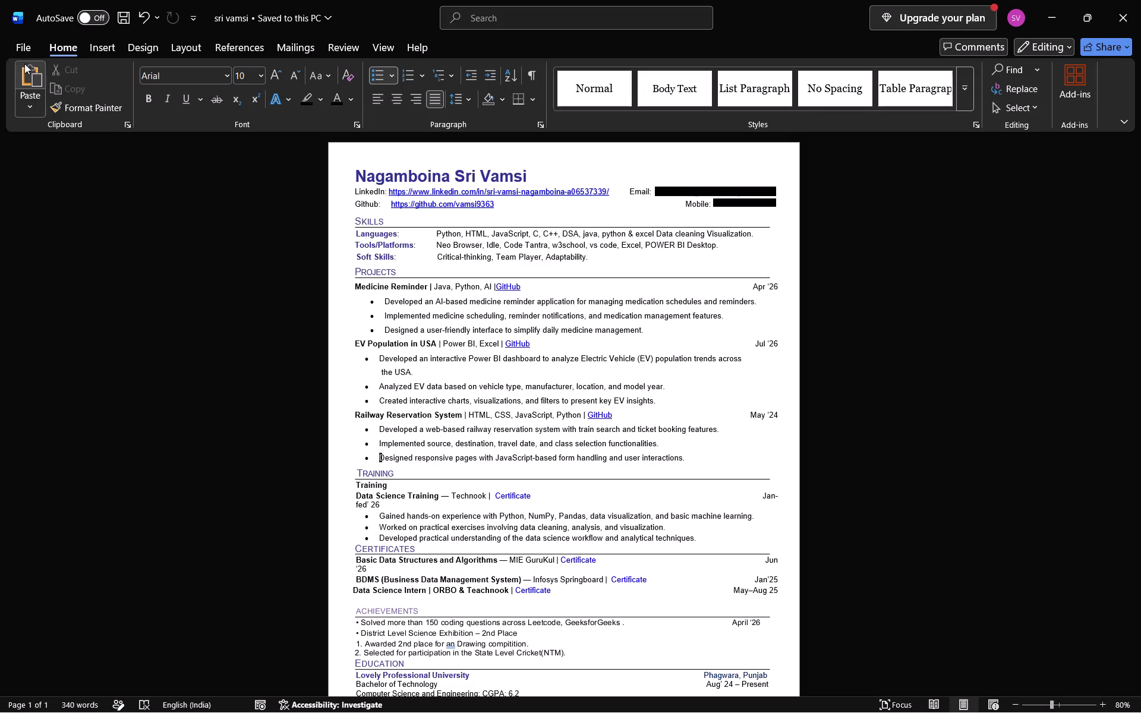
Save a copy of the résumé as a Word document named "my Cv" in the Downloads folder.
left_click(22, 48)
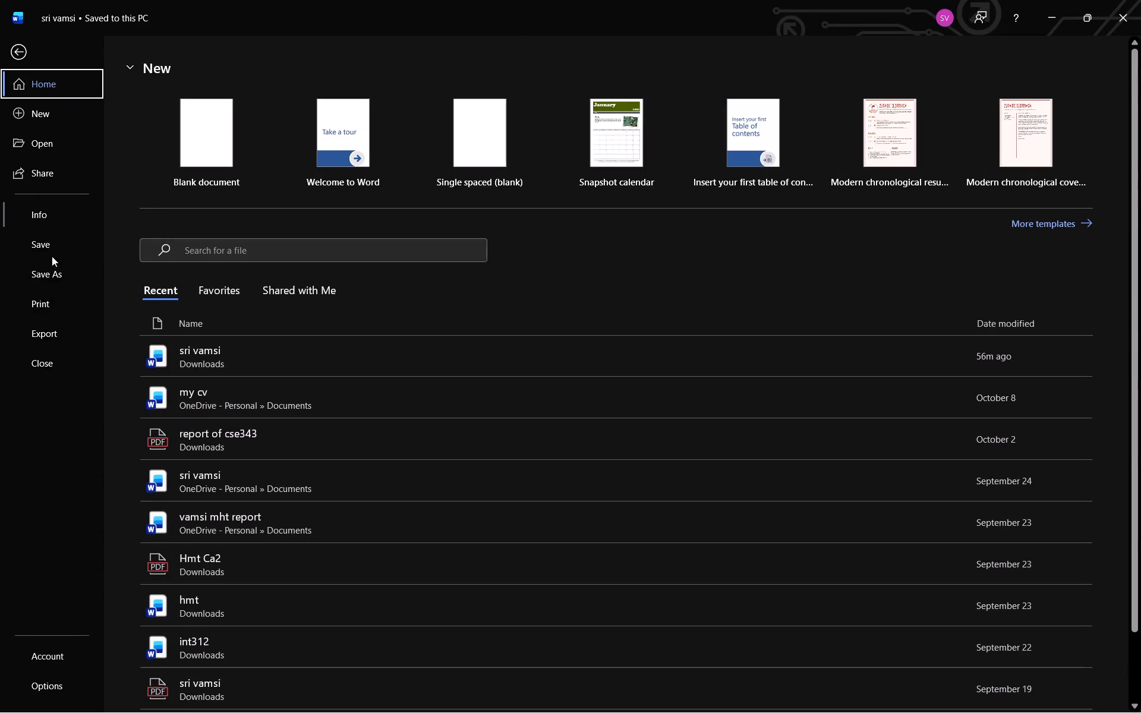
left_click(50, 266)
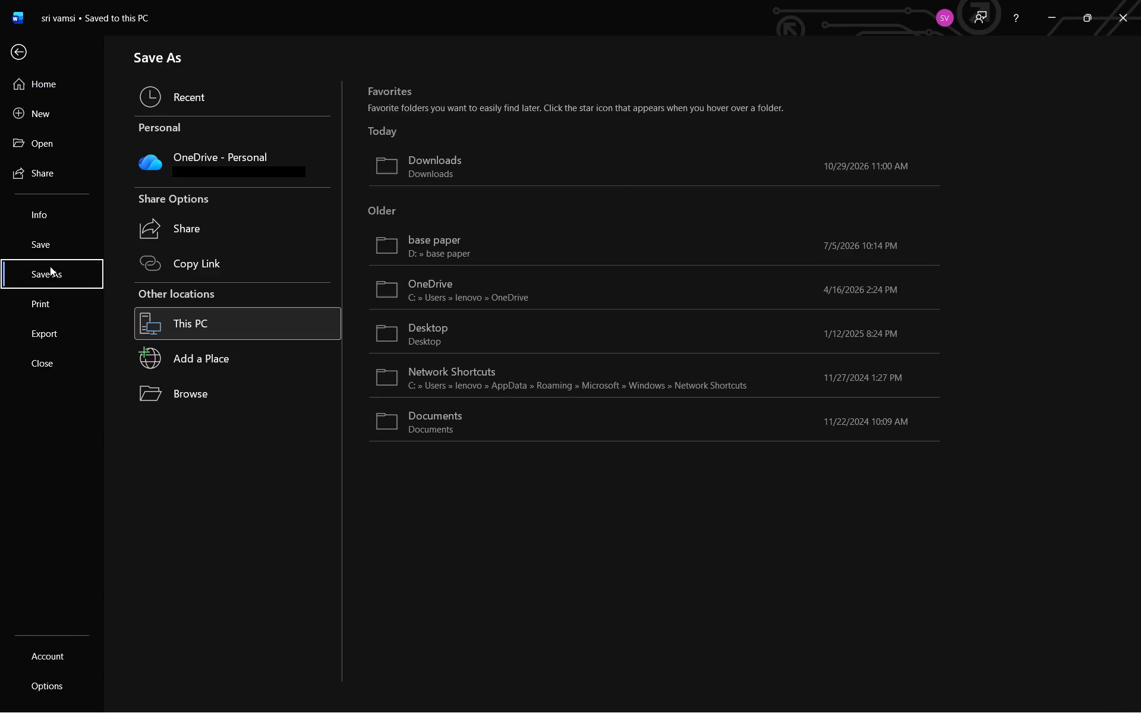
left_click(475, 178)
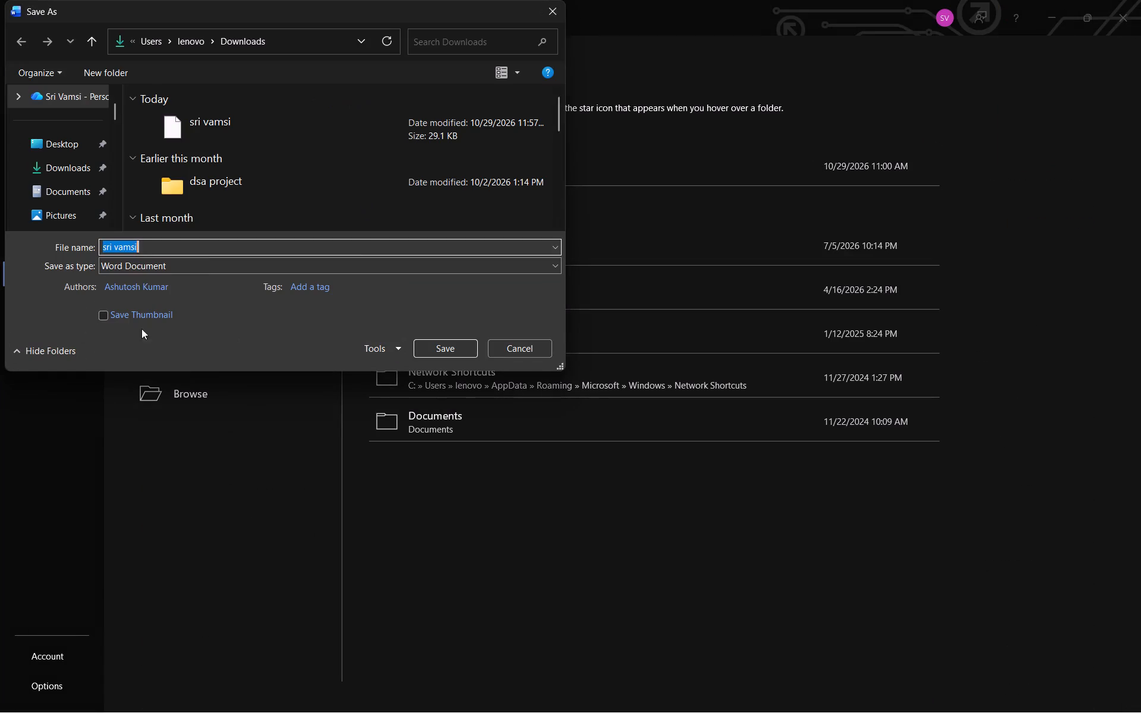
left_click(151, 245)
key("BackSpace")
key("BackSpace")
key("BackSpace")
key("BackSpace")
key("BackSpace")
key("BackSpace")
key("BackSpace")
key("BackSpace")
key("BackSpace")
key("BackSpace")
key("BackSpace")
key("BackSpace")
key("BackSpace")
key("BackSpace")
key("BackSpace")
key("BackSpace")
key("BackSpace")
key("BackSpace")
key("BackSpace")
key("BackSpace")
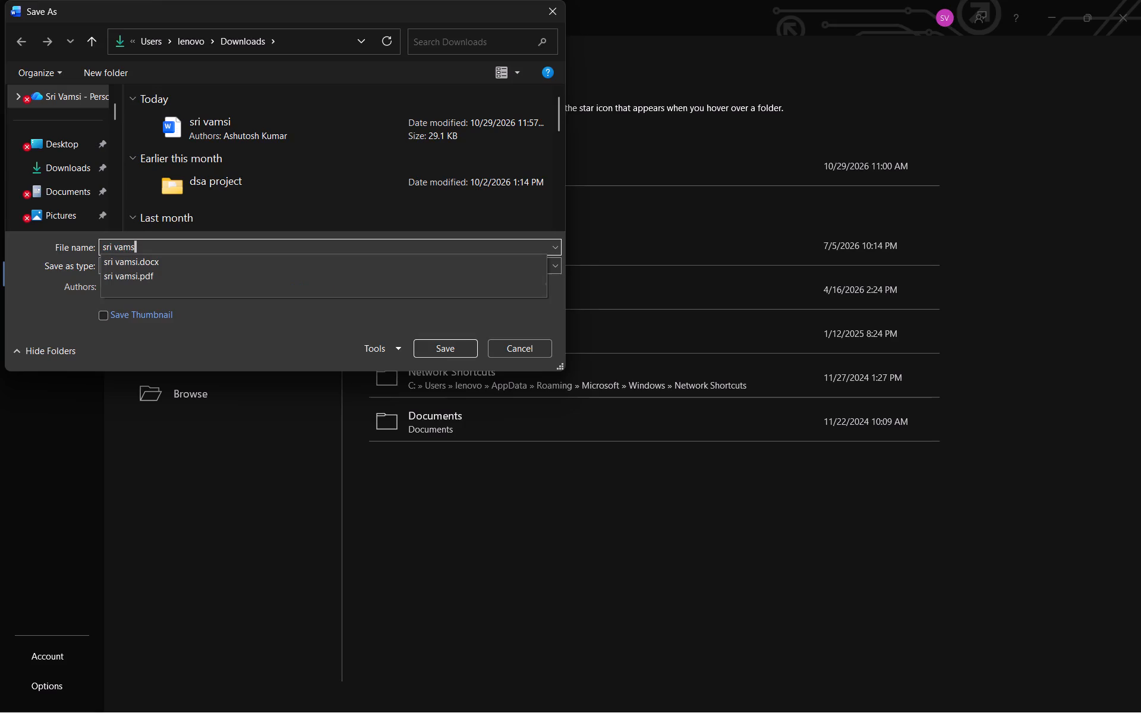
type("my")
key("space")
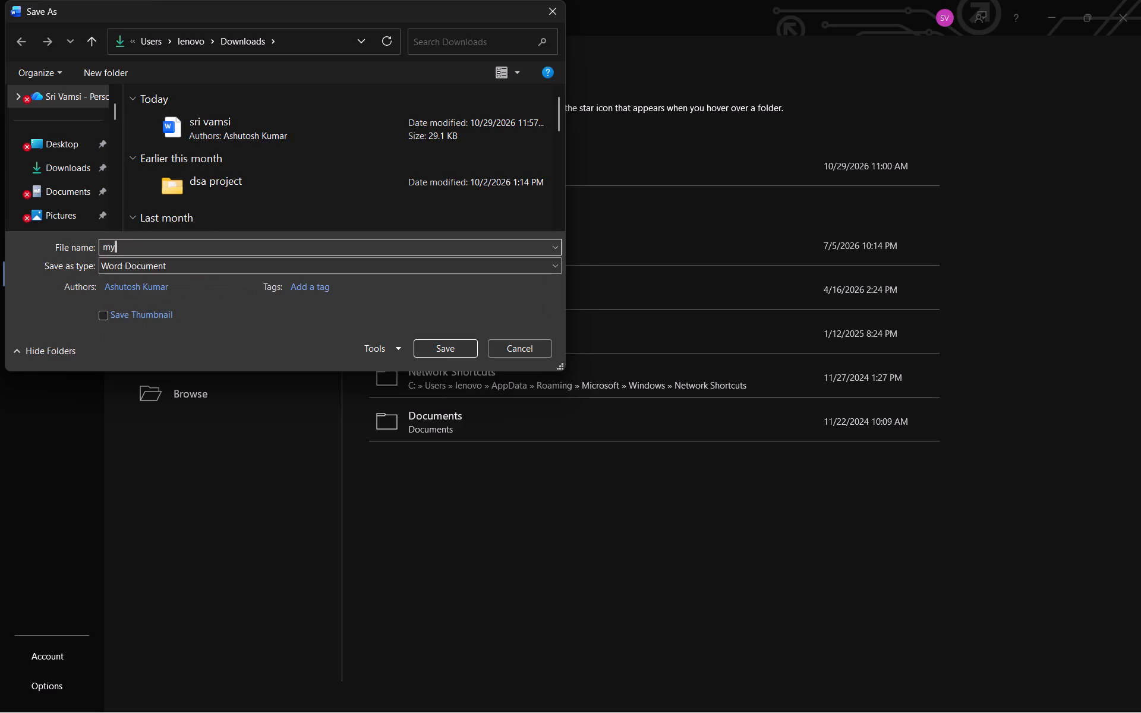
key("Return")
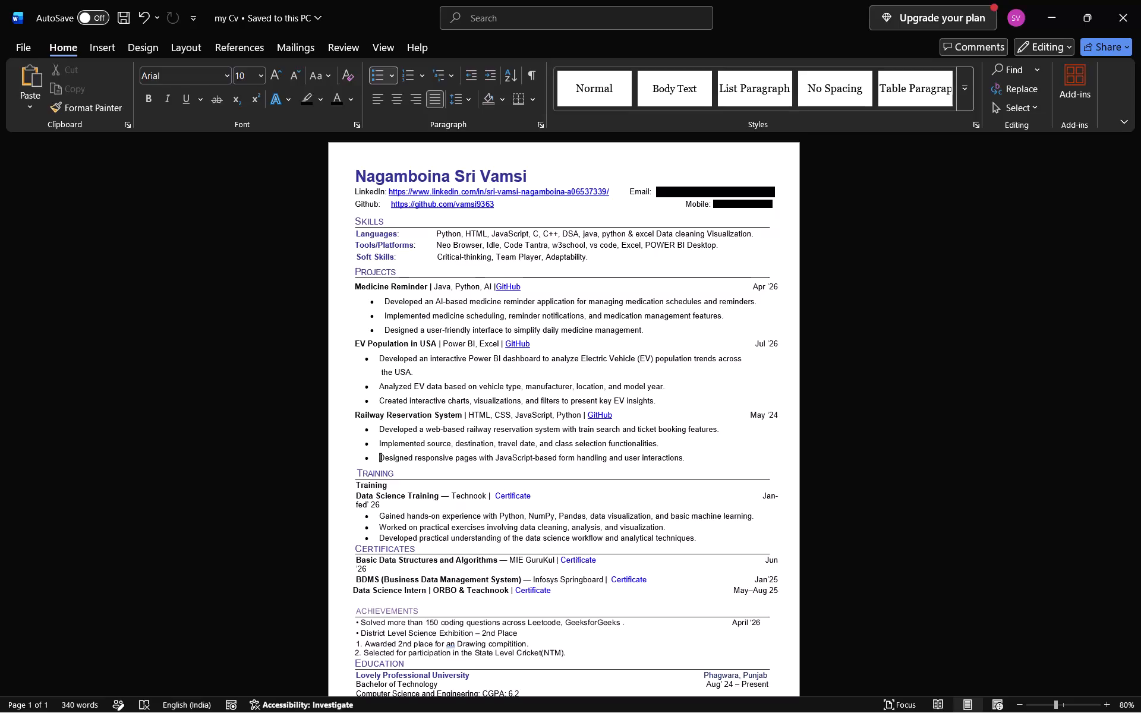
Close the open windows: the résumé document, the certificates folder windows and the browser showing the MIE Gurukul certificate.
left_click(1140, 0)
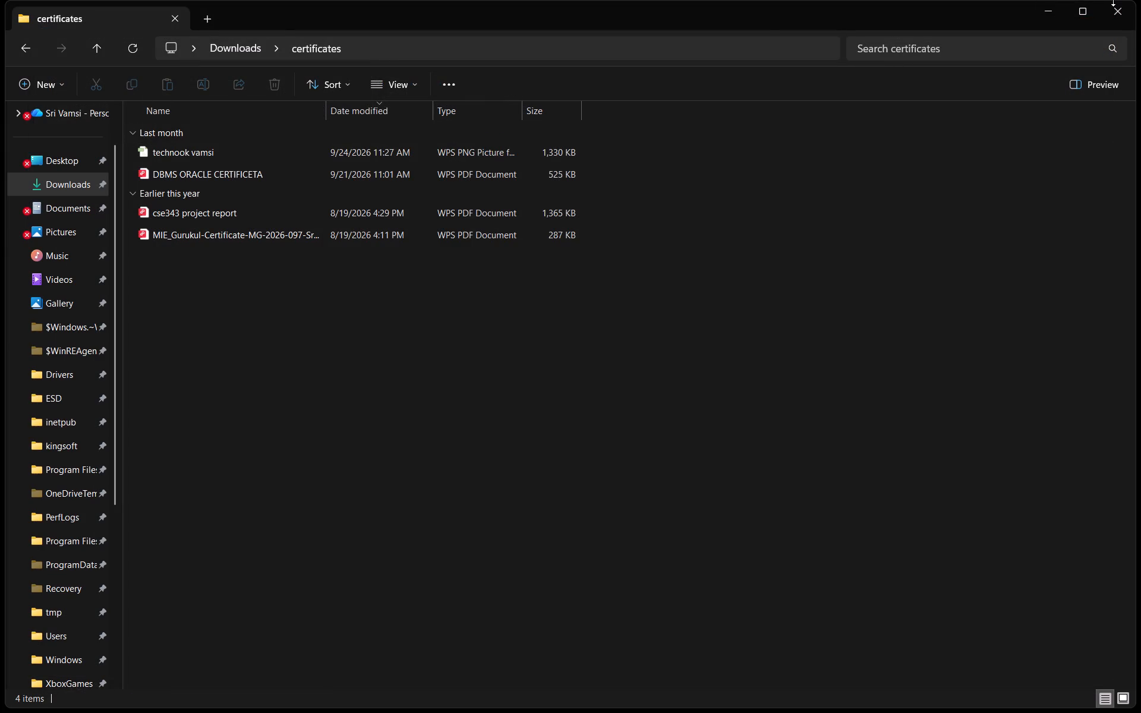
left_click(1112, 6)
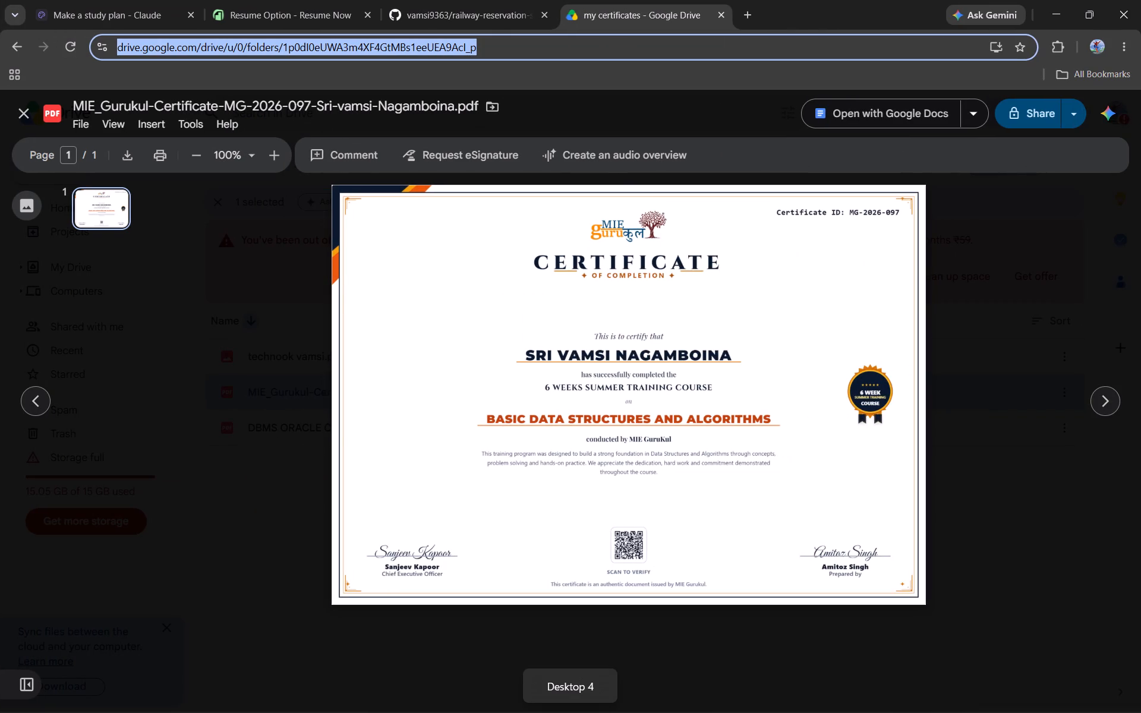
left_click(1139, 0)
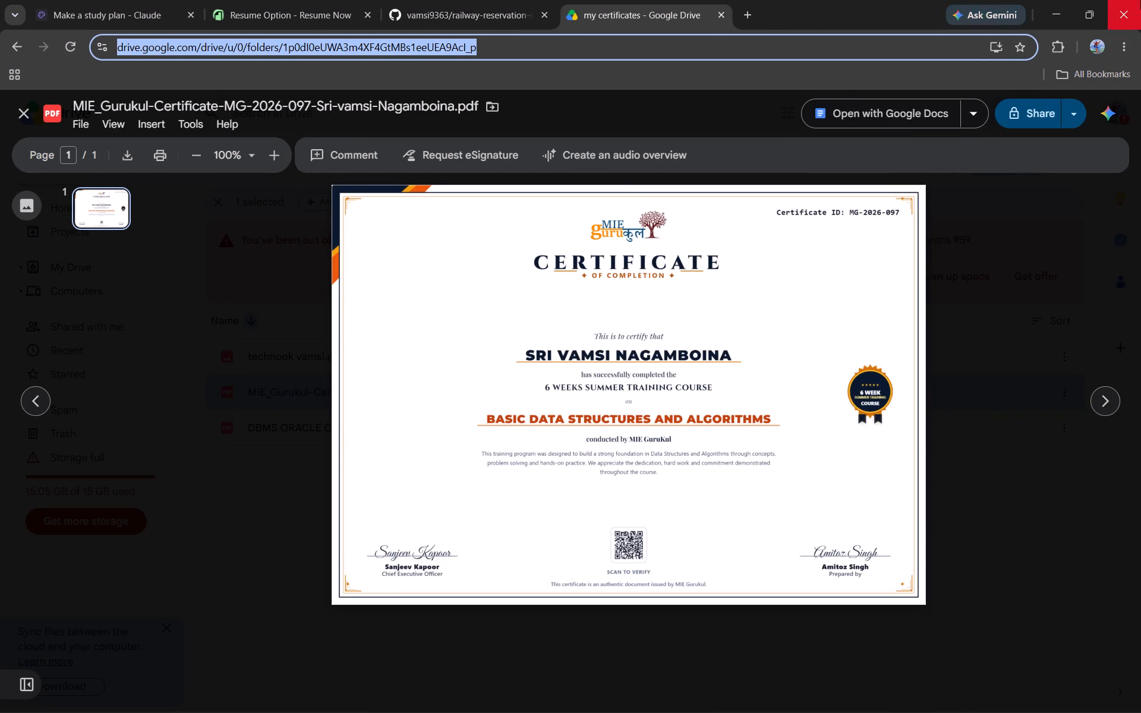
left_click(1112, 0)
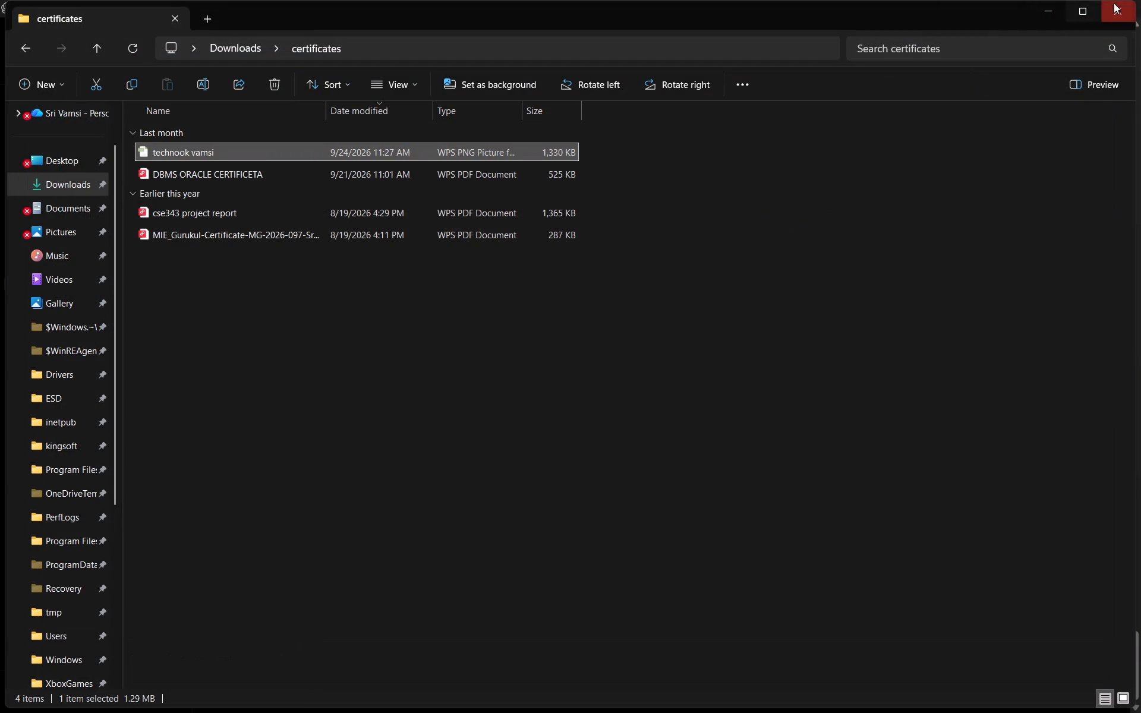
left_click(1121, 0)
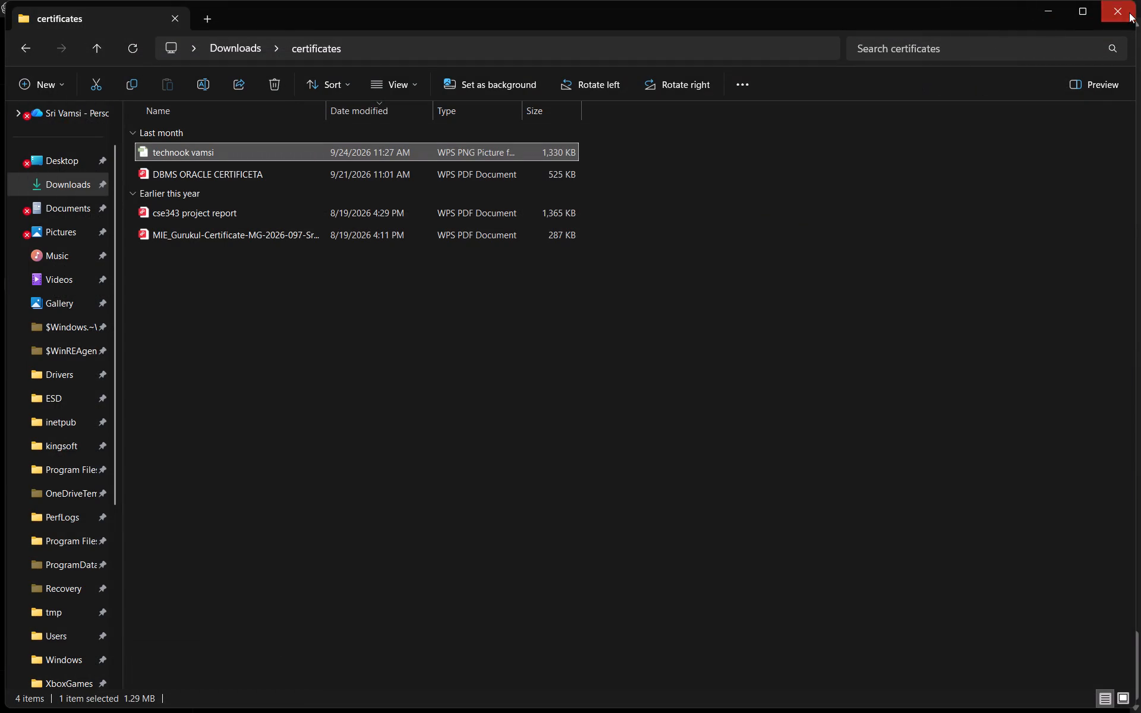